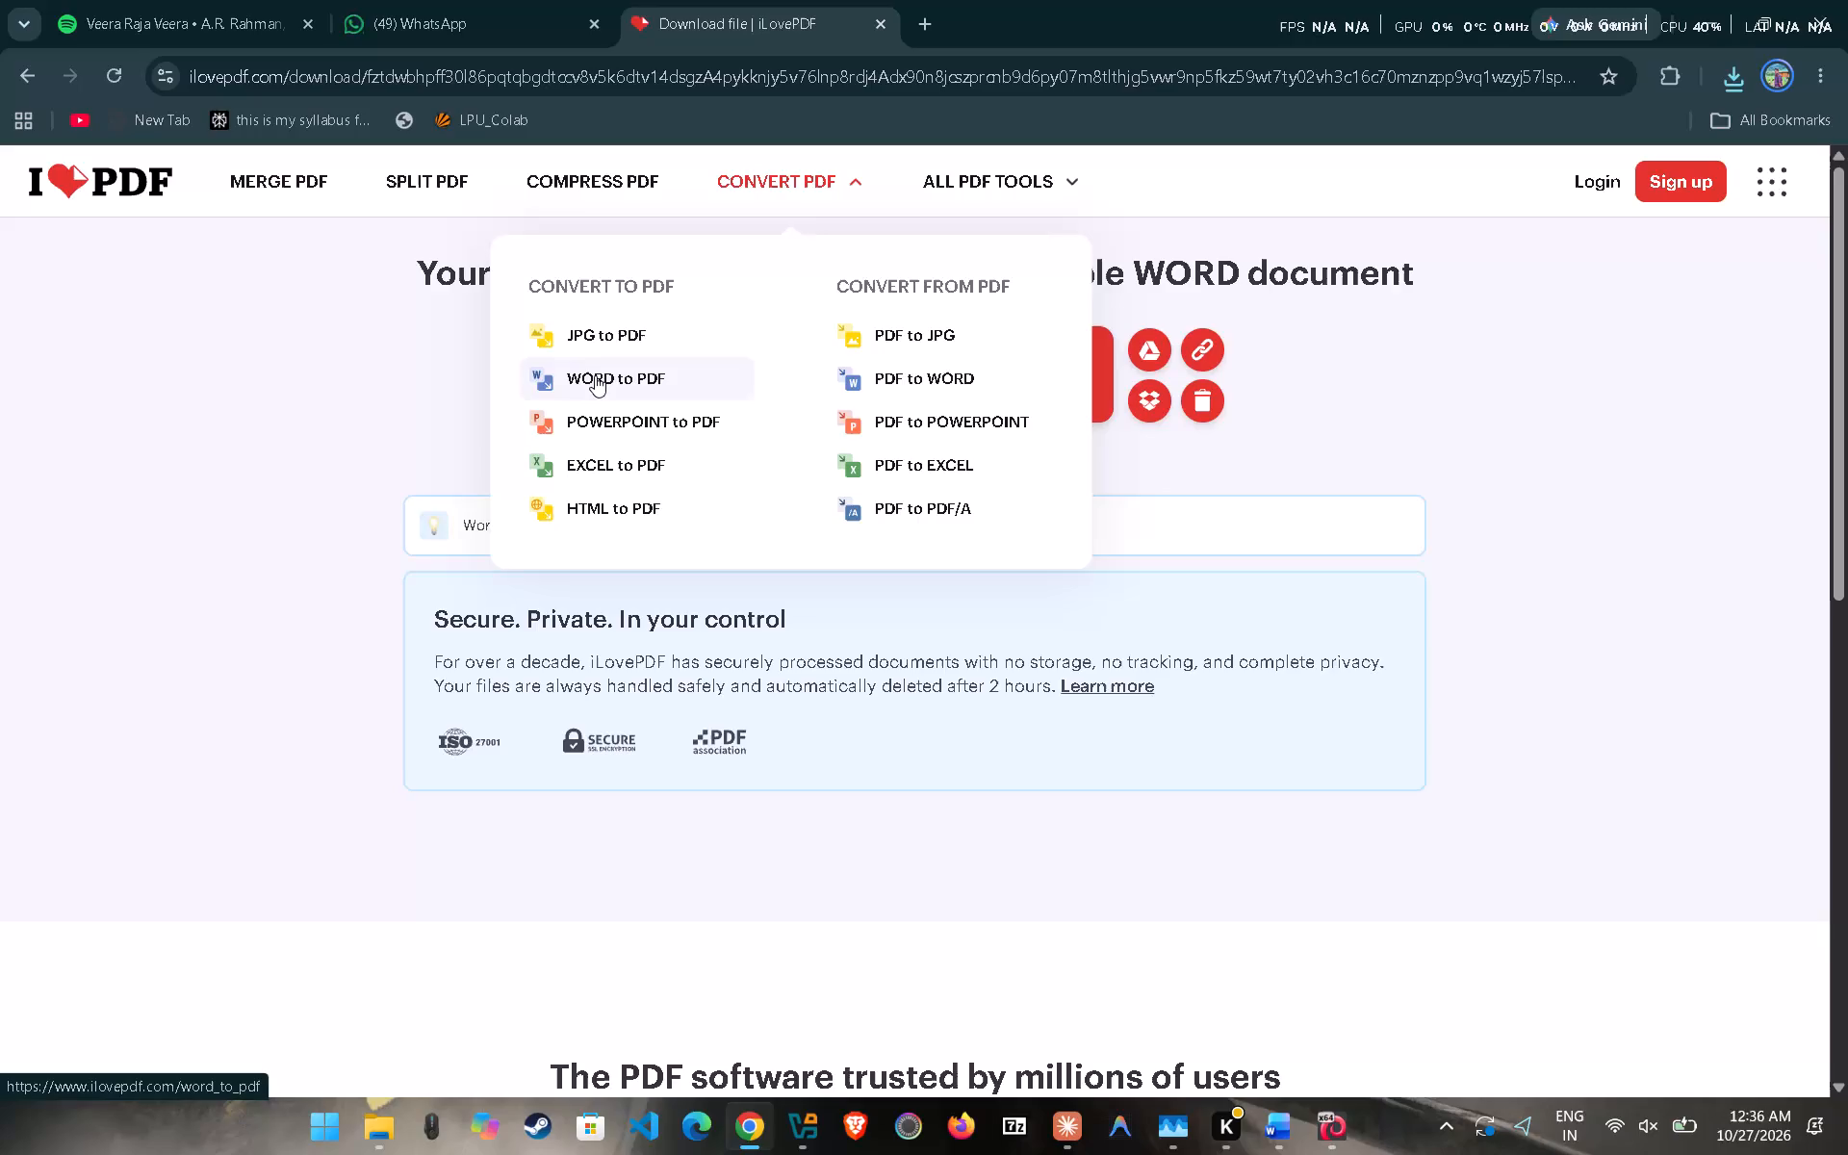
Convert the BharathCV (1) PDF from Downloads to a Word document with iLovePDF, using no OCR.
left_click(888, 376)
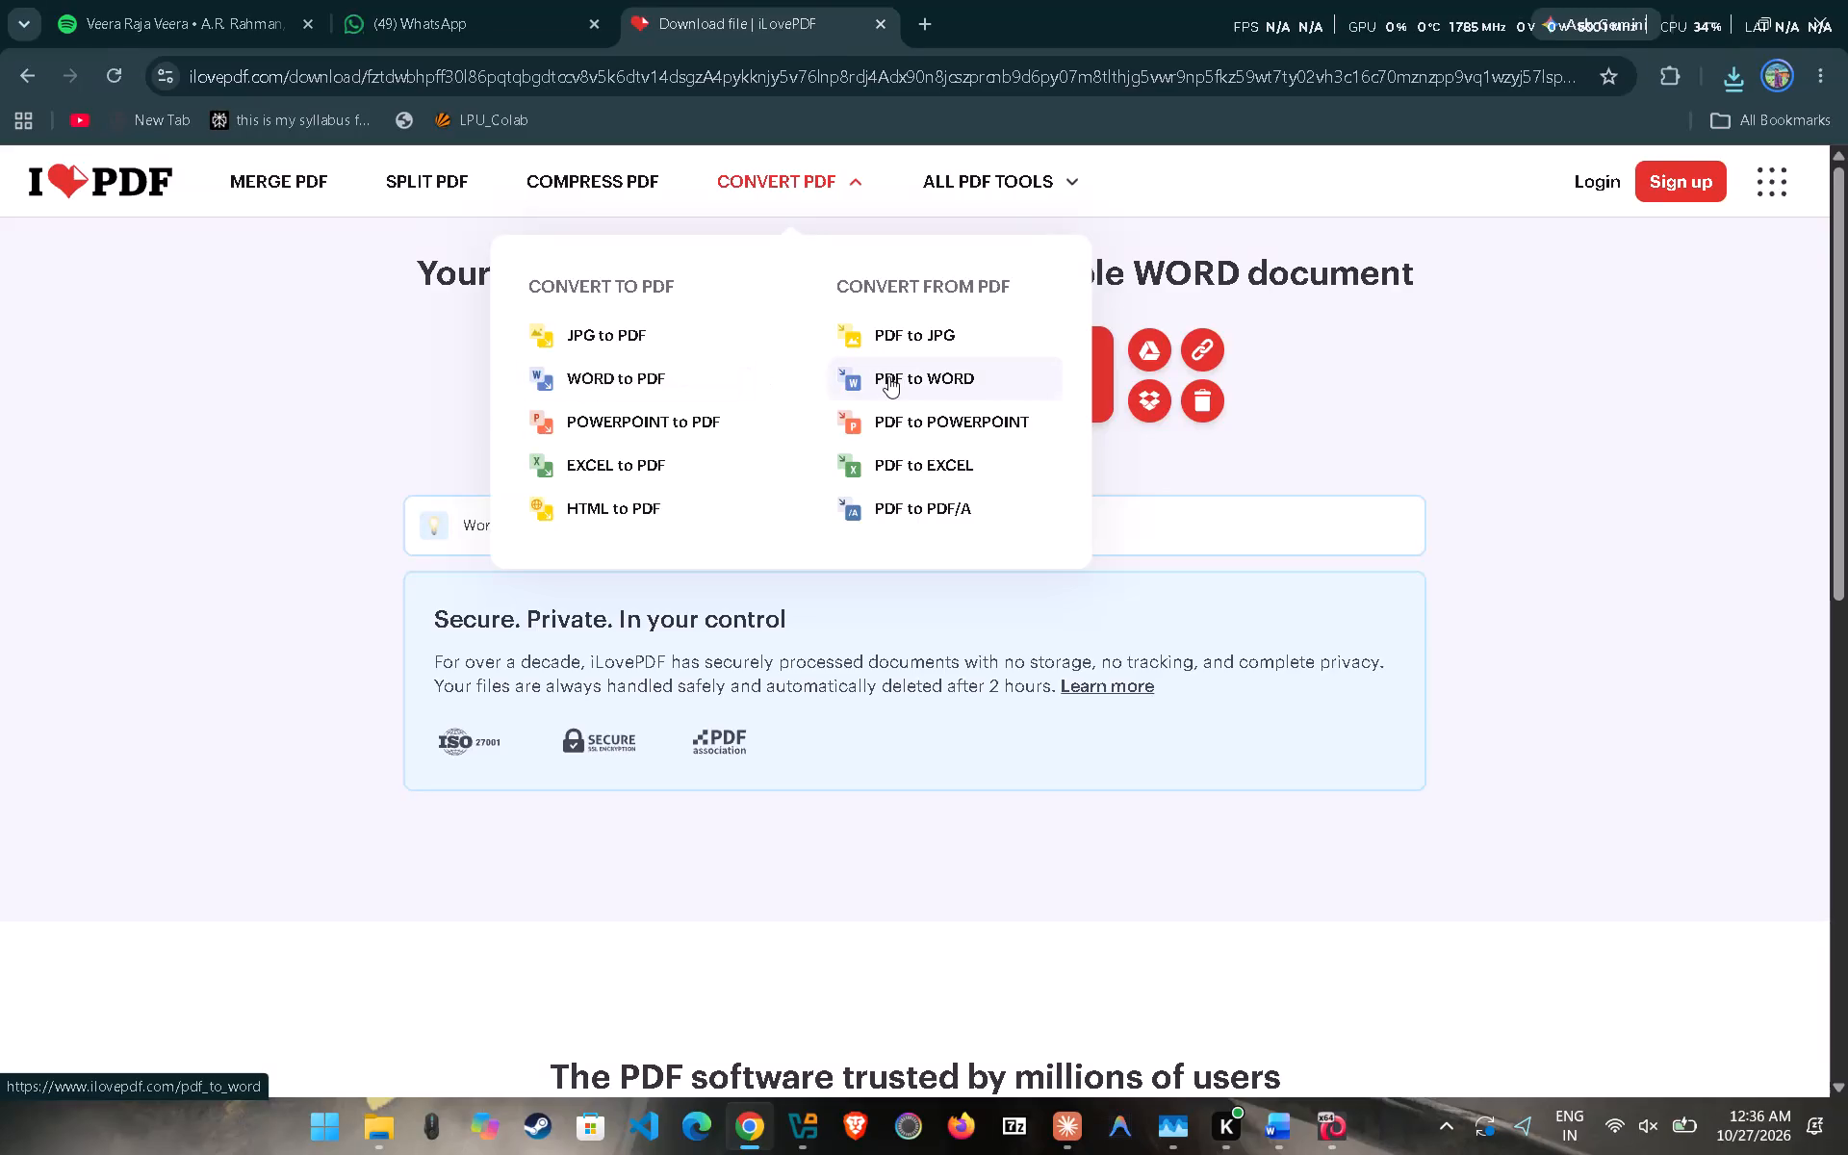
left_click(912, 447)
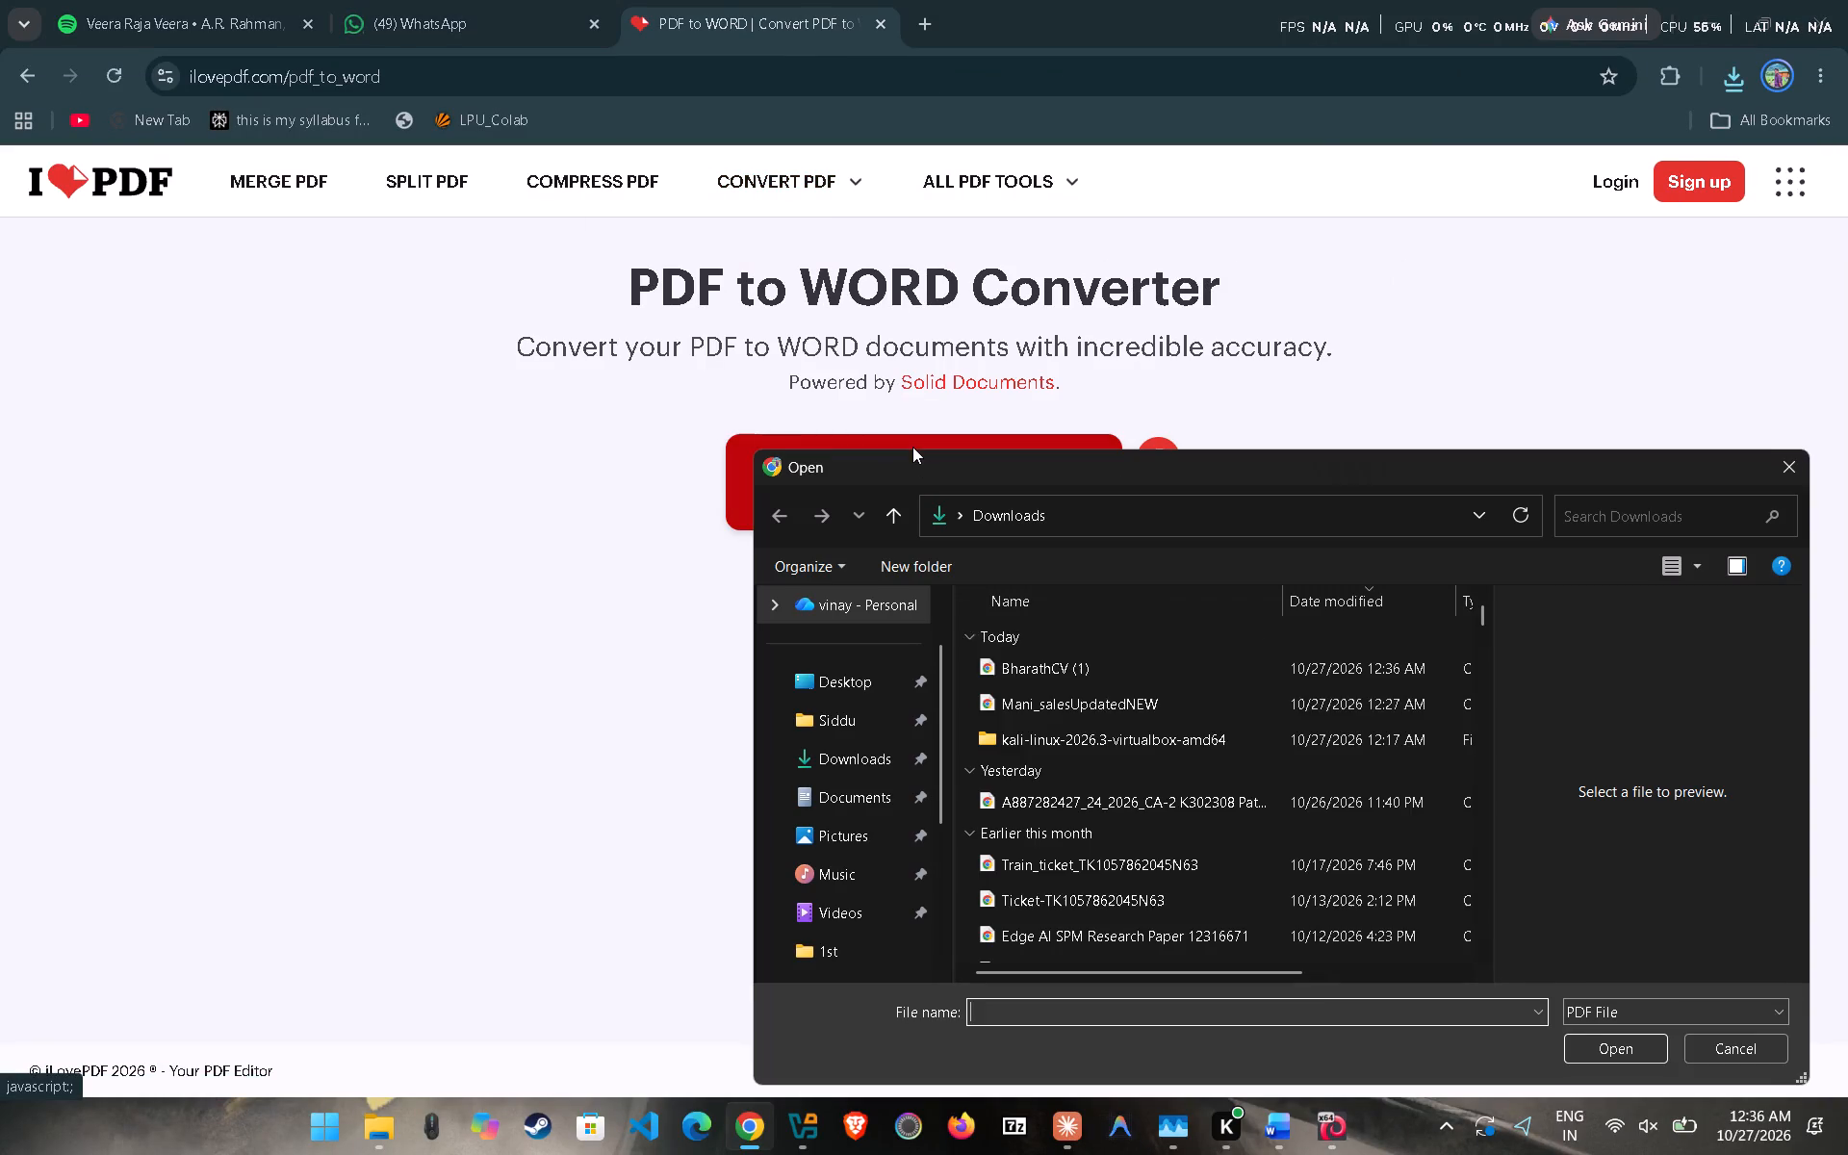
left_click(1108, 680)
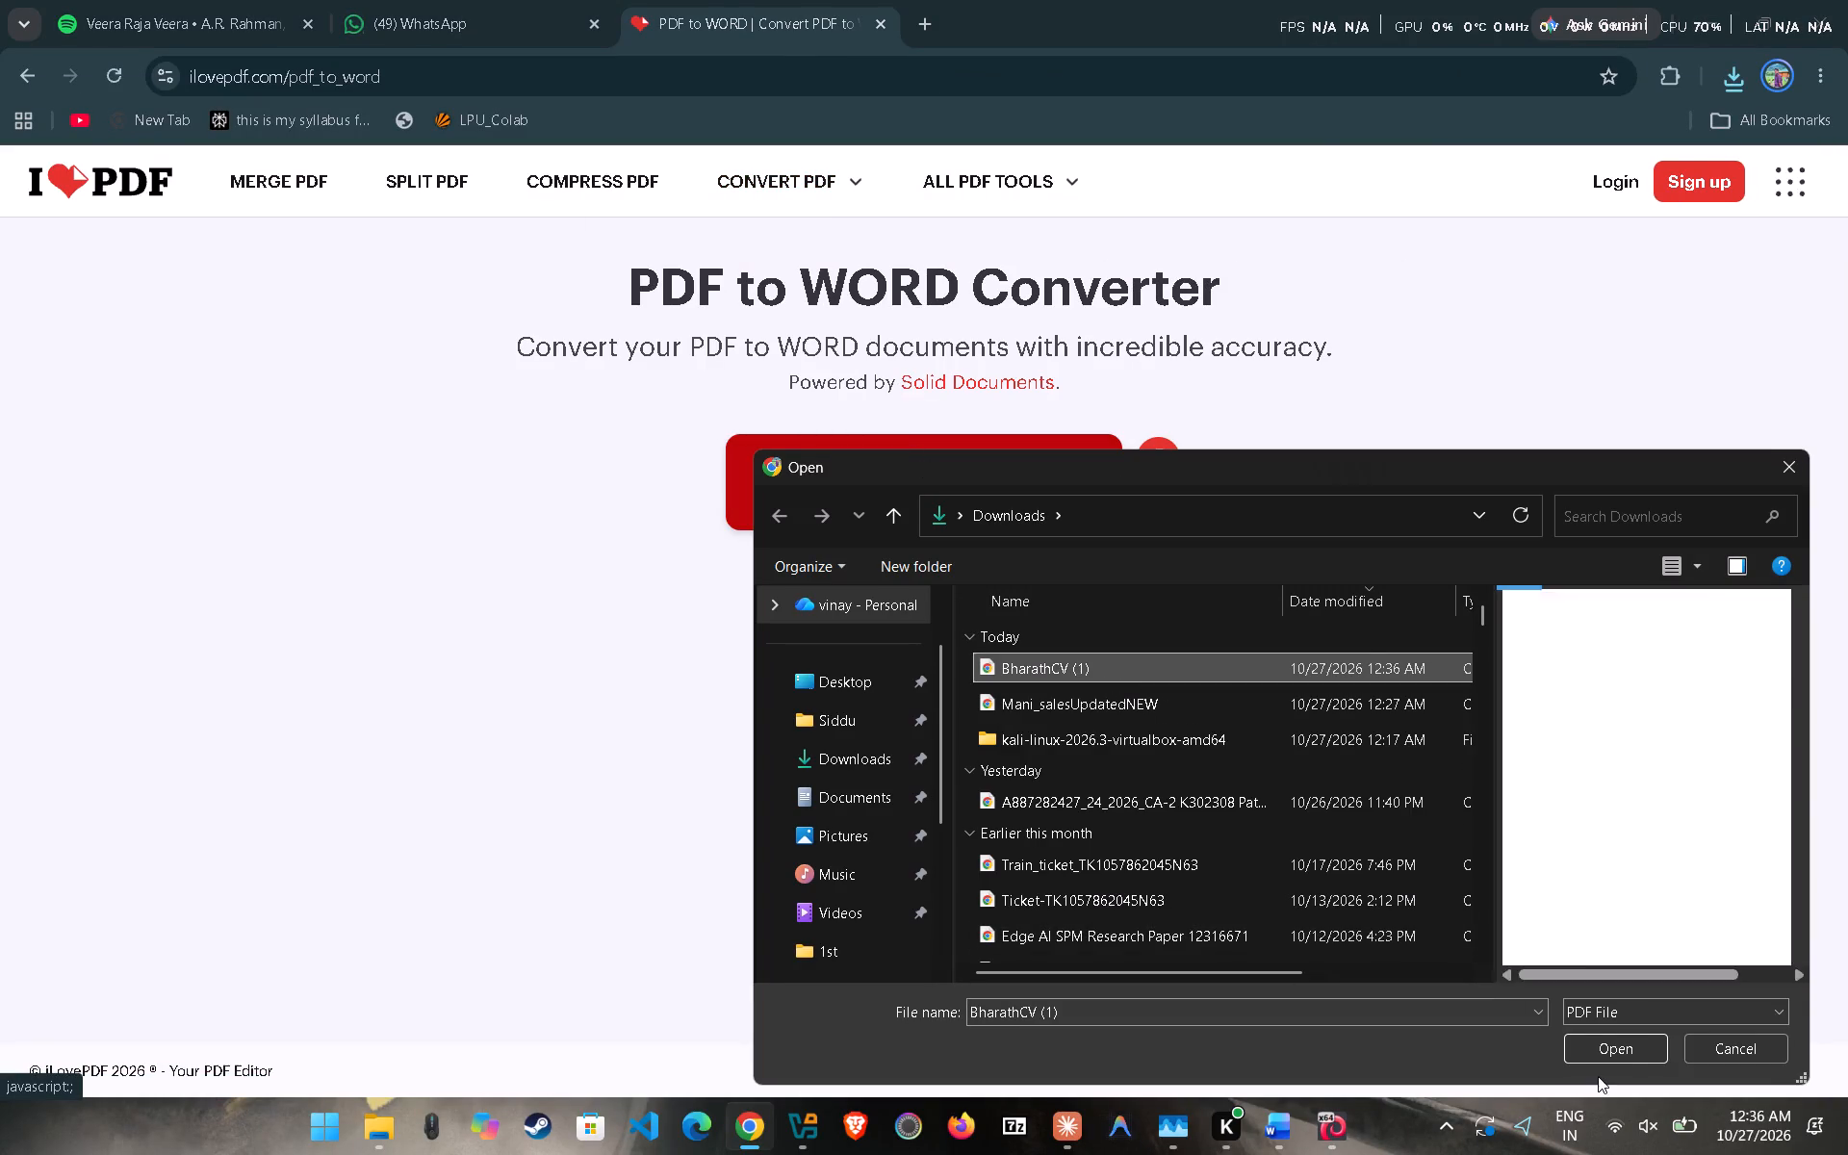
left_click(1624, 1058)
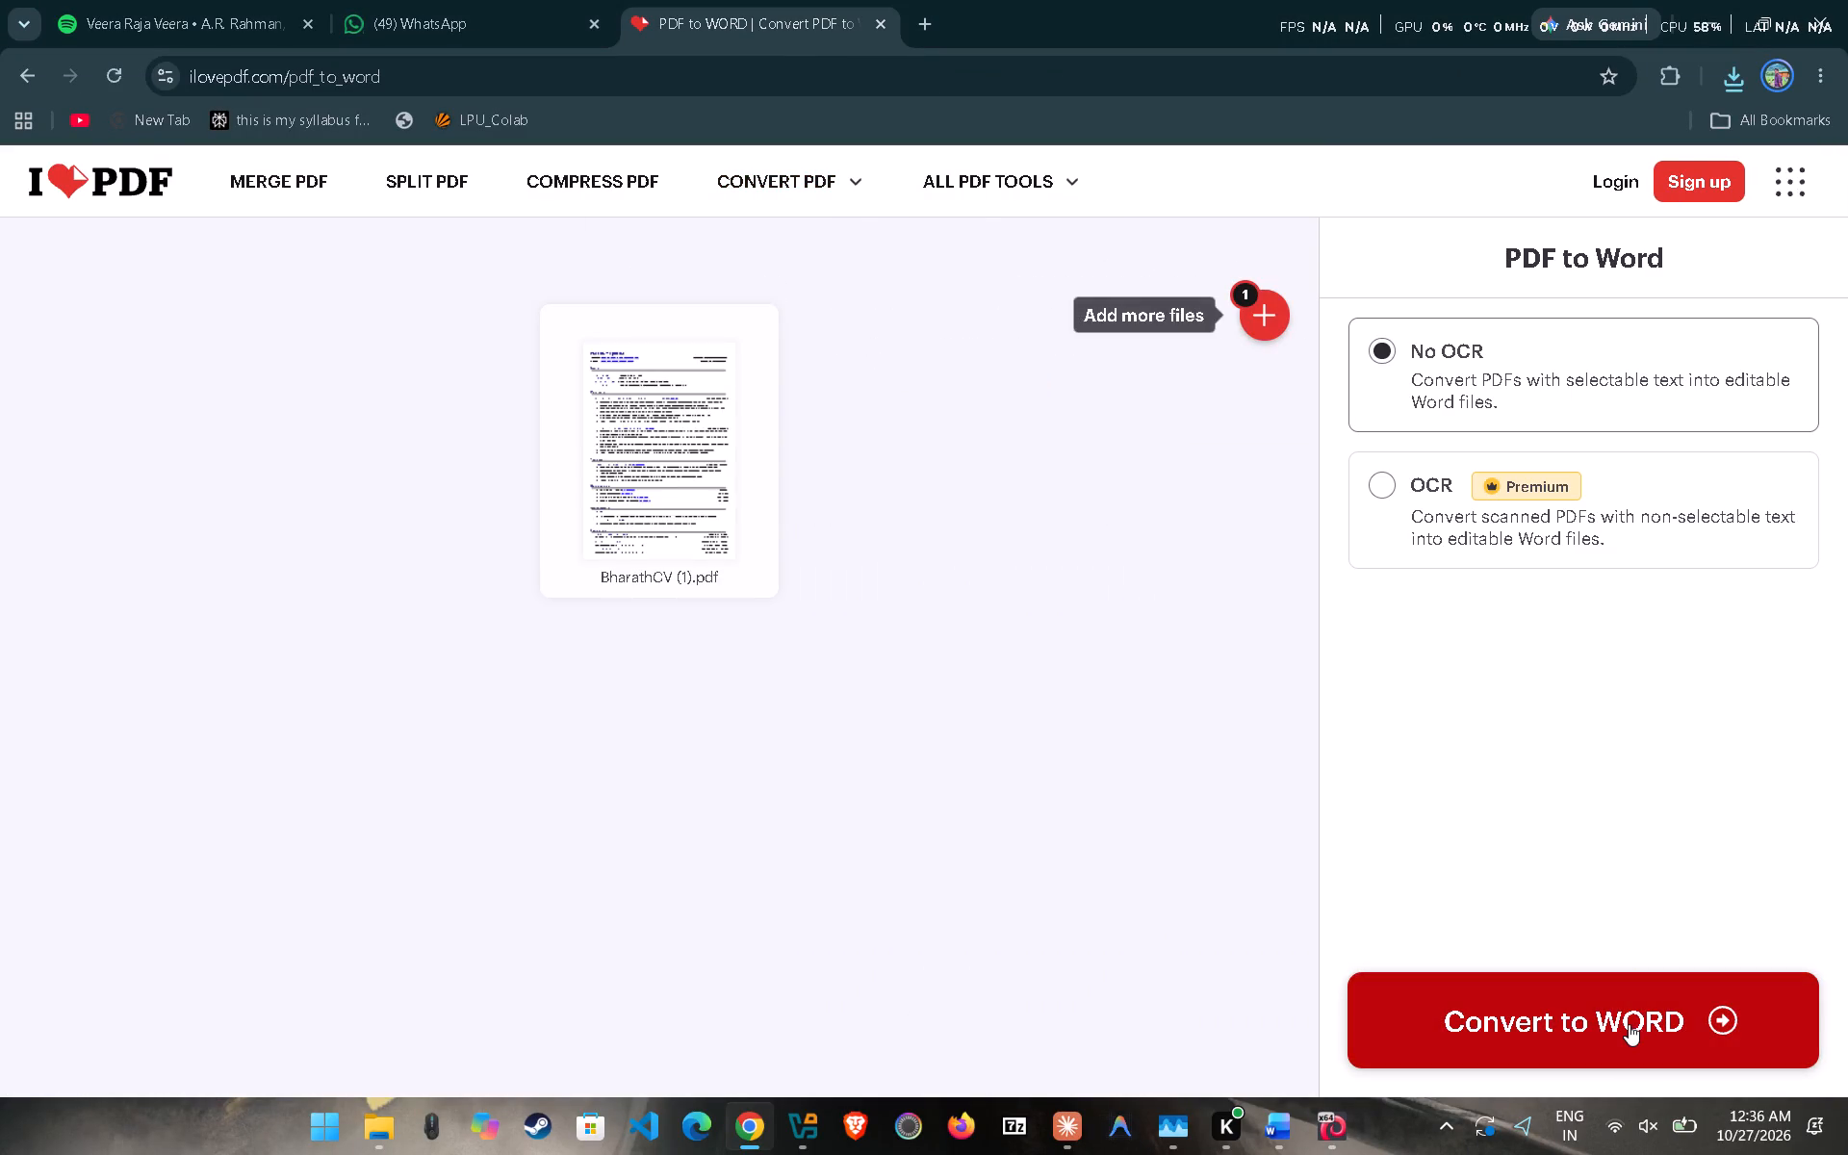
left_click(1629, 1024)
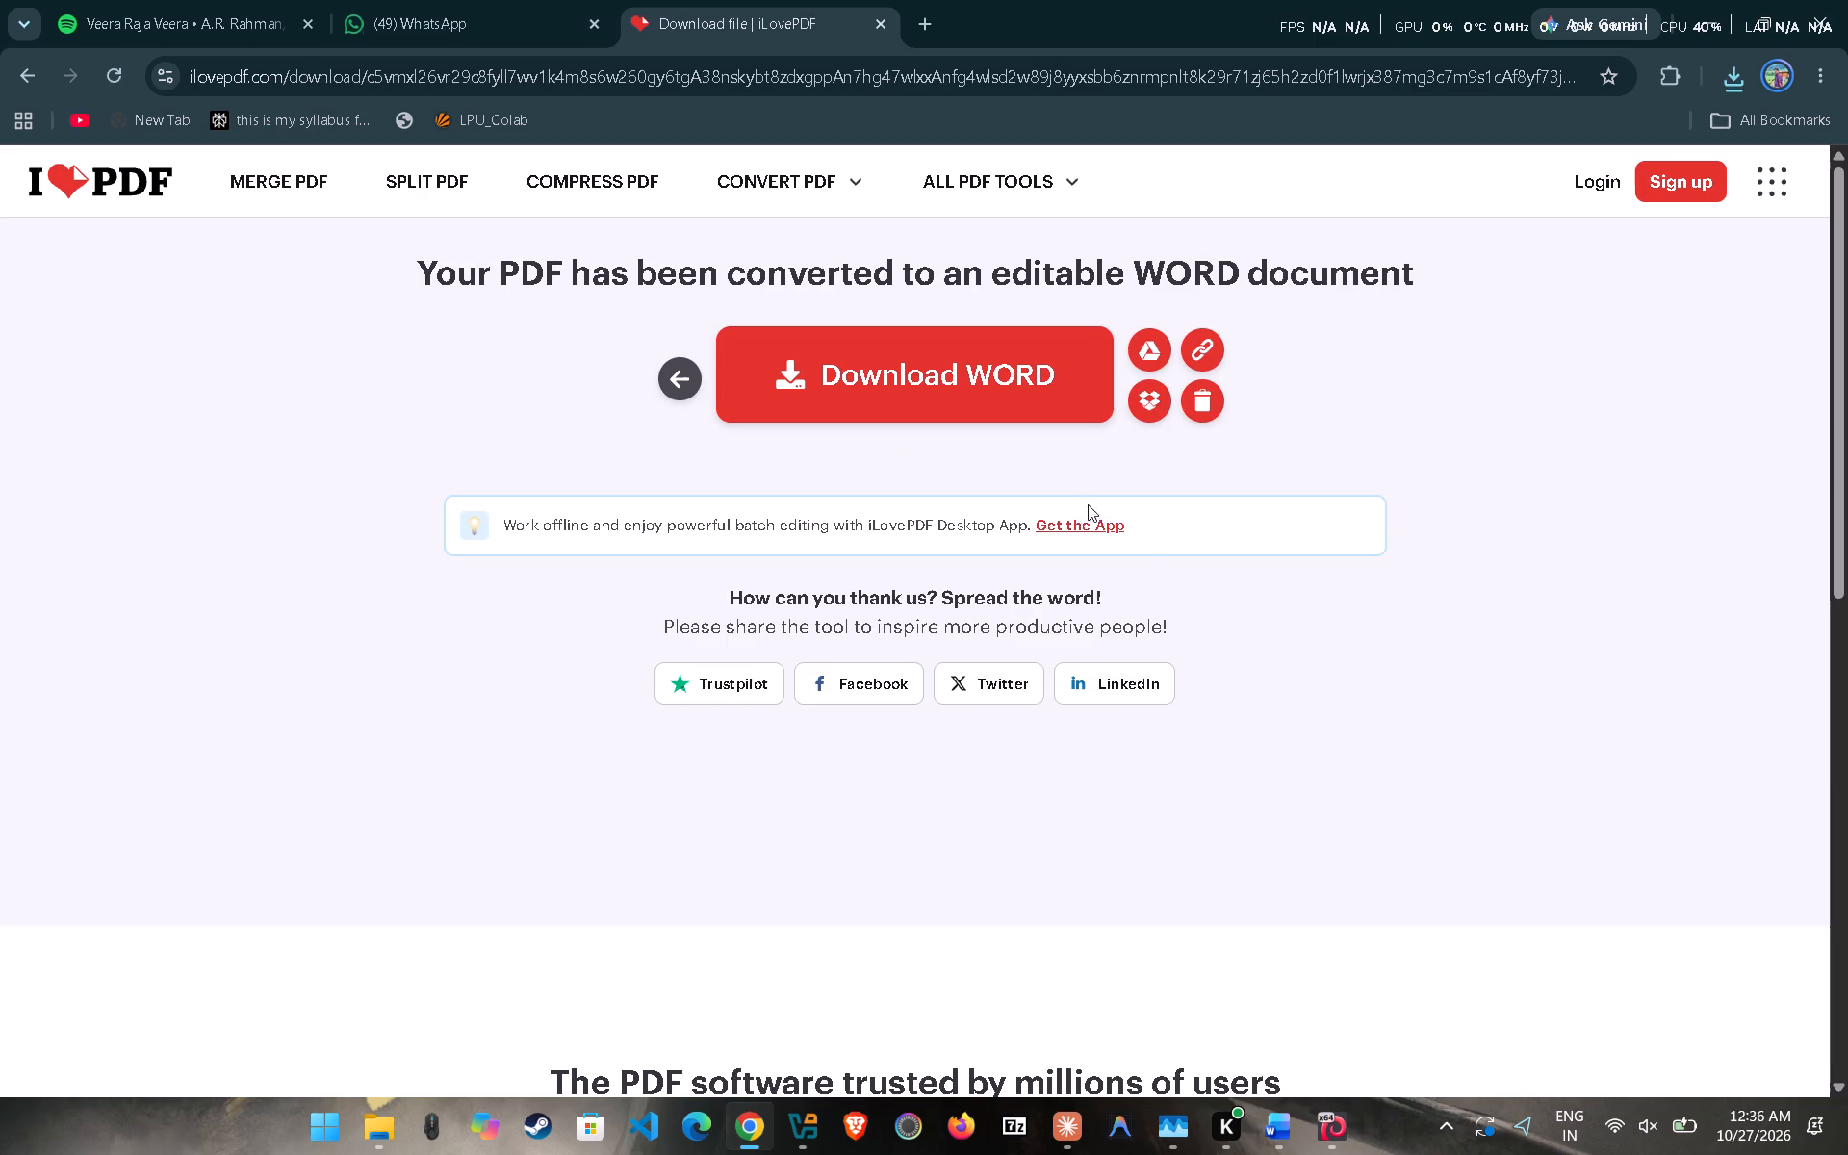
Download the converted Word document and save it as BharathCV (1) in the Downloads folder.
left_click(910, 325)
left_click(908, 354)
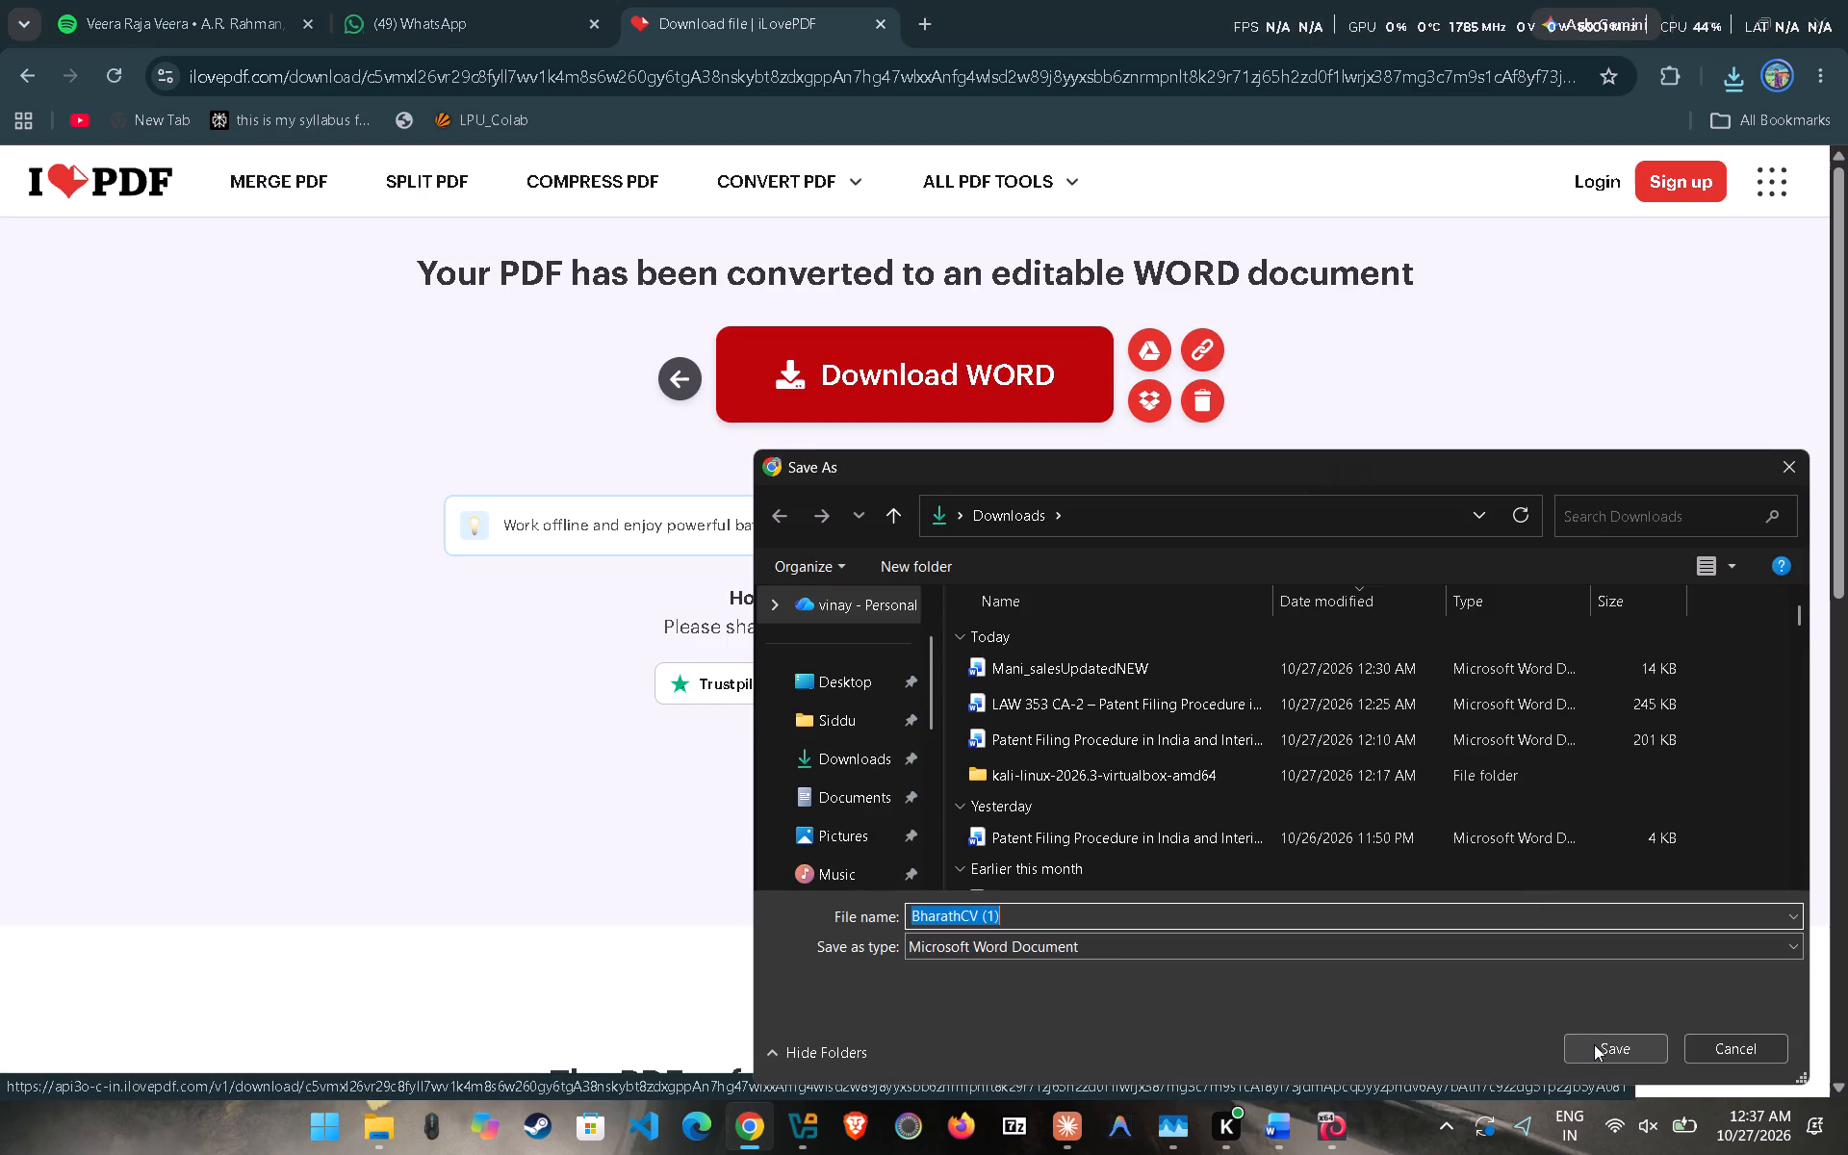
left_click(1594, 1045)
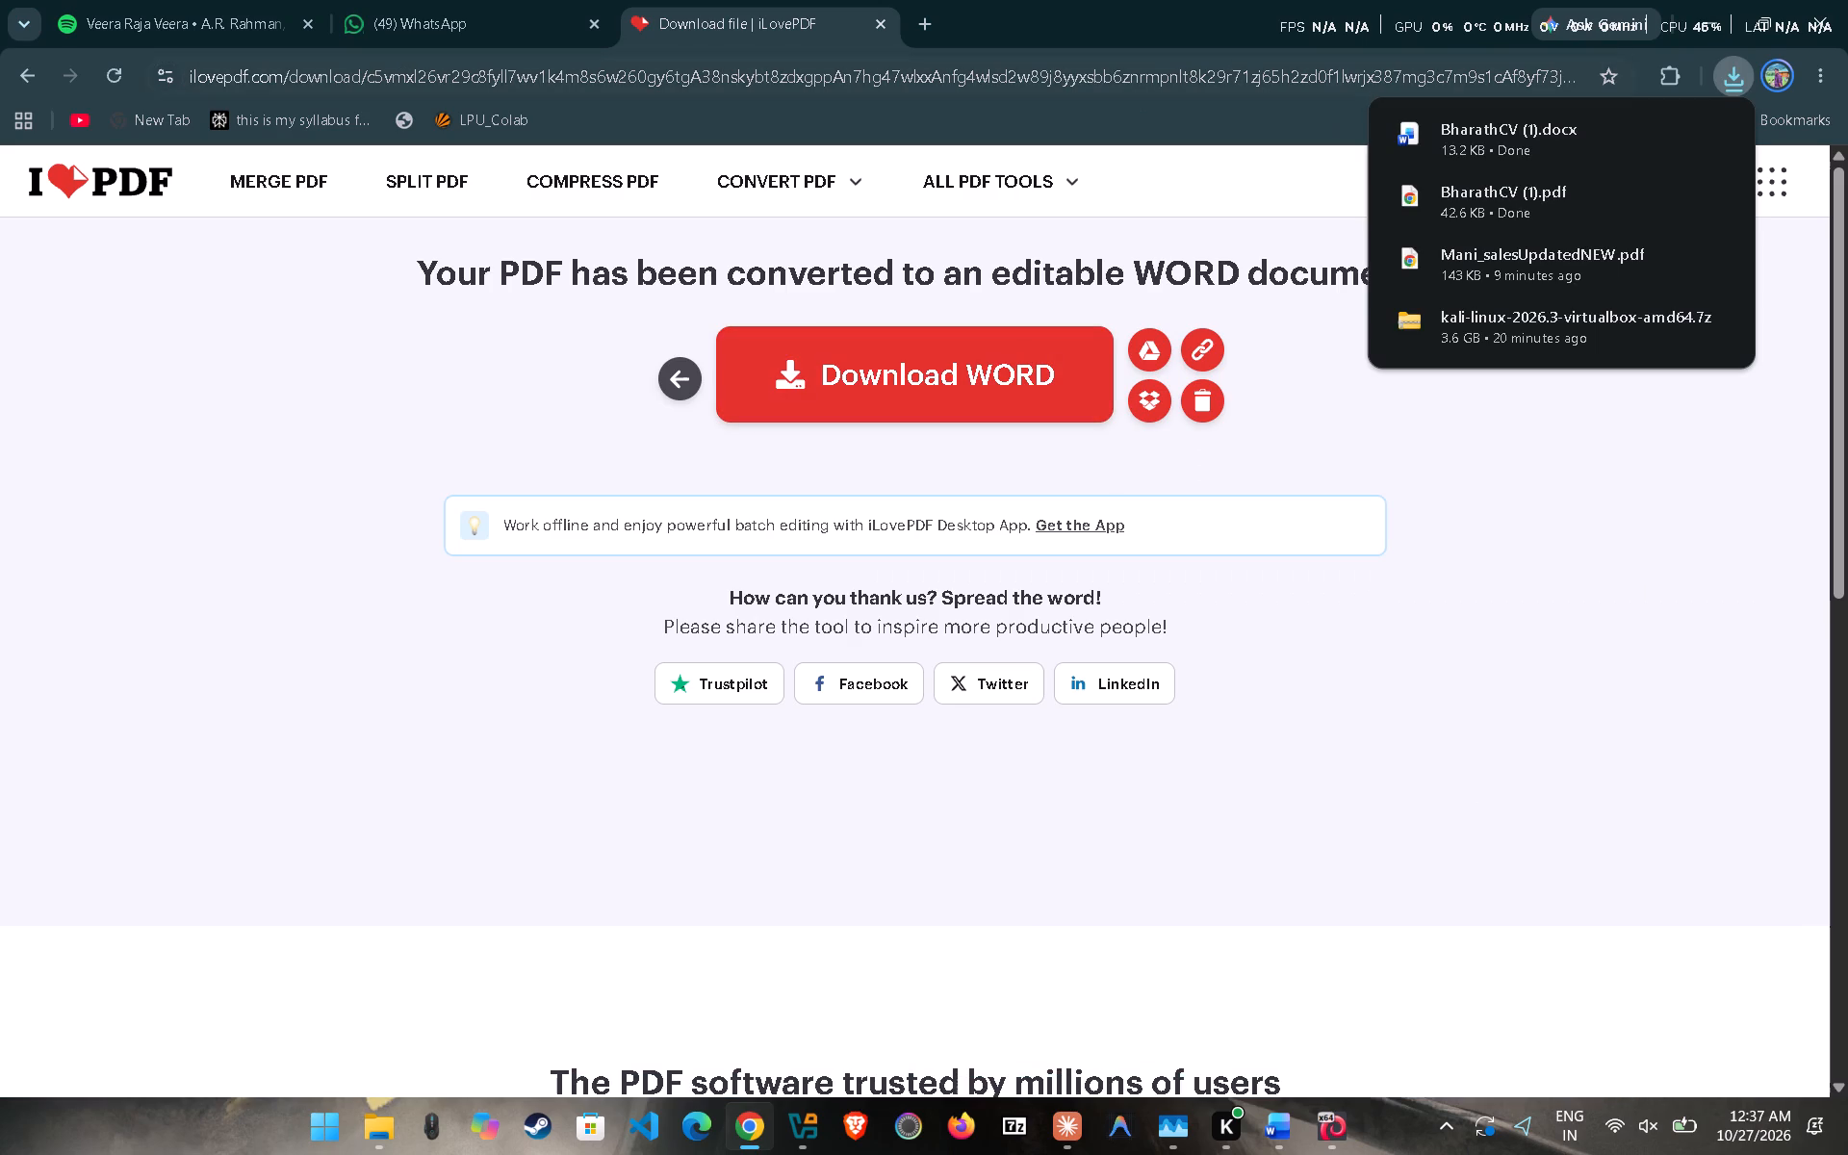
Open the BharathCV (1) and Mani_salesUpdatedNEW Word documents from Downloads and arrange them side by side.
left_click(396, 1135)
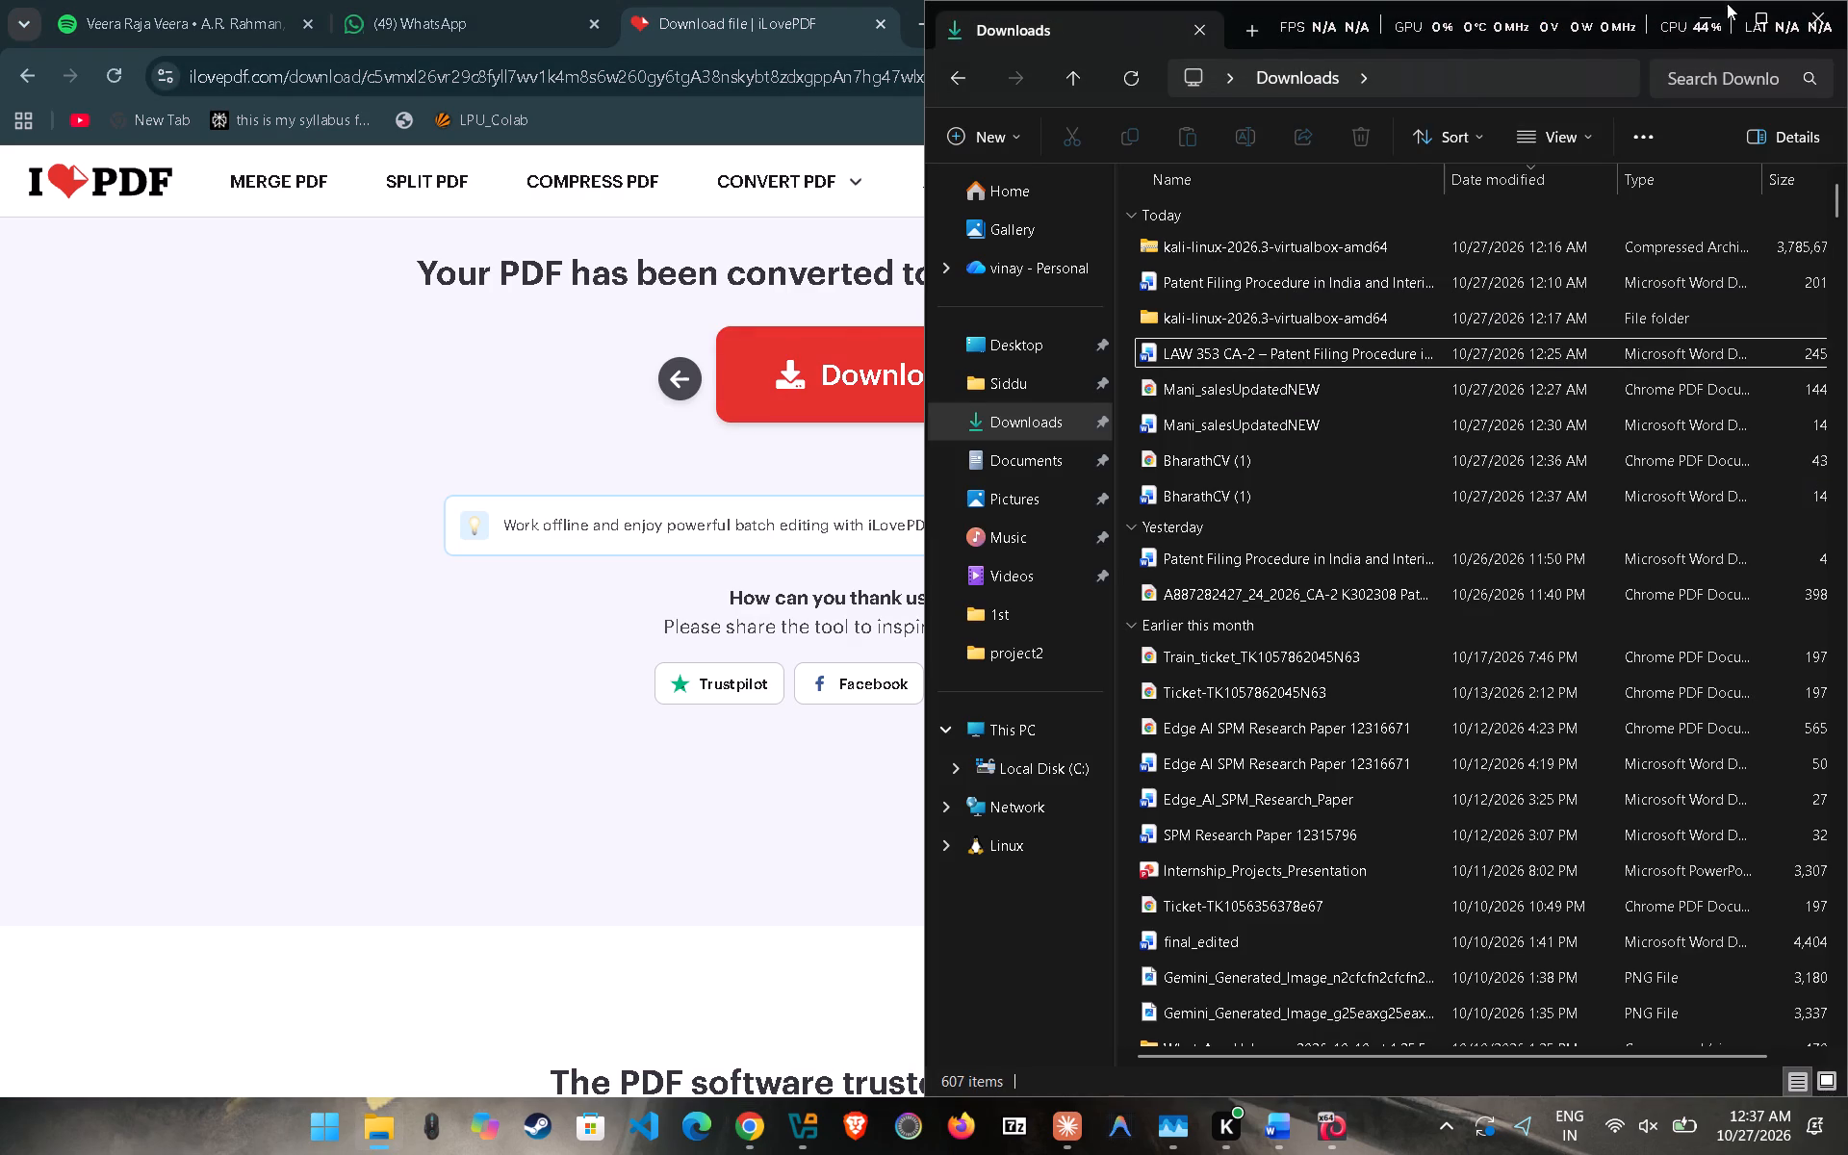
left_click(1748, 12)
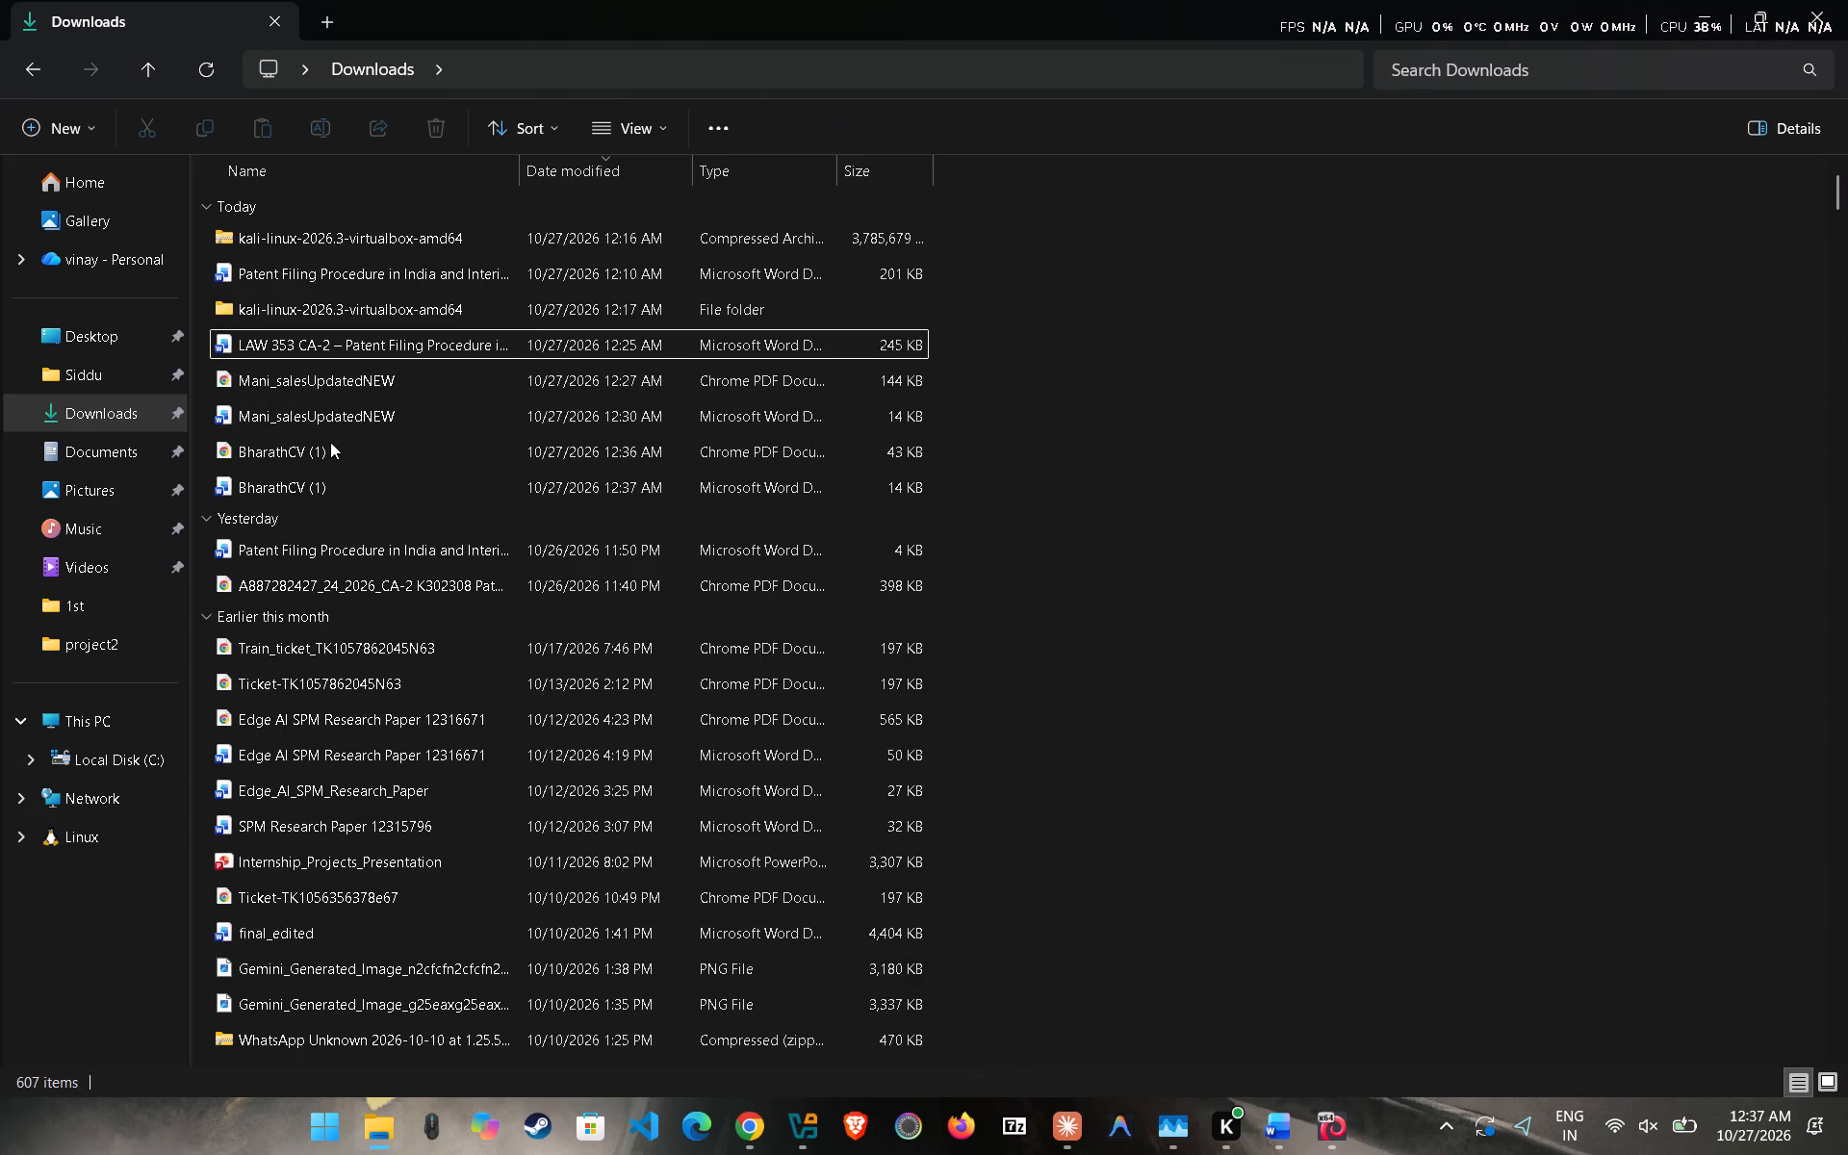
double_click(327, 480)
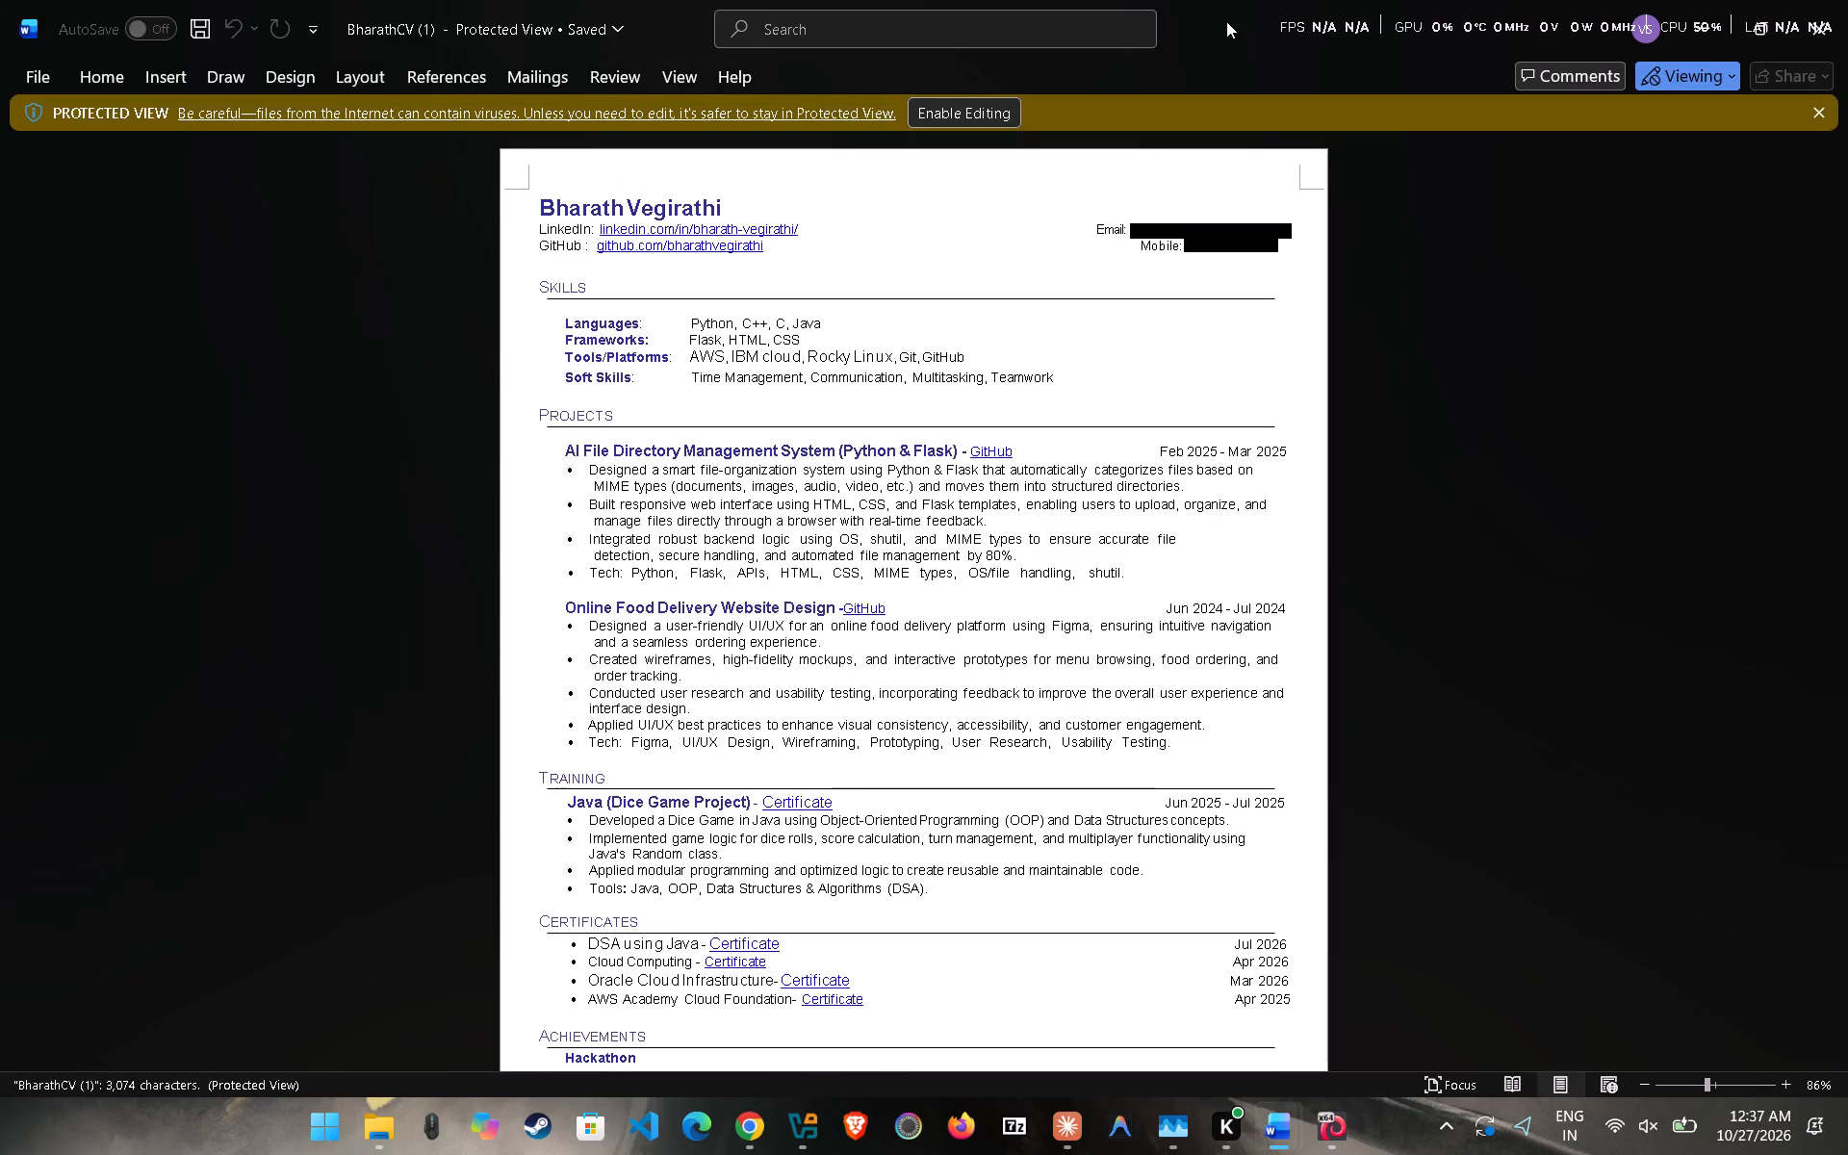
left_click_drag(1226, 21, 1847, 420)
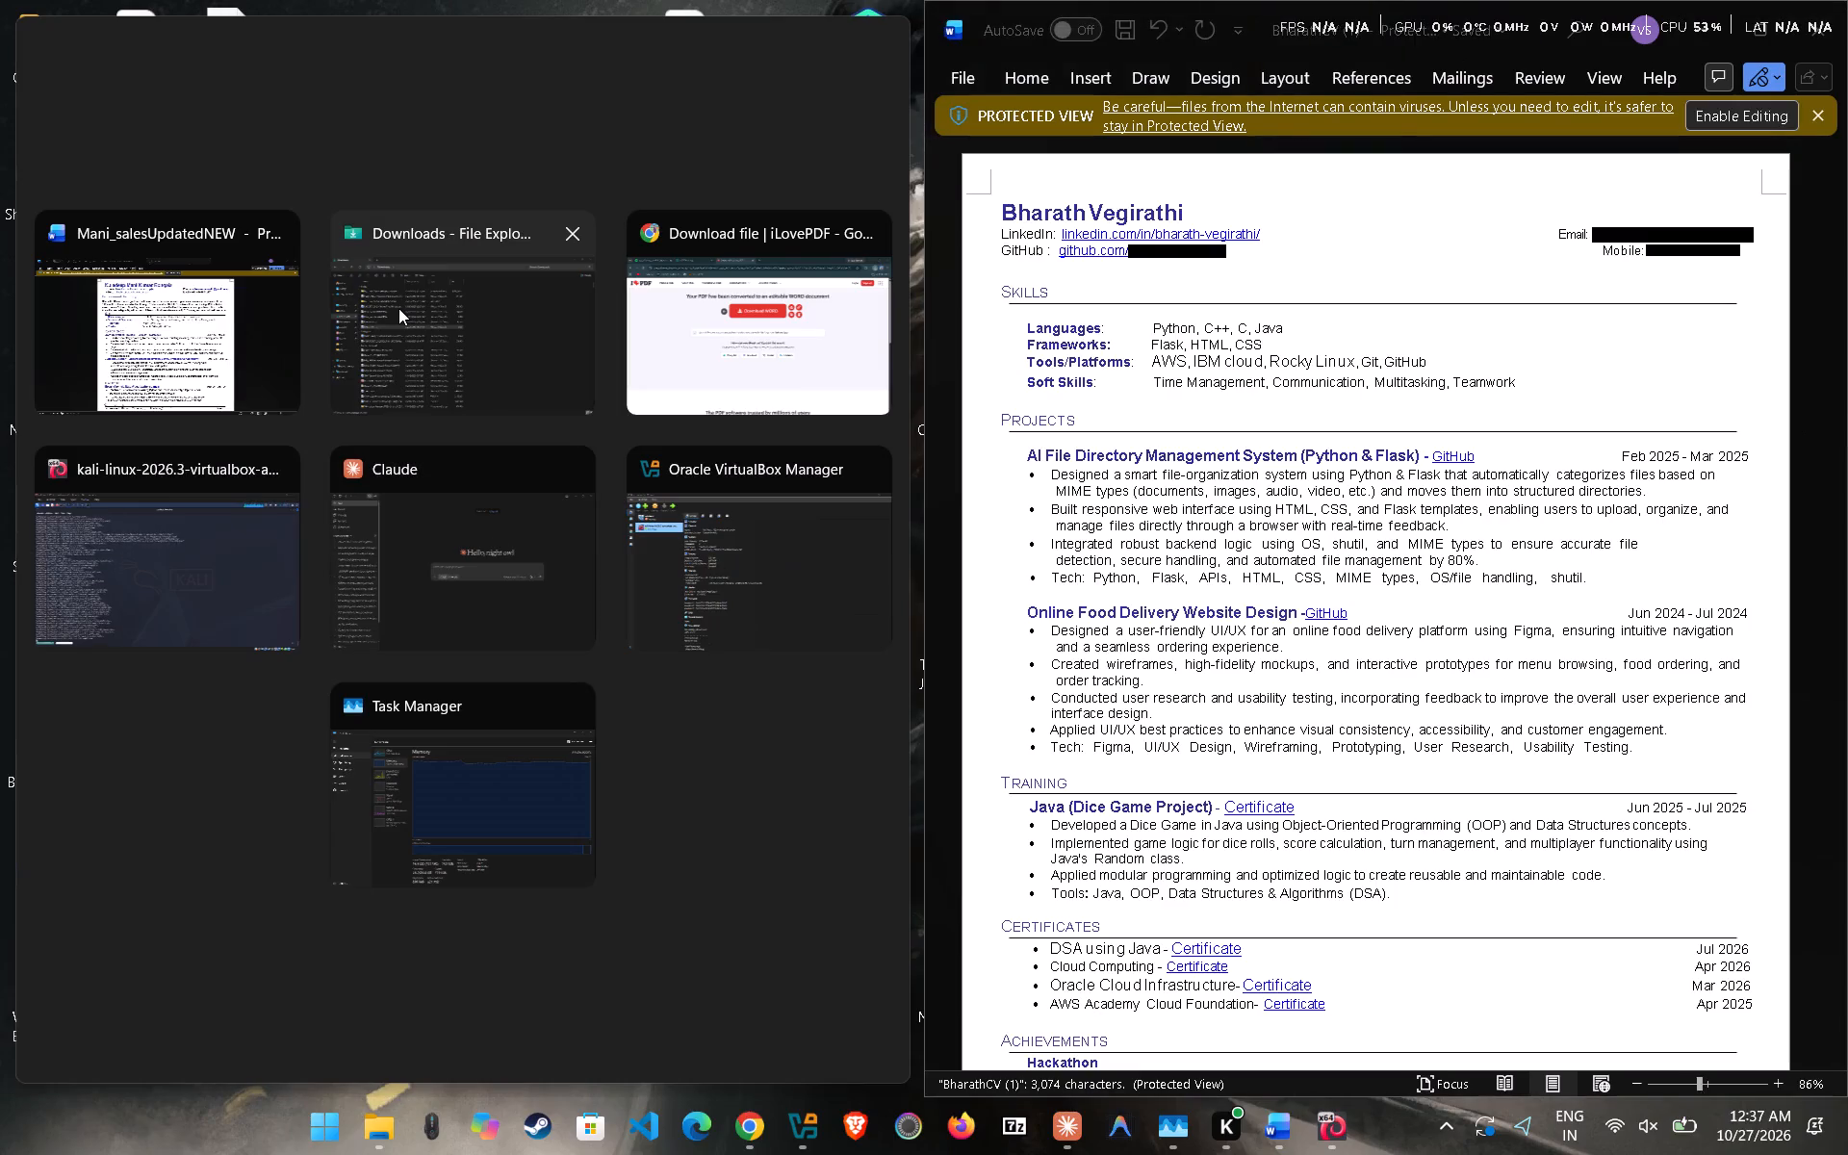
left_click(398, 308)
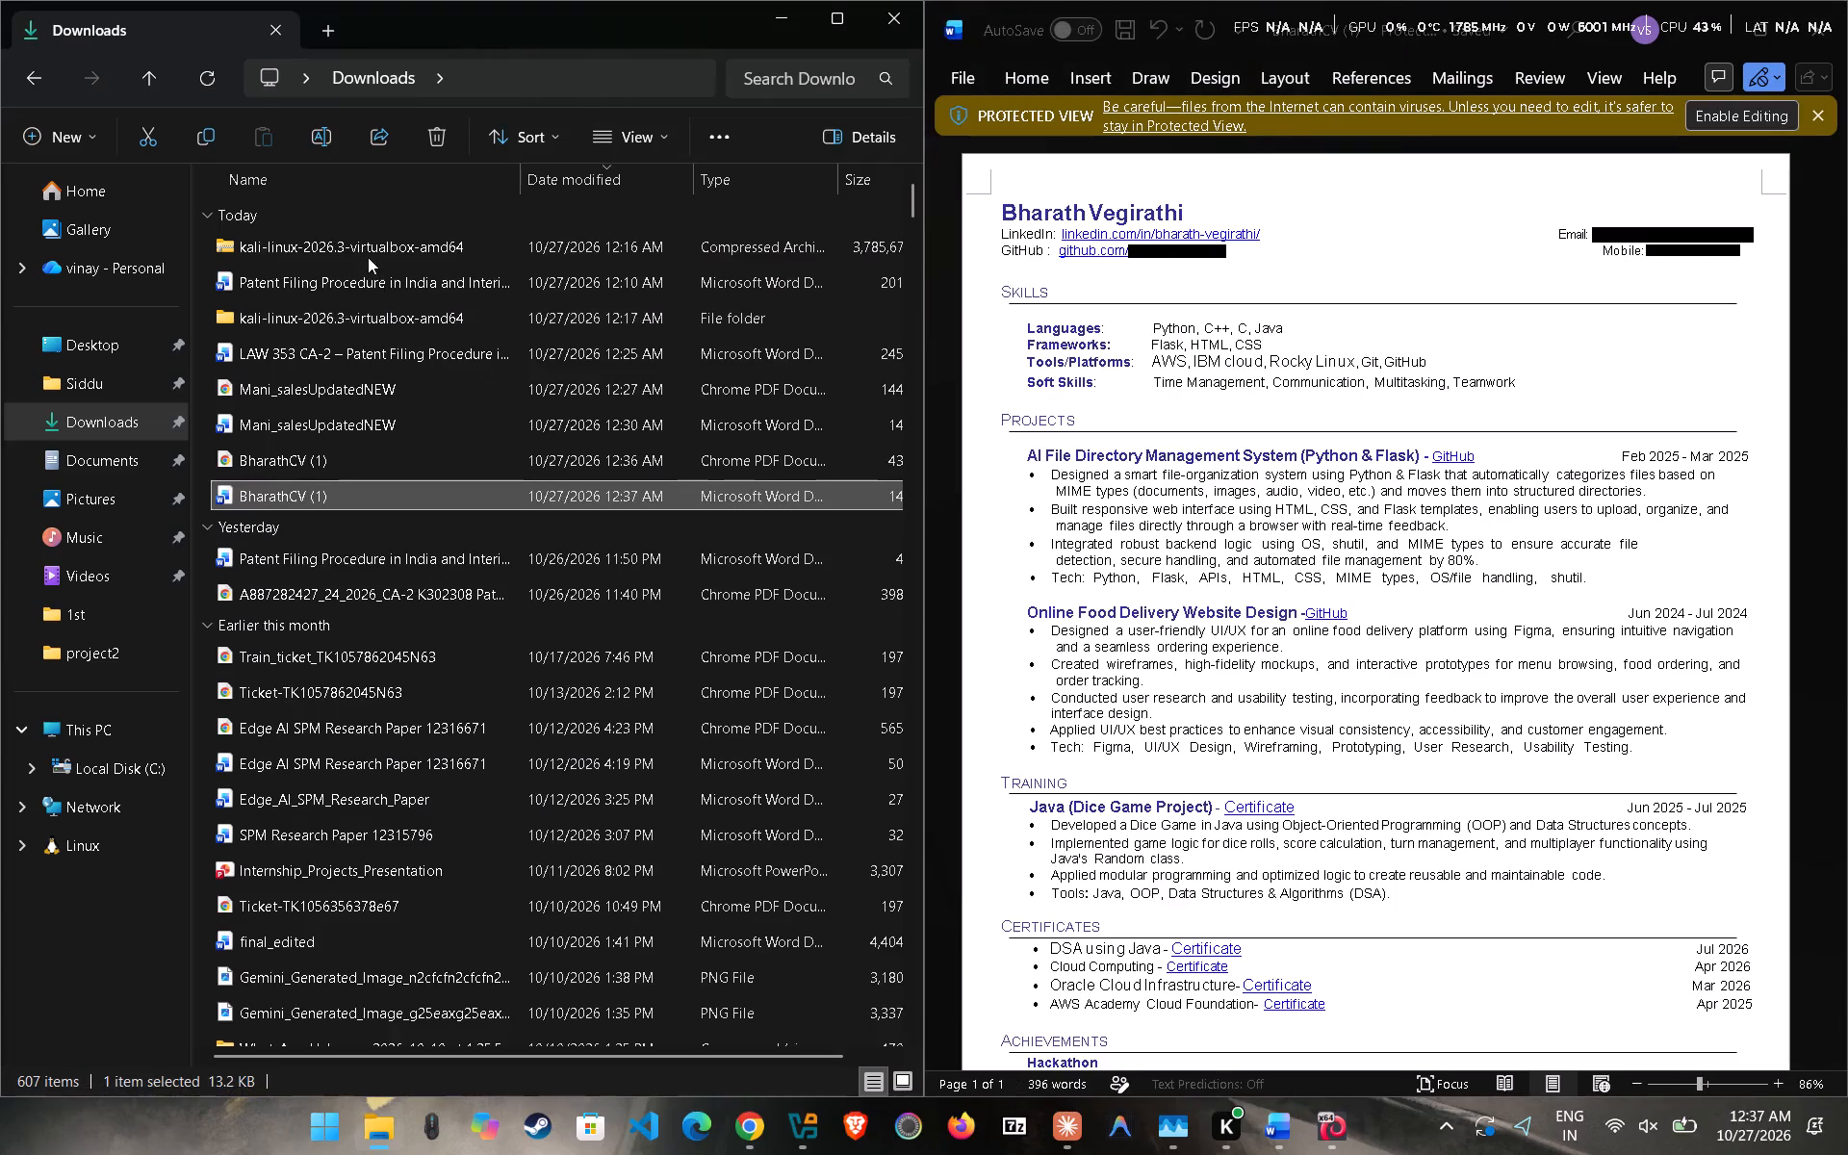
double_click(303, 421)
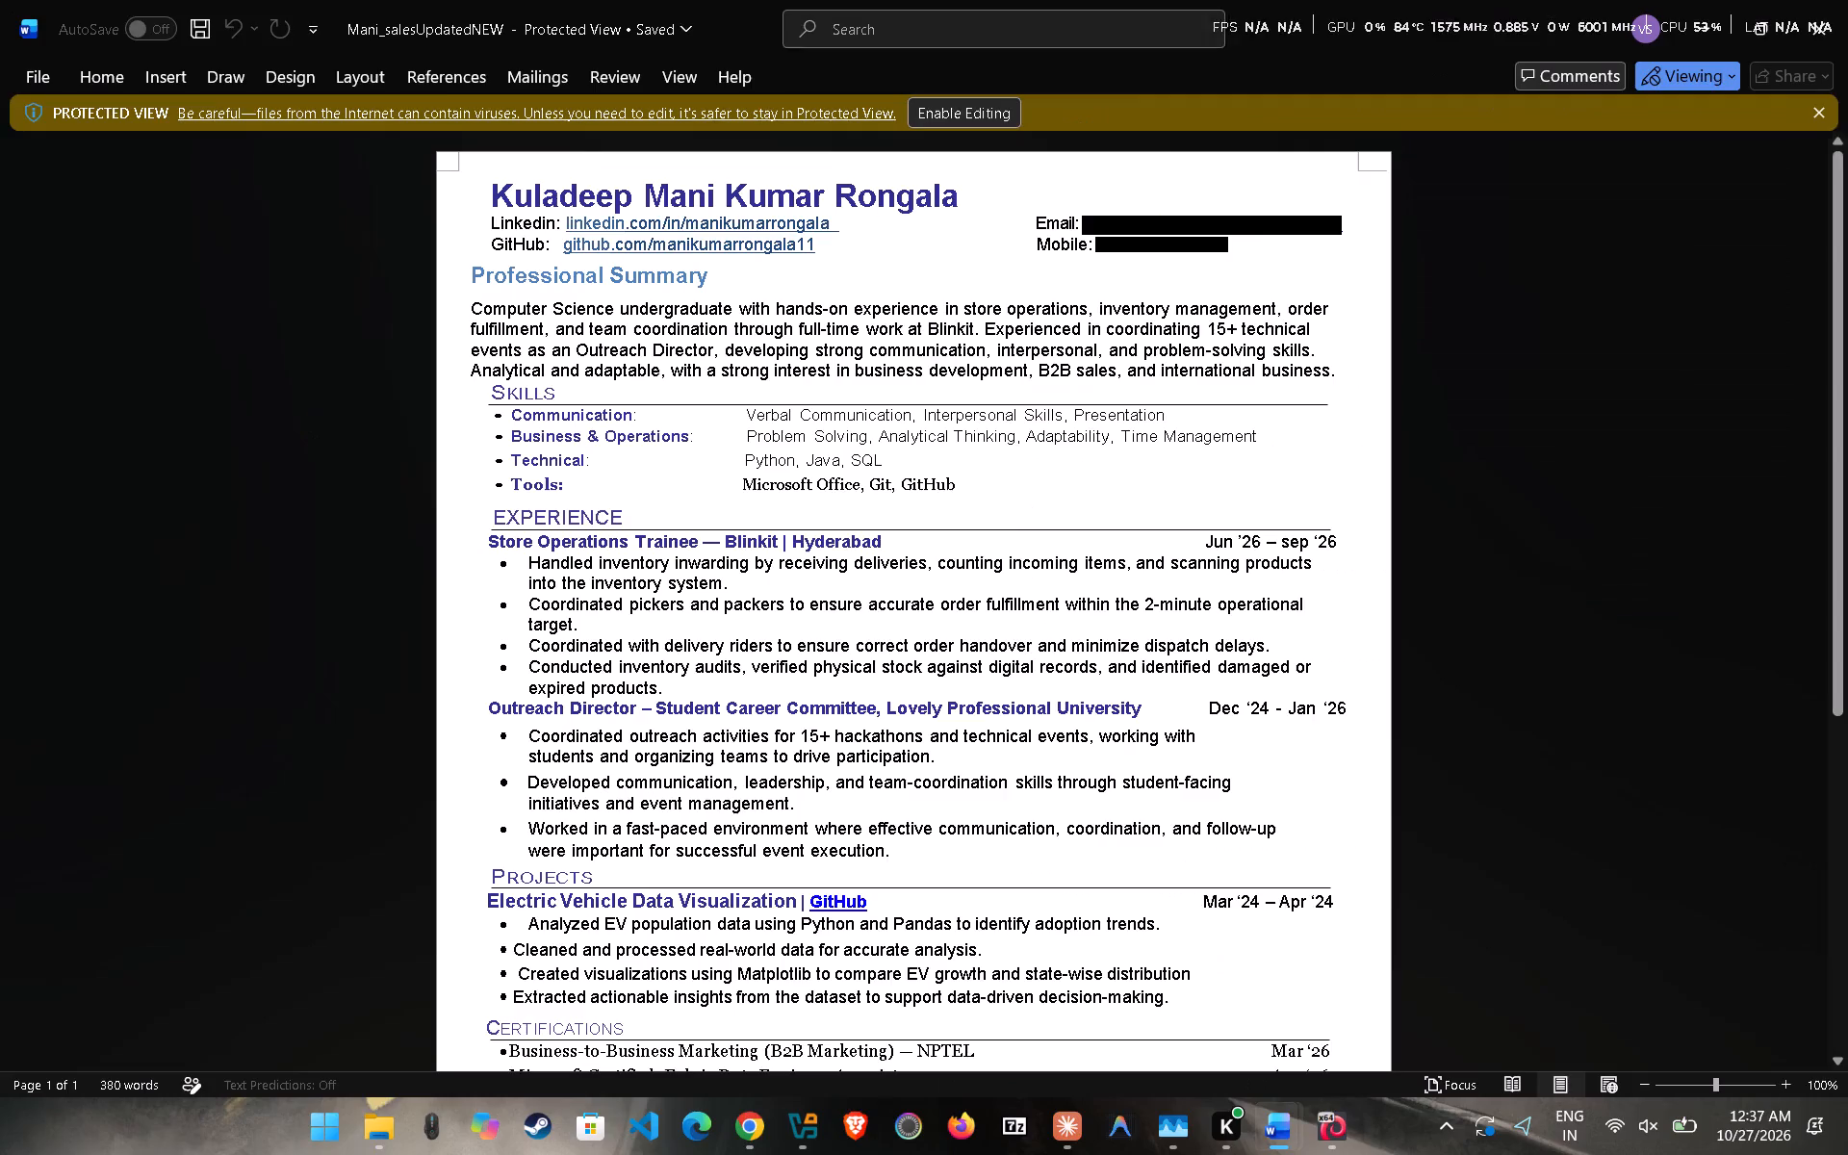
left_click_drag(1356, 15, 0, 199)
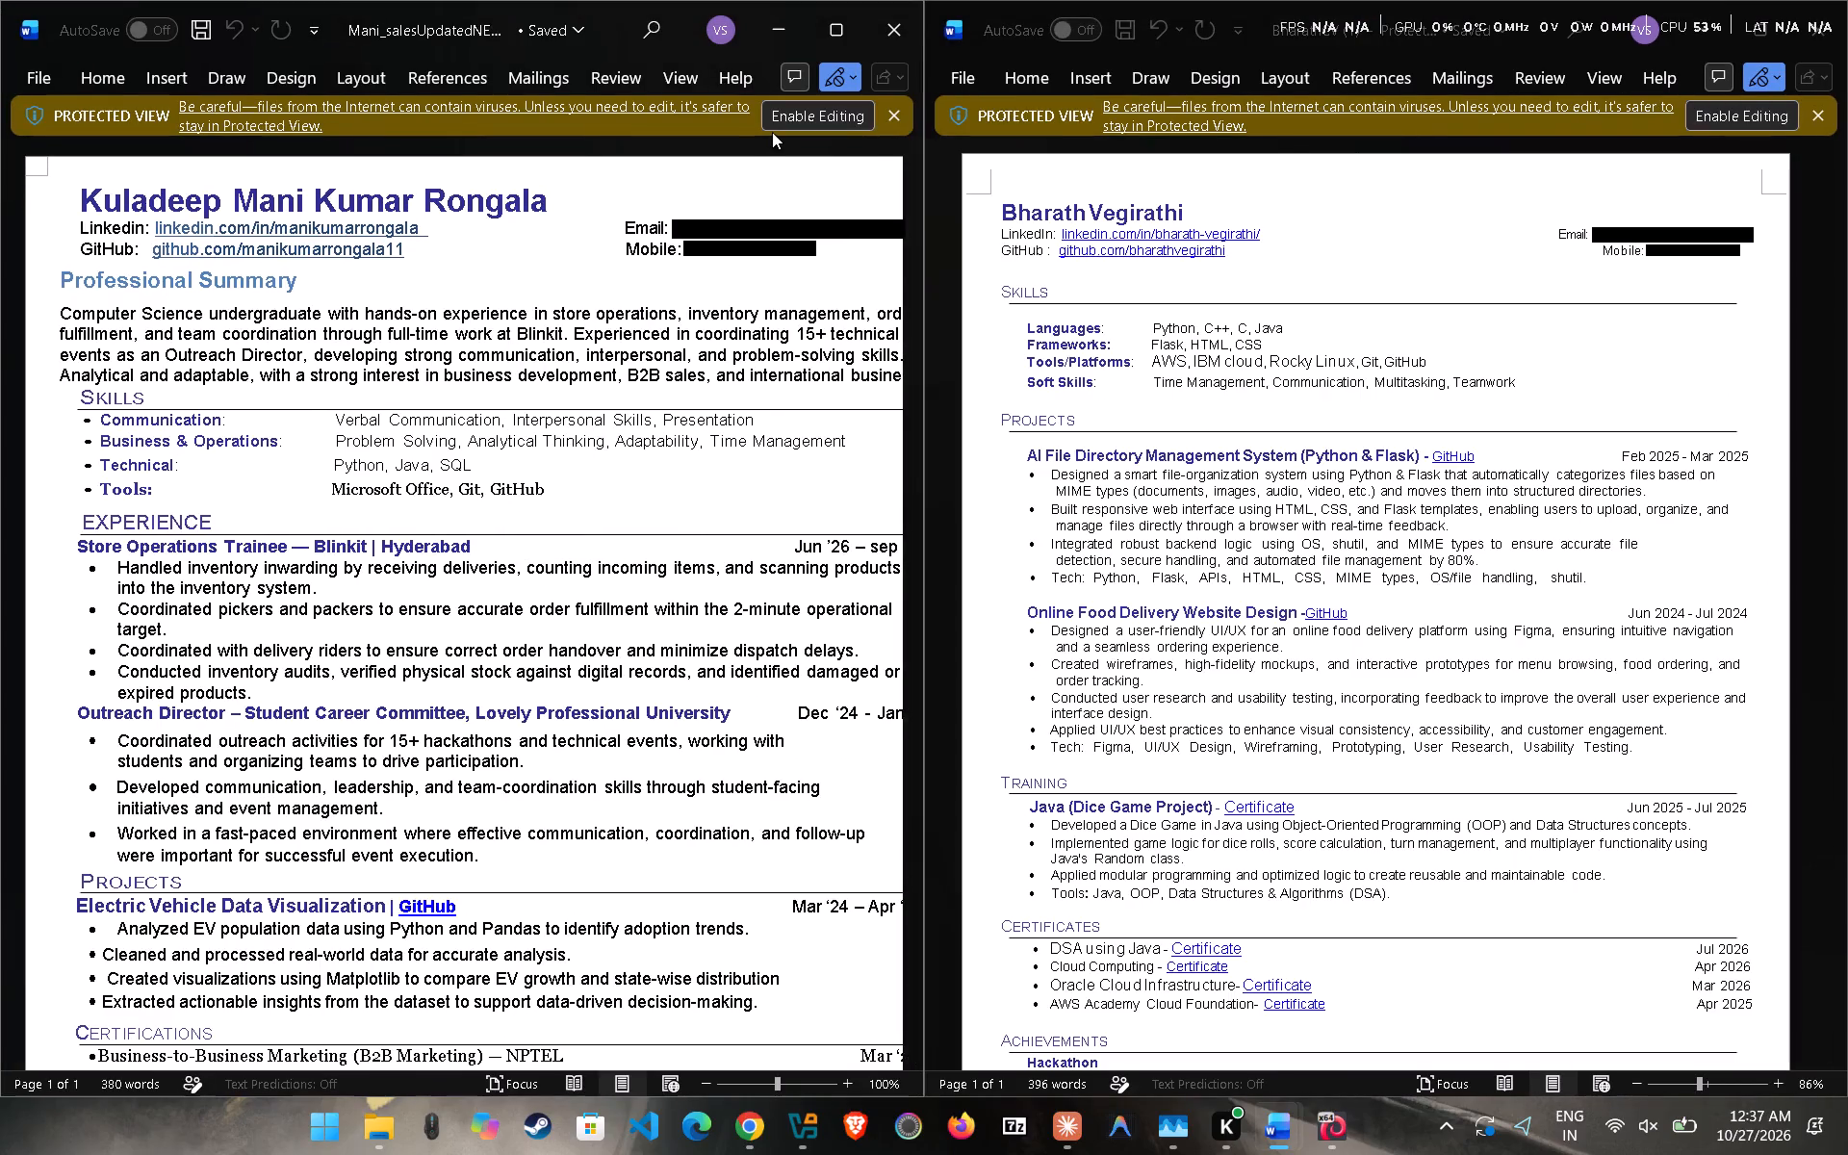
Enable editing in both résumé documents and restore their side-by-side arrangement.
left_click(803, 115)
left_click(1749, 121)
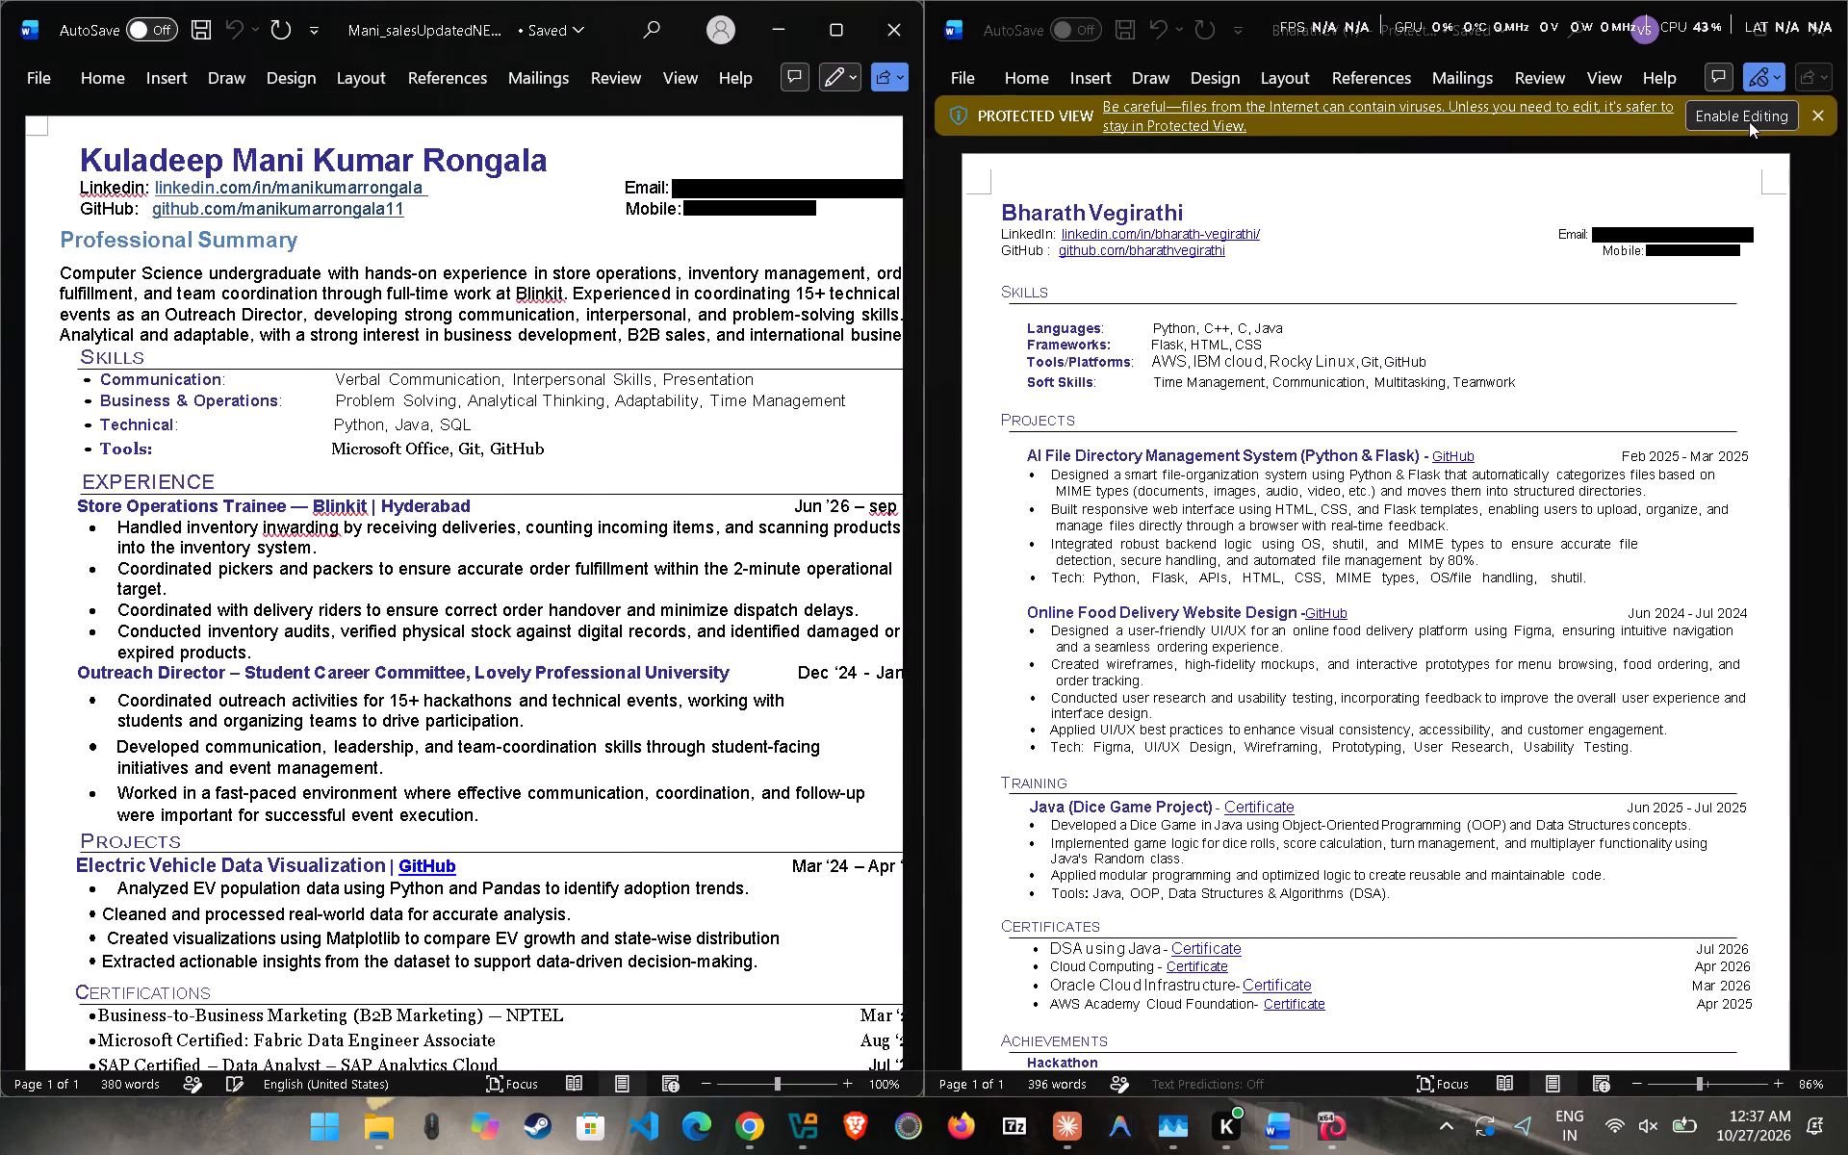
left_click(1744, 126)
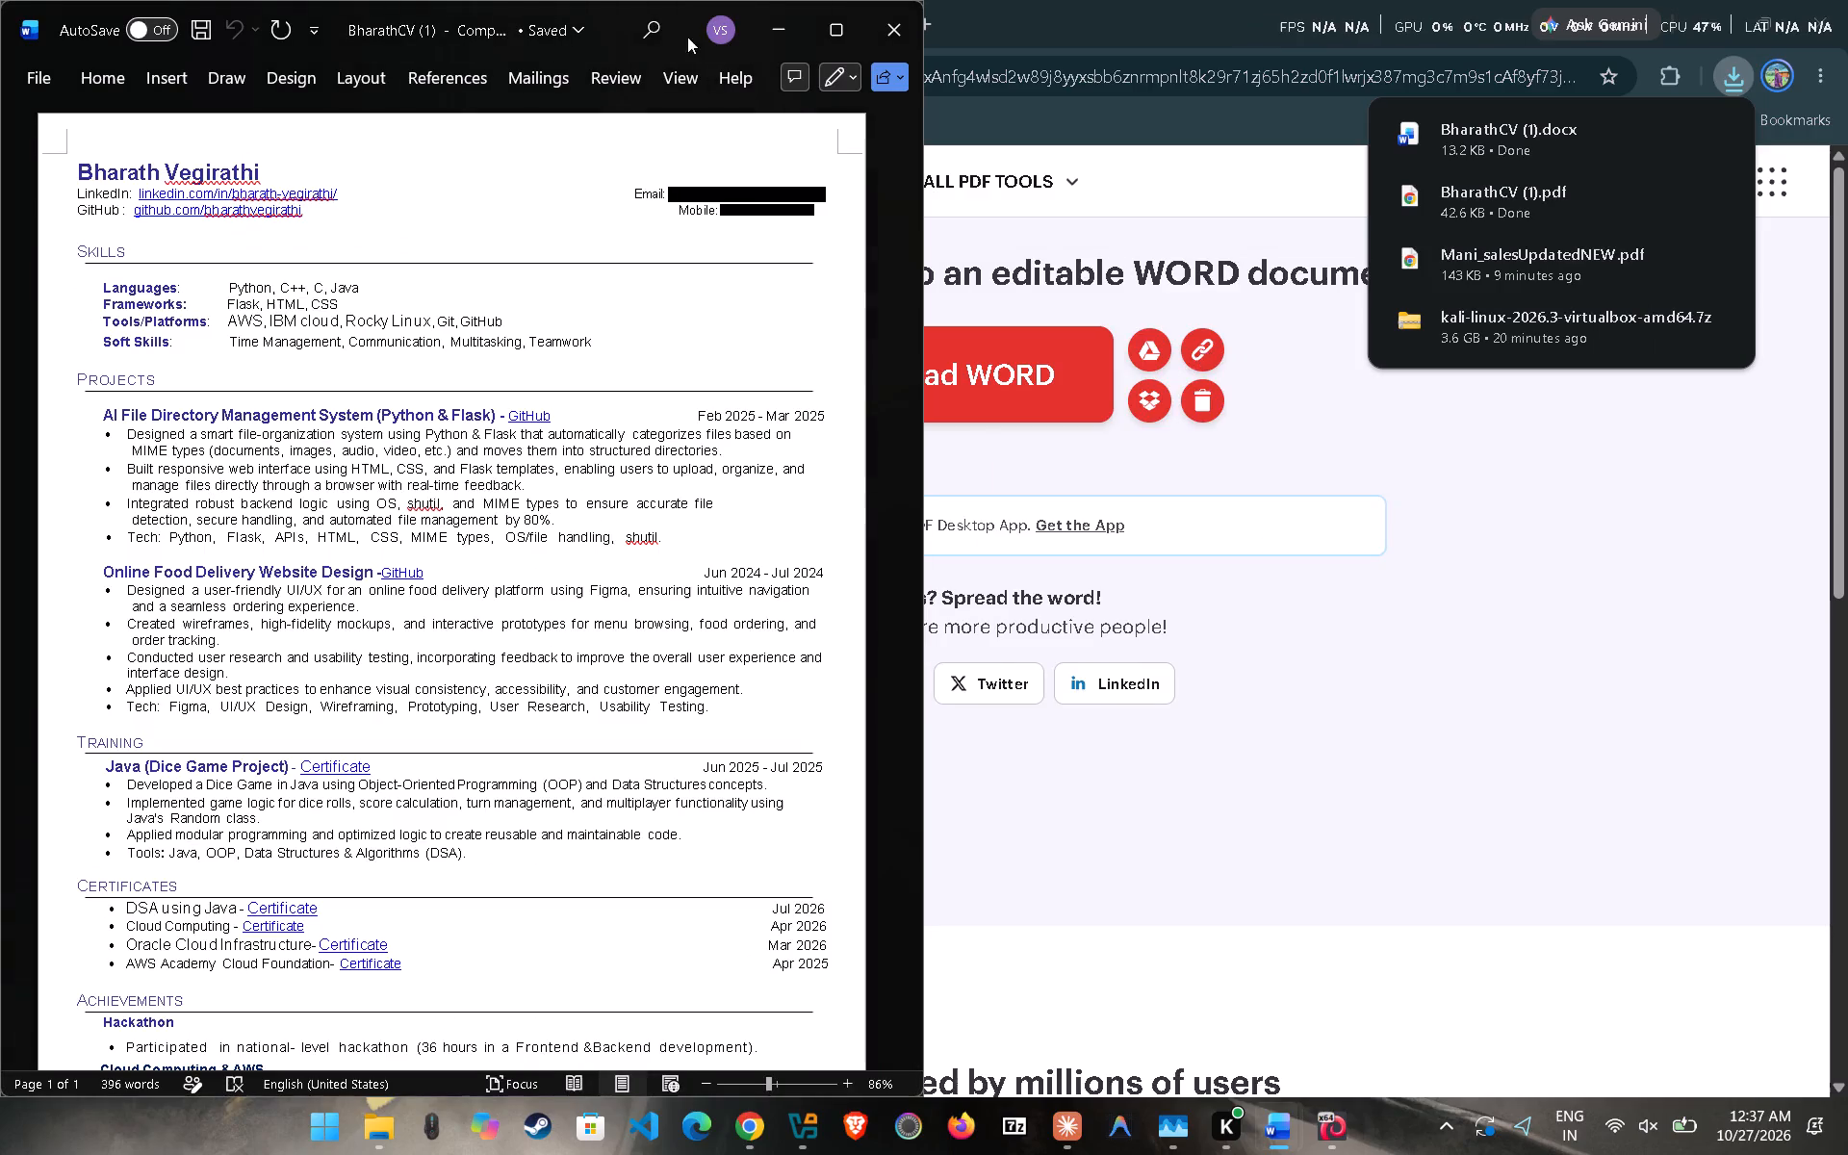
left_click_drag(605, 26, 1808, 304)
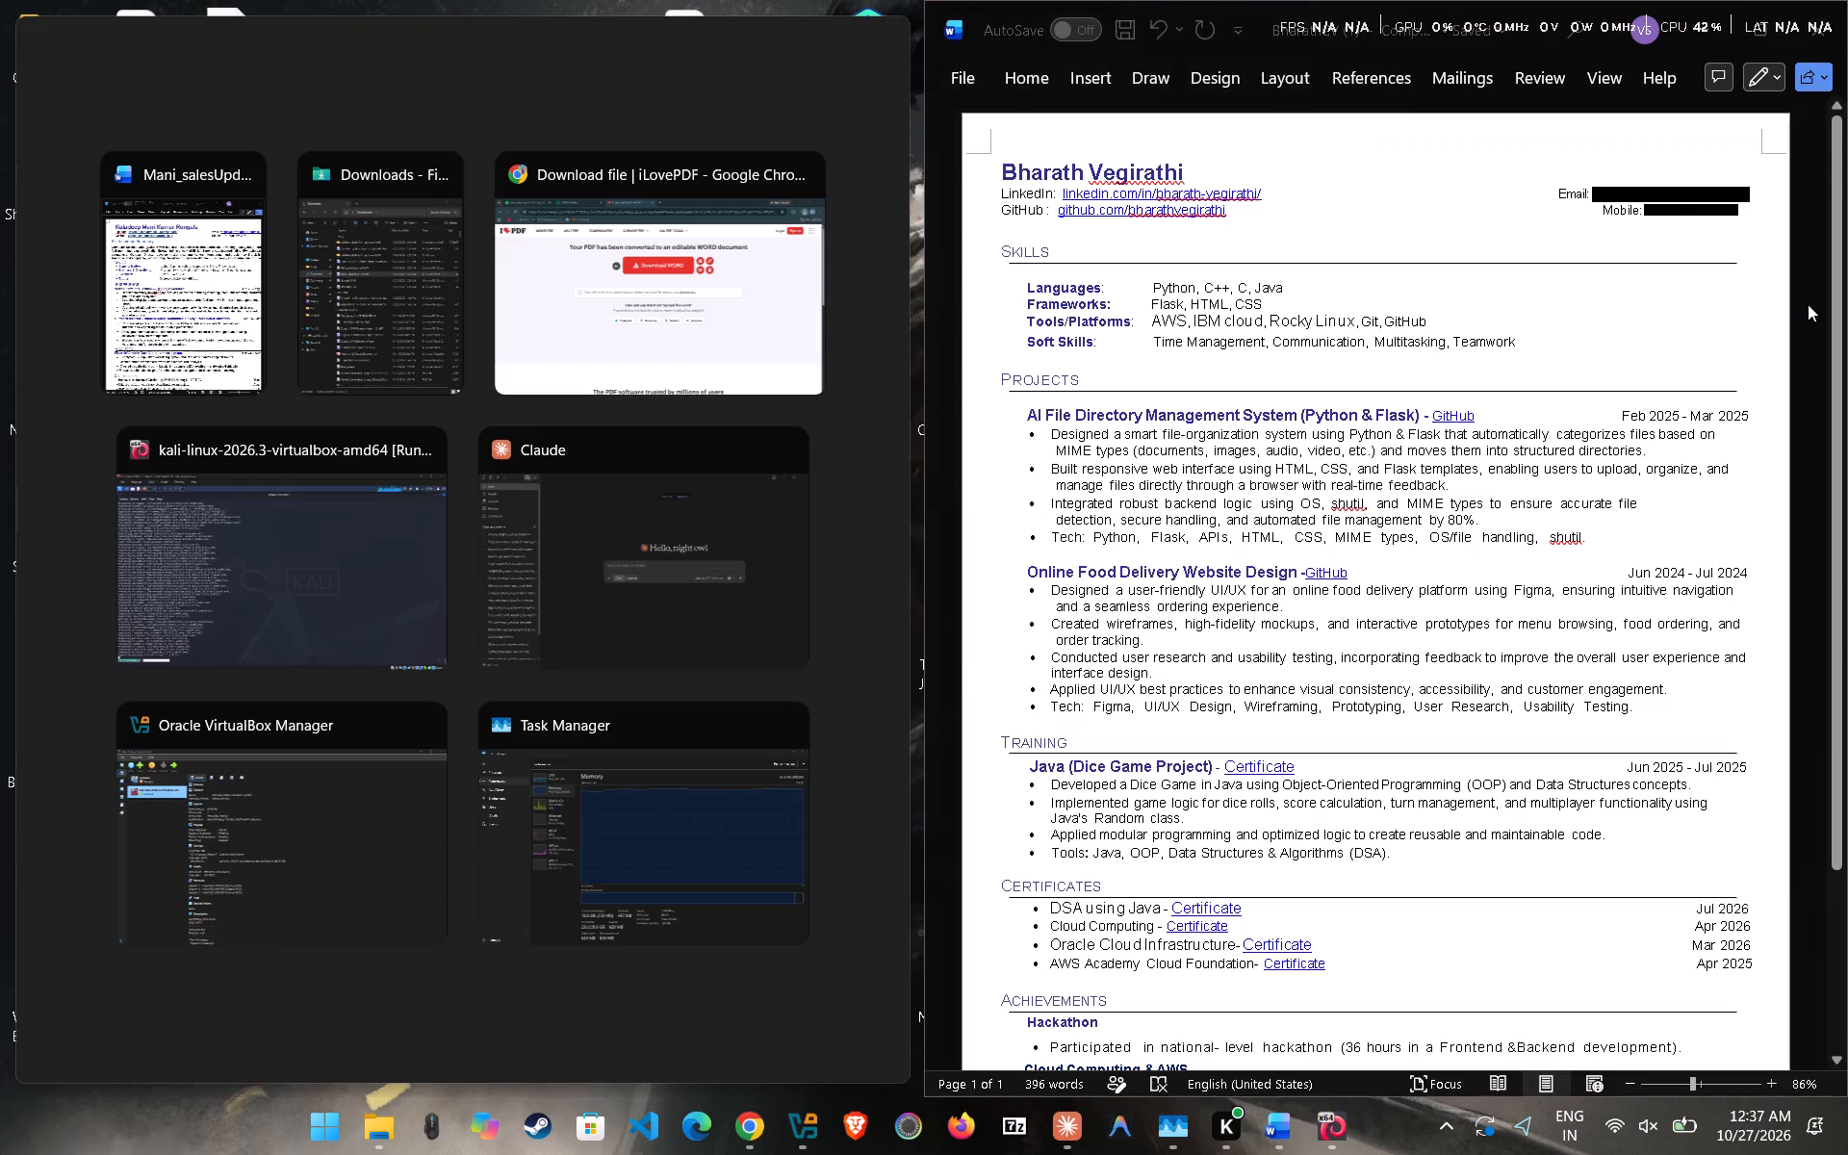
left_click(107, 317)
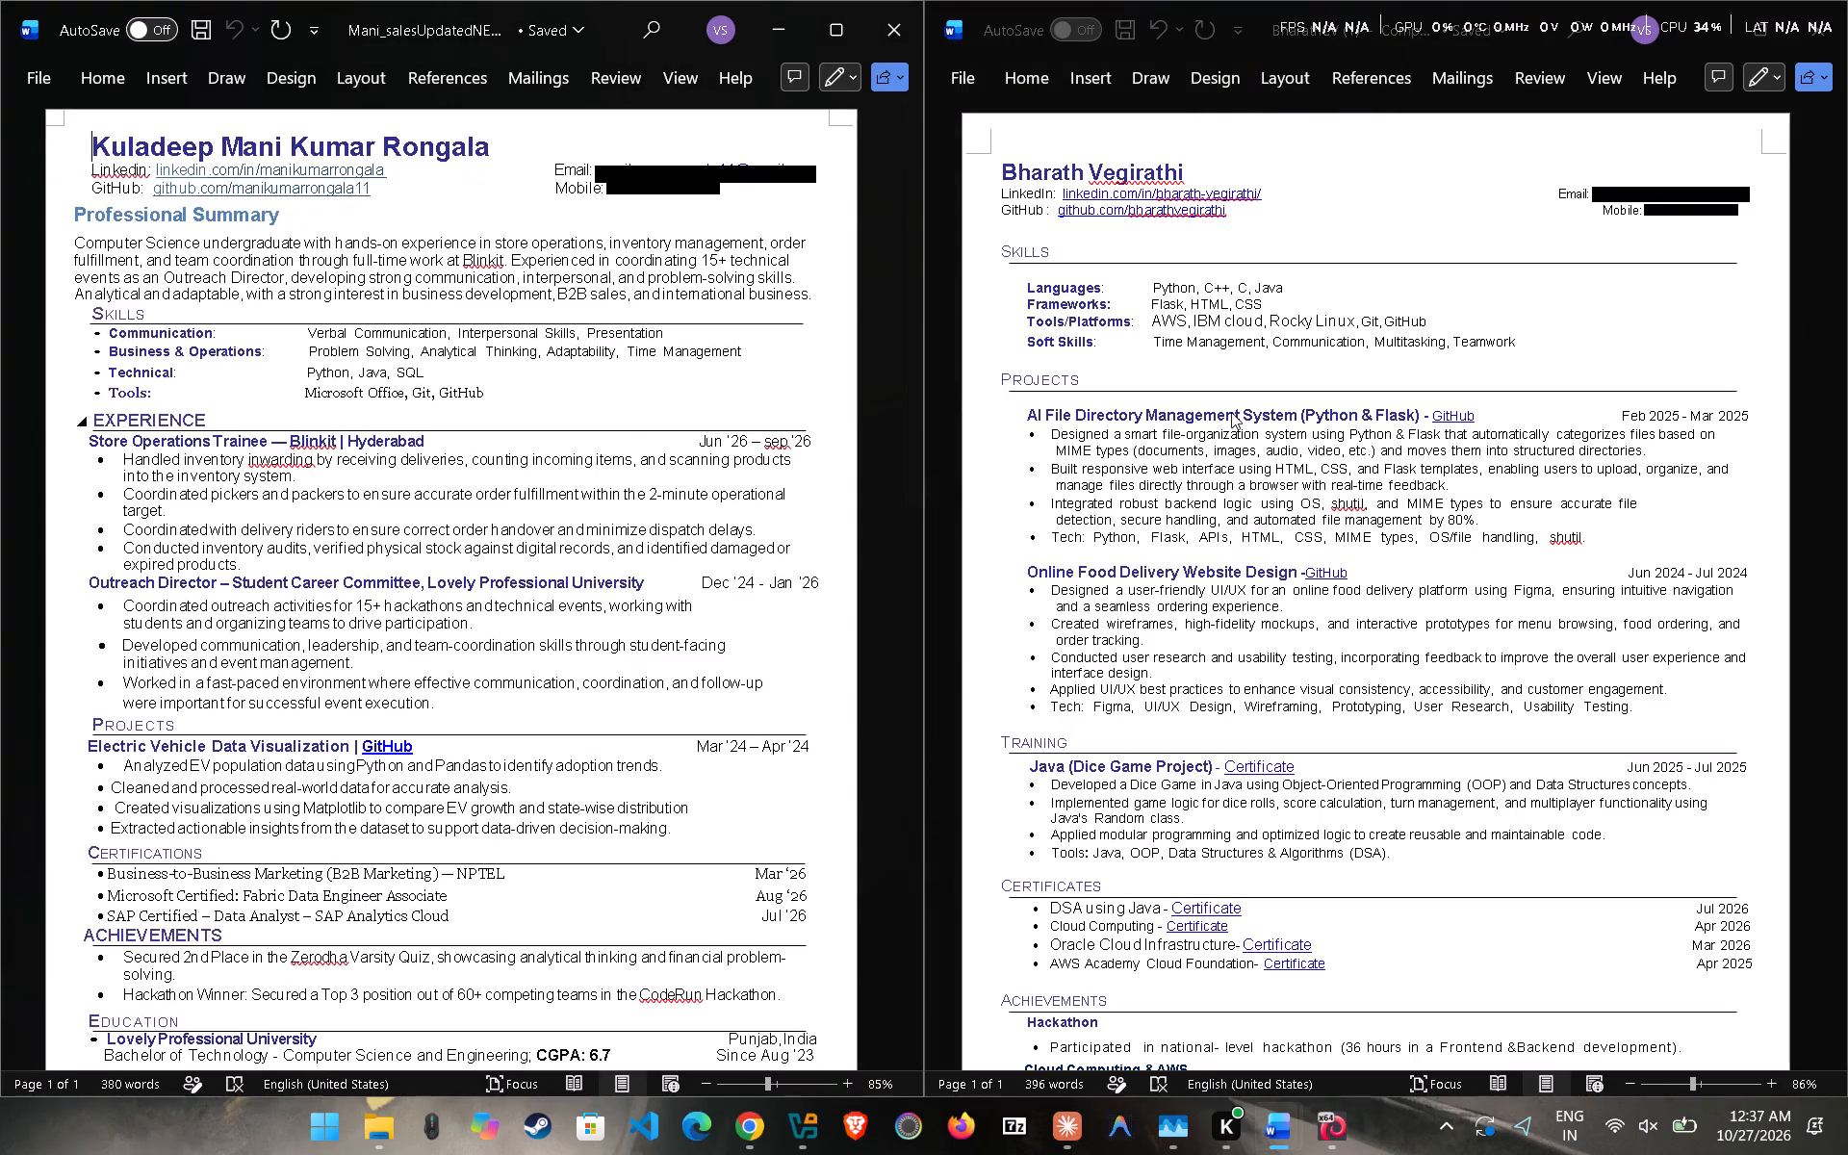
scroll(1231, 412, "down", 1)
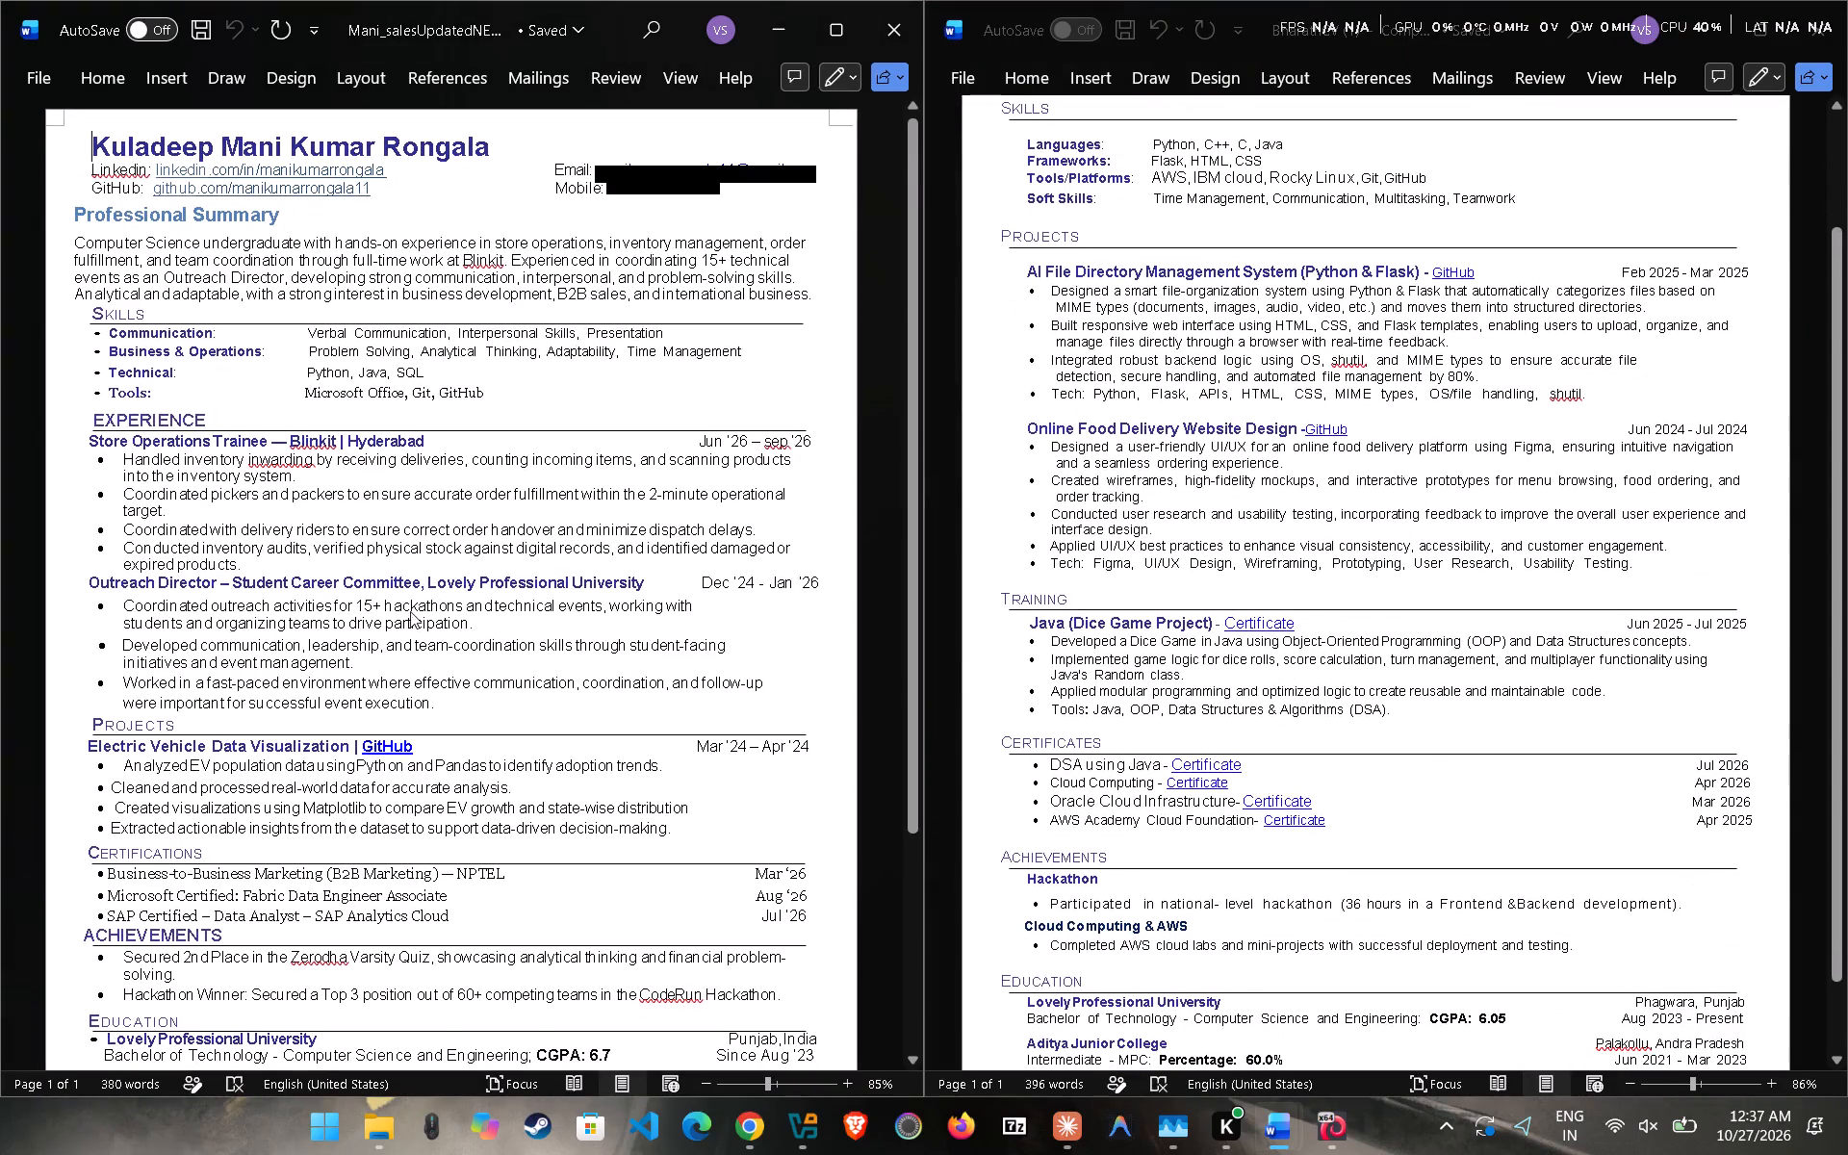
scroll(410, 611, "down", 1)
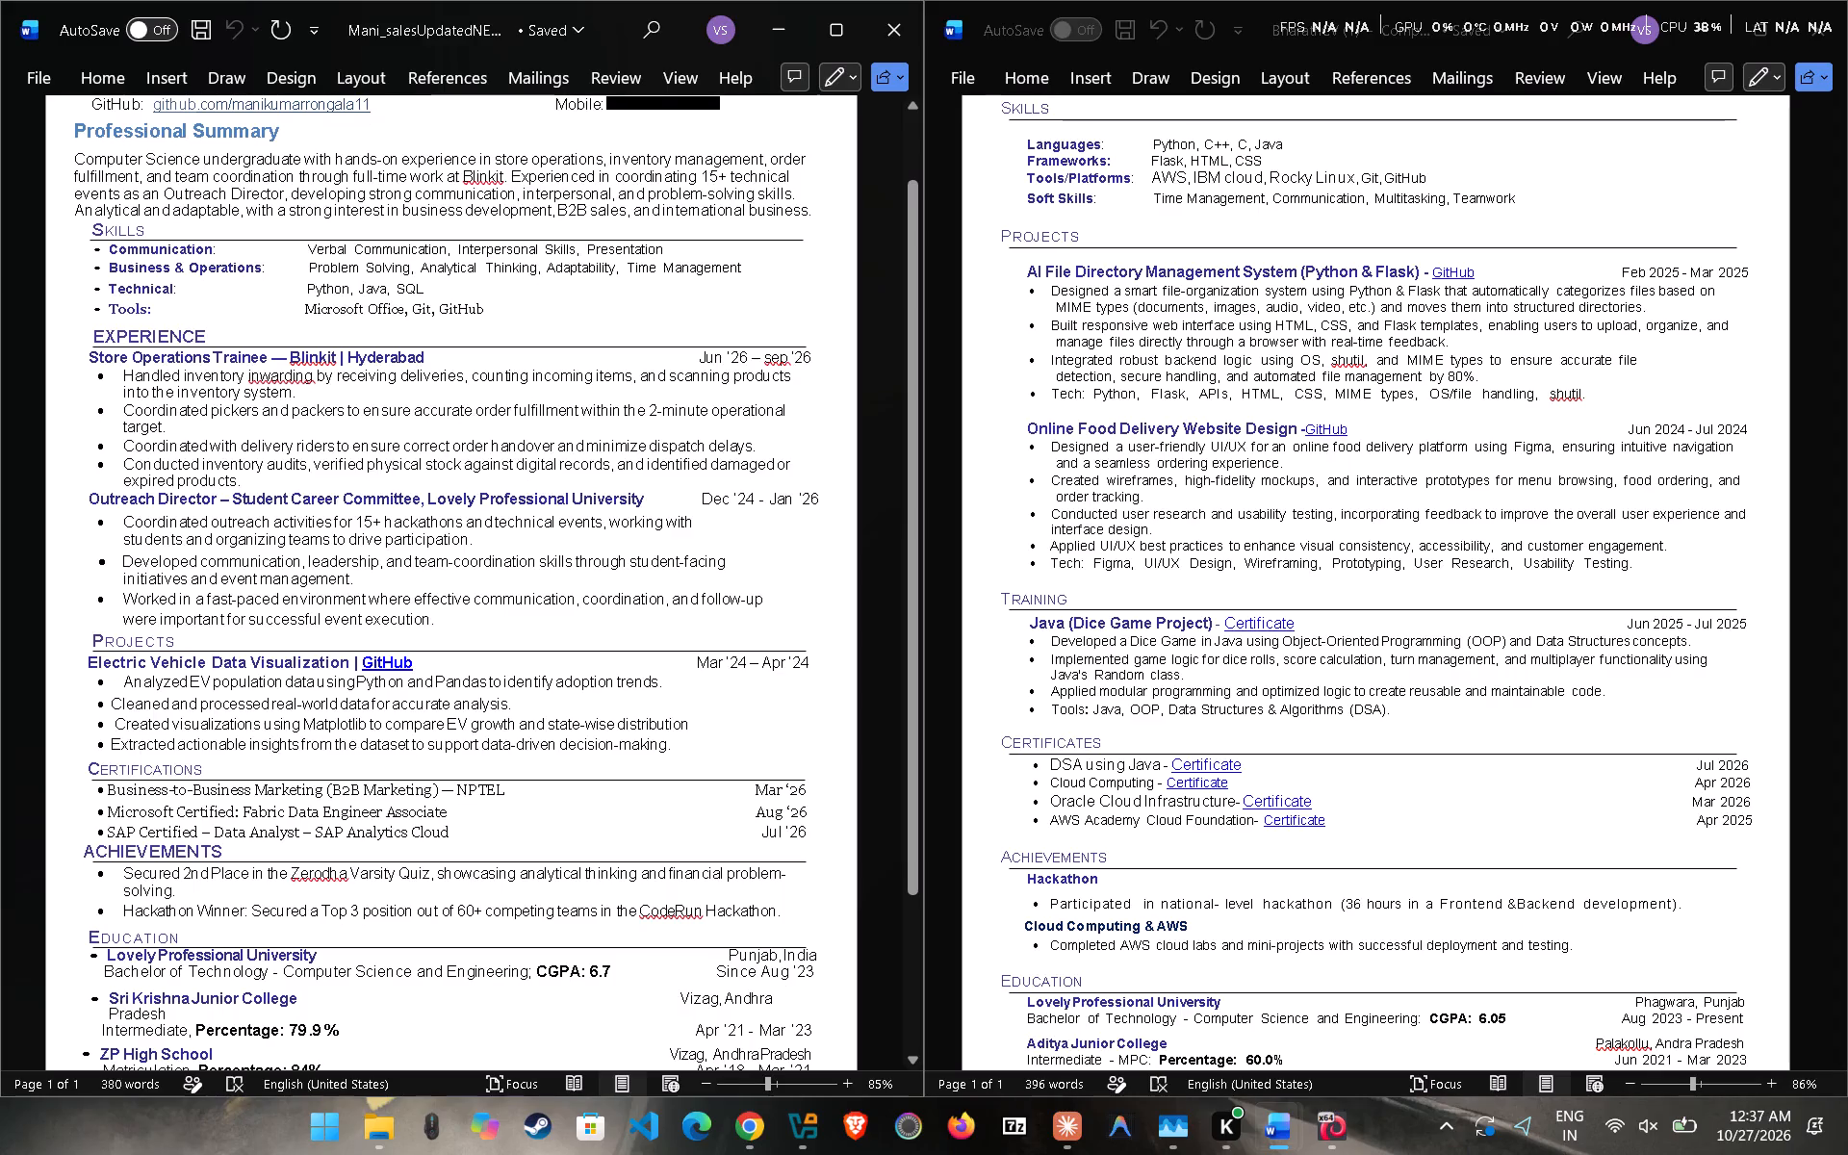
left_click_drag(84, 357, 298, 418)
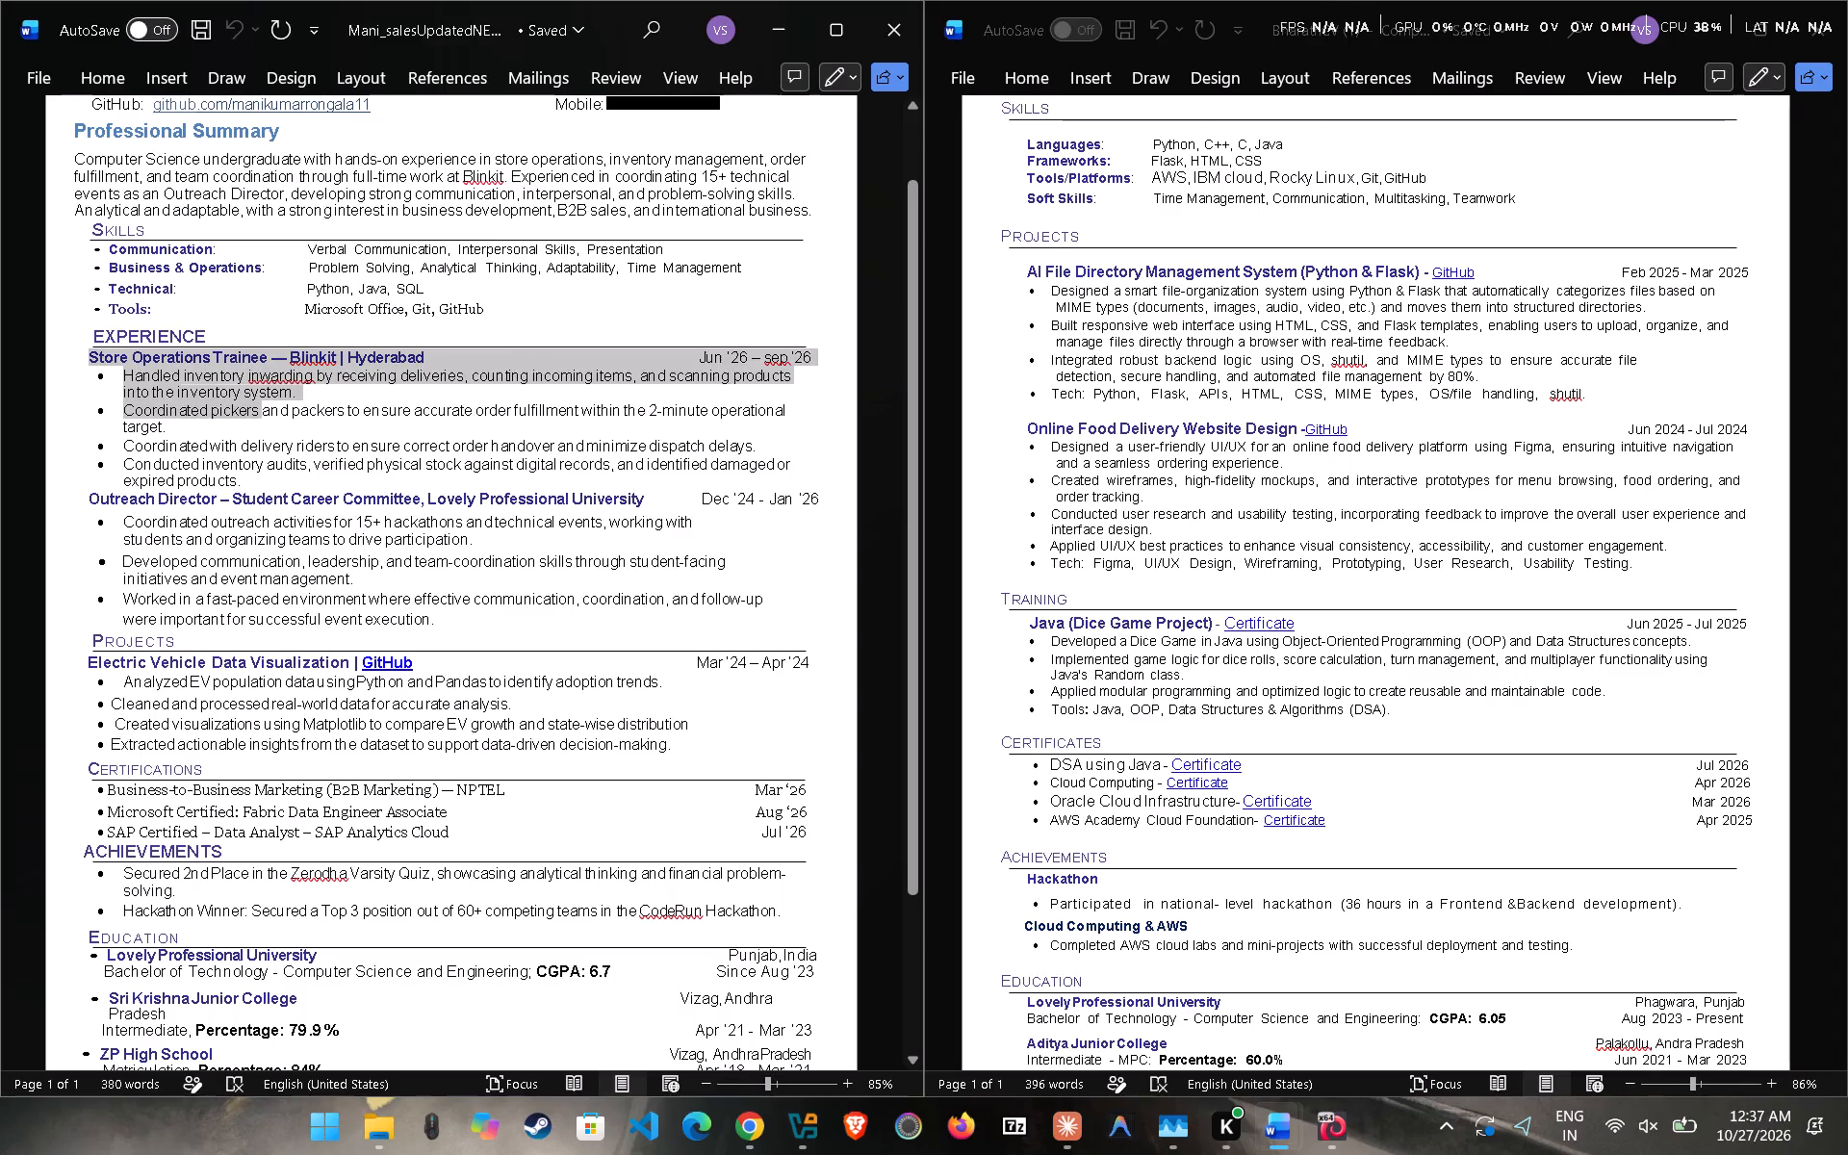
left_click_drag(298, 418, 223, 481)
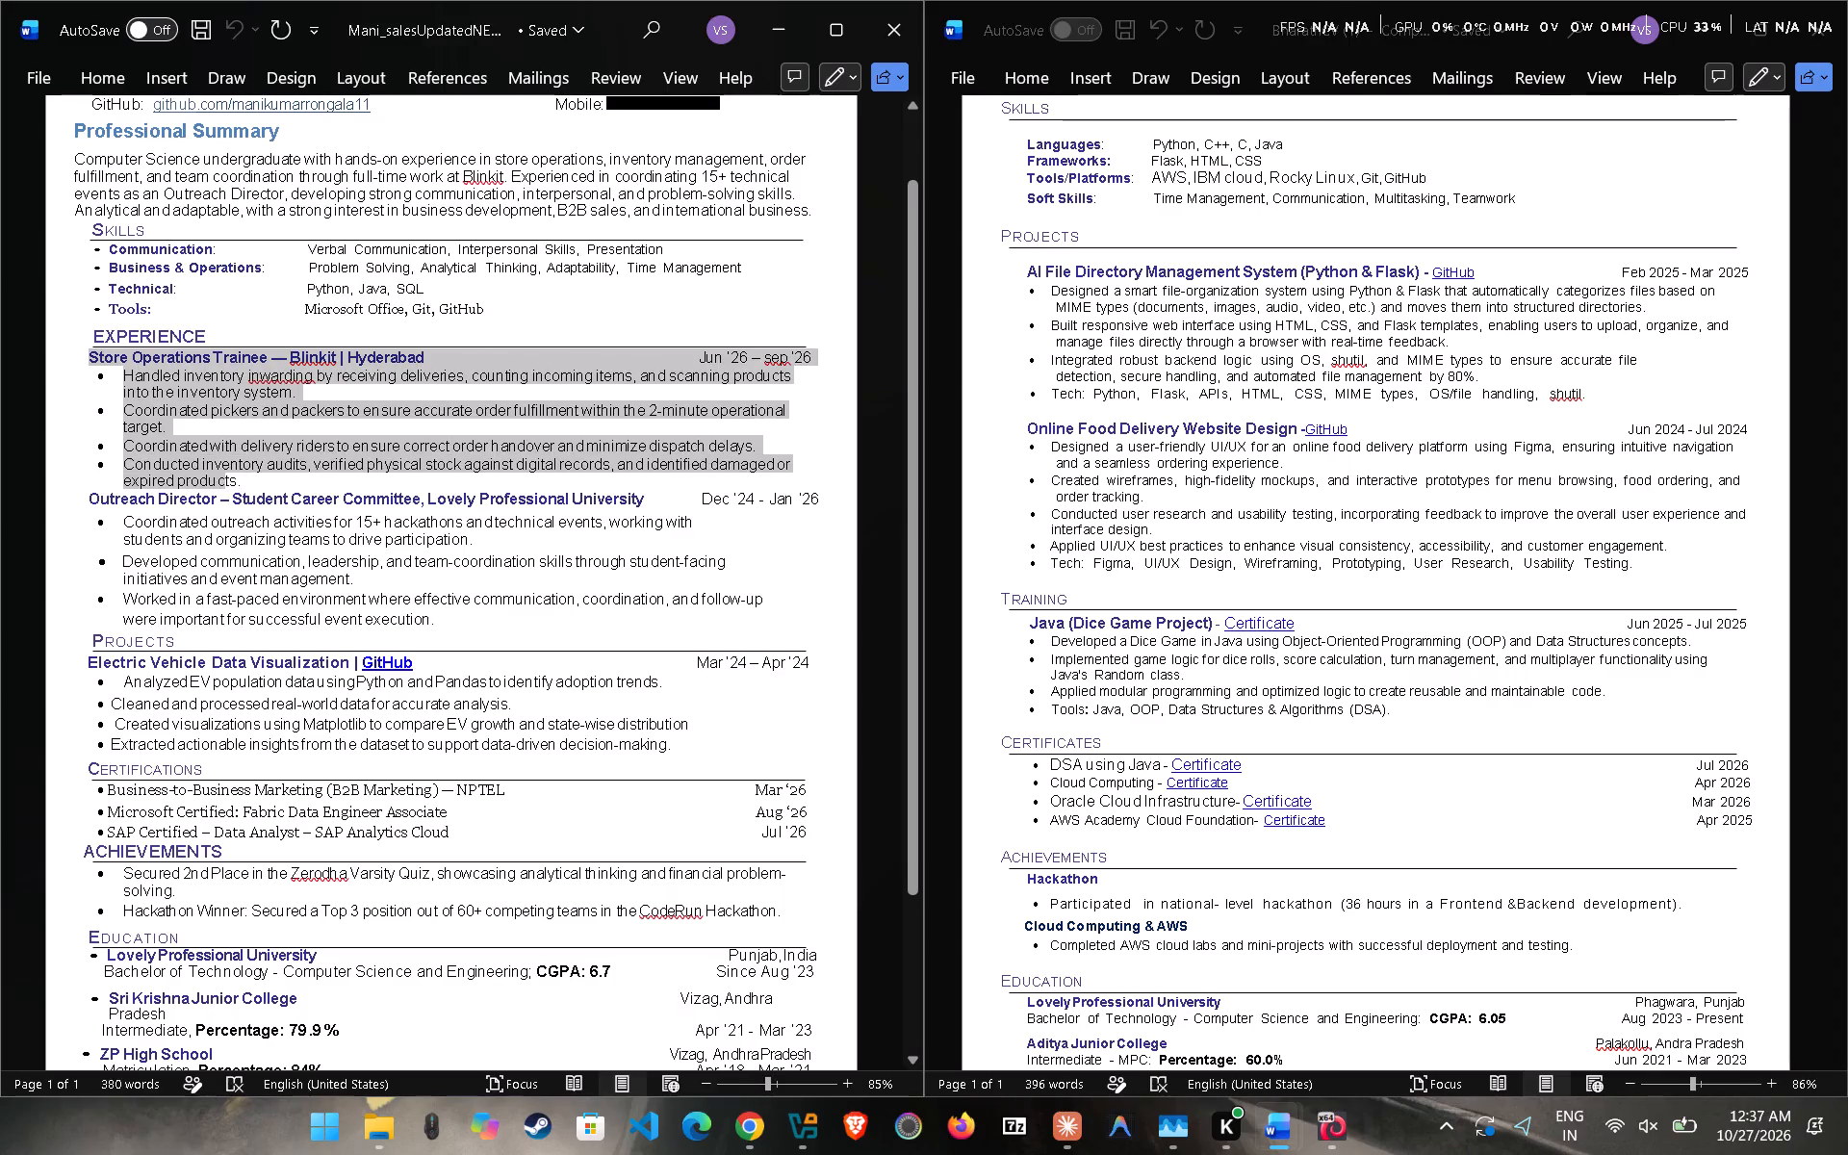
left_click_drag(223, 481, 237, 485)
left_click_drag(237, 485, 239, 486)
key("ctrl+c")
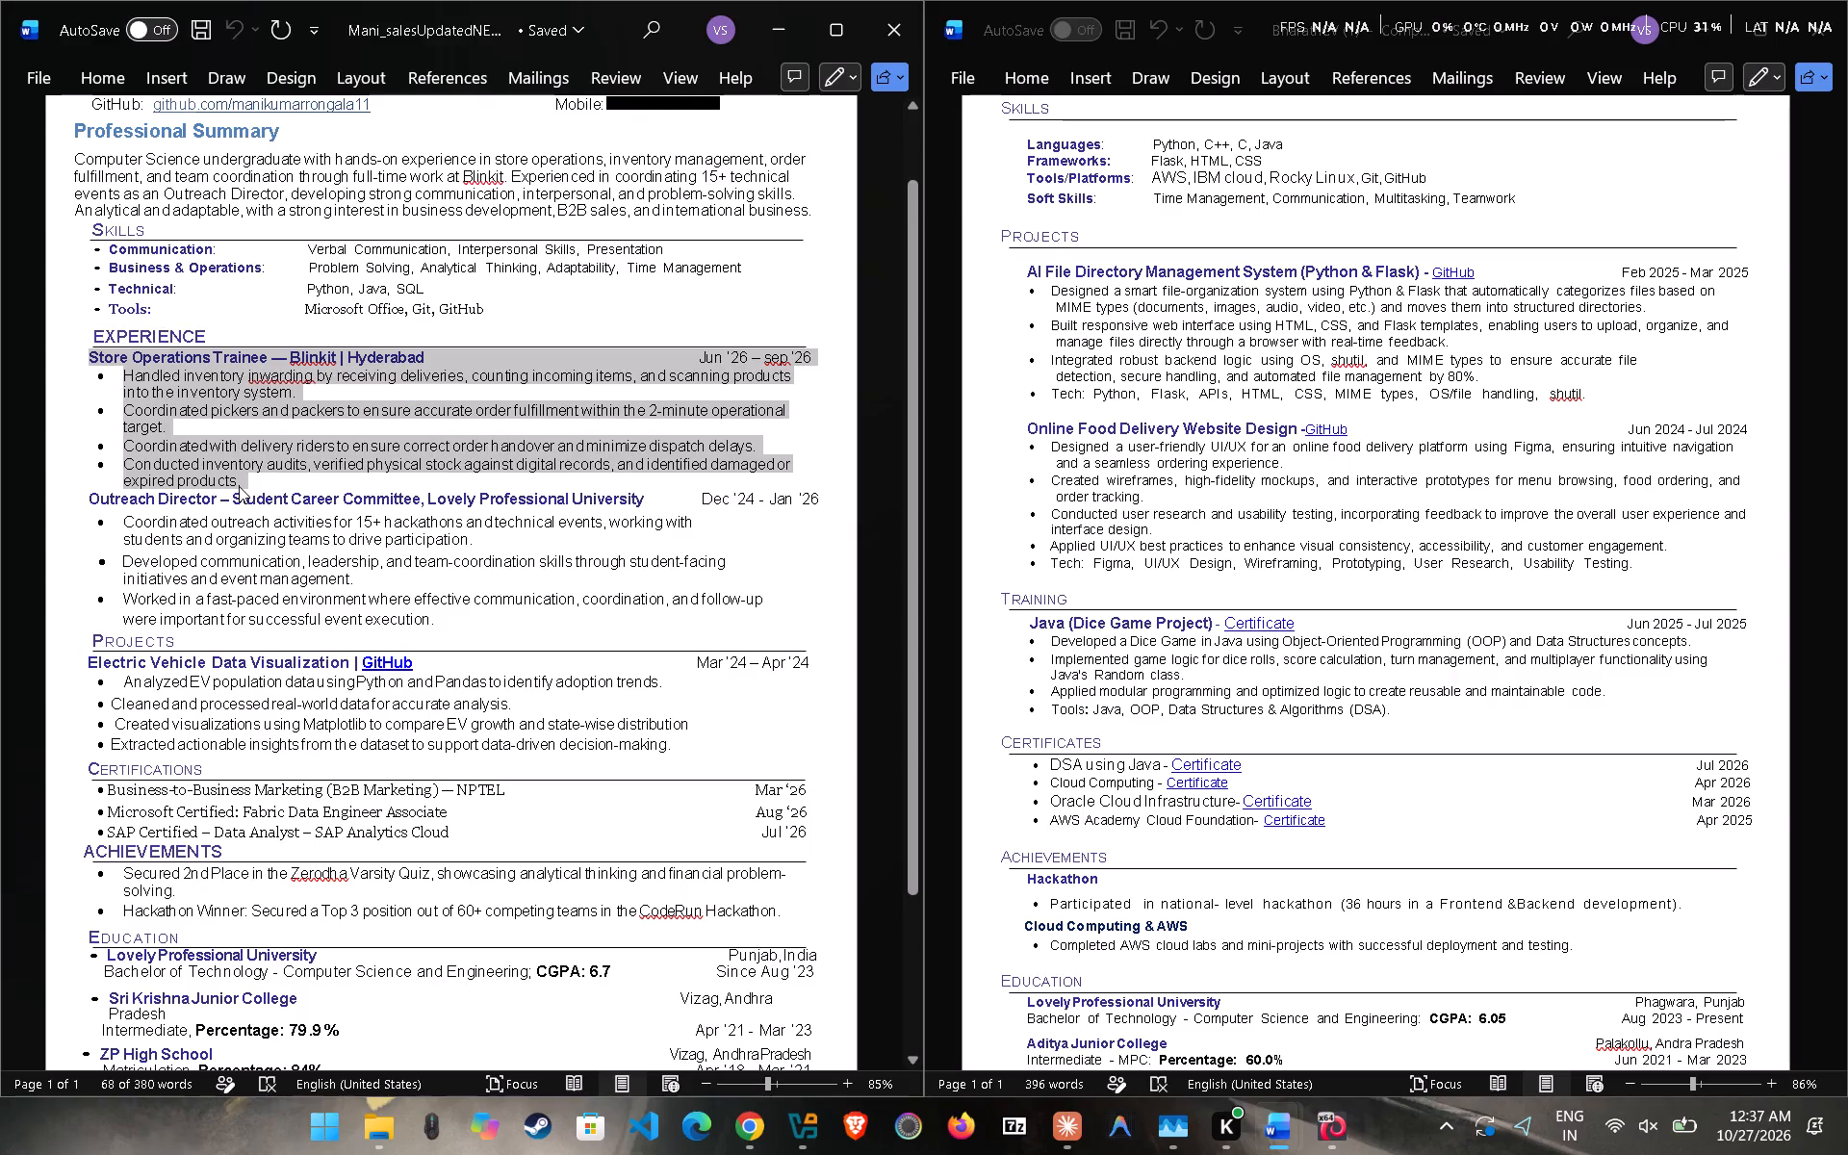
left_click(574, 468)
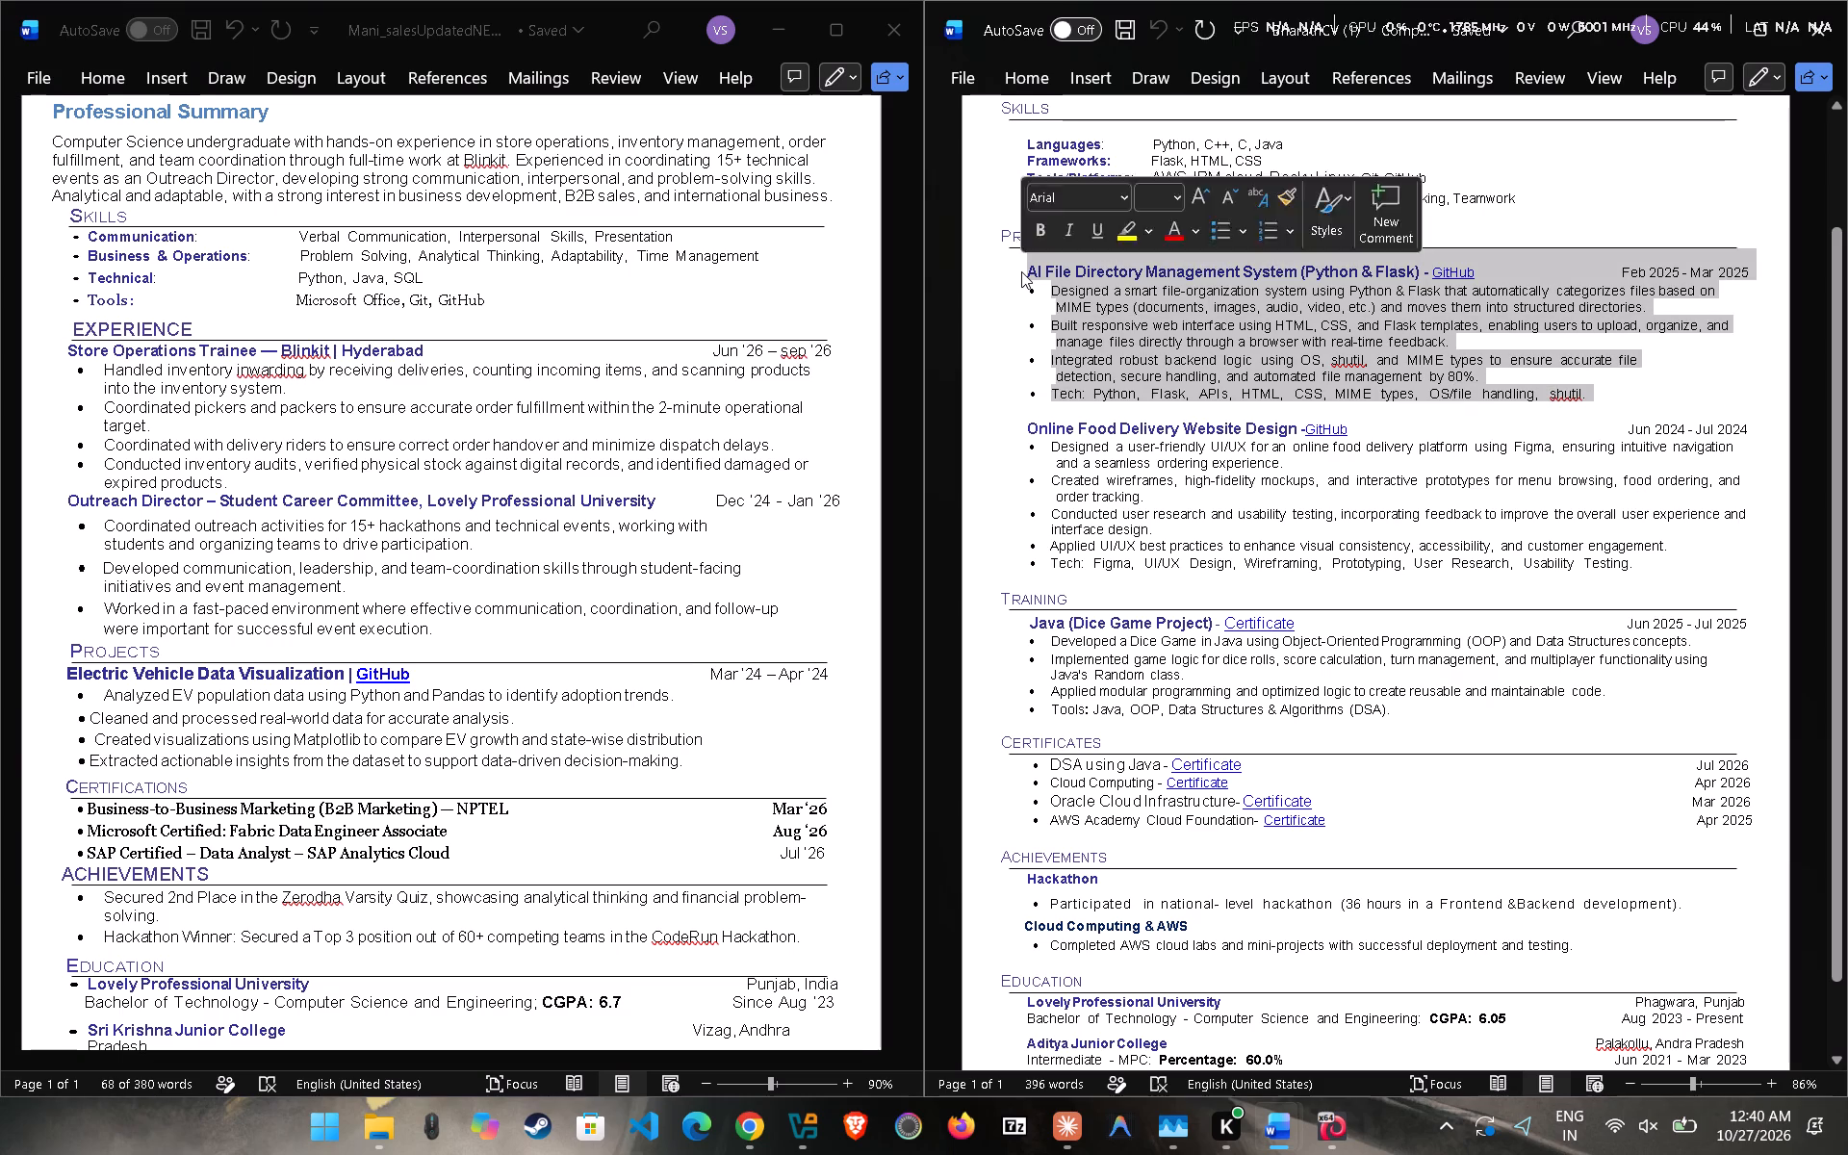
key("shift+Down")
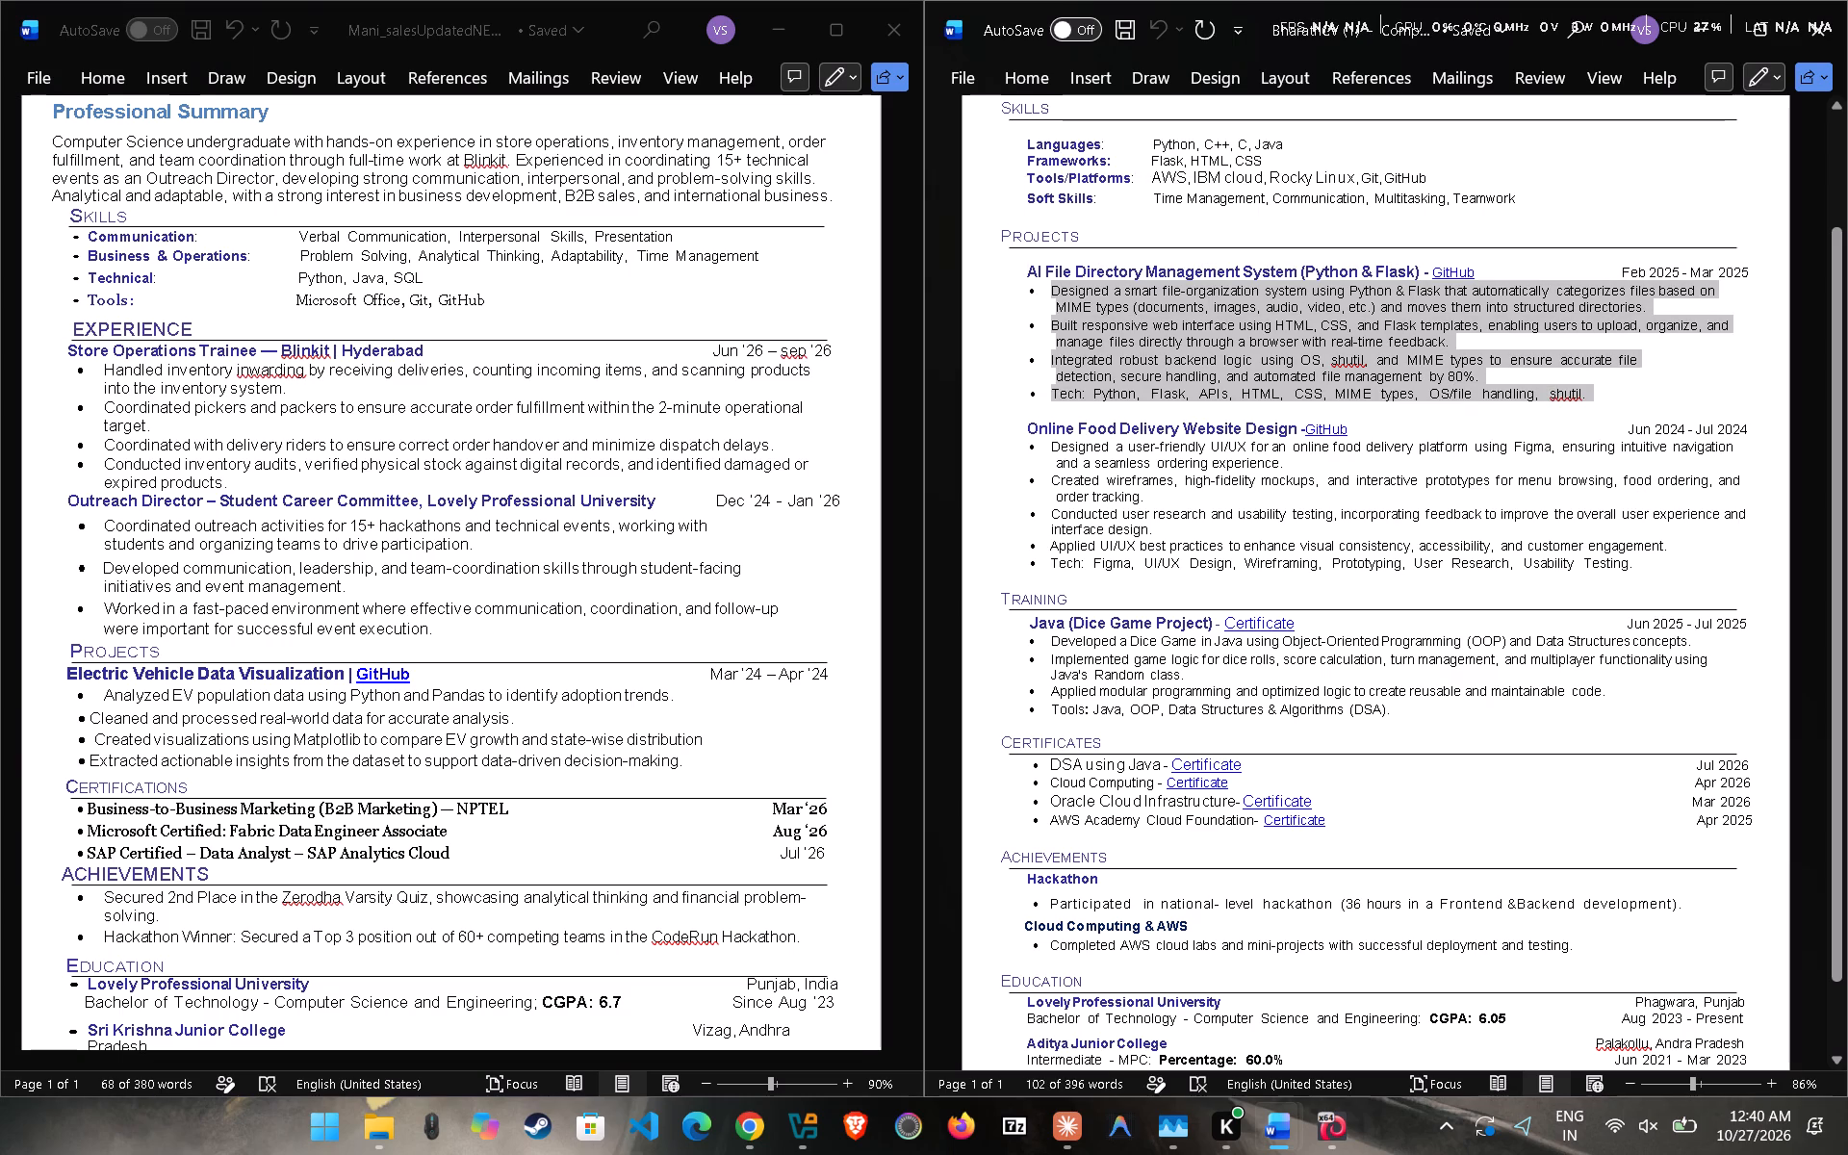
key("shift+Up")
key("shift+Down")
key("shift+Up")
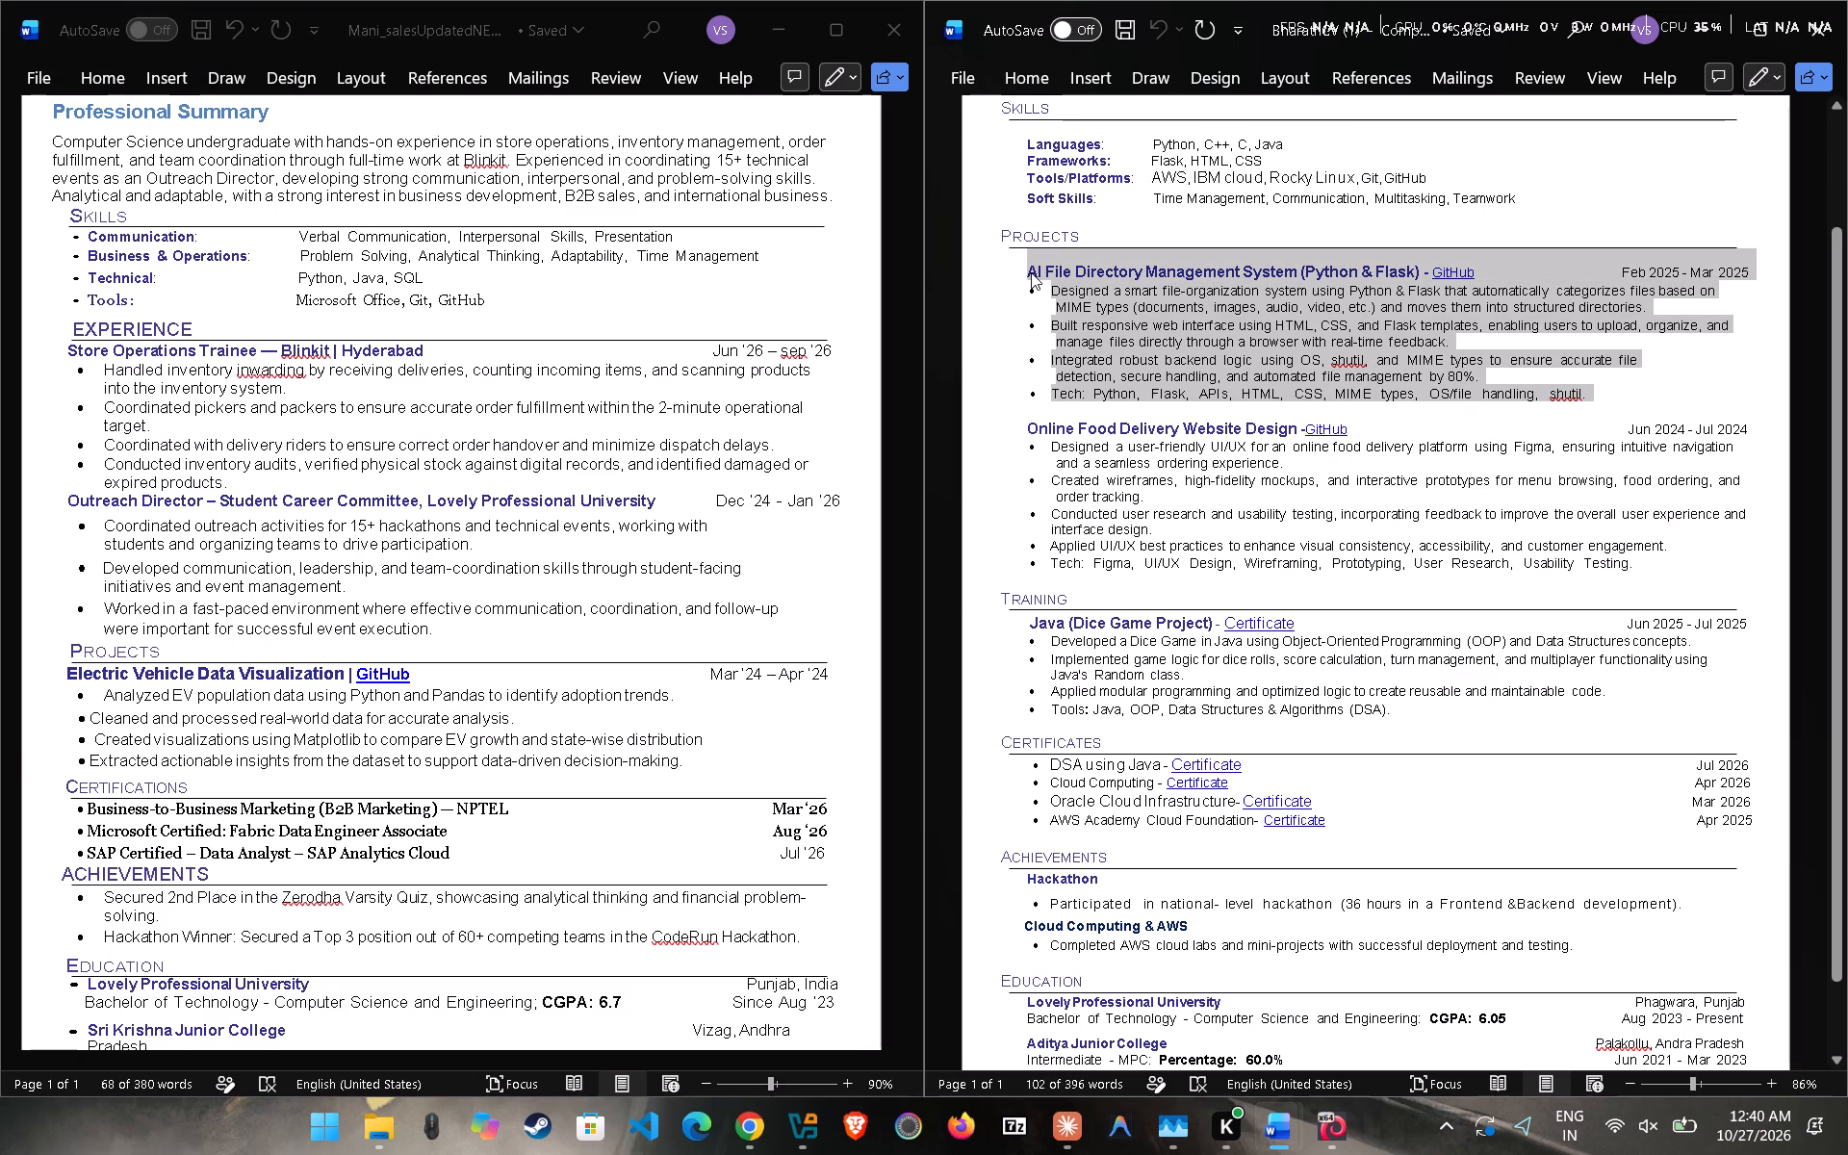
key("ctrl+v")
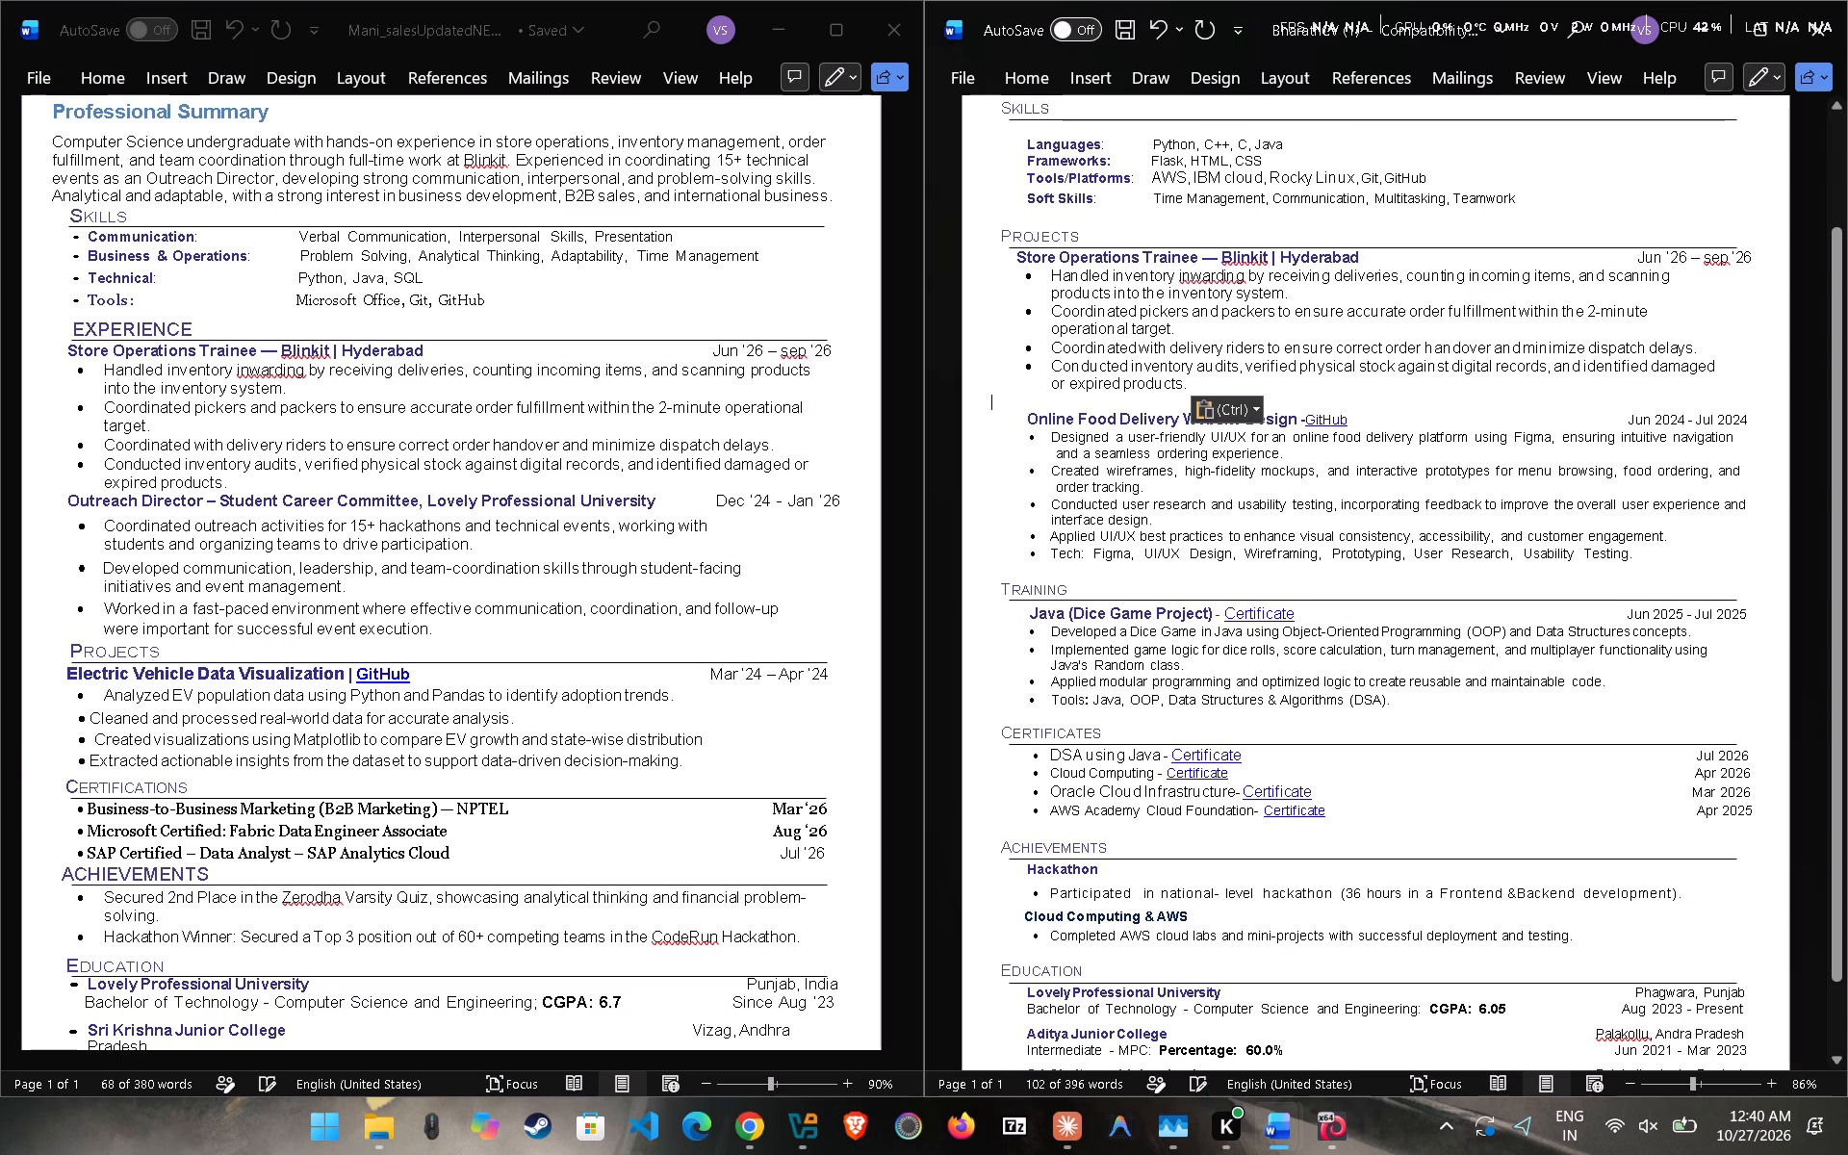
left_click(1251, 416)
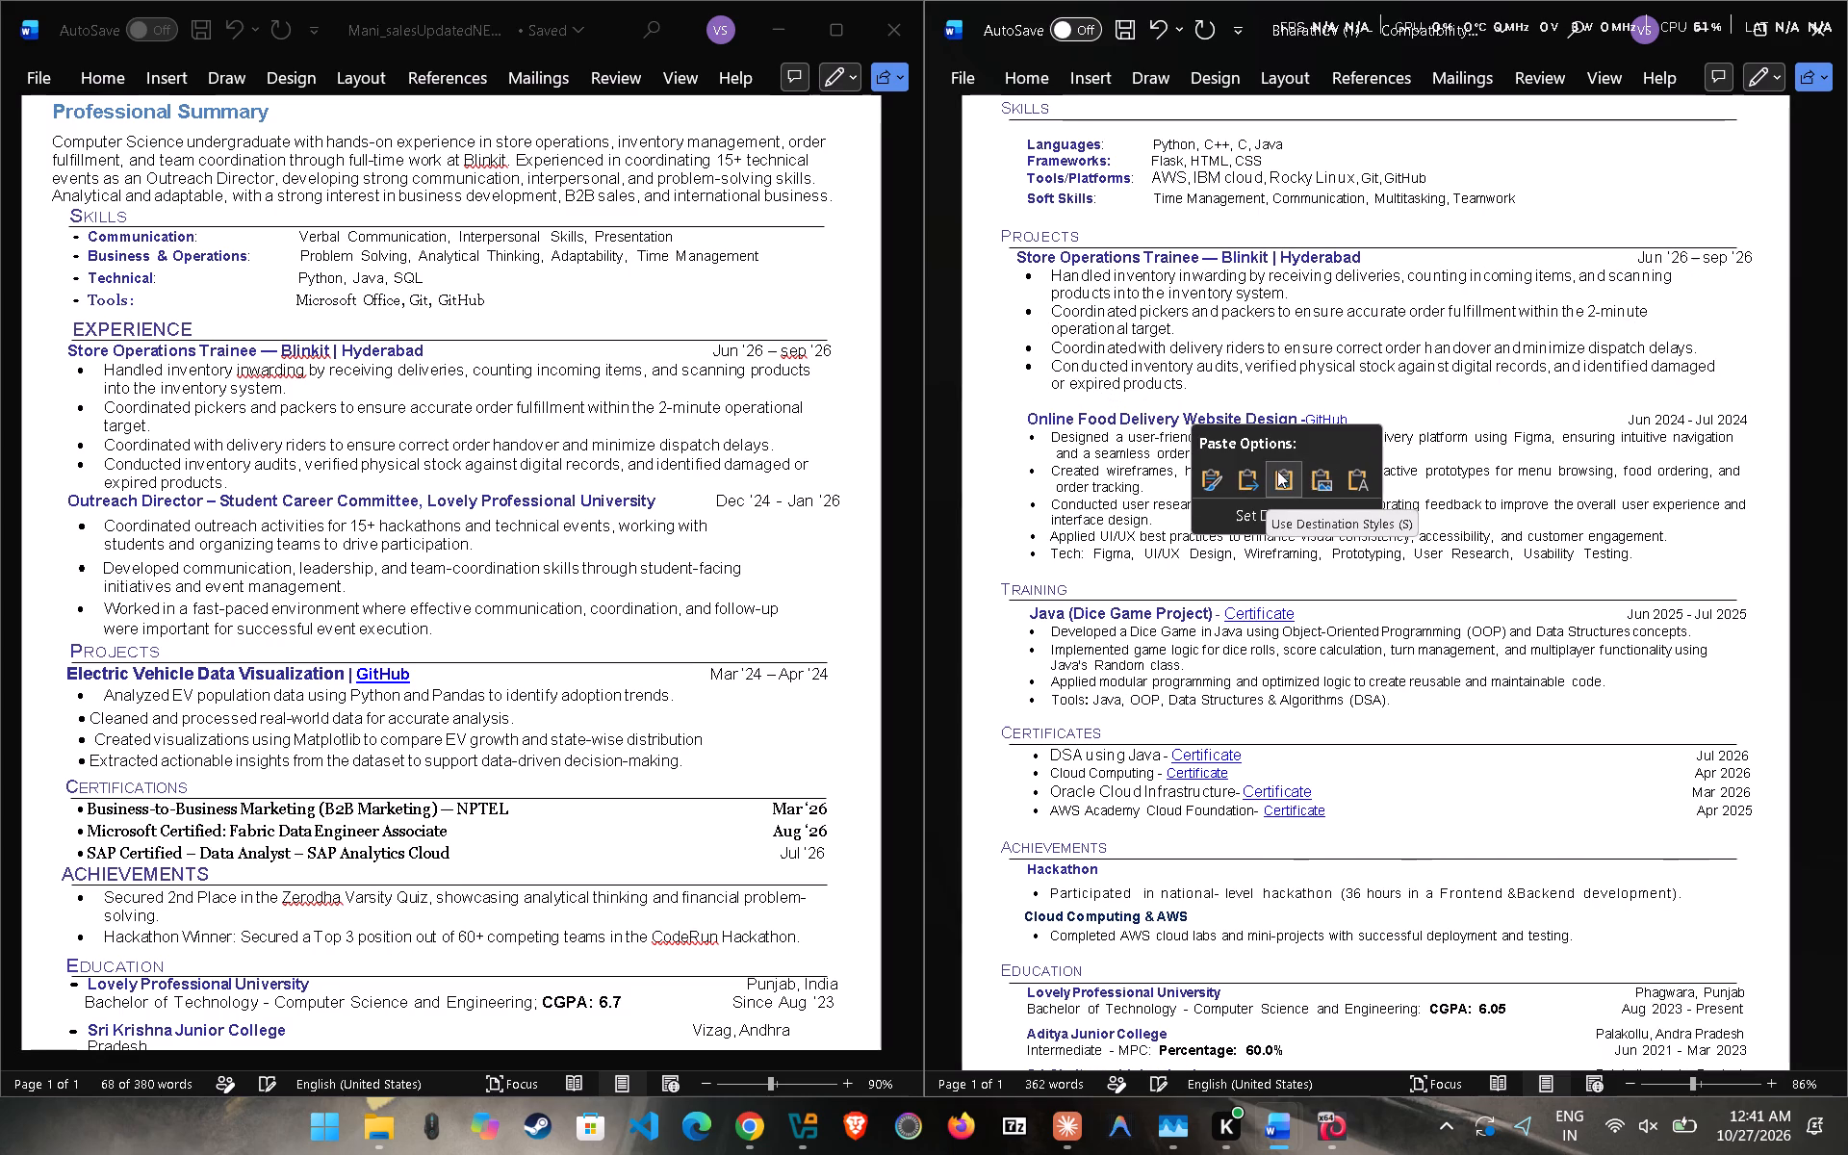
Rename the Projects heading above the pasted Blinkit entry as "Experience", with only the first letter capitalised.
left_click(1068, 235)
left_click(1089, 234)
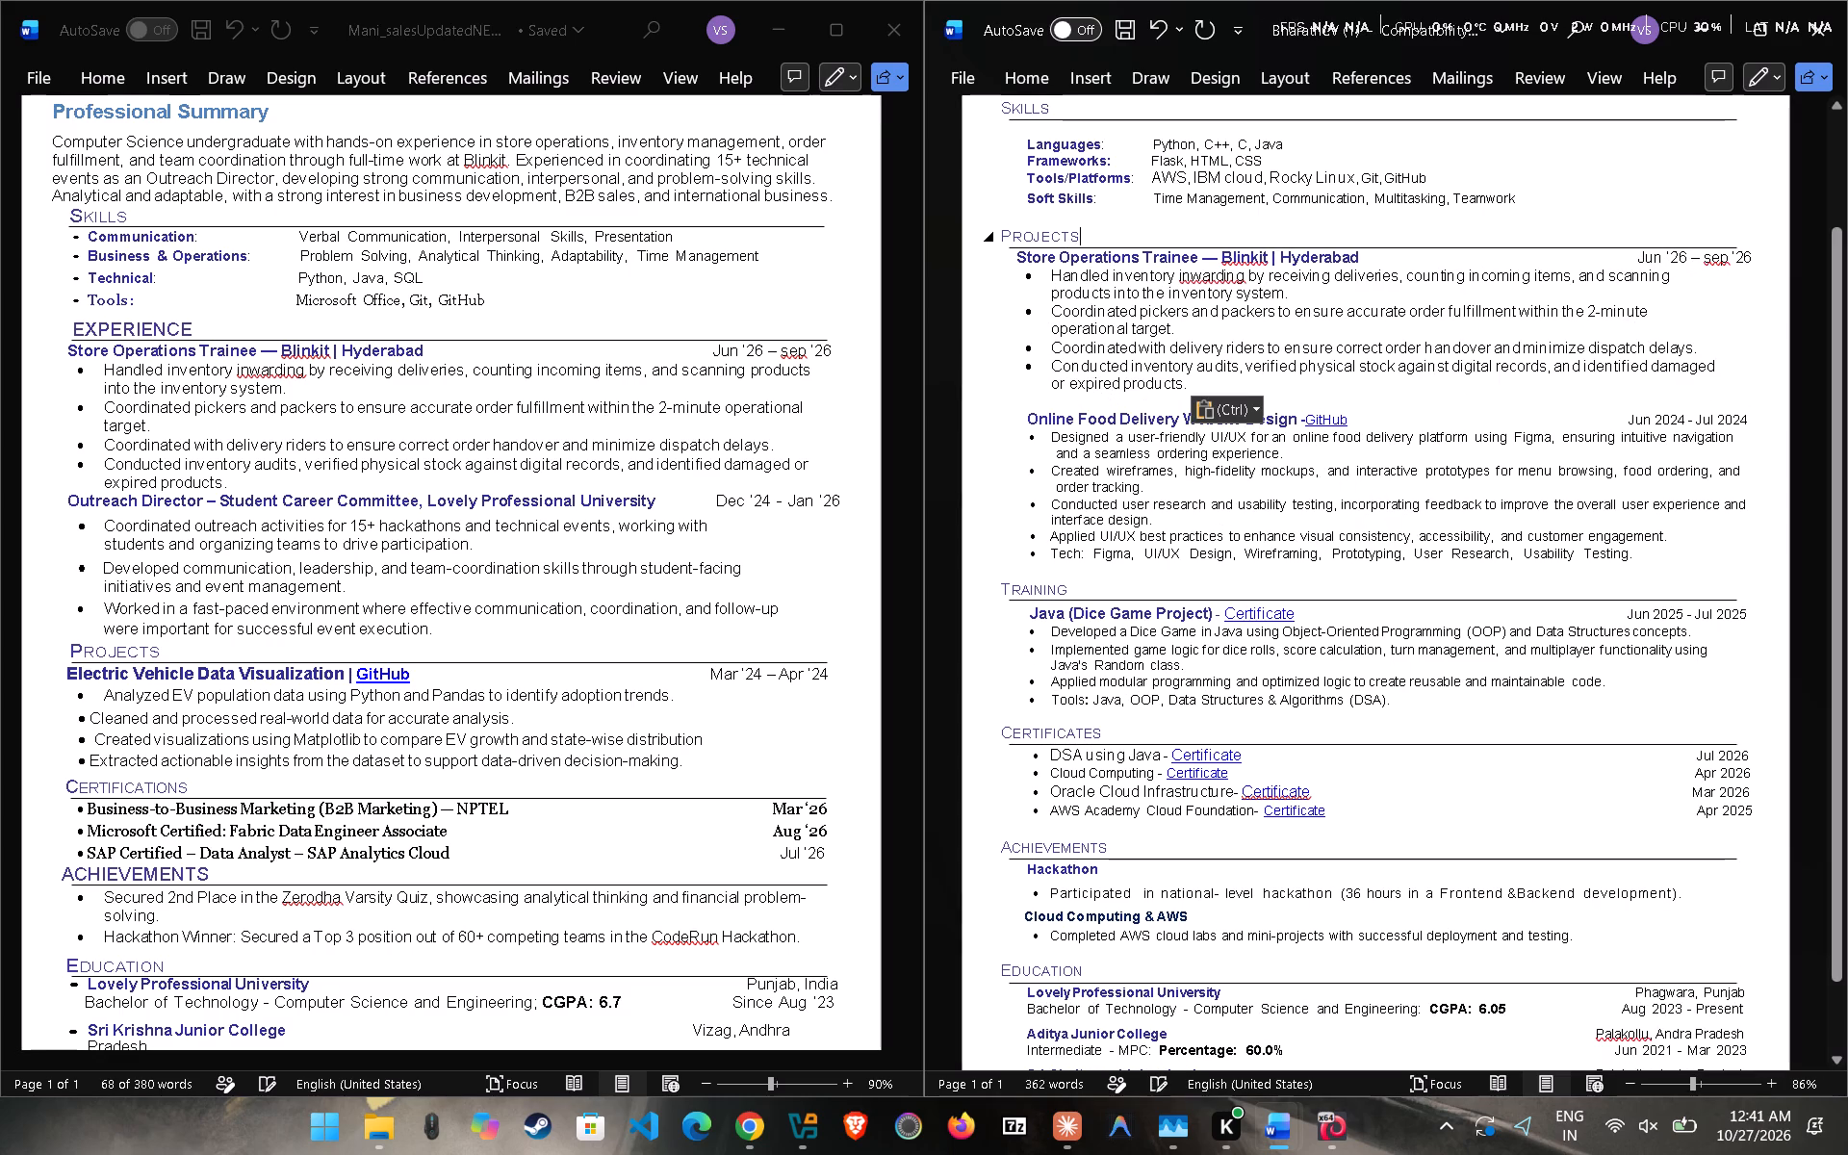
key("BackSpace")
key("BackSpace")
key("BackSpace")
key("BackSpace")
key("BackSpace")
key("BackSpace")
key("BackSpace")
key("shift+e")
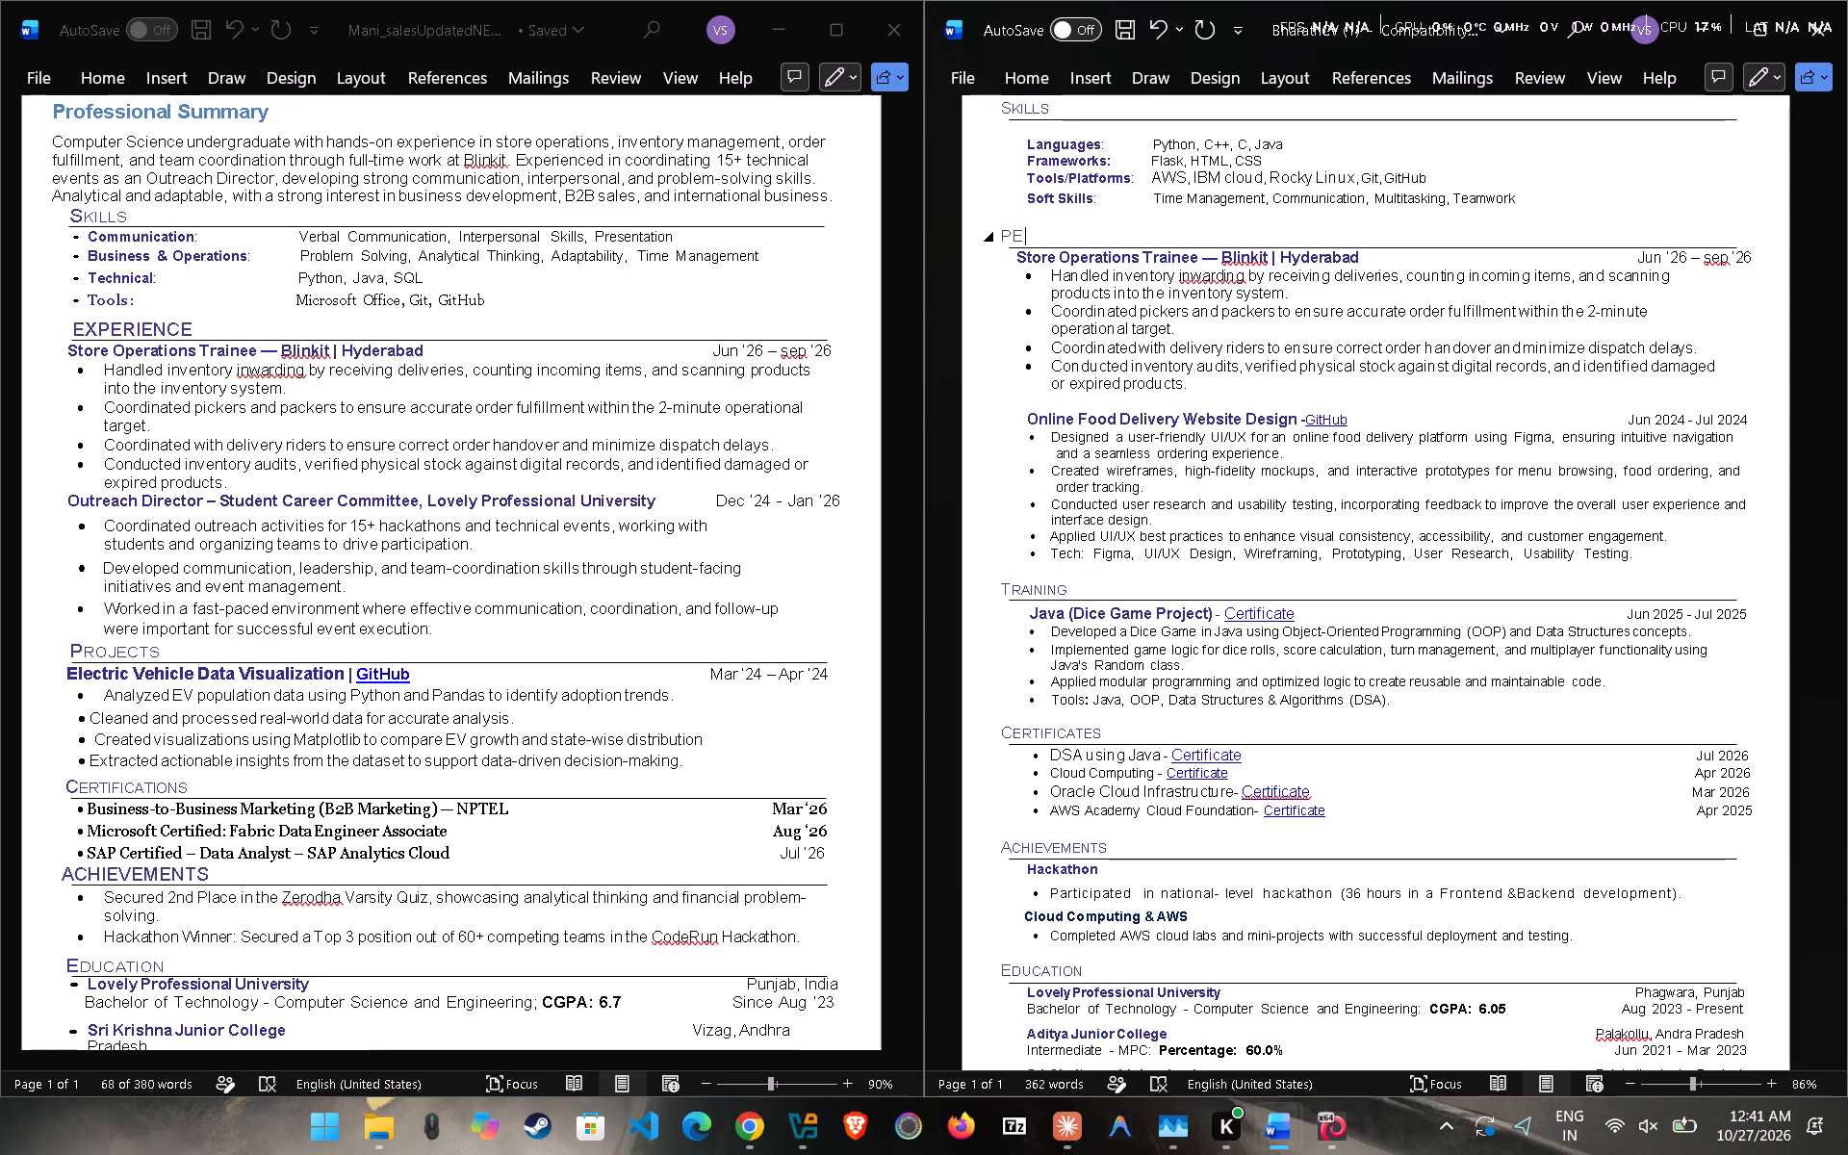
key("Left")
key("BackSpace")
key("Right")
key("shift+x")
key("p")
key("BackSpace")
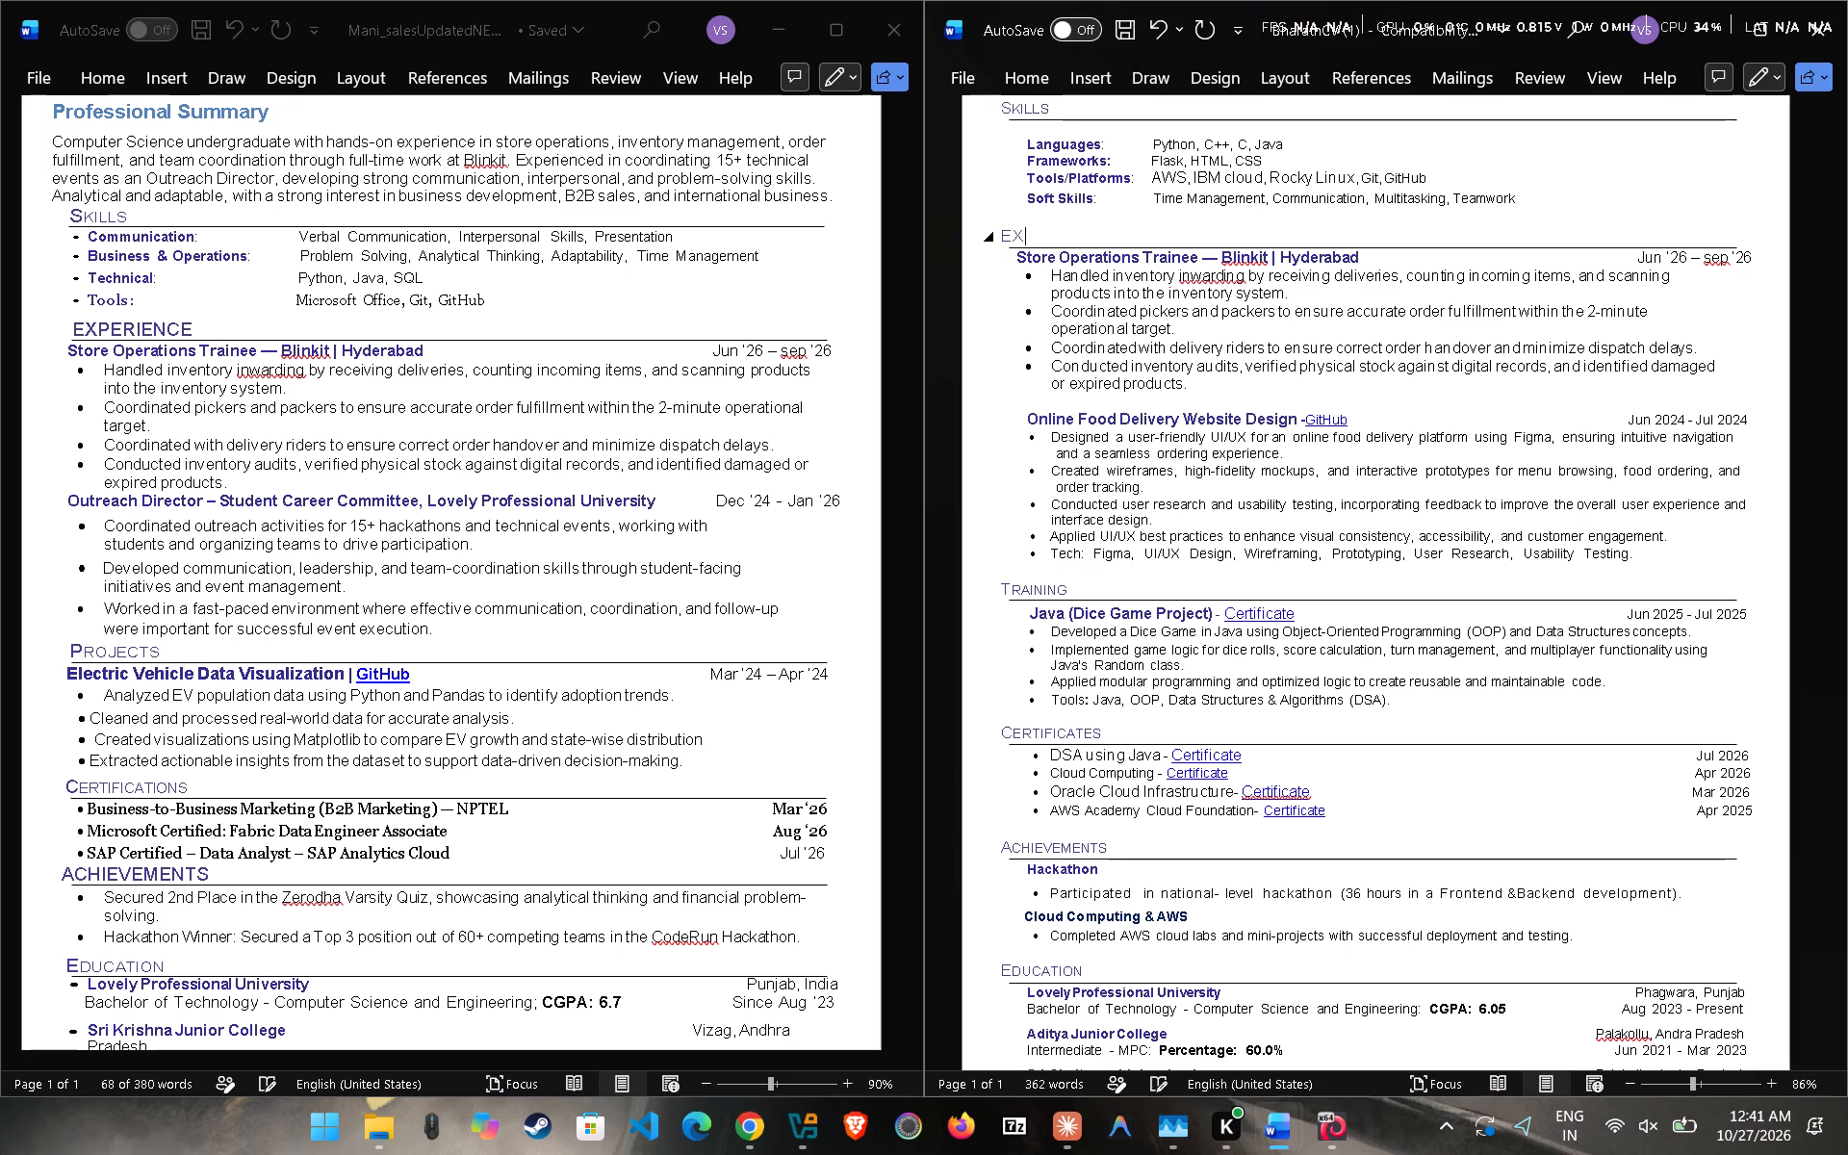
type("PE")
key("shift+r")
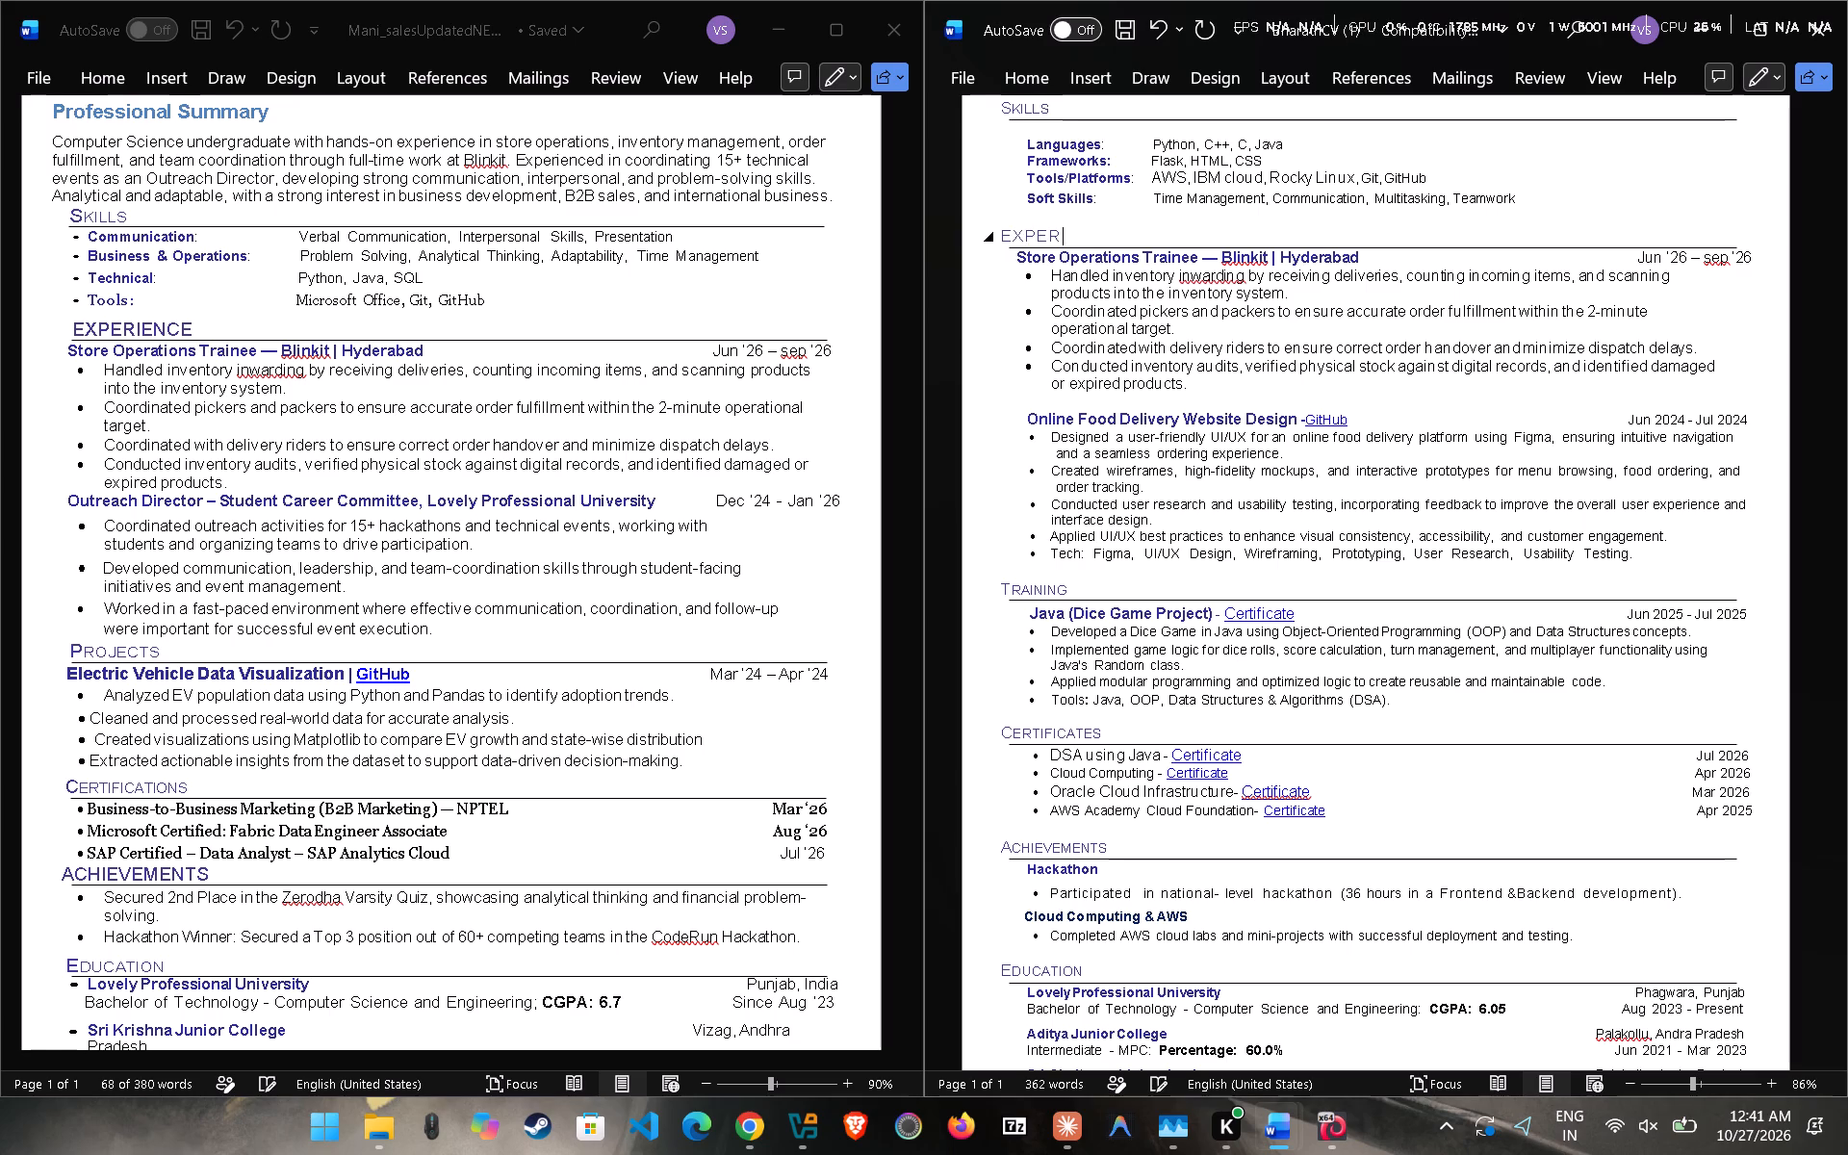
key("BackSpace")
key("BackSpace")
key("BackSpace")
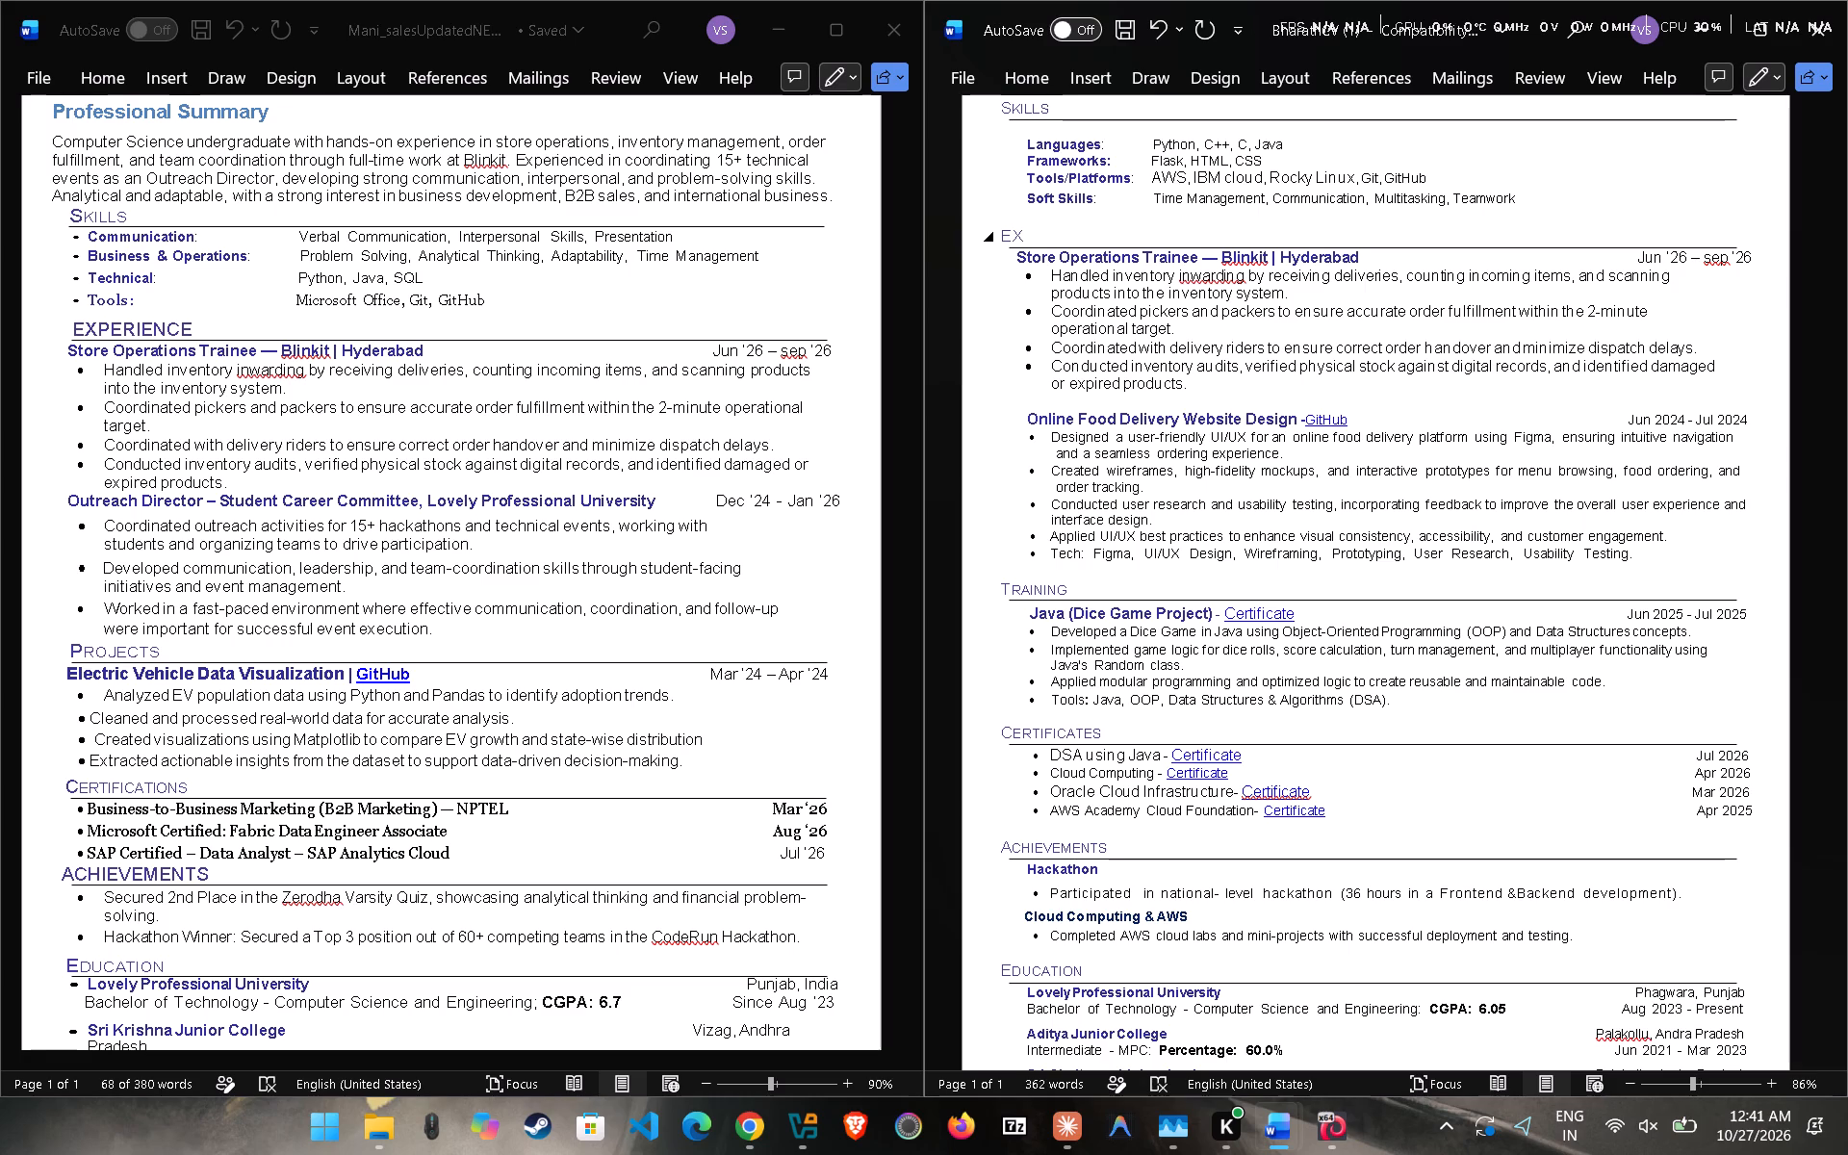
type("Pe")
key("BackSpace")
key("BackSpace")
key("BackSpace")
type("xper")
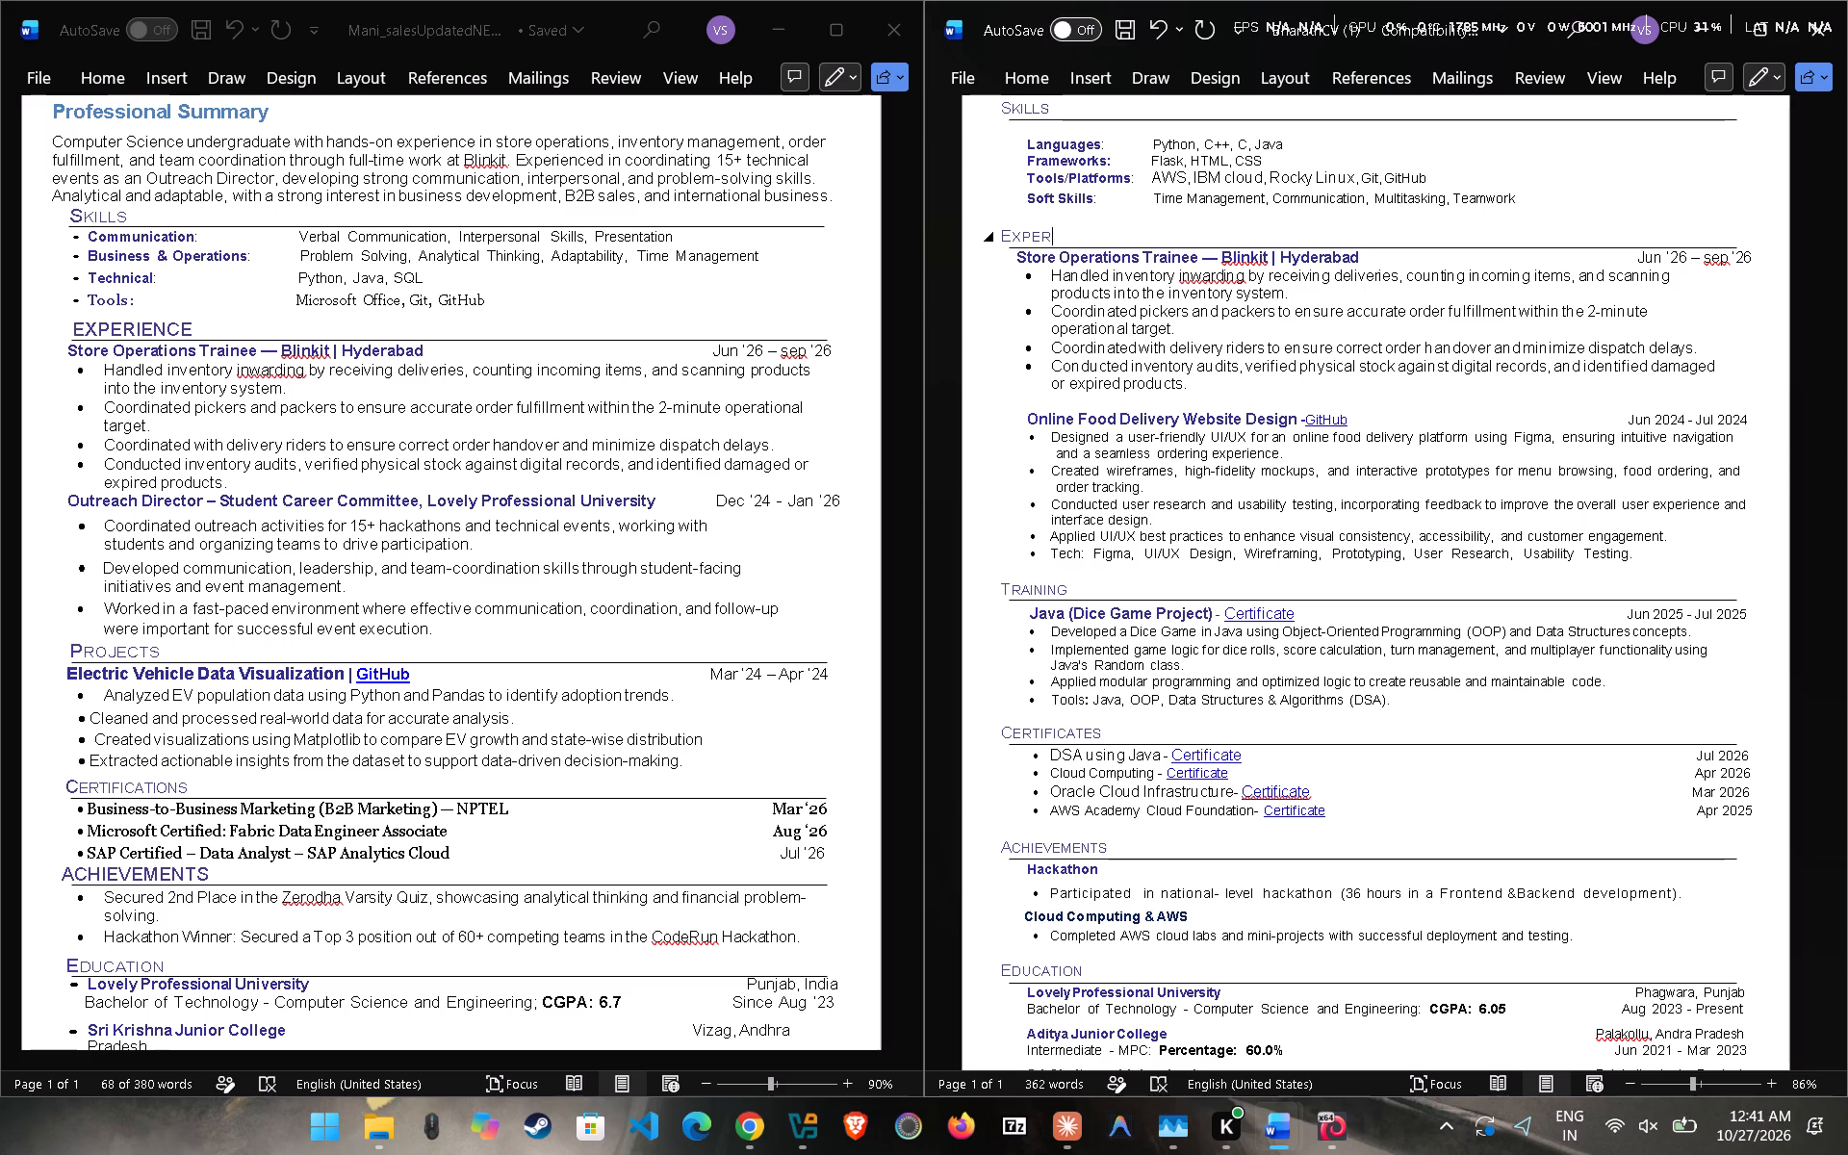
type("ience")
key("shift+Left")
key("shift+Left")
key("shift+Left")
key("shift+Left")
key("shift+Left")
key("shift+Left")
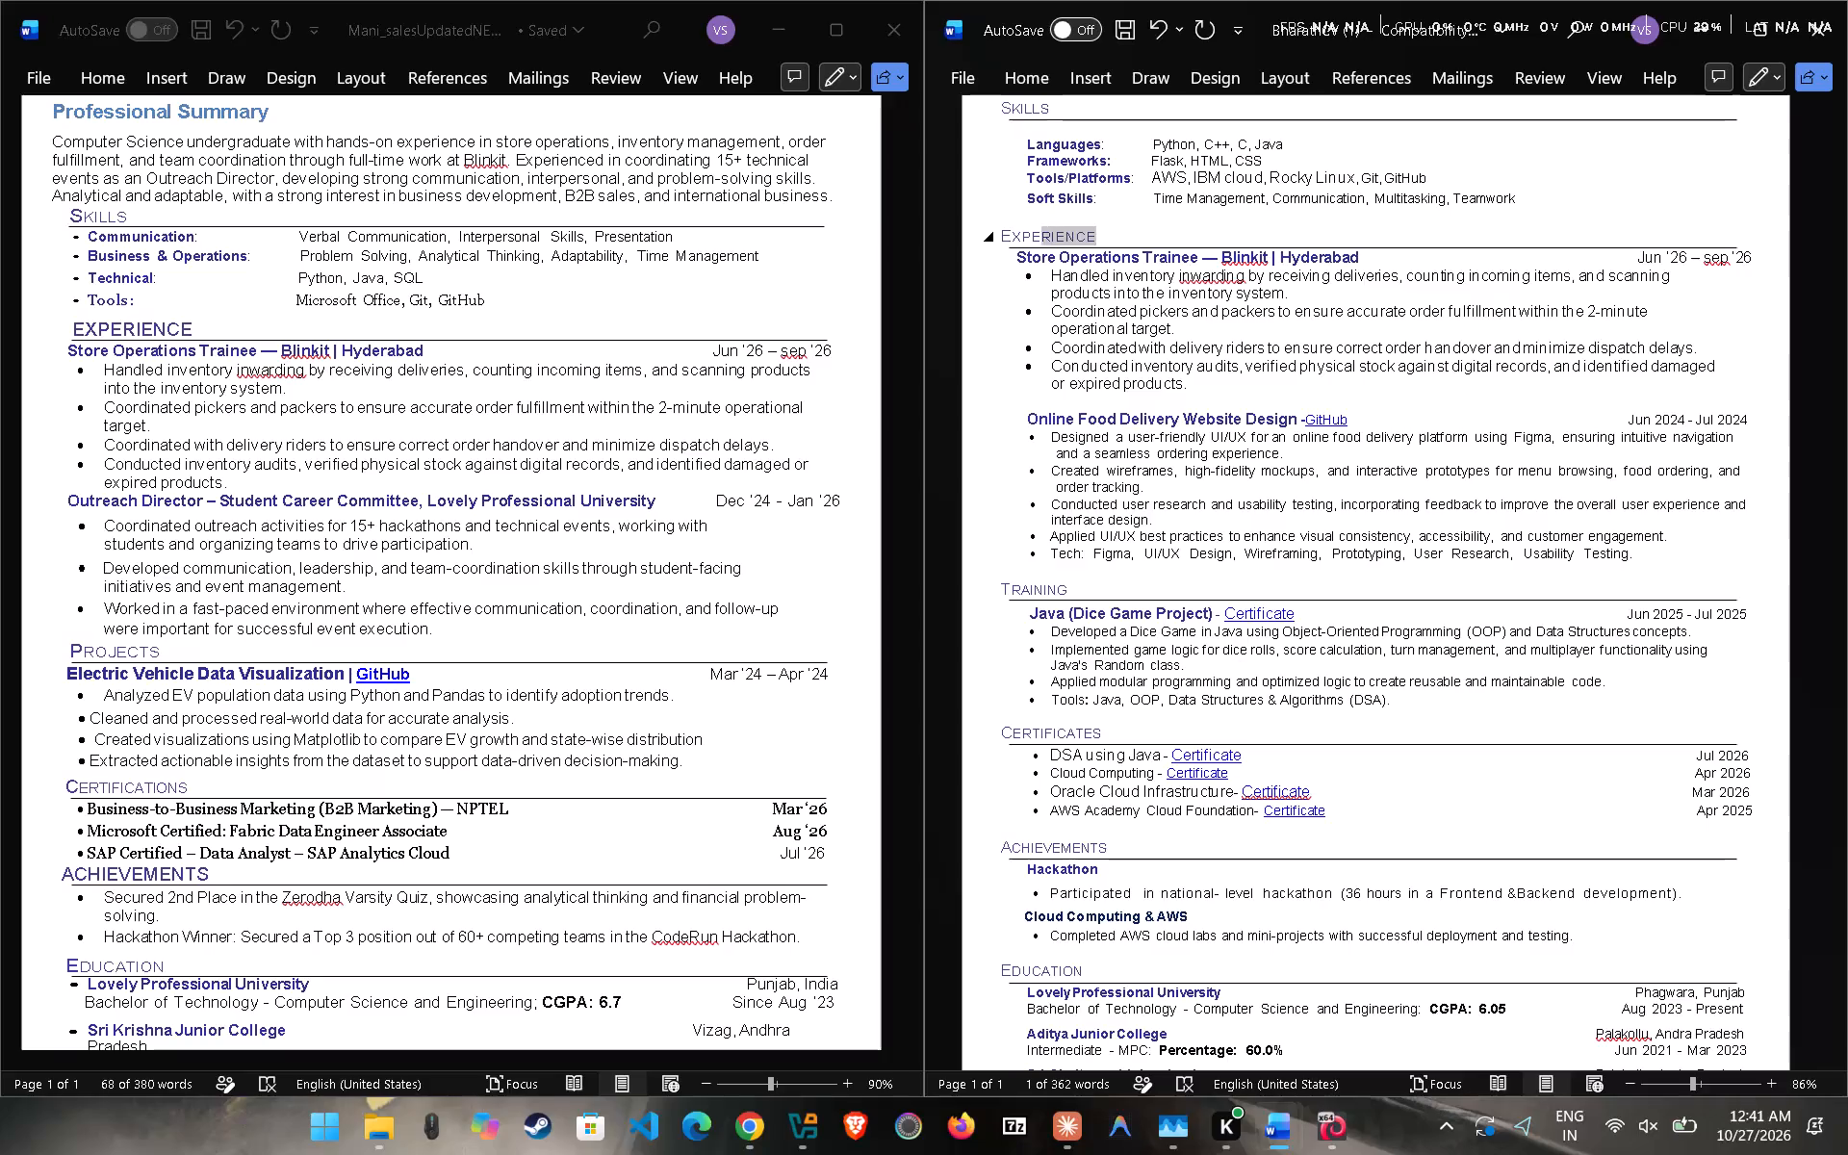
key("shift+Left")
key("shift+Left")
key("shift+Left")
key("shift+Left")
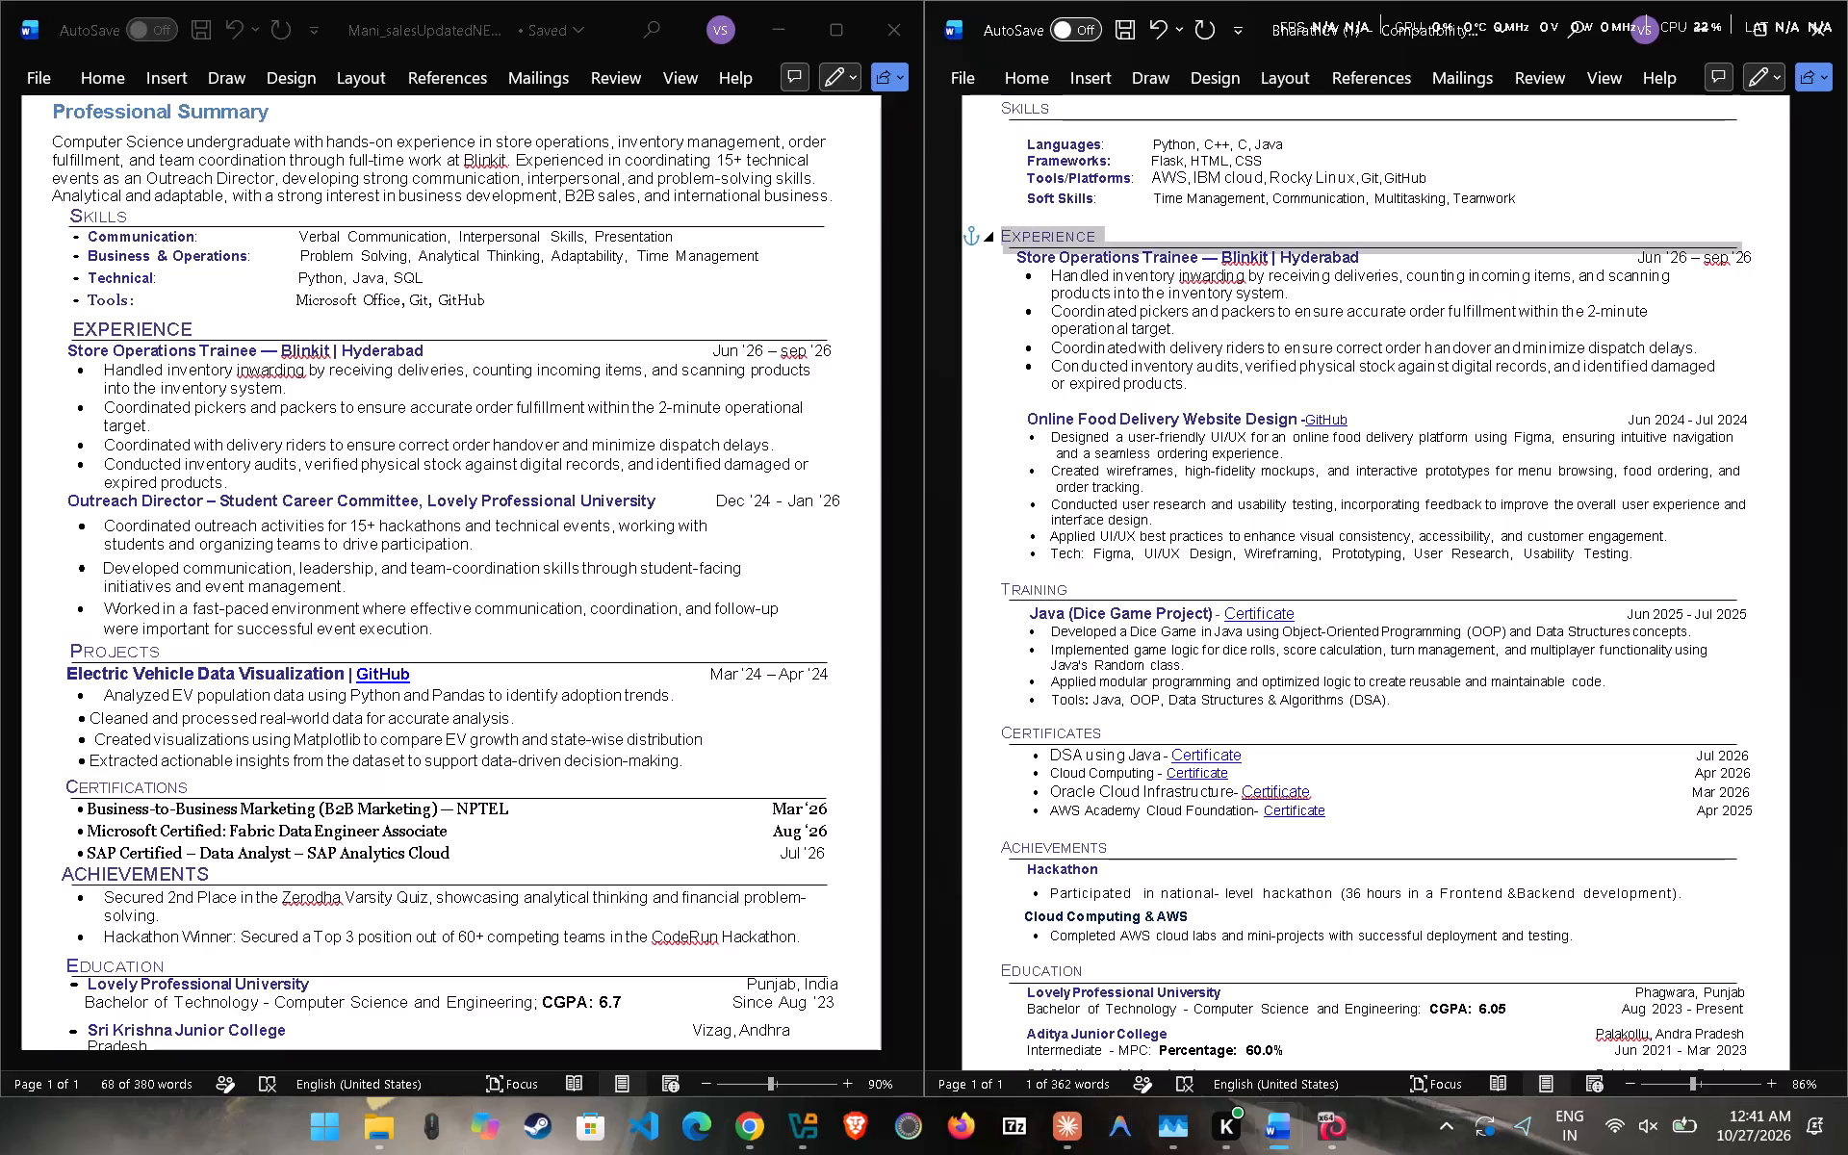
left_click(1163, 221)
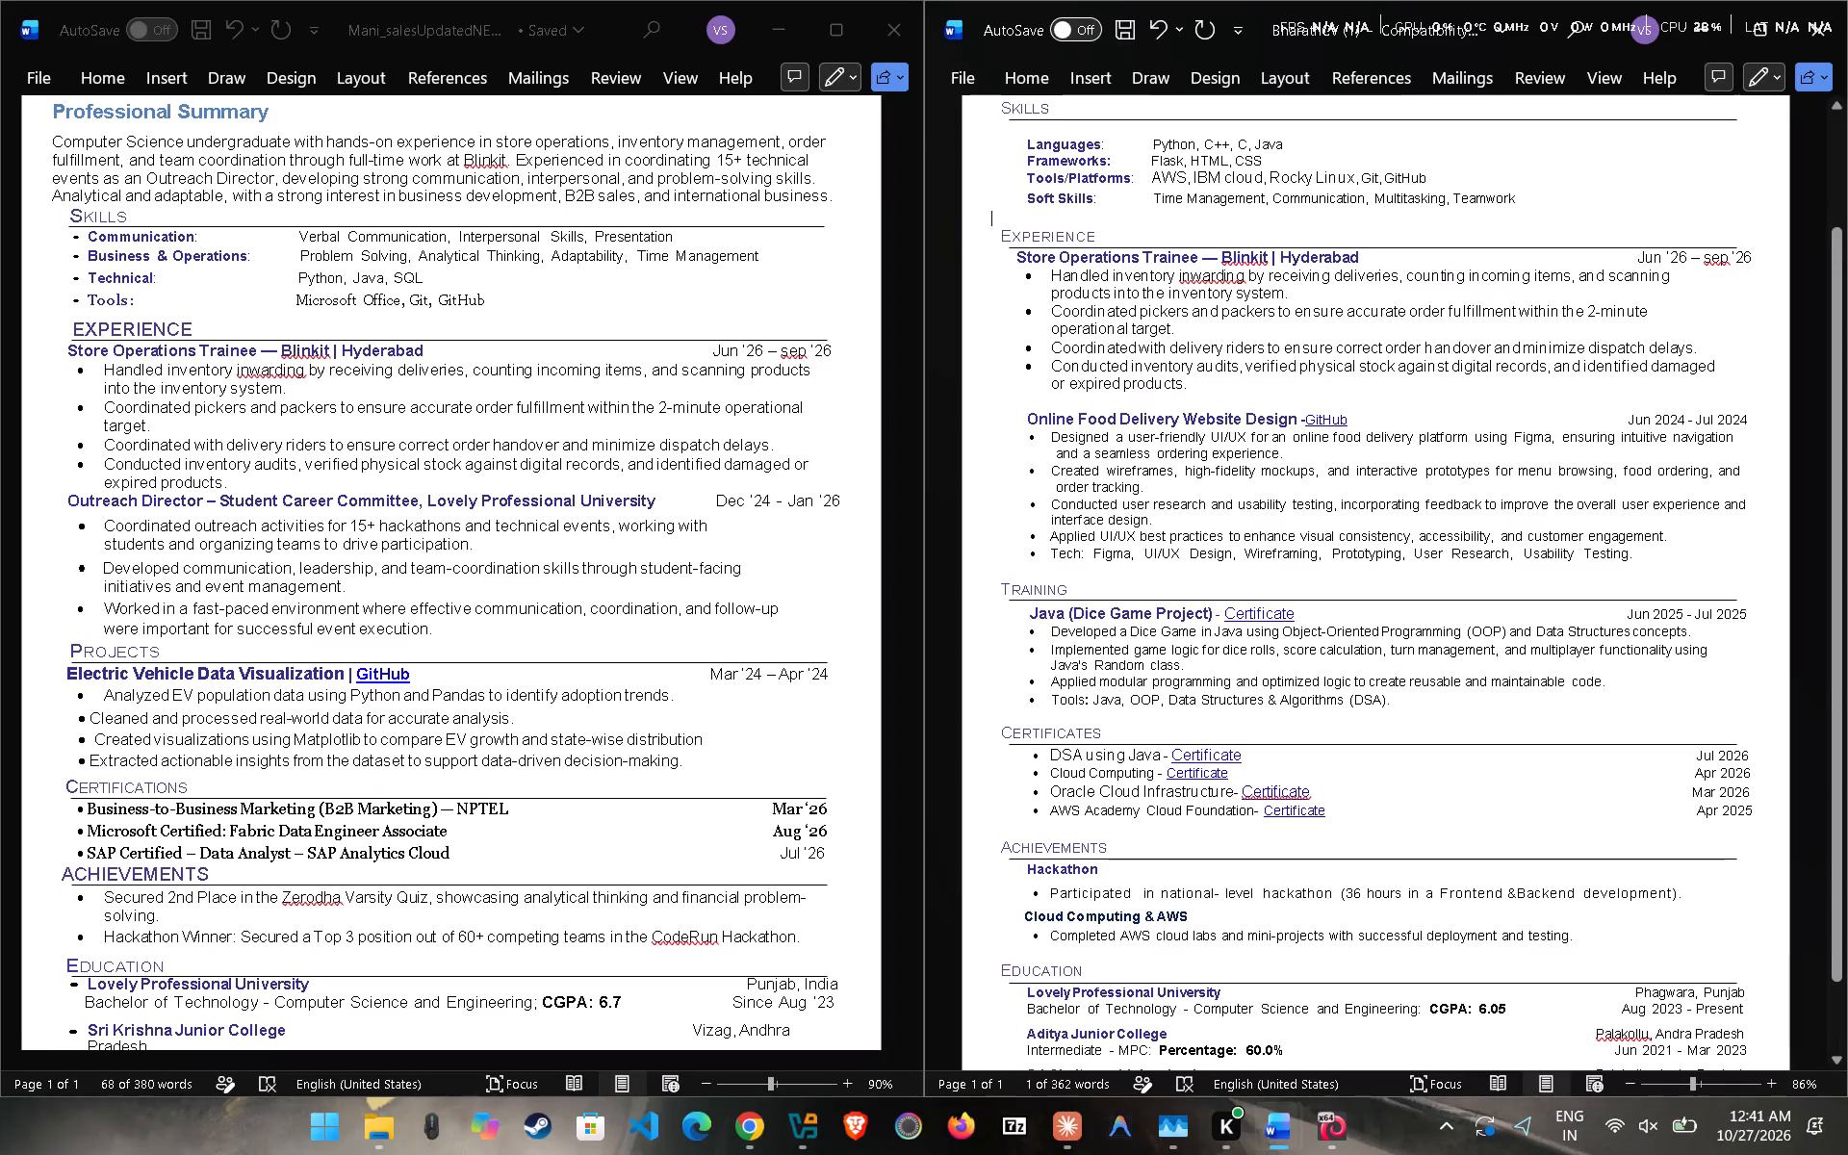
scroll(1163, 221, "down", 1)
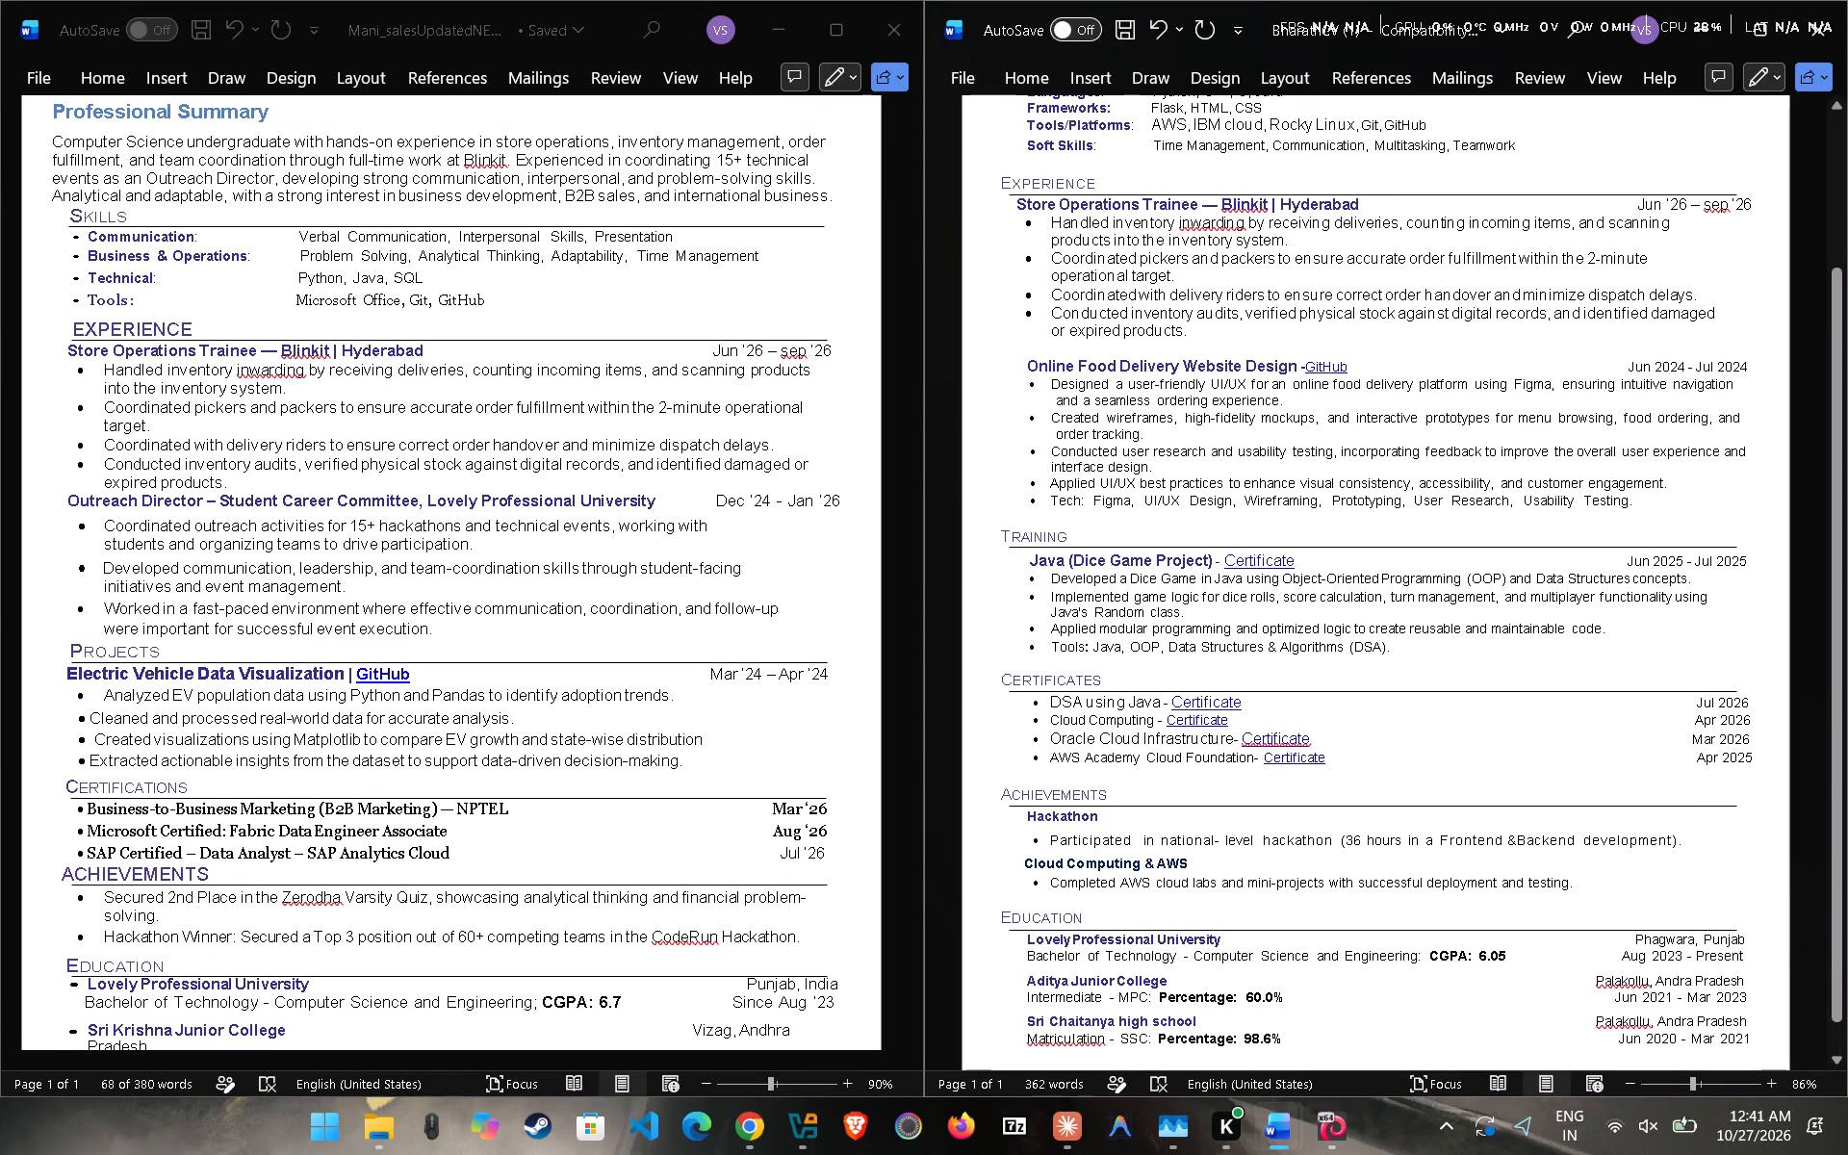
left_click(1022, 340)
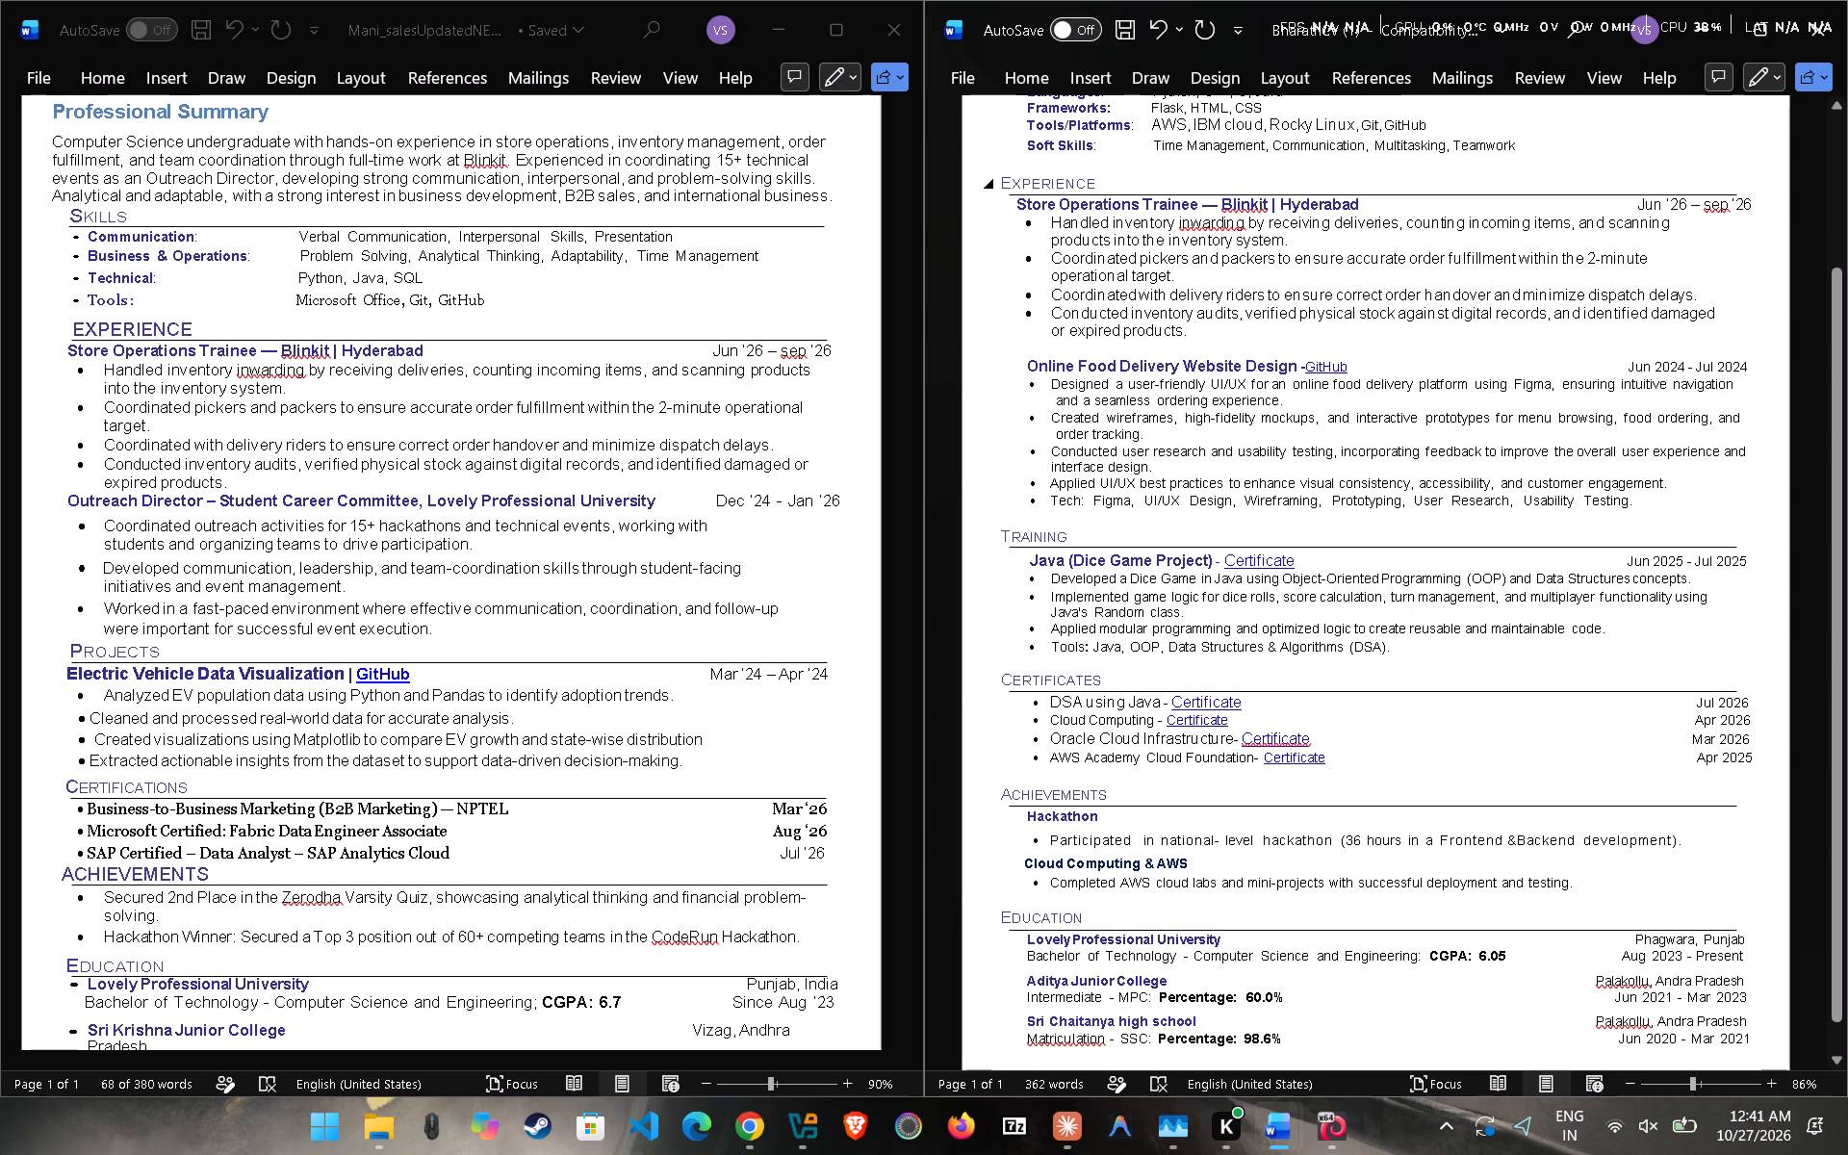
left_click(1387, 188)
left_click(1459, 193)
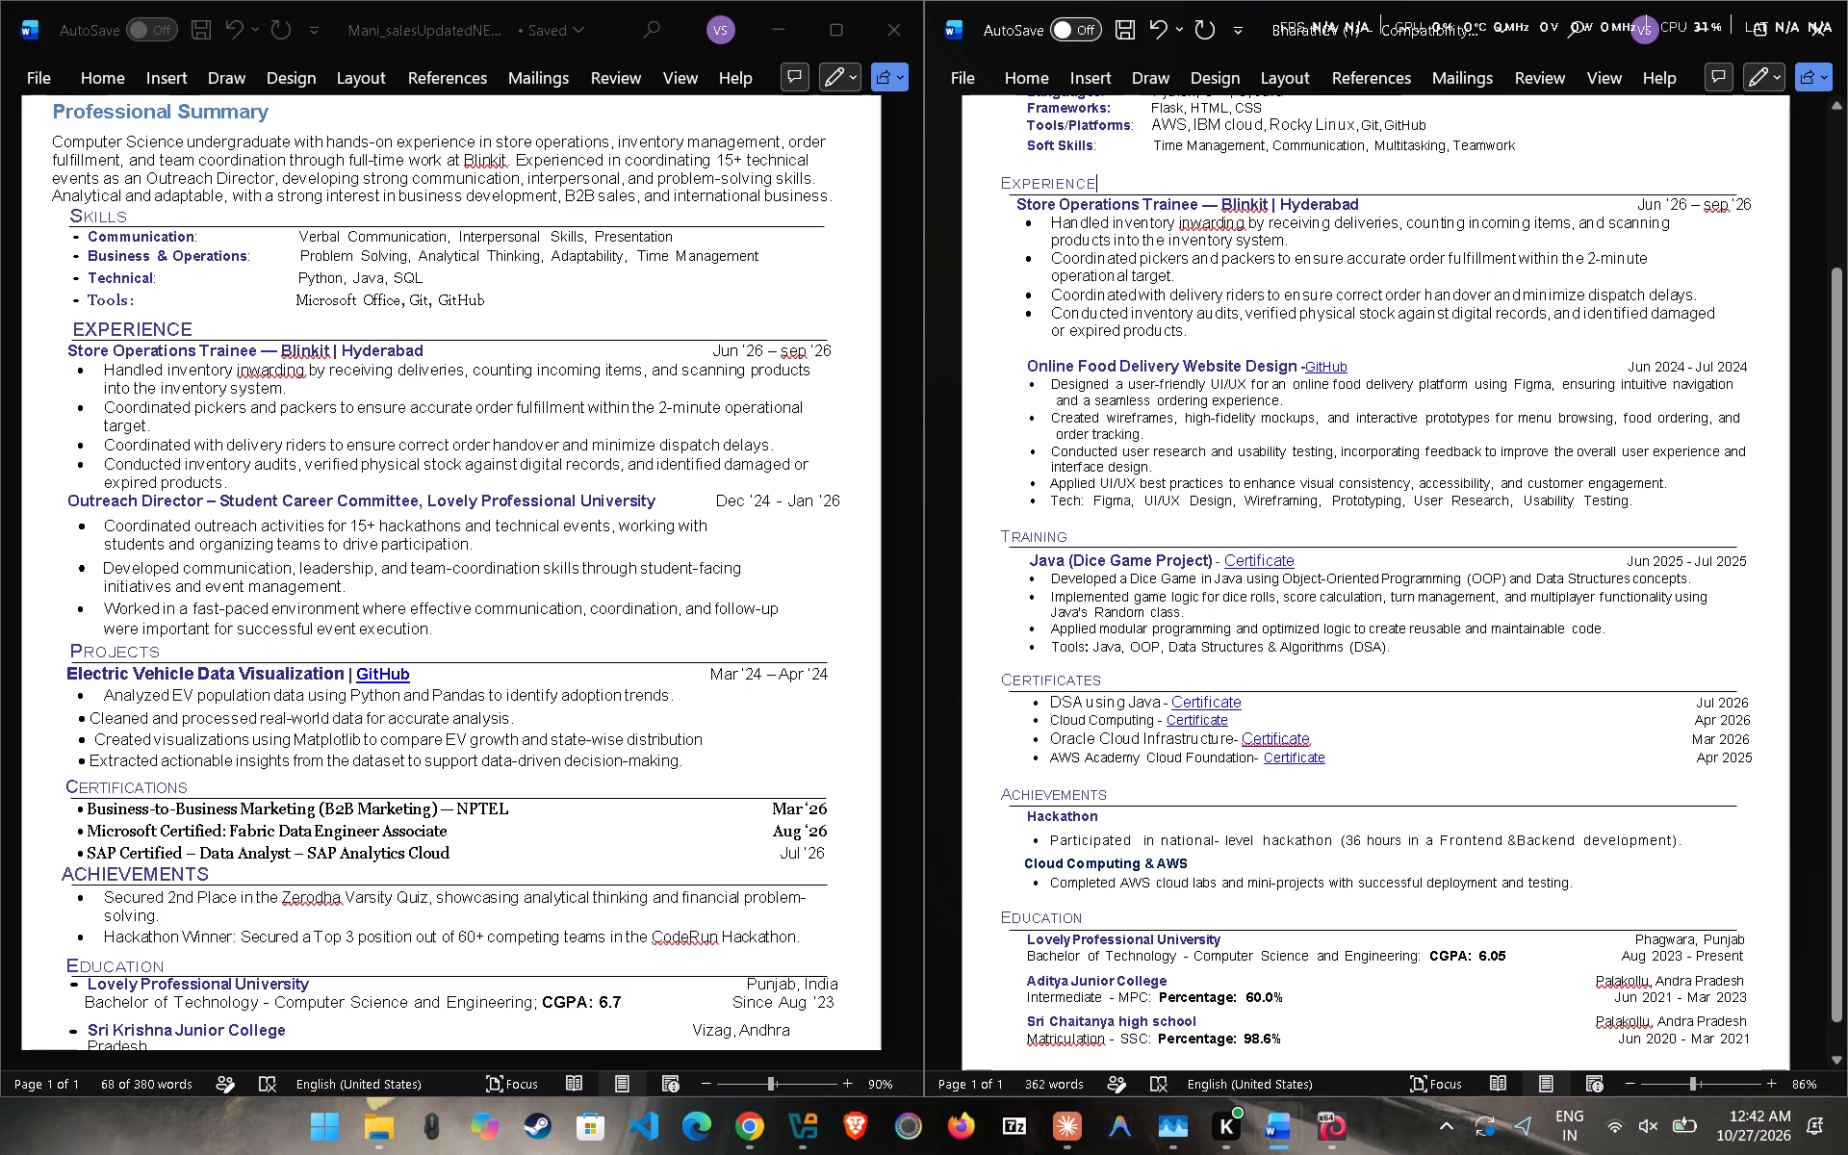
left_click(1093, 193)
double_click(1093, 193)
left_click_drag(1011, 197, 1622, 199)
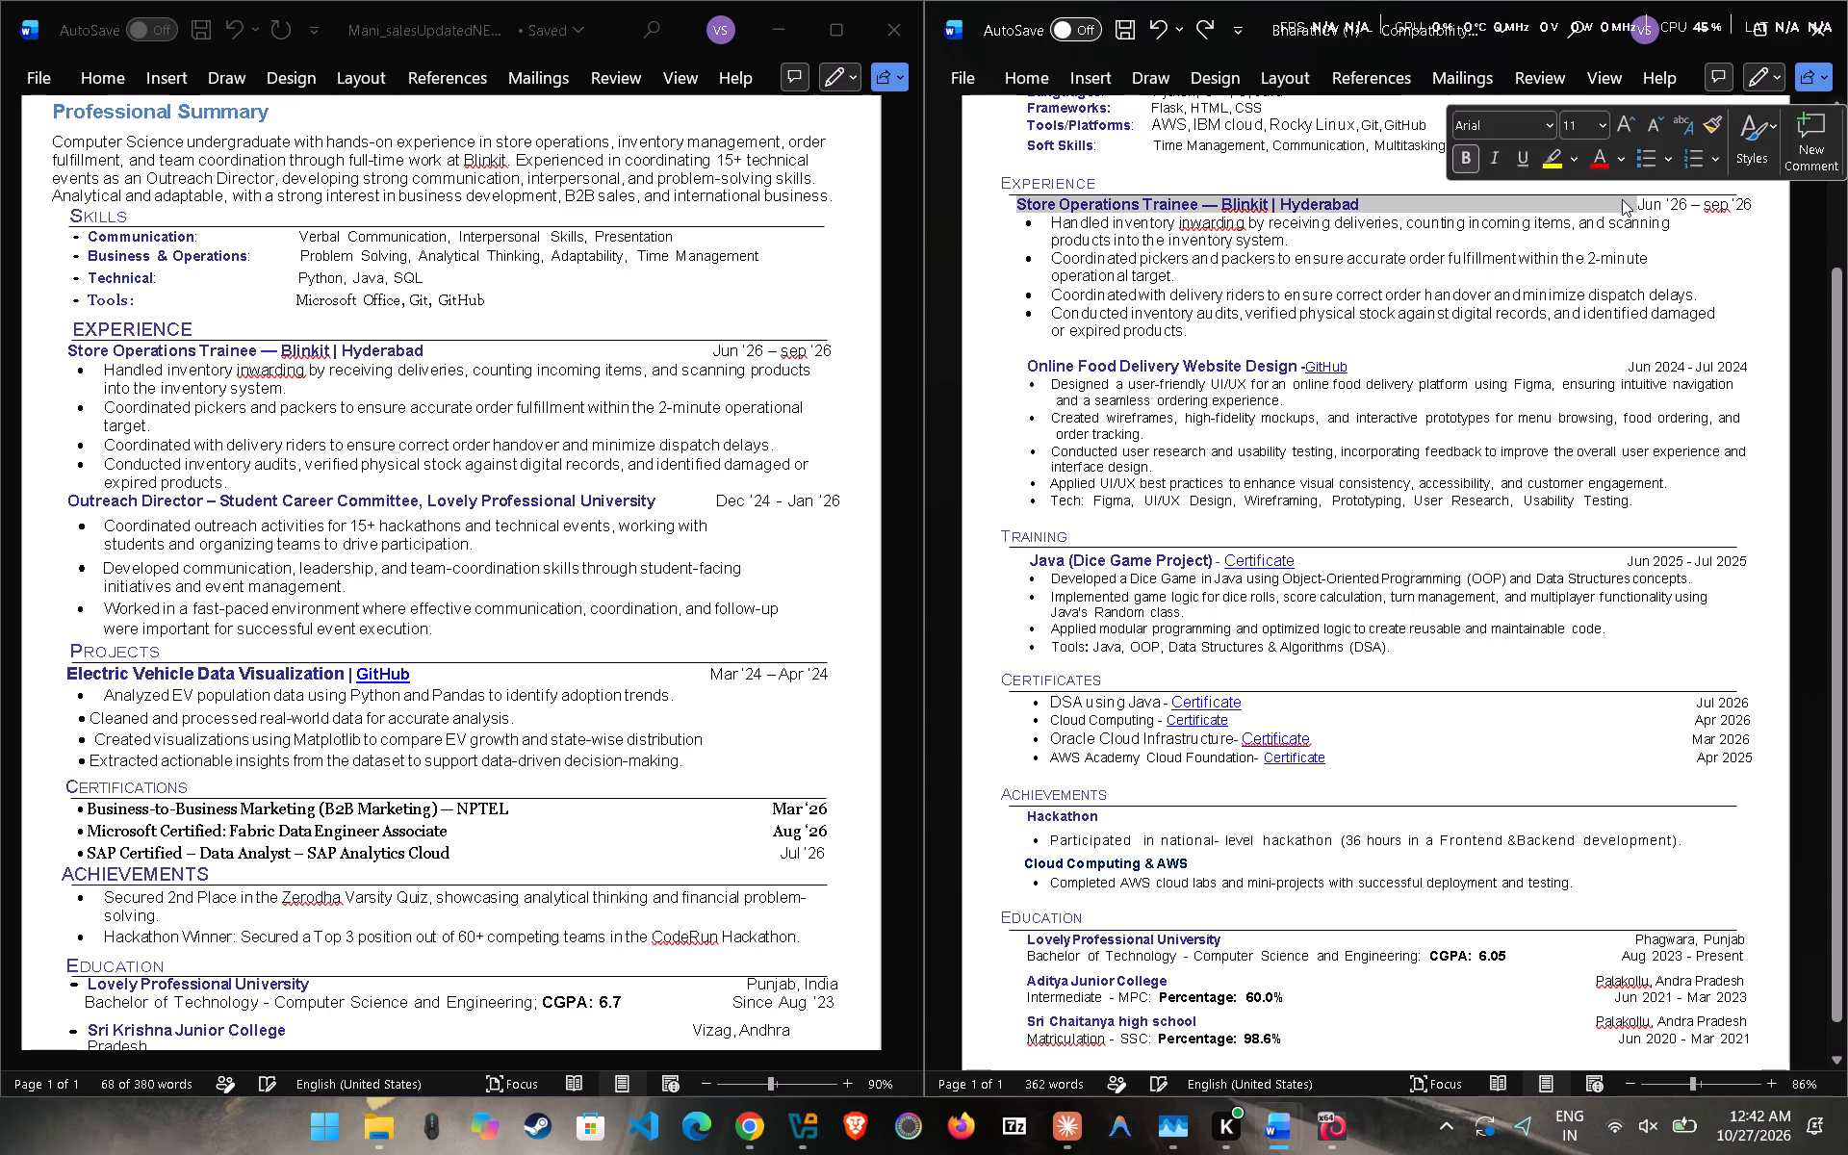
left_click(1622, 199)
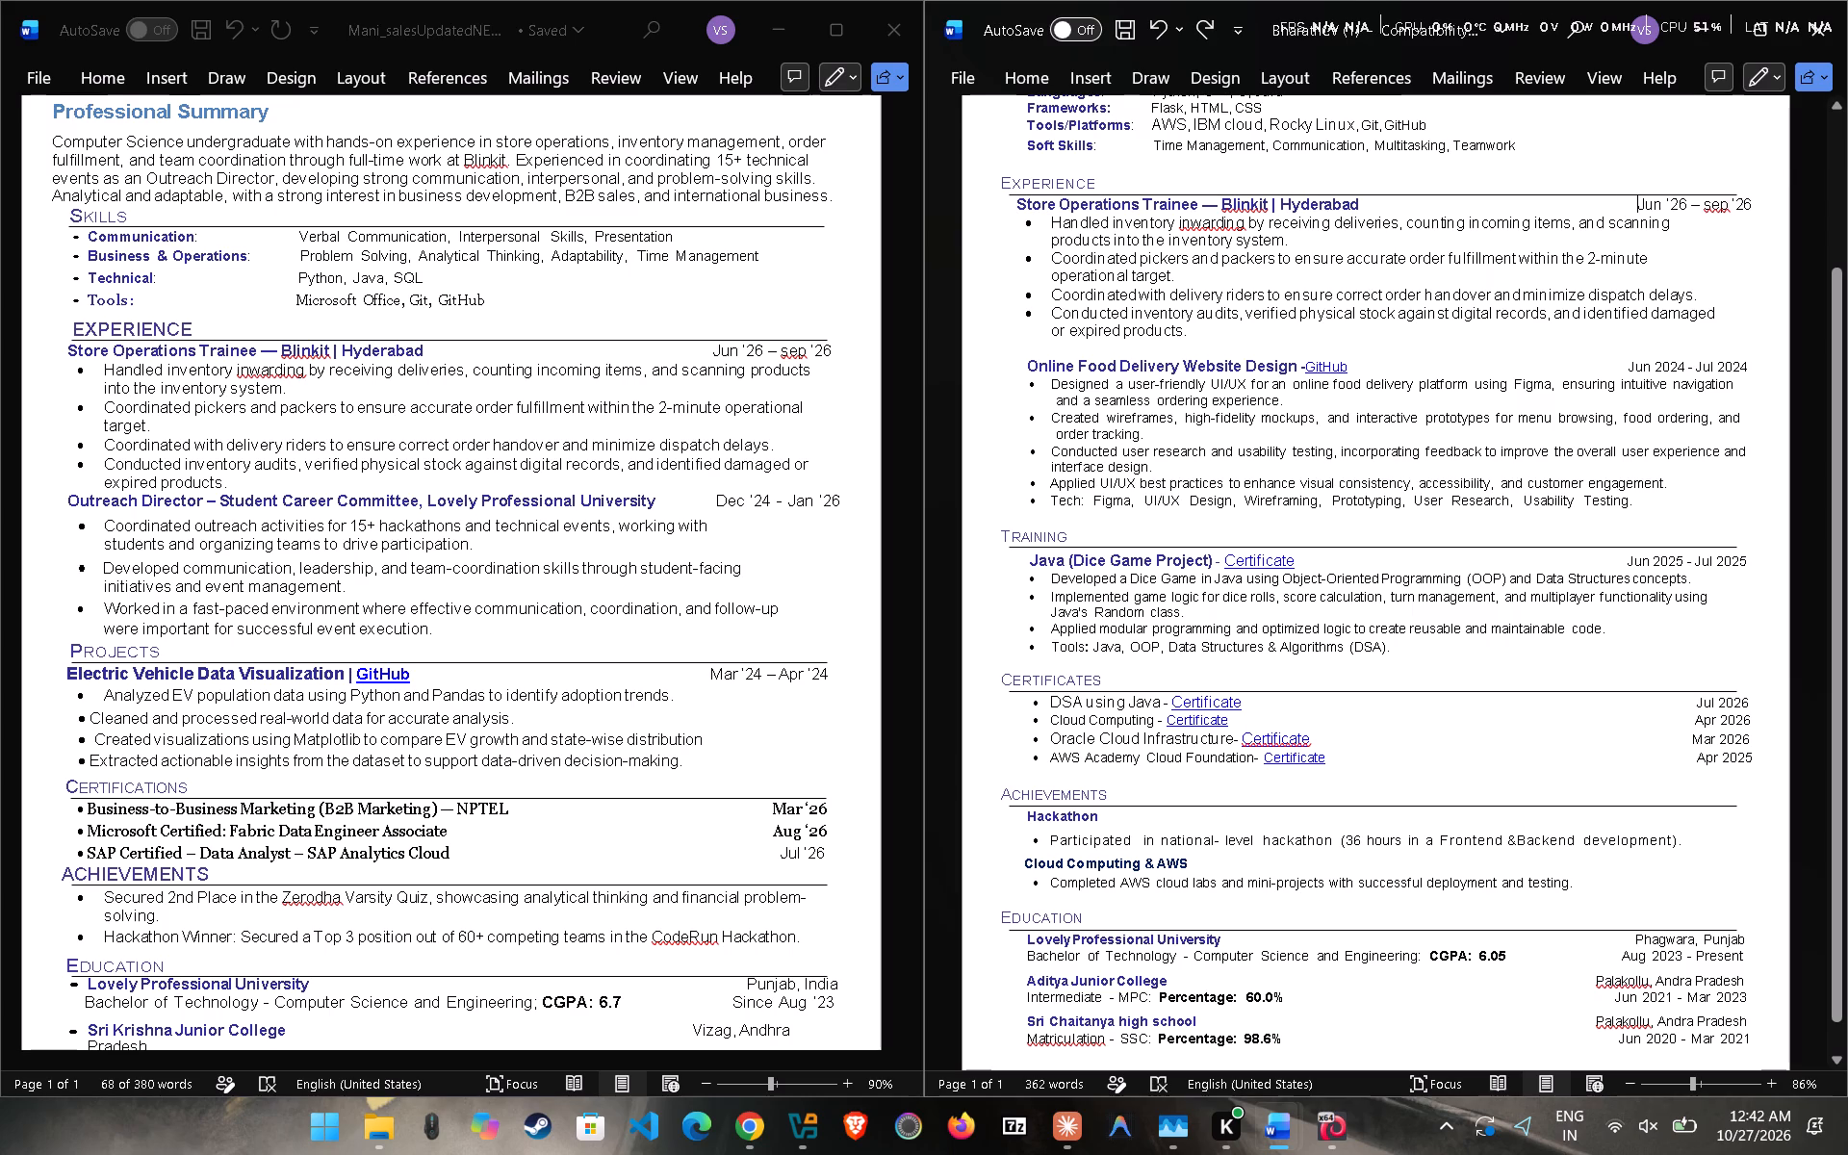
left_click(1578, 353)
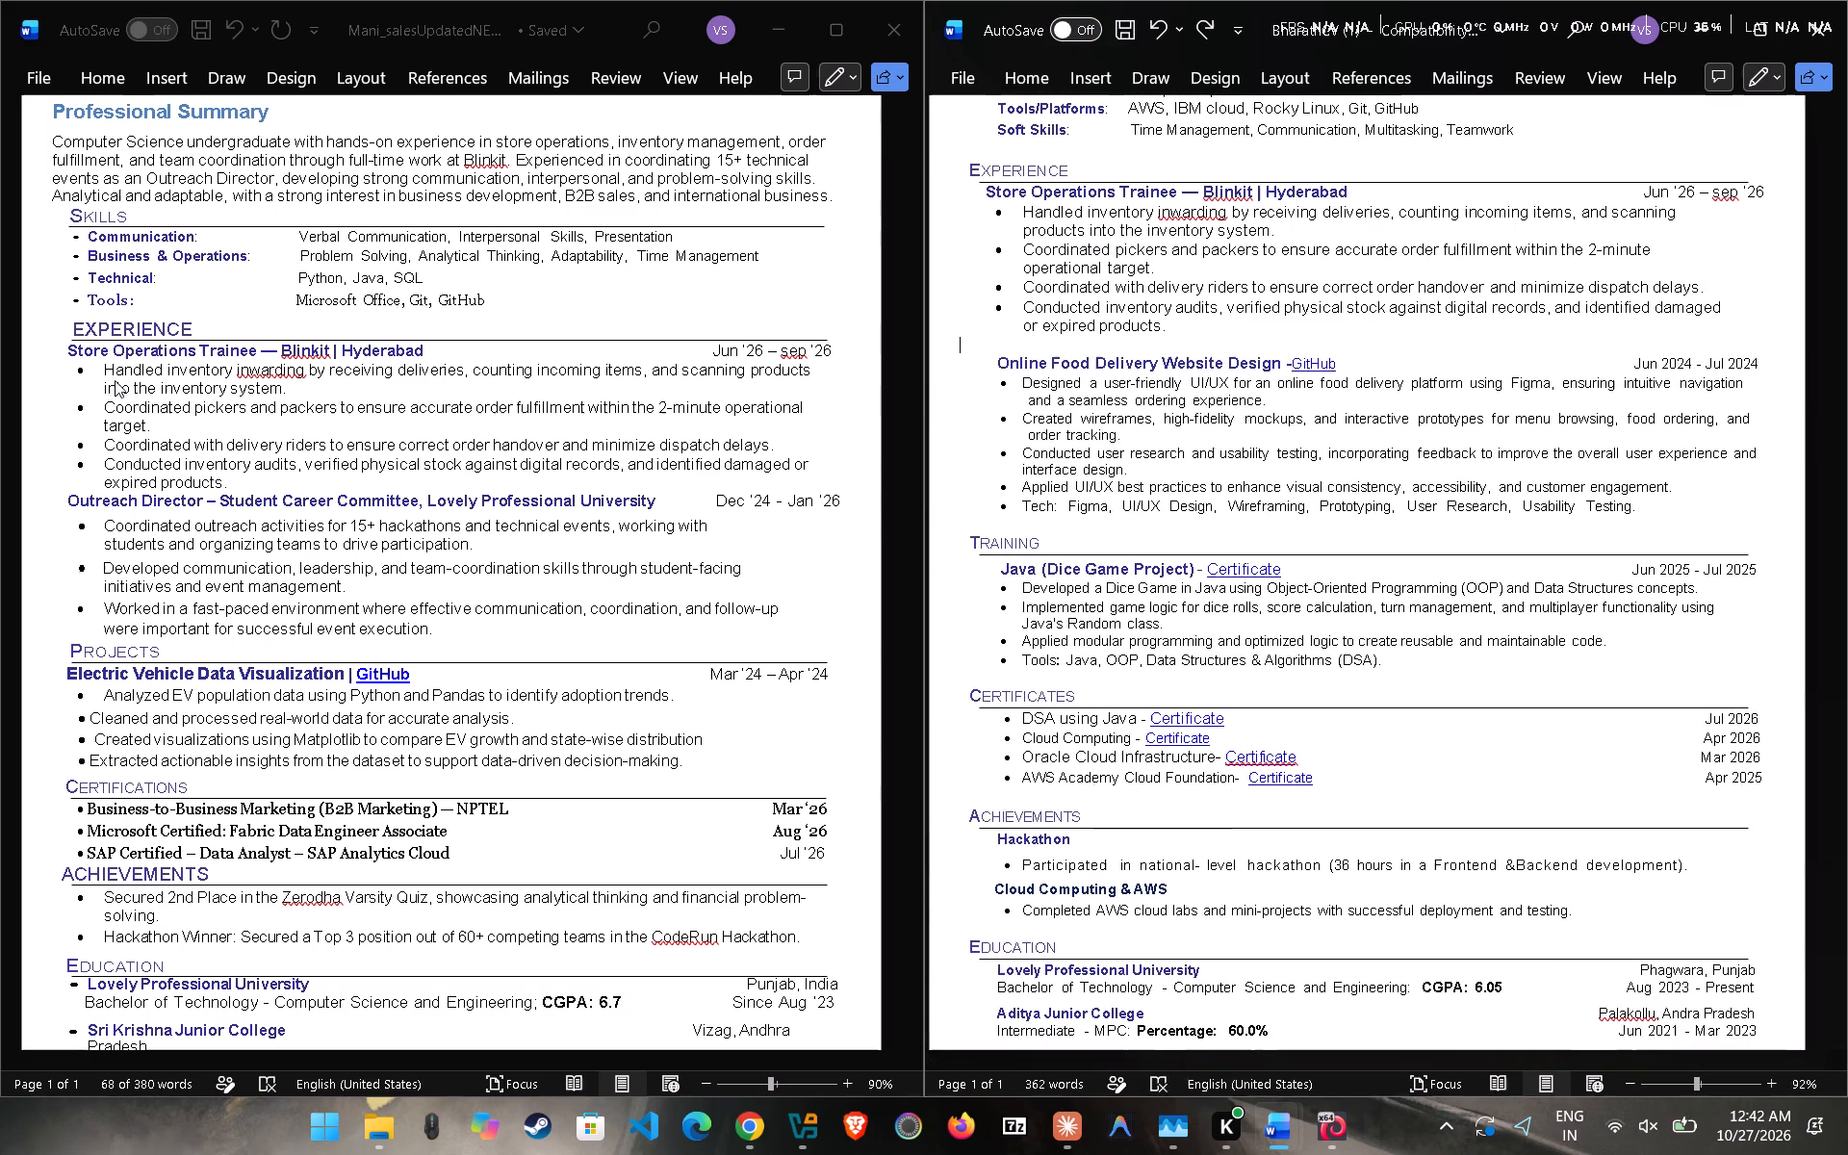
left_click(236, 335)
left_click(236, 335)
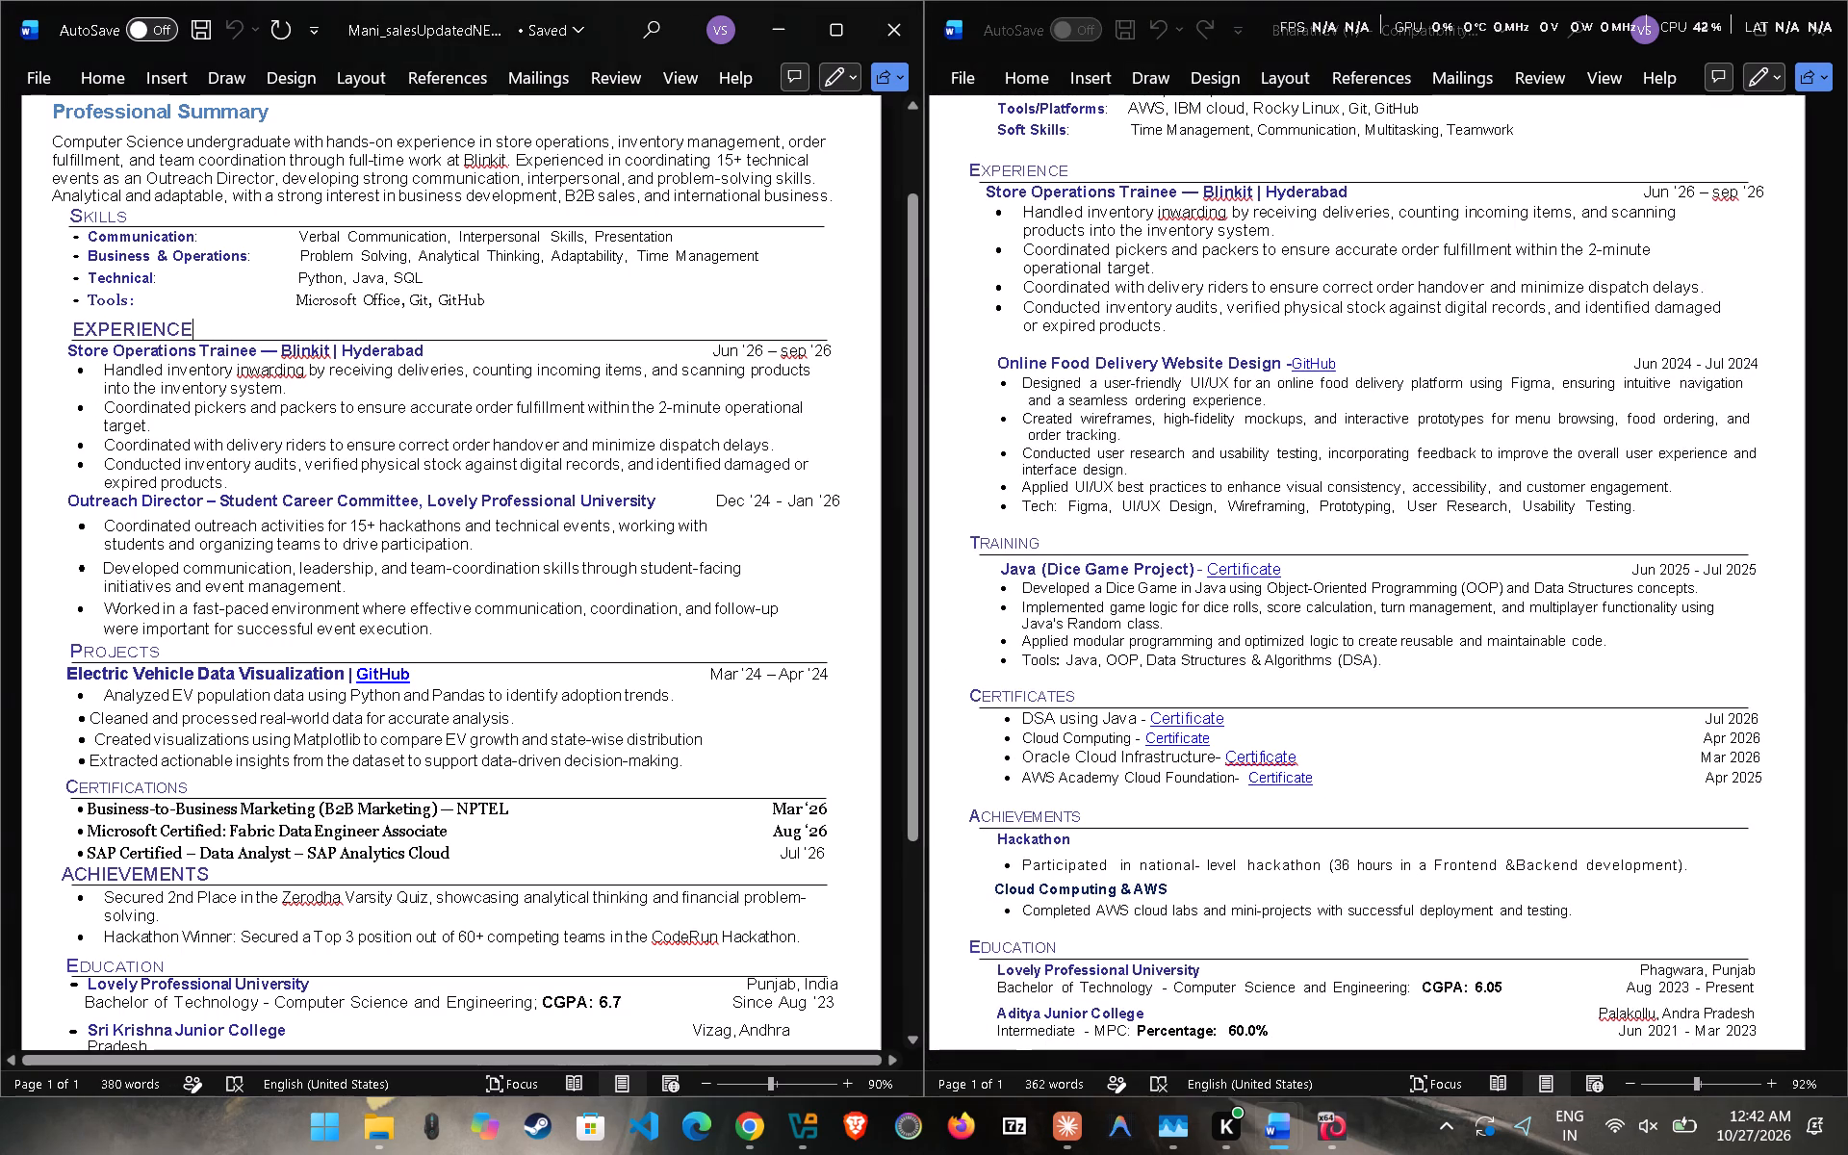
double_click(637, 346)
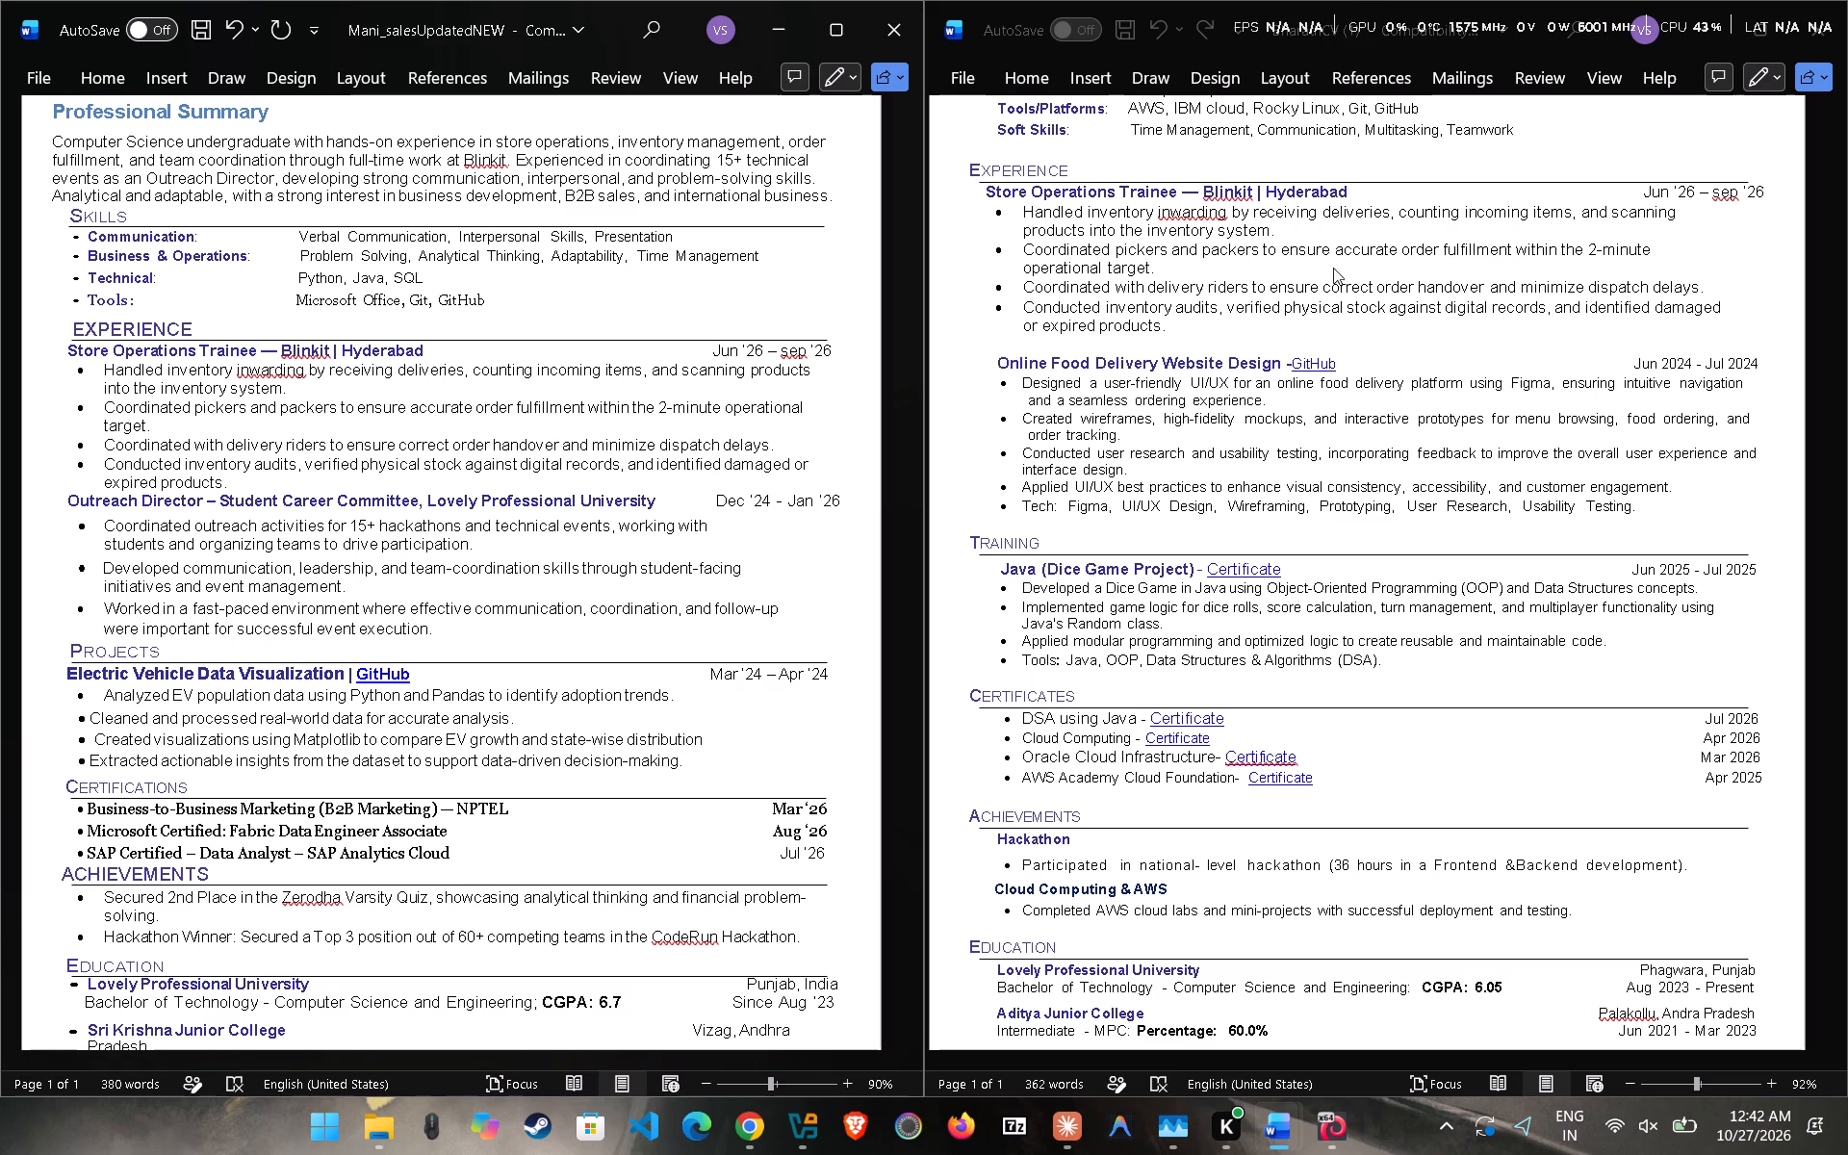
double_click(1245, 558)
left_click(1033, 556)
Add an empty, unbulleted line below the last Blinkit bullet in the Experience section.
scroll(1033, 556, "up", 1)
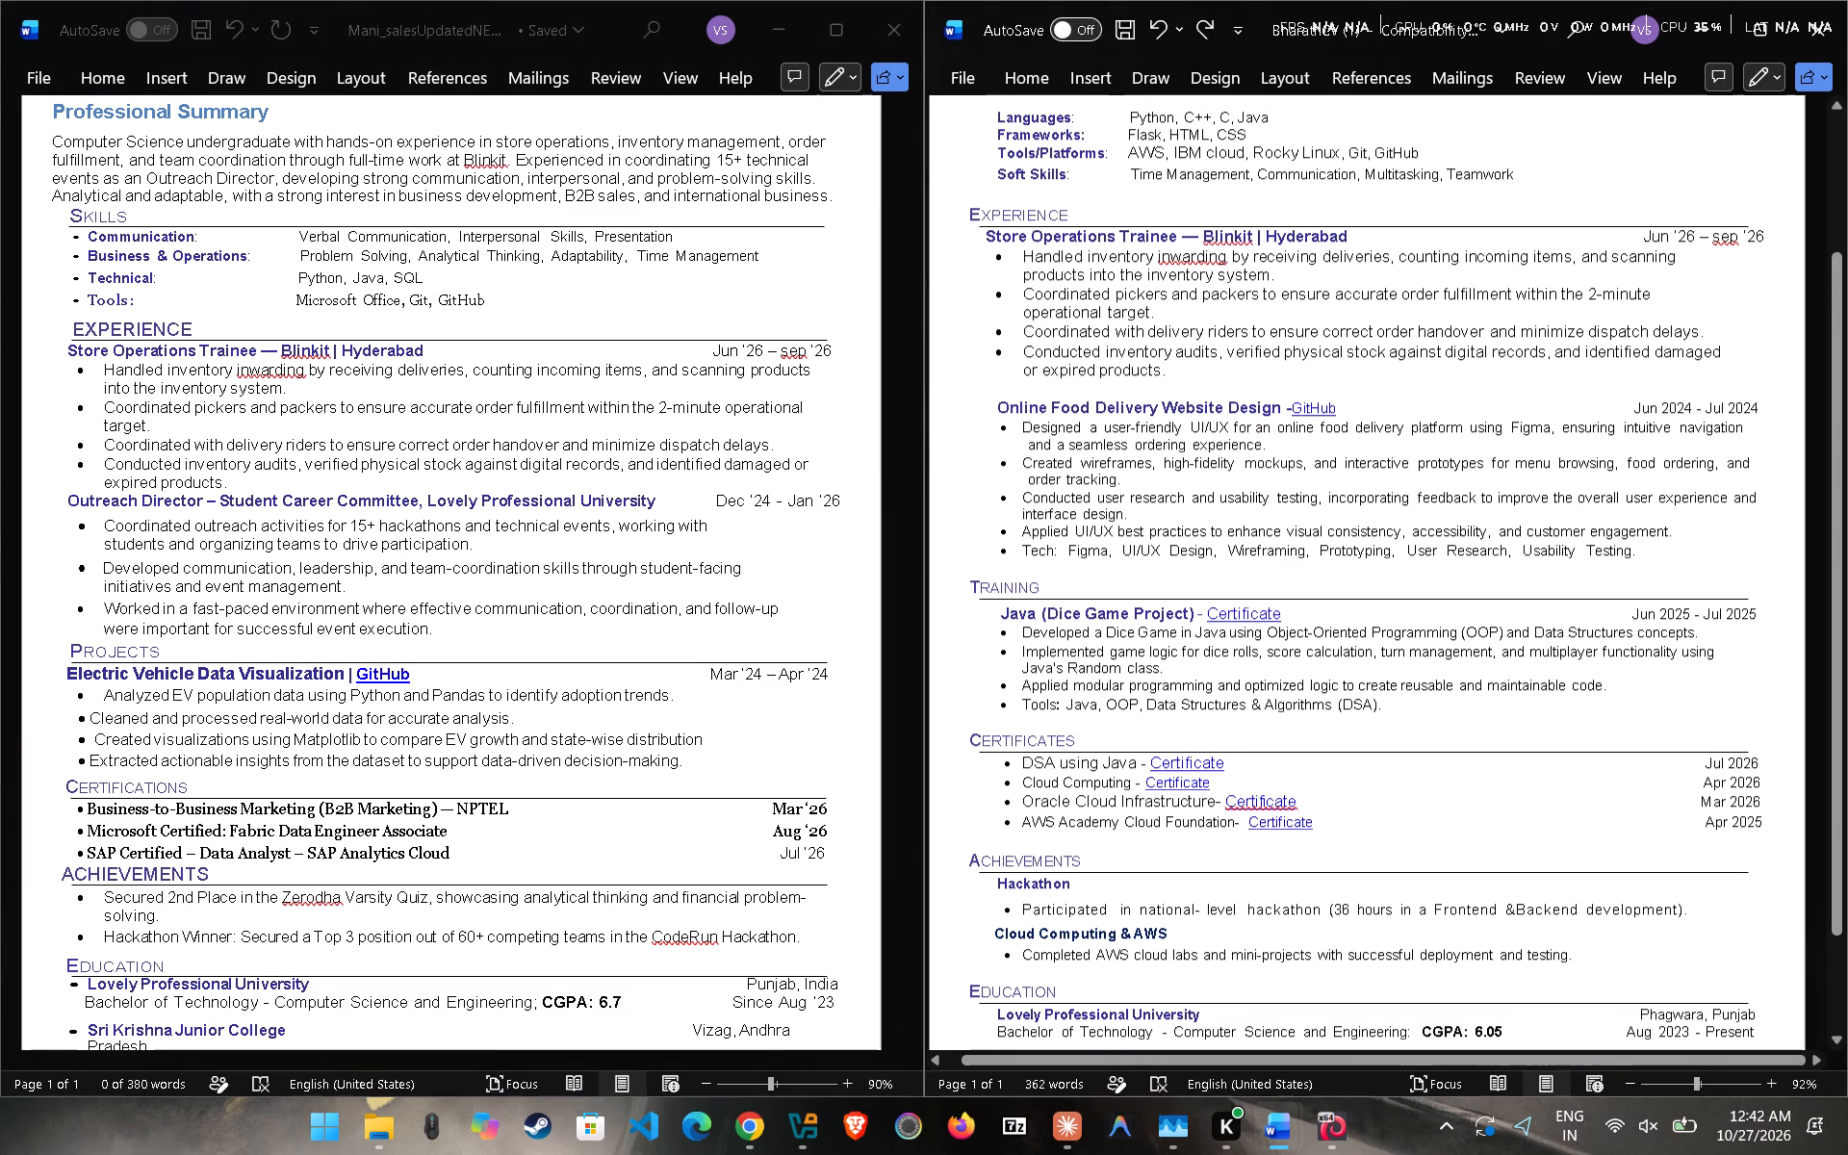
scroll(1033, 556, "up", 1)
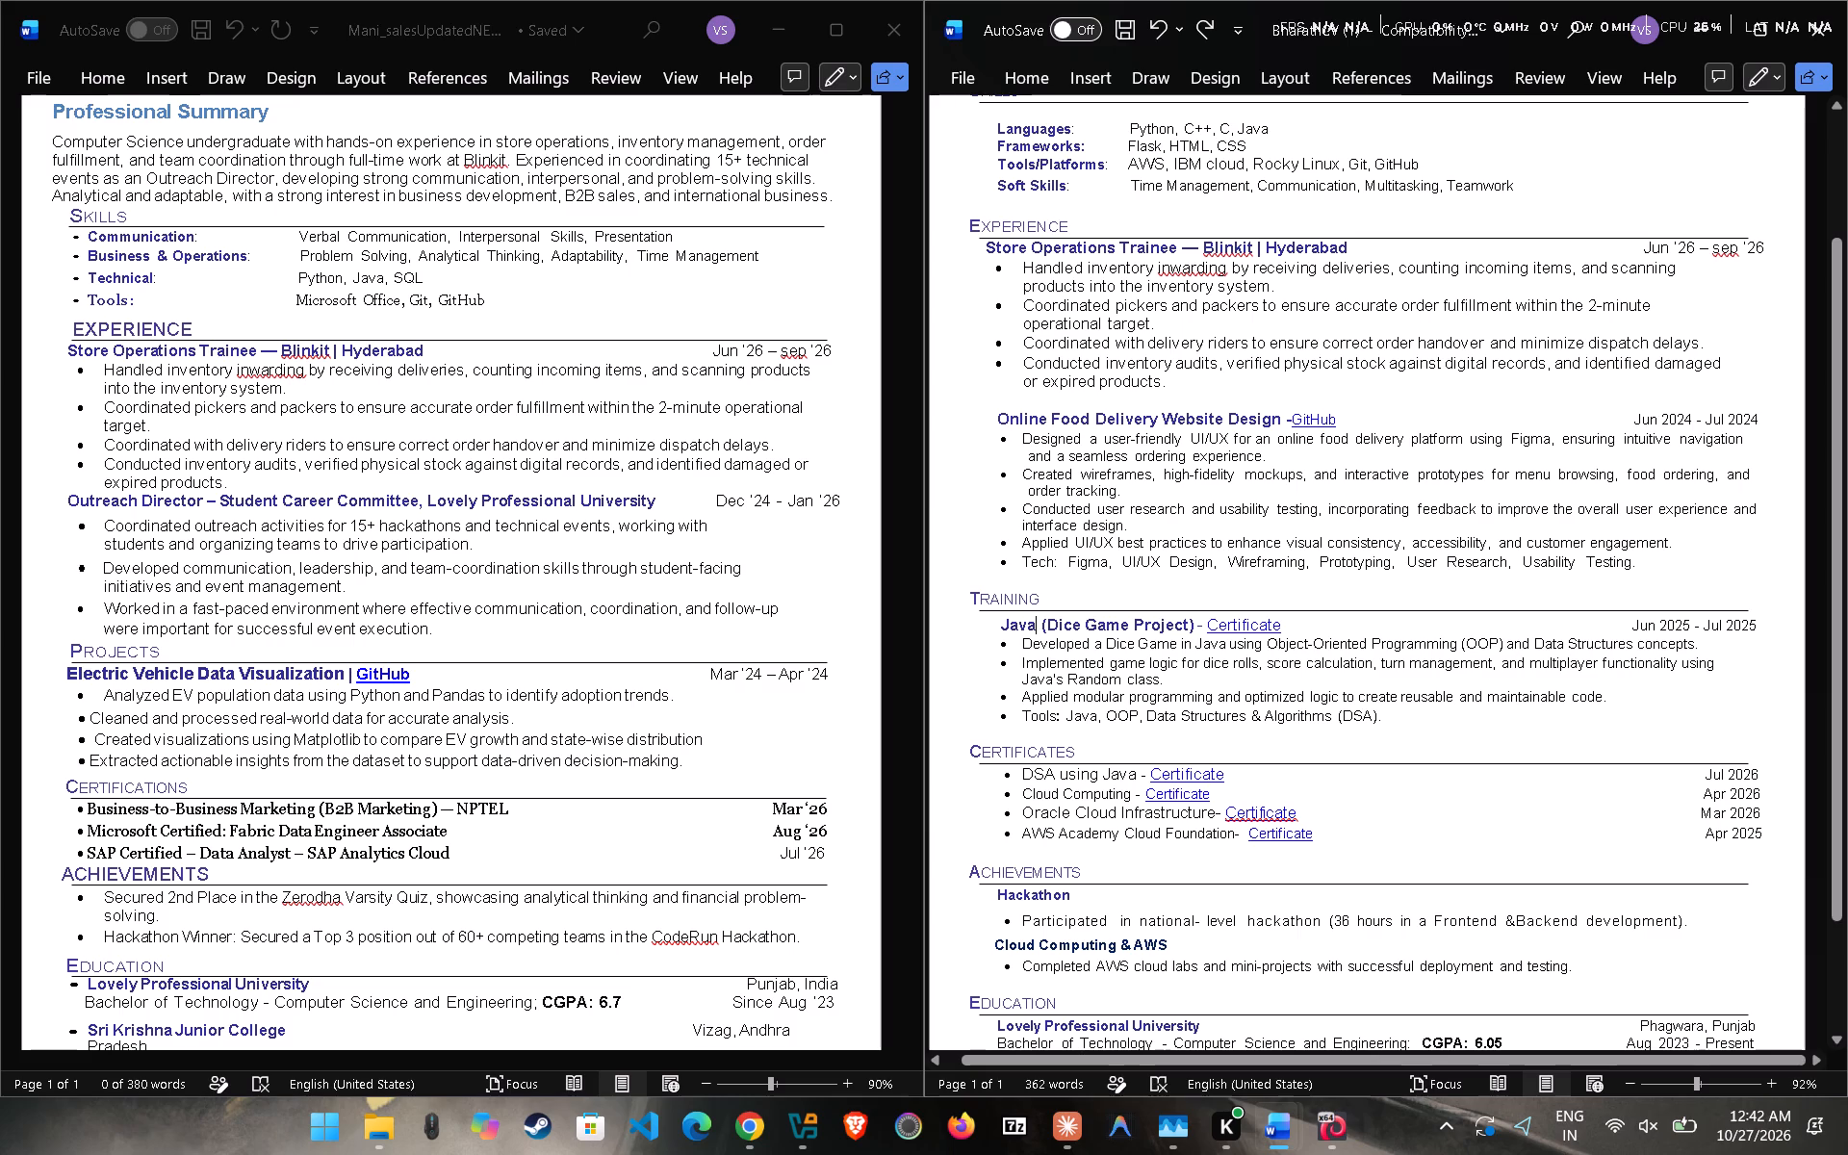
left_click(1181, 380)
key("Return")
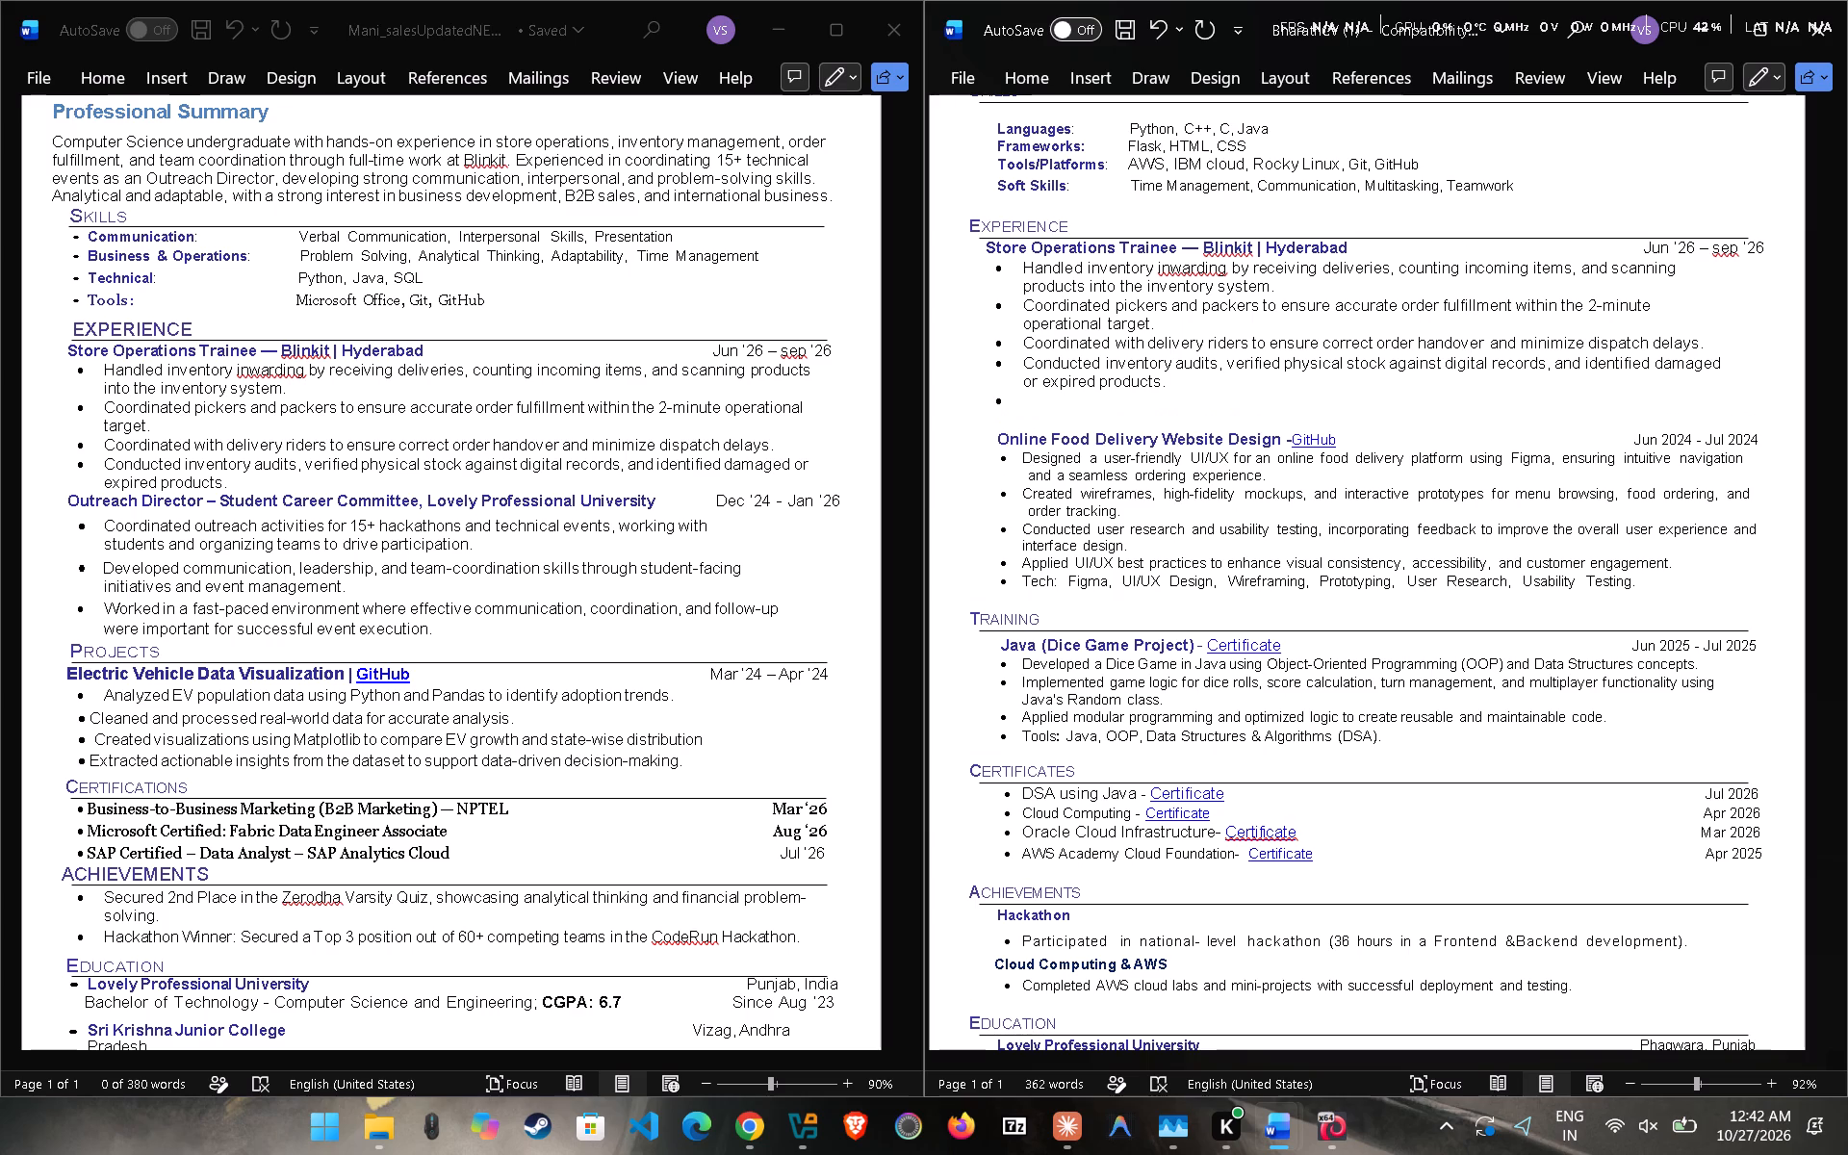
key("BackSpace")
key("BackSpace")
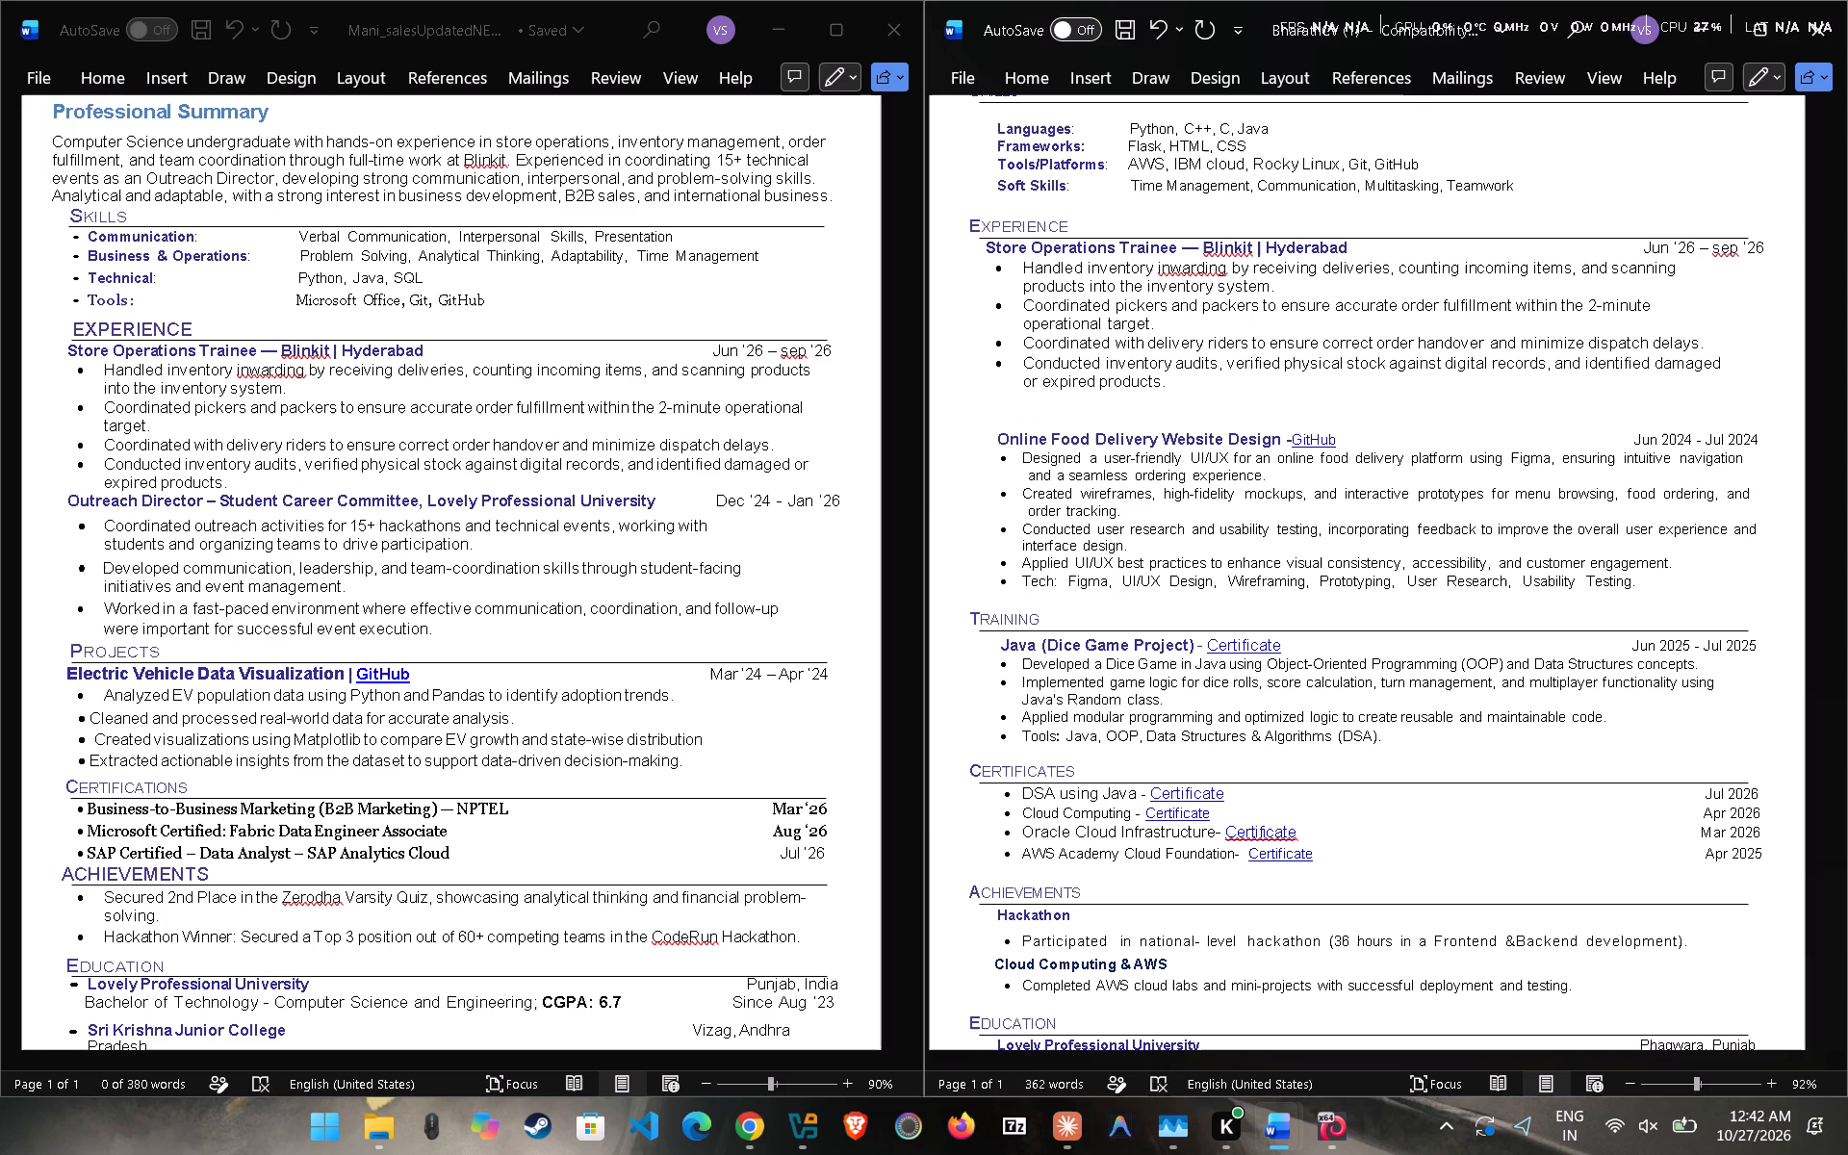
Copy the horizontal rule under the Experience heading and paste it on the empty line above Online Food Delivery Website Design.
double_click(987, 239)
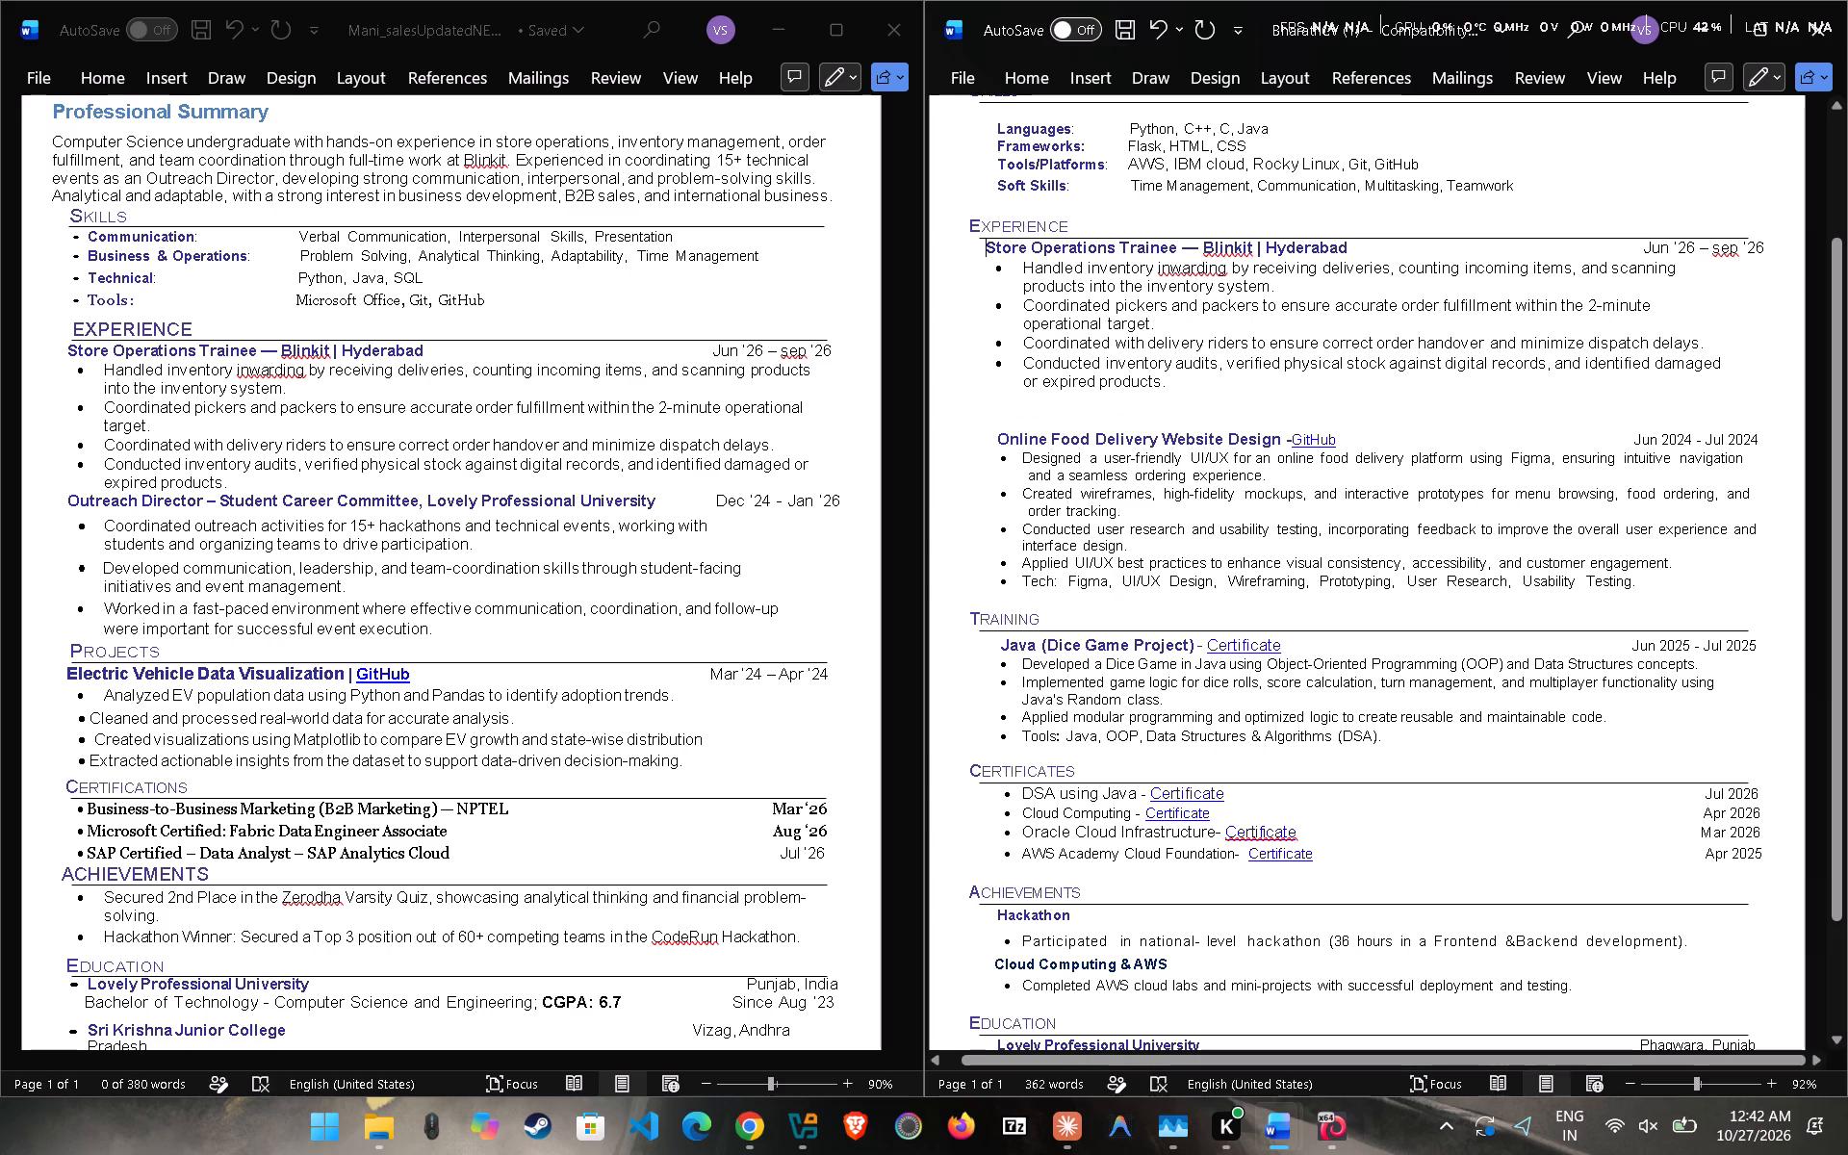
left_click(955, 232)
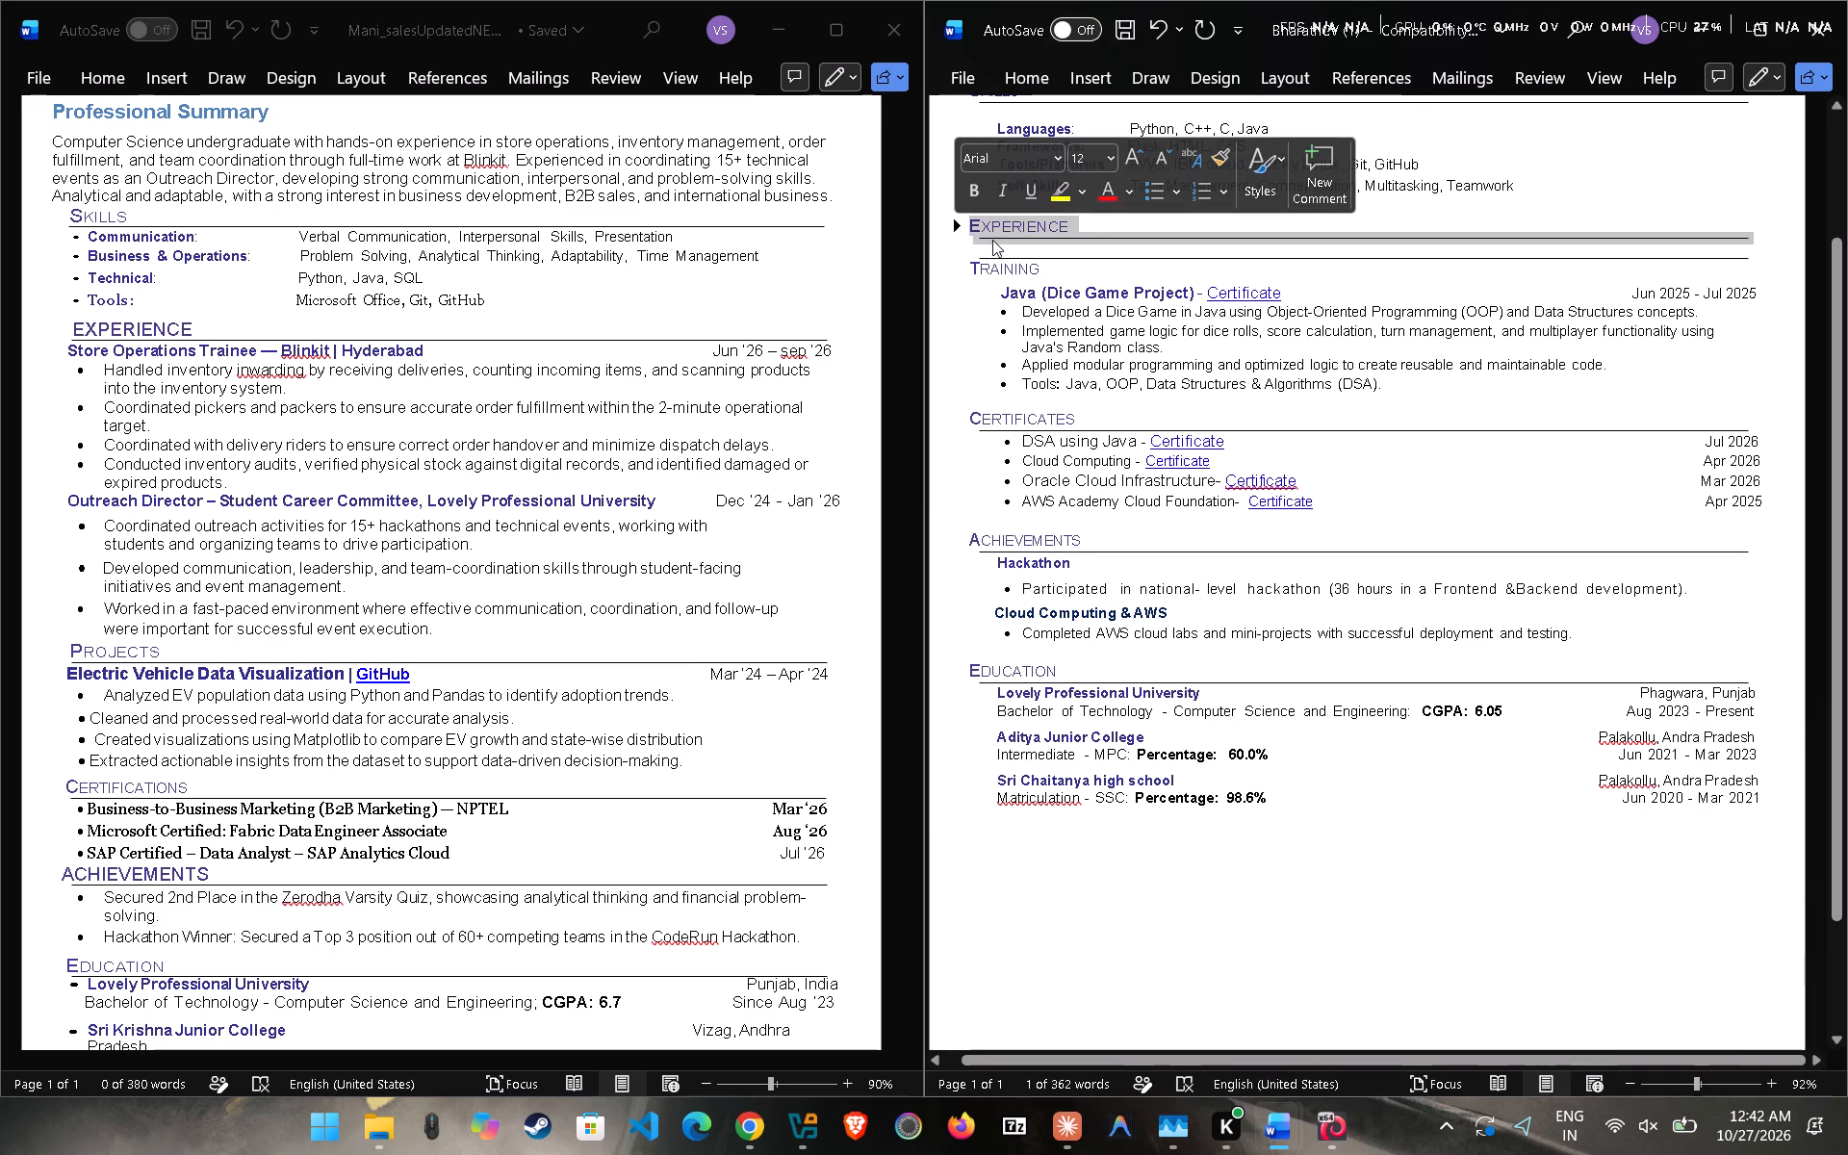
left_click(993, 240)
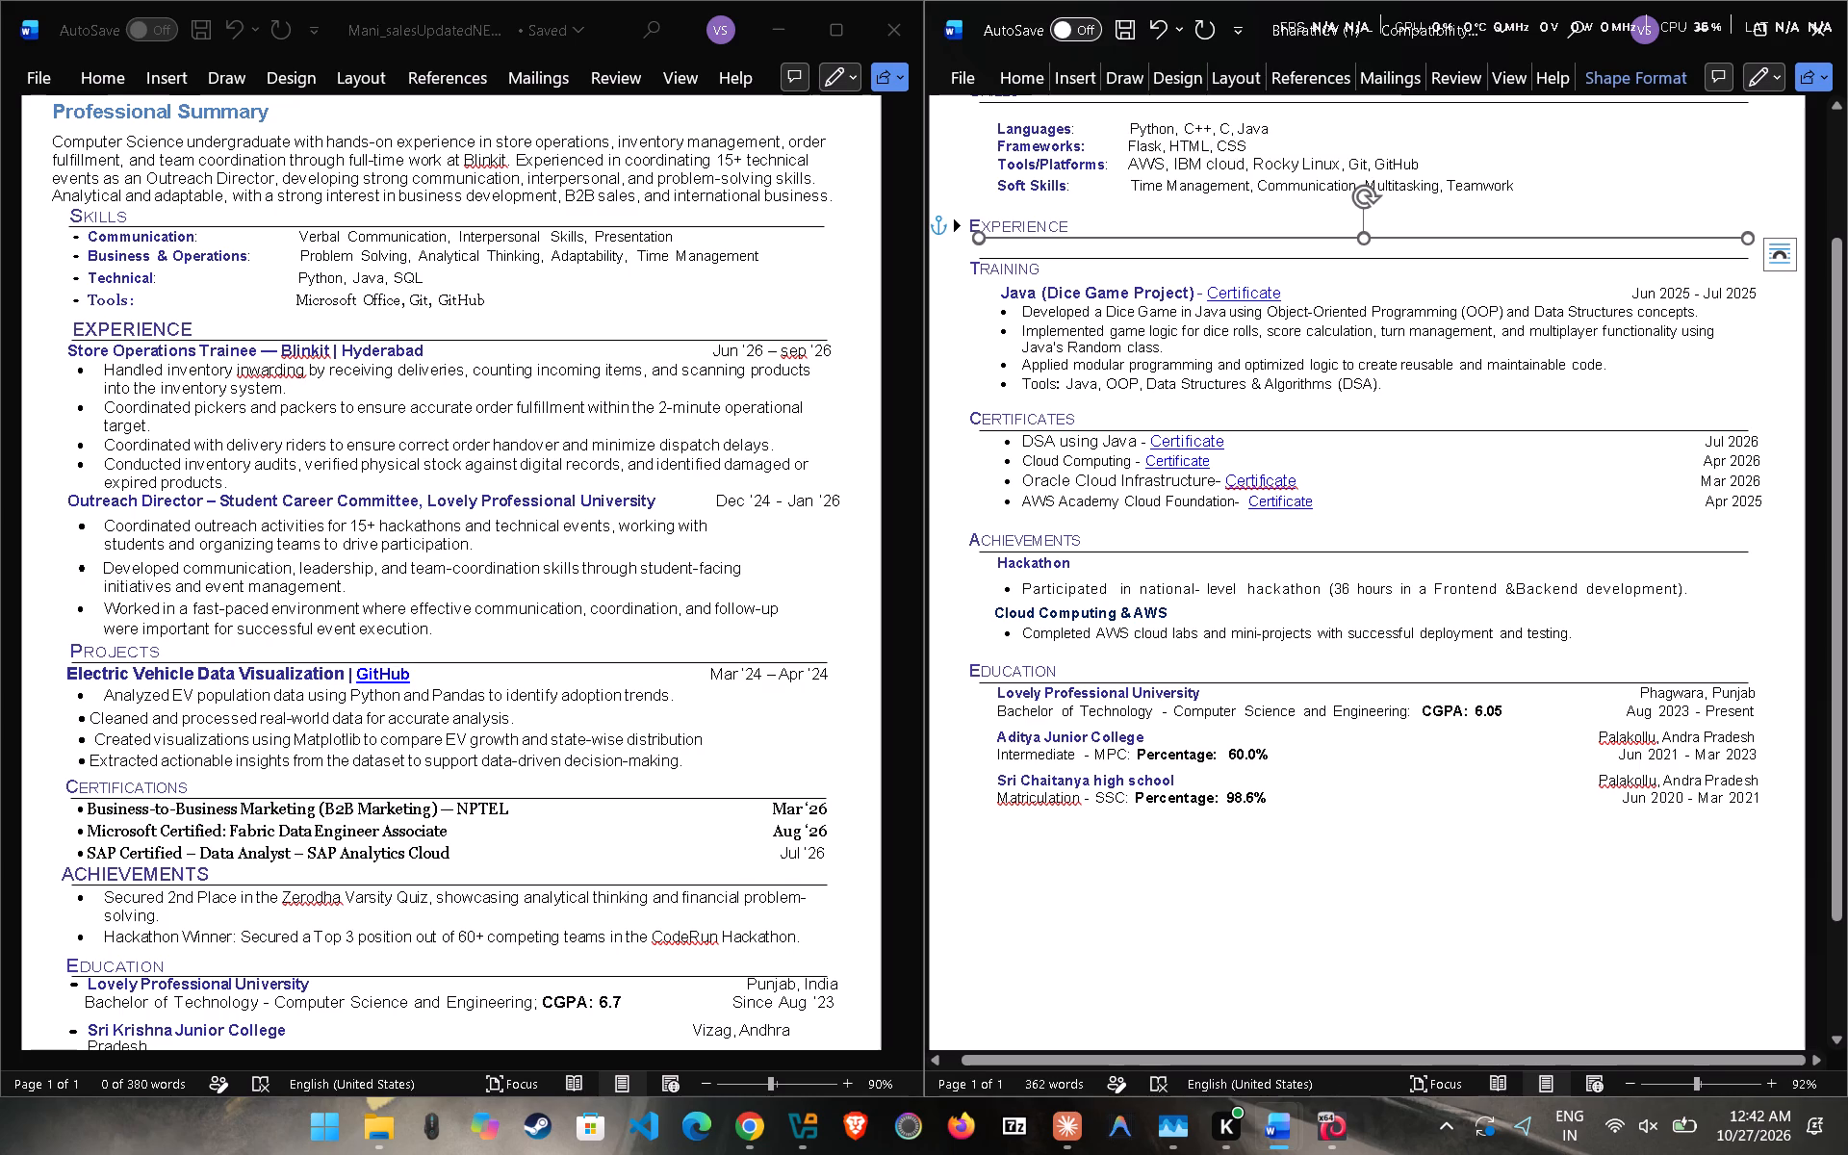
key("ctrl+c")
left_click(958, 229)
left_click(1171, 395)
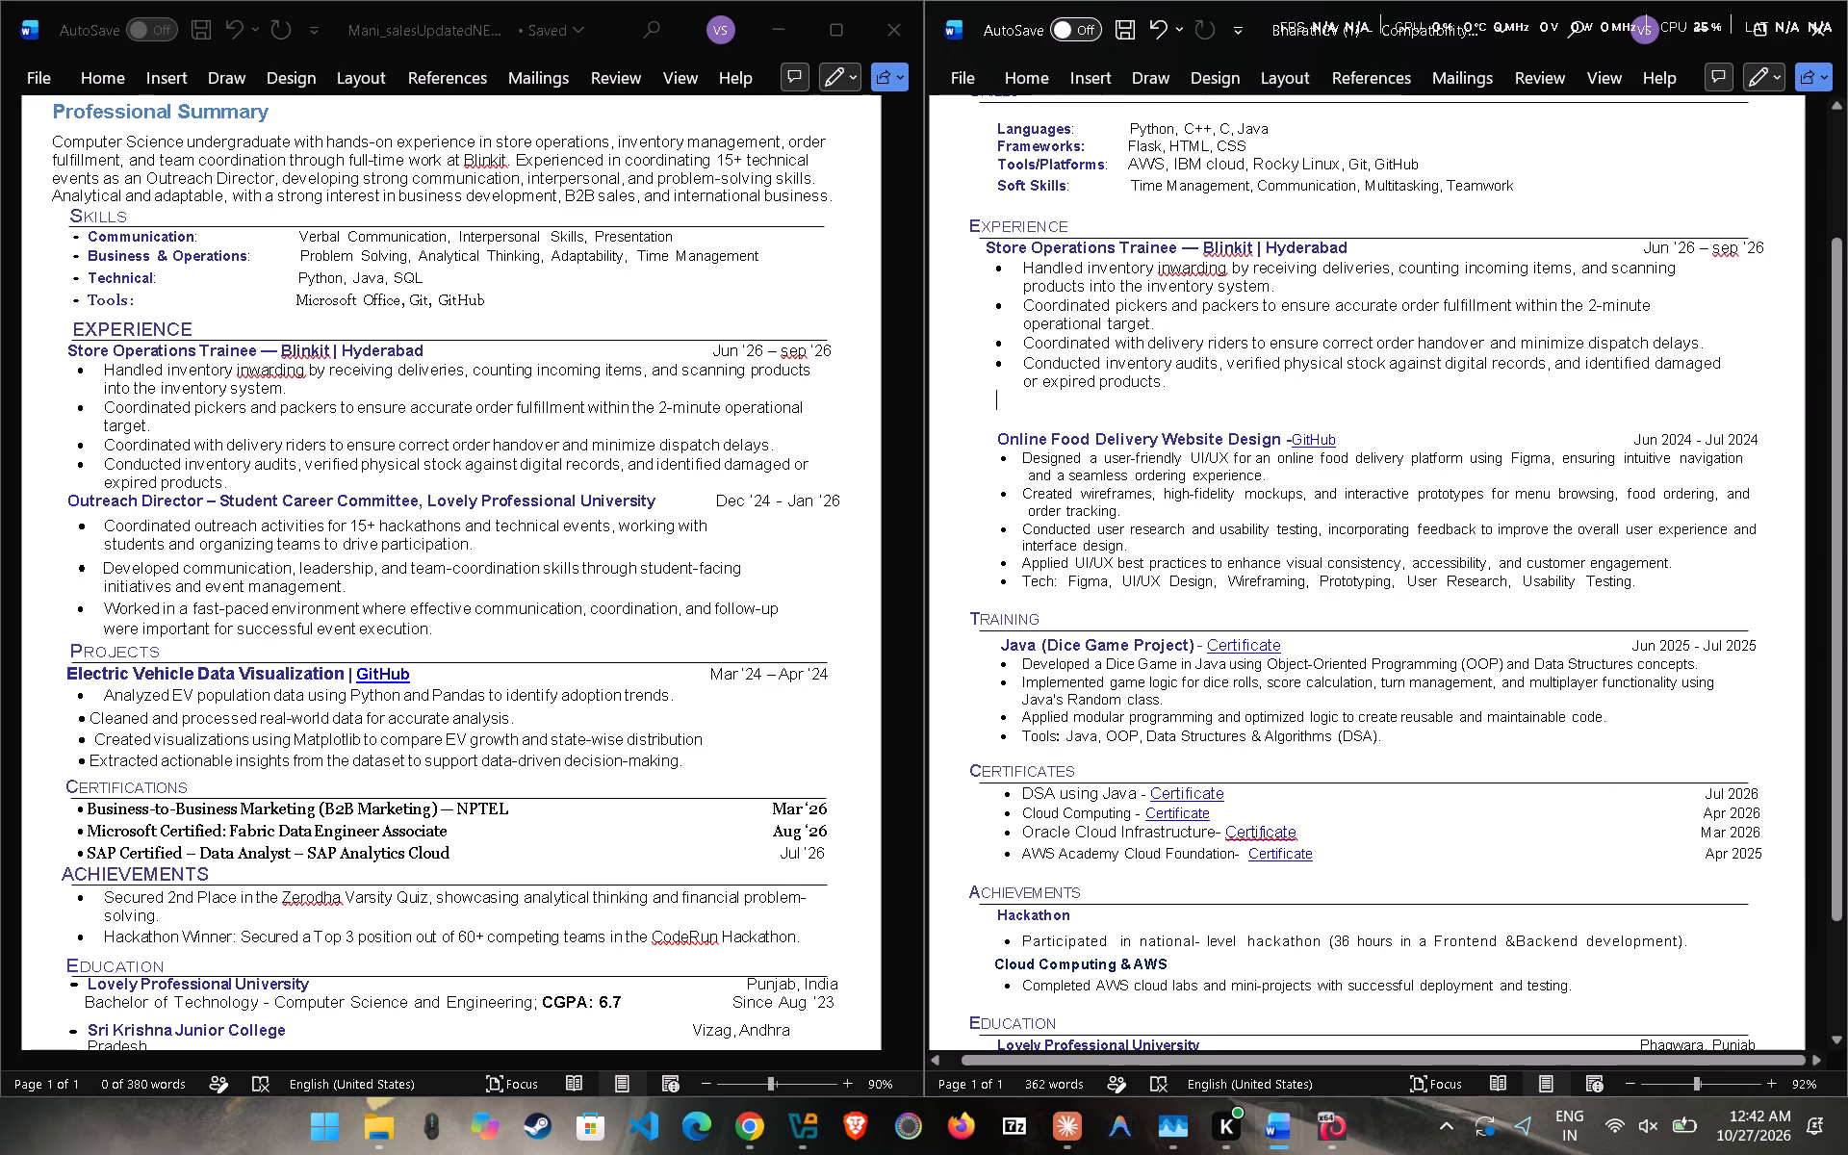
key("ctrl+v")
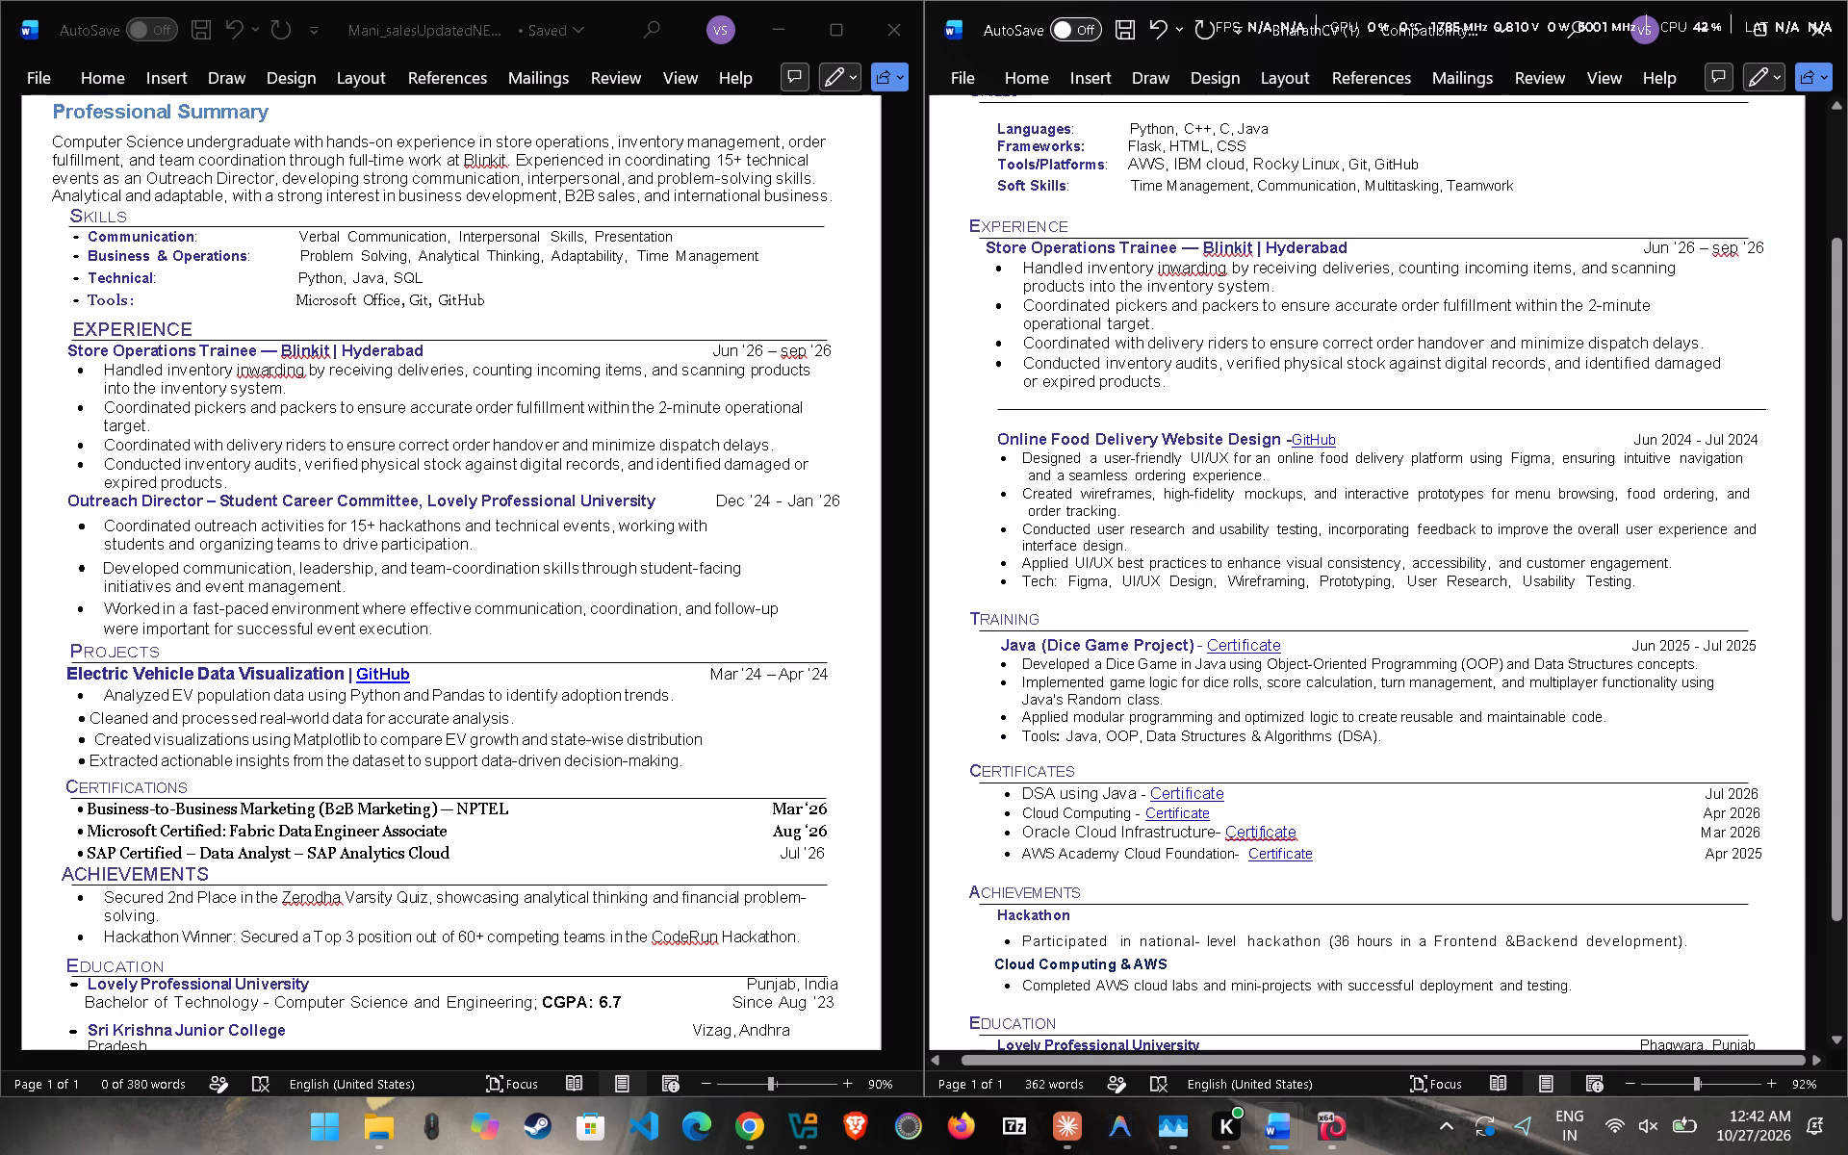
Insert another unbulleted blank line between the last Blinkit bullet and the pasted horizontal rule.
left_click(1174, 398)
left_click(1193, 379)
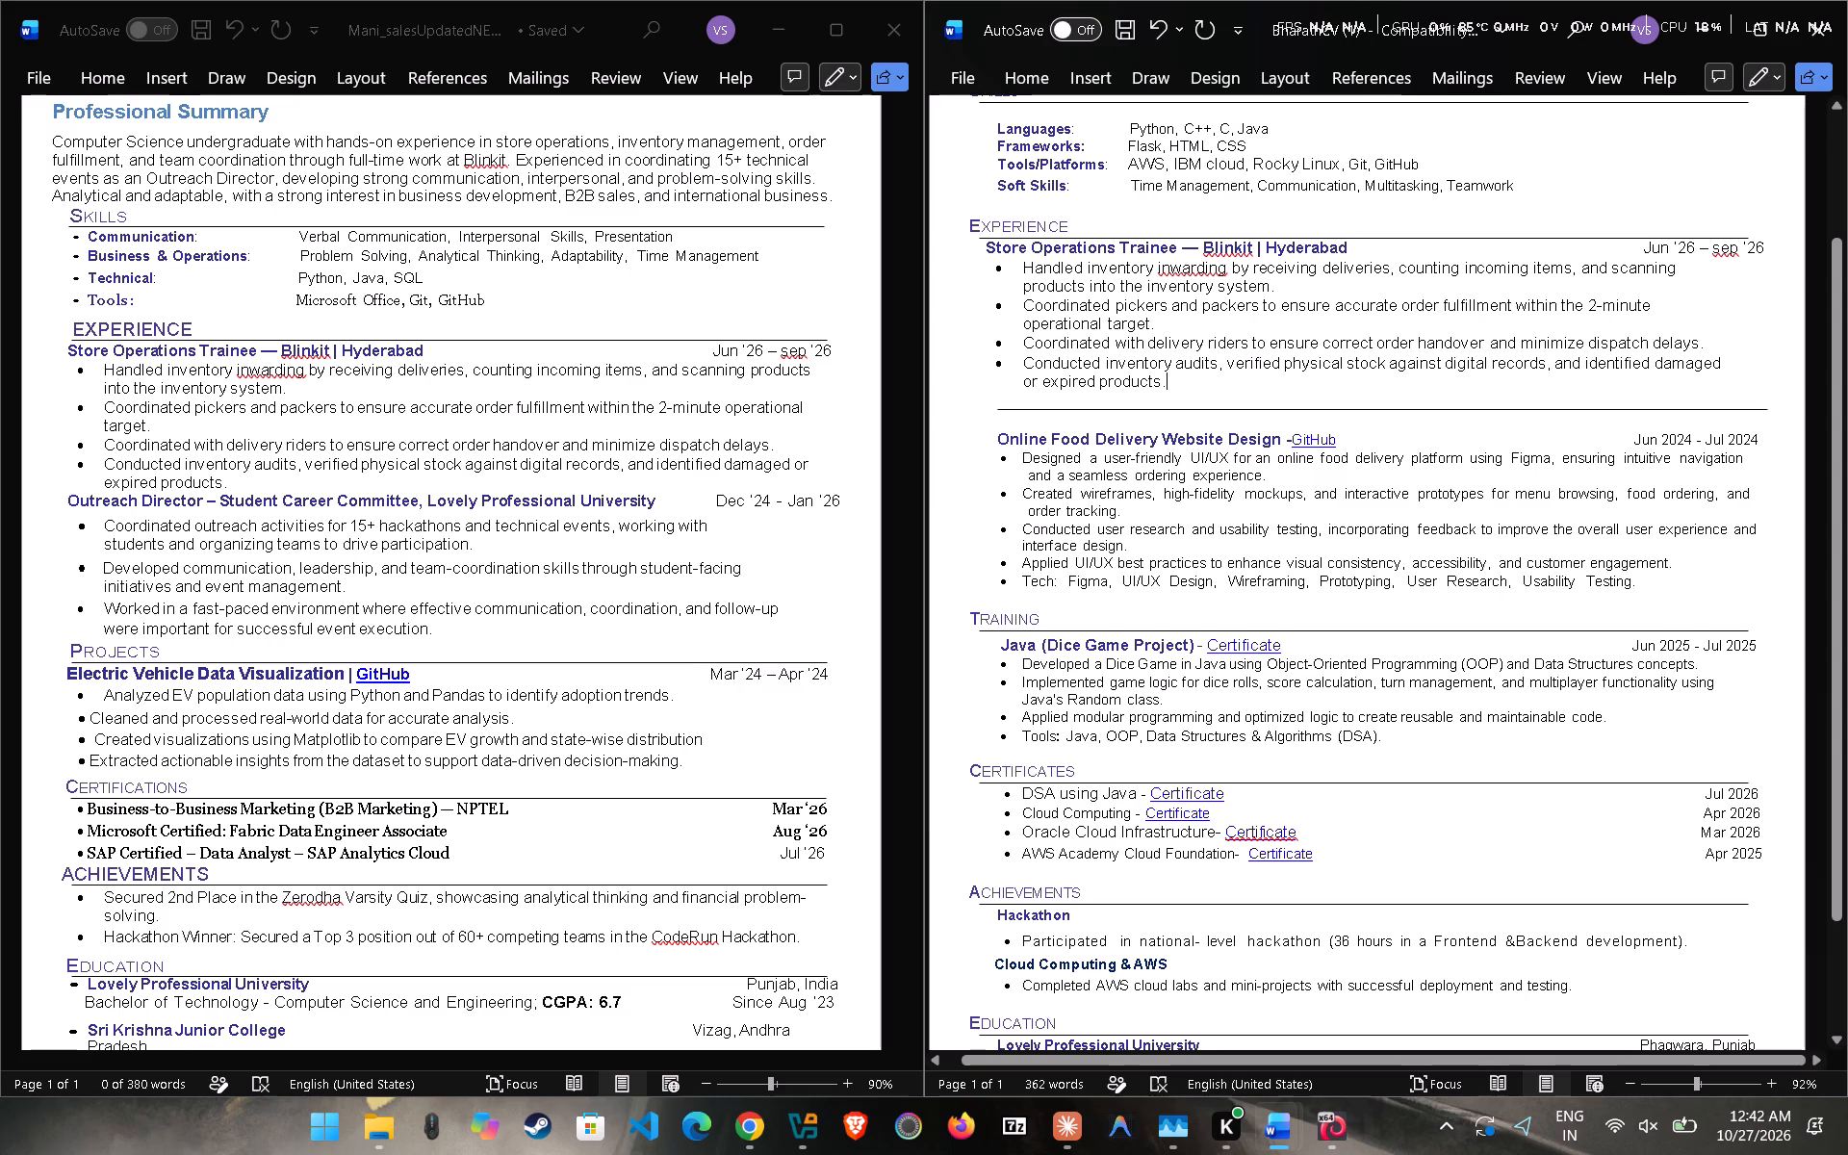
key("Return")
key("BackSpace")
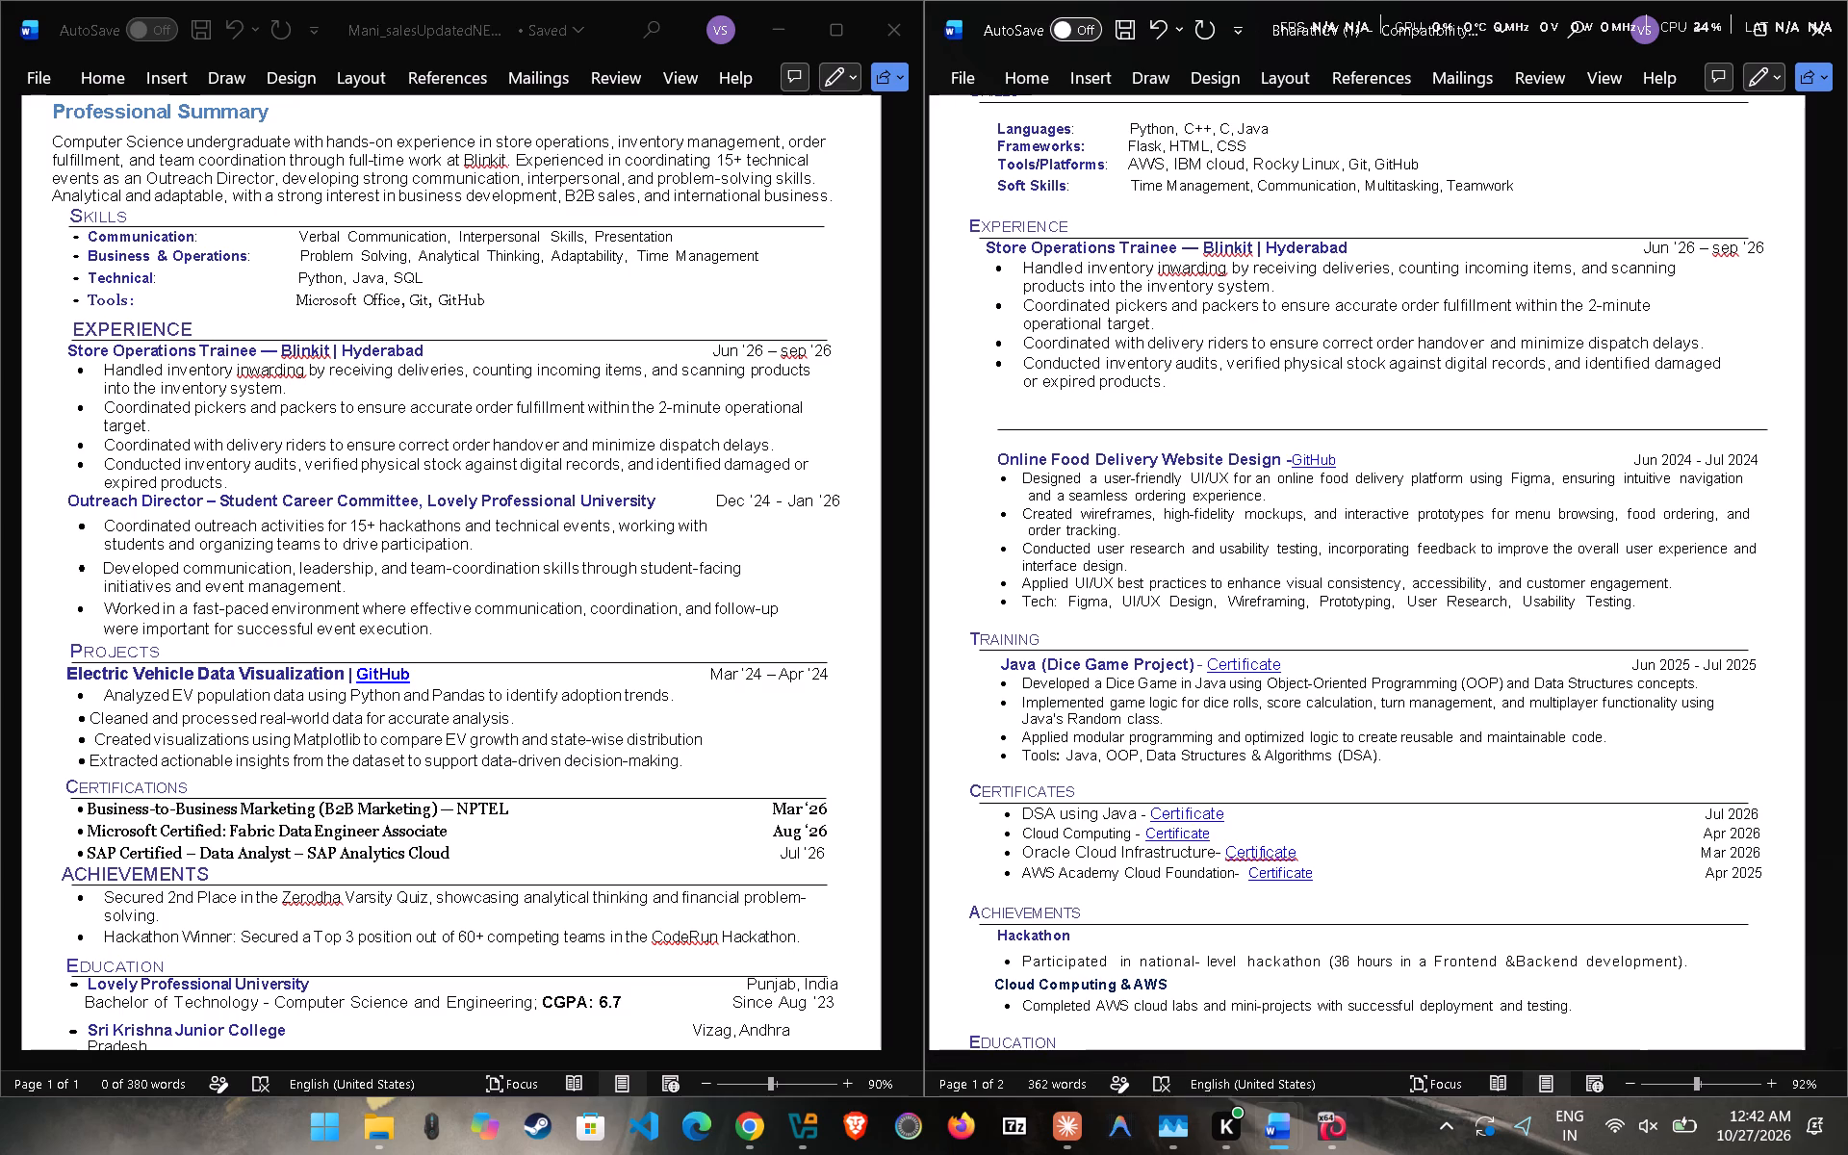
Start a heading with "p" above the pasted rule, trying further letters and deleting them back to that first character.
key("Down")
key("Left")
key("Down")
key("p")
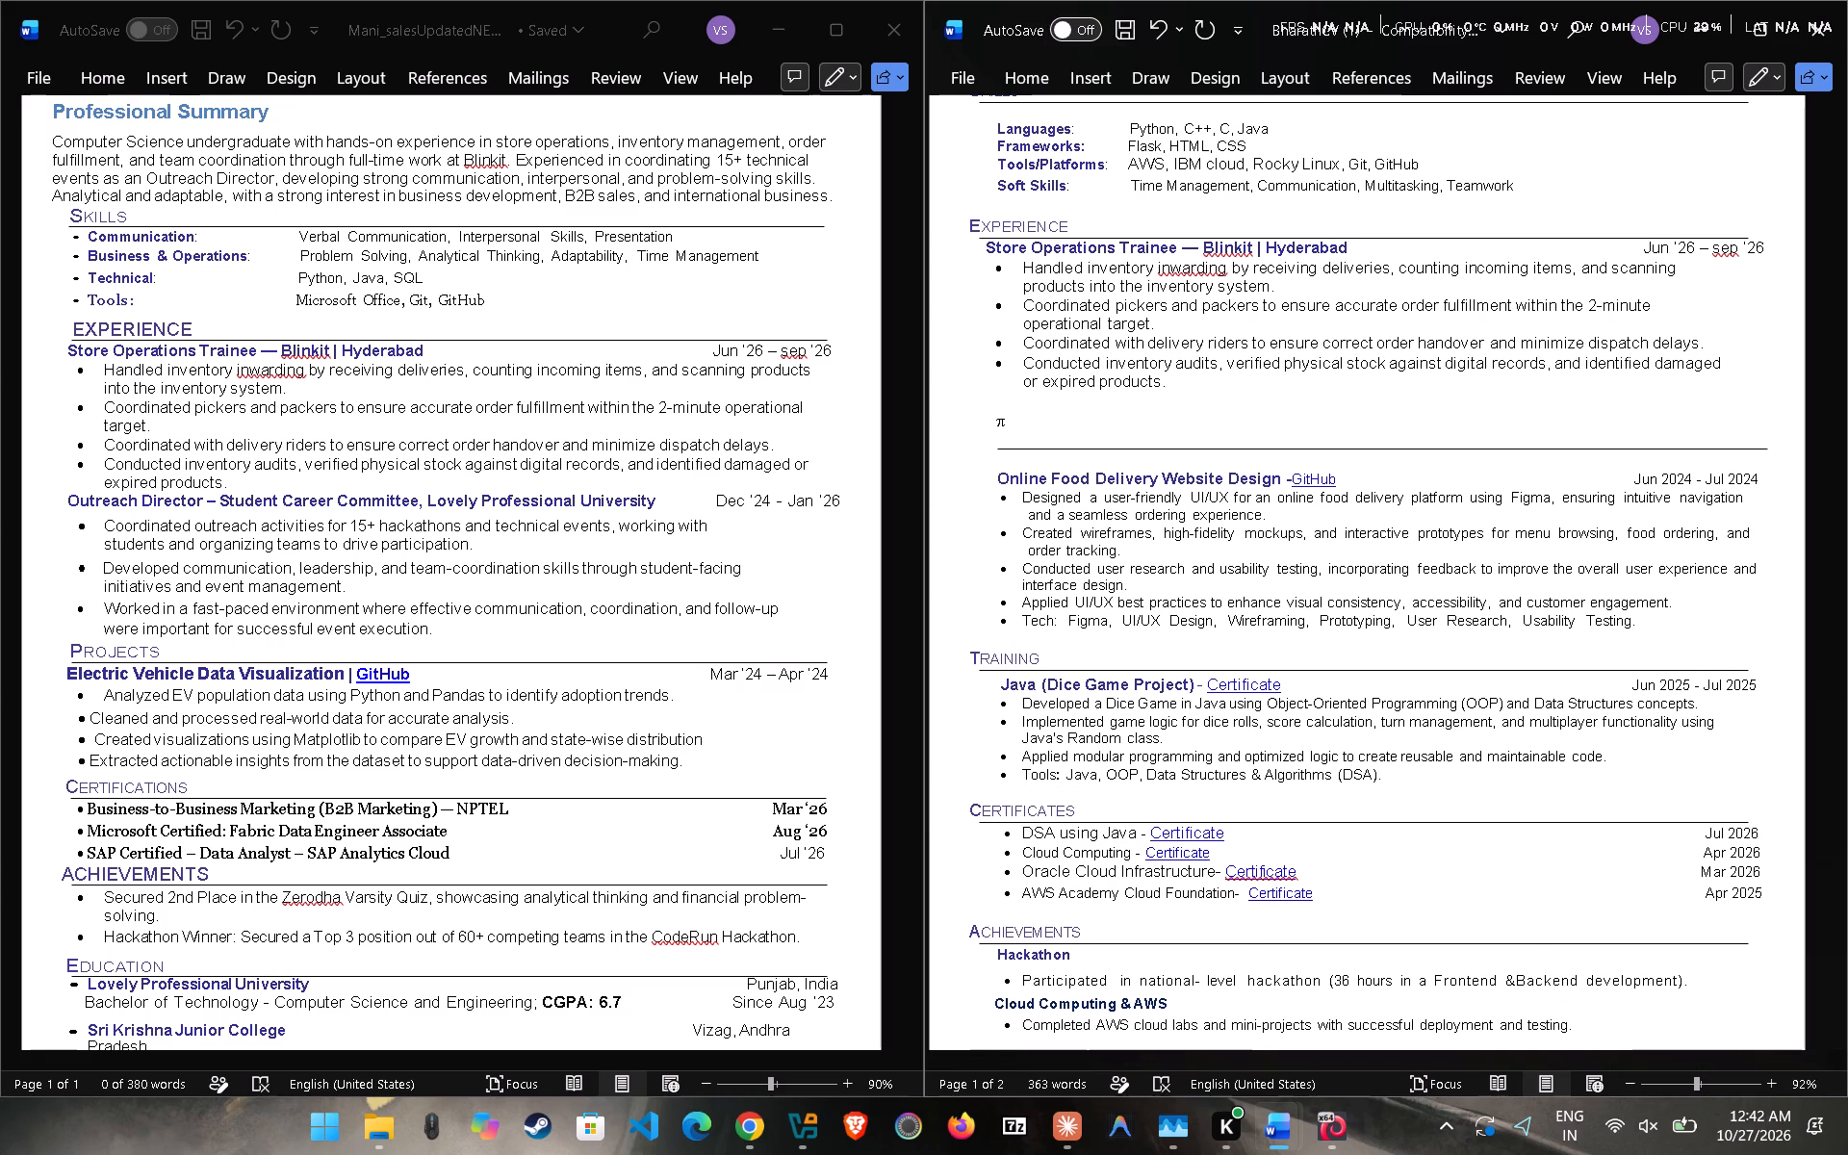
key("BackSpace")
key("p")
type("irrjsac")
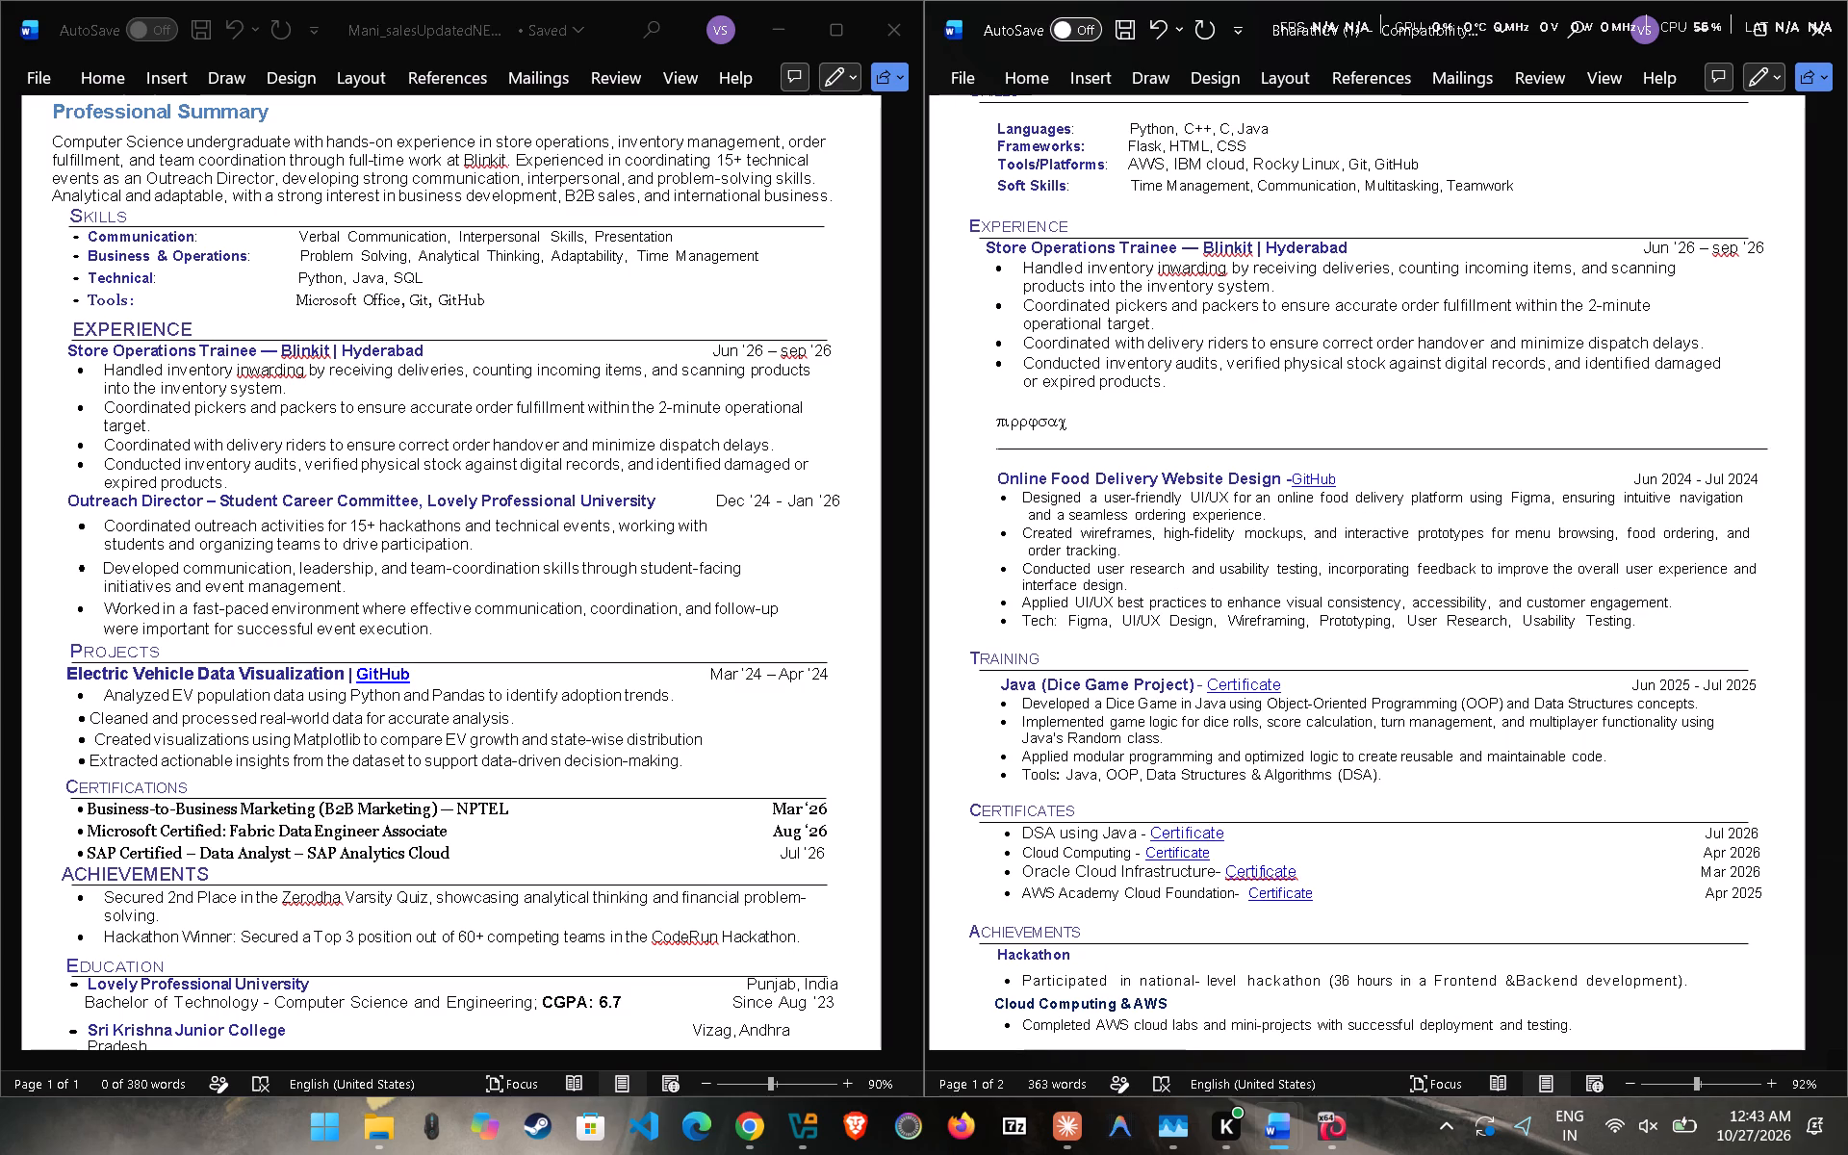
type("hfhaisnamc")
key("BackSpace")
key("BackSpace")
key("BackSpace")
key("BackSpace")
key("BackSpace")
key("BackSpace")
key("BackSpace")
key("BackSpace")
key("BackSpace")
key("BackSpace")
key("BackSpace")
key("BackSpace")
key("BackSpace")
key("BackSpace")
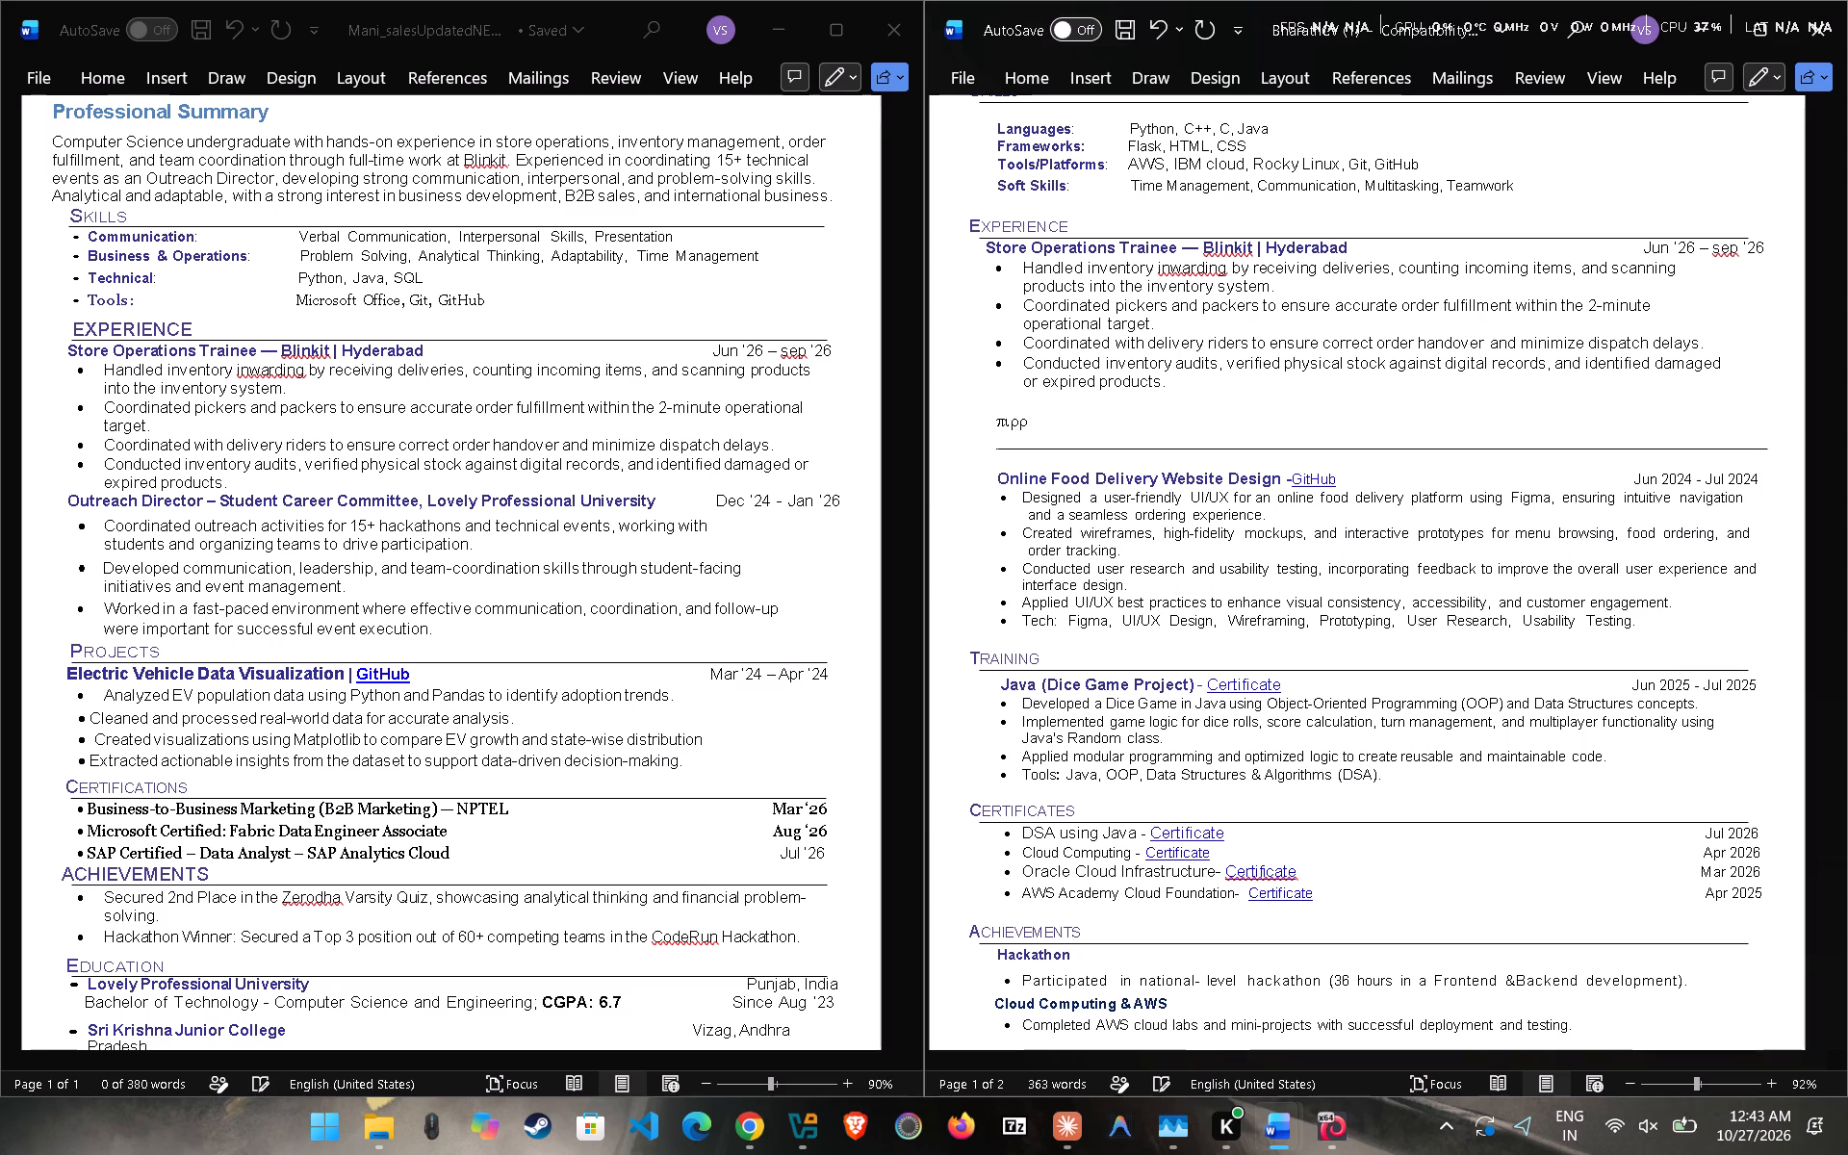
key("BackSpace")
key("BackSpace")
key("BackSpace")
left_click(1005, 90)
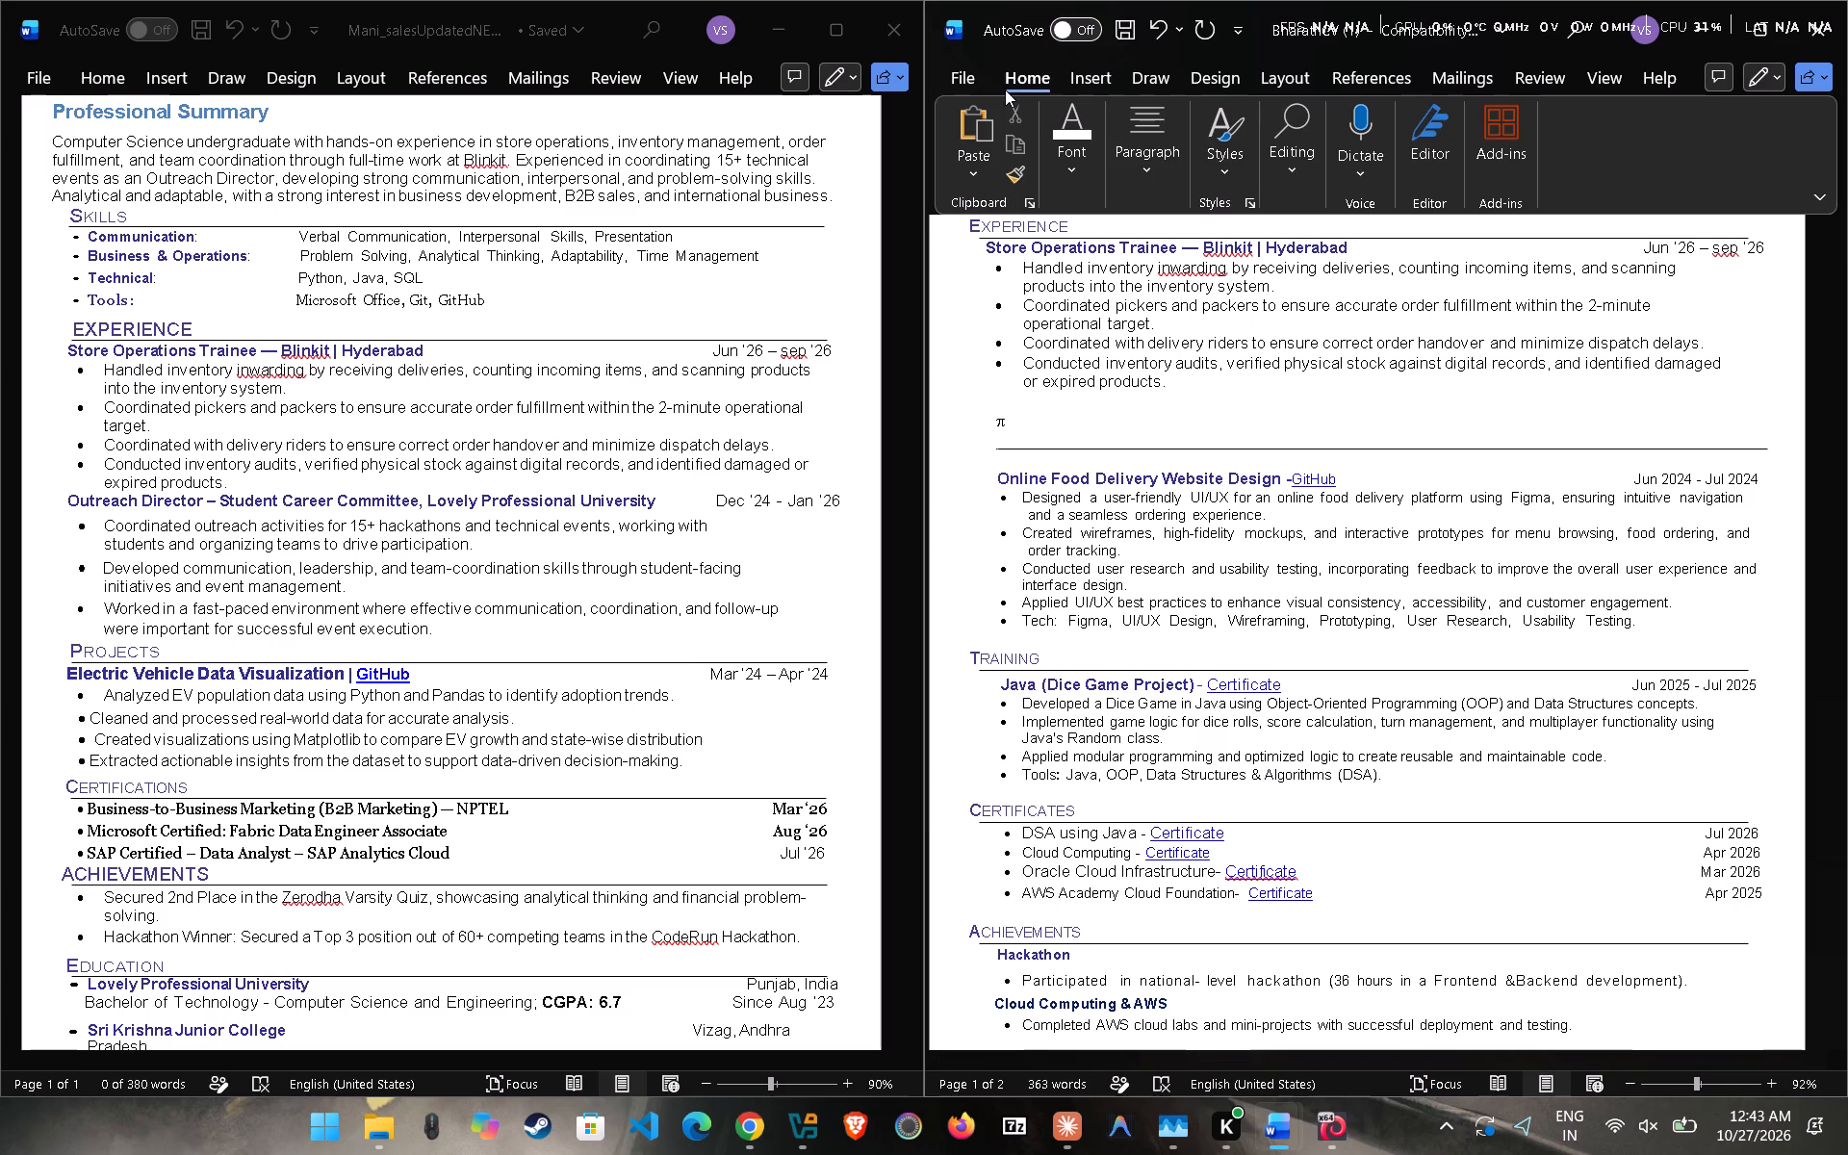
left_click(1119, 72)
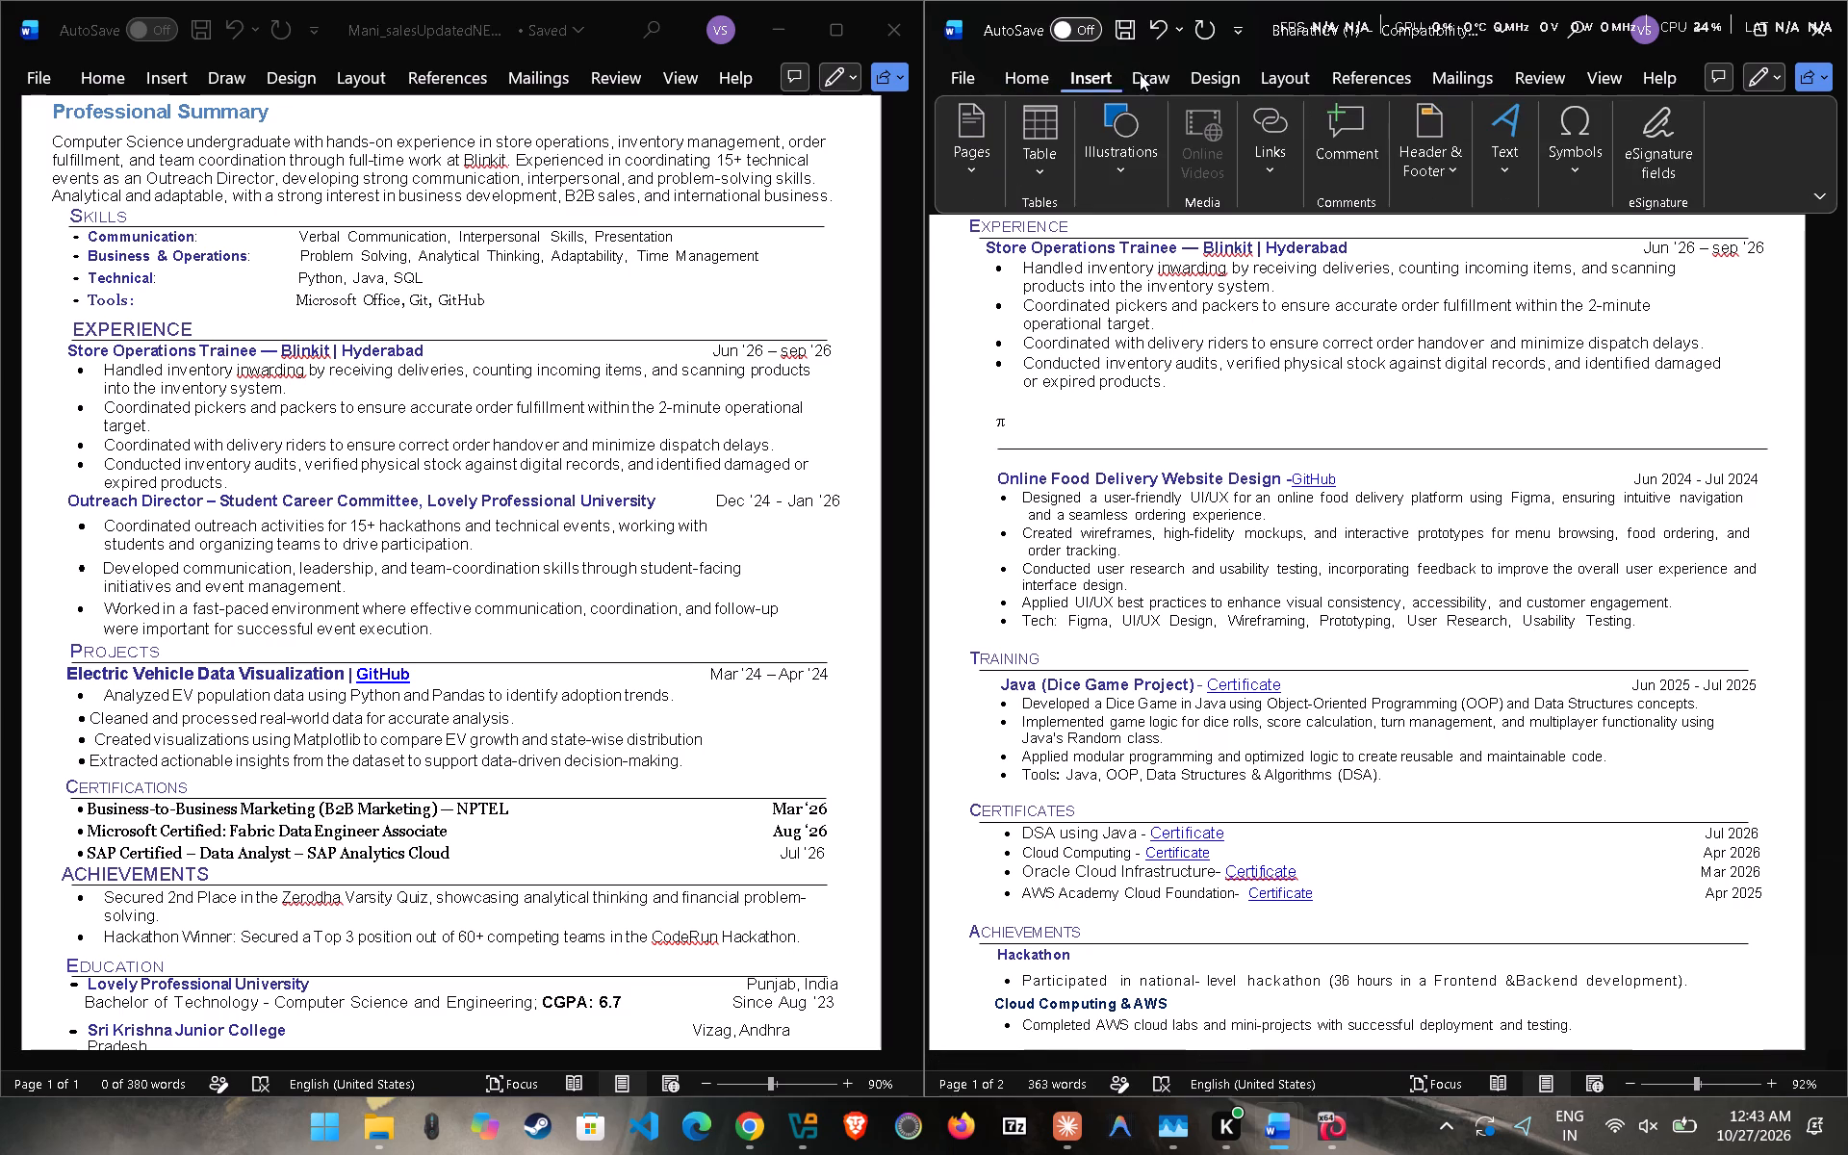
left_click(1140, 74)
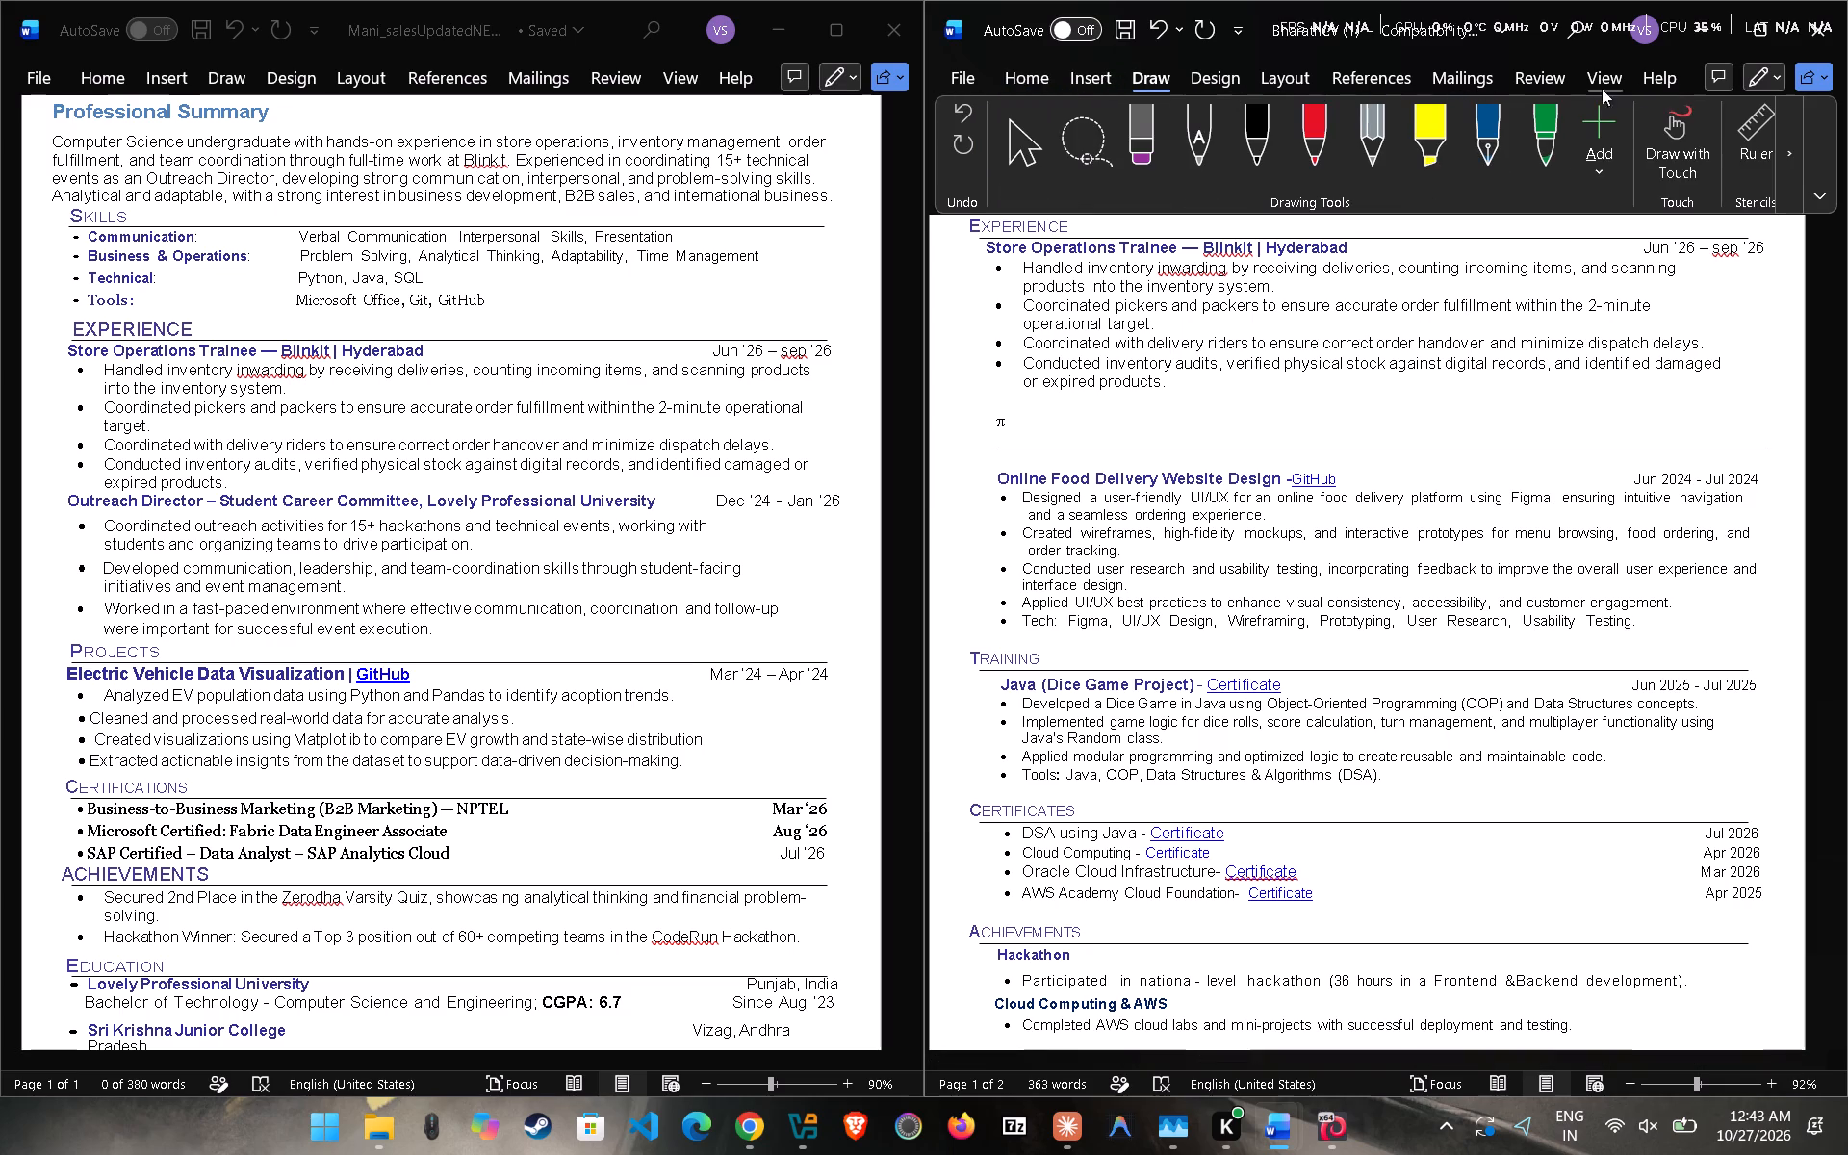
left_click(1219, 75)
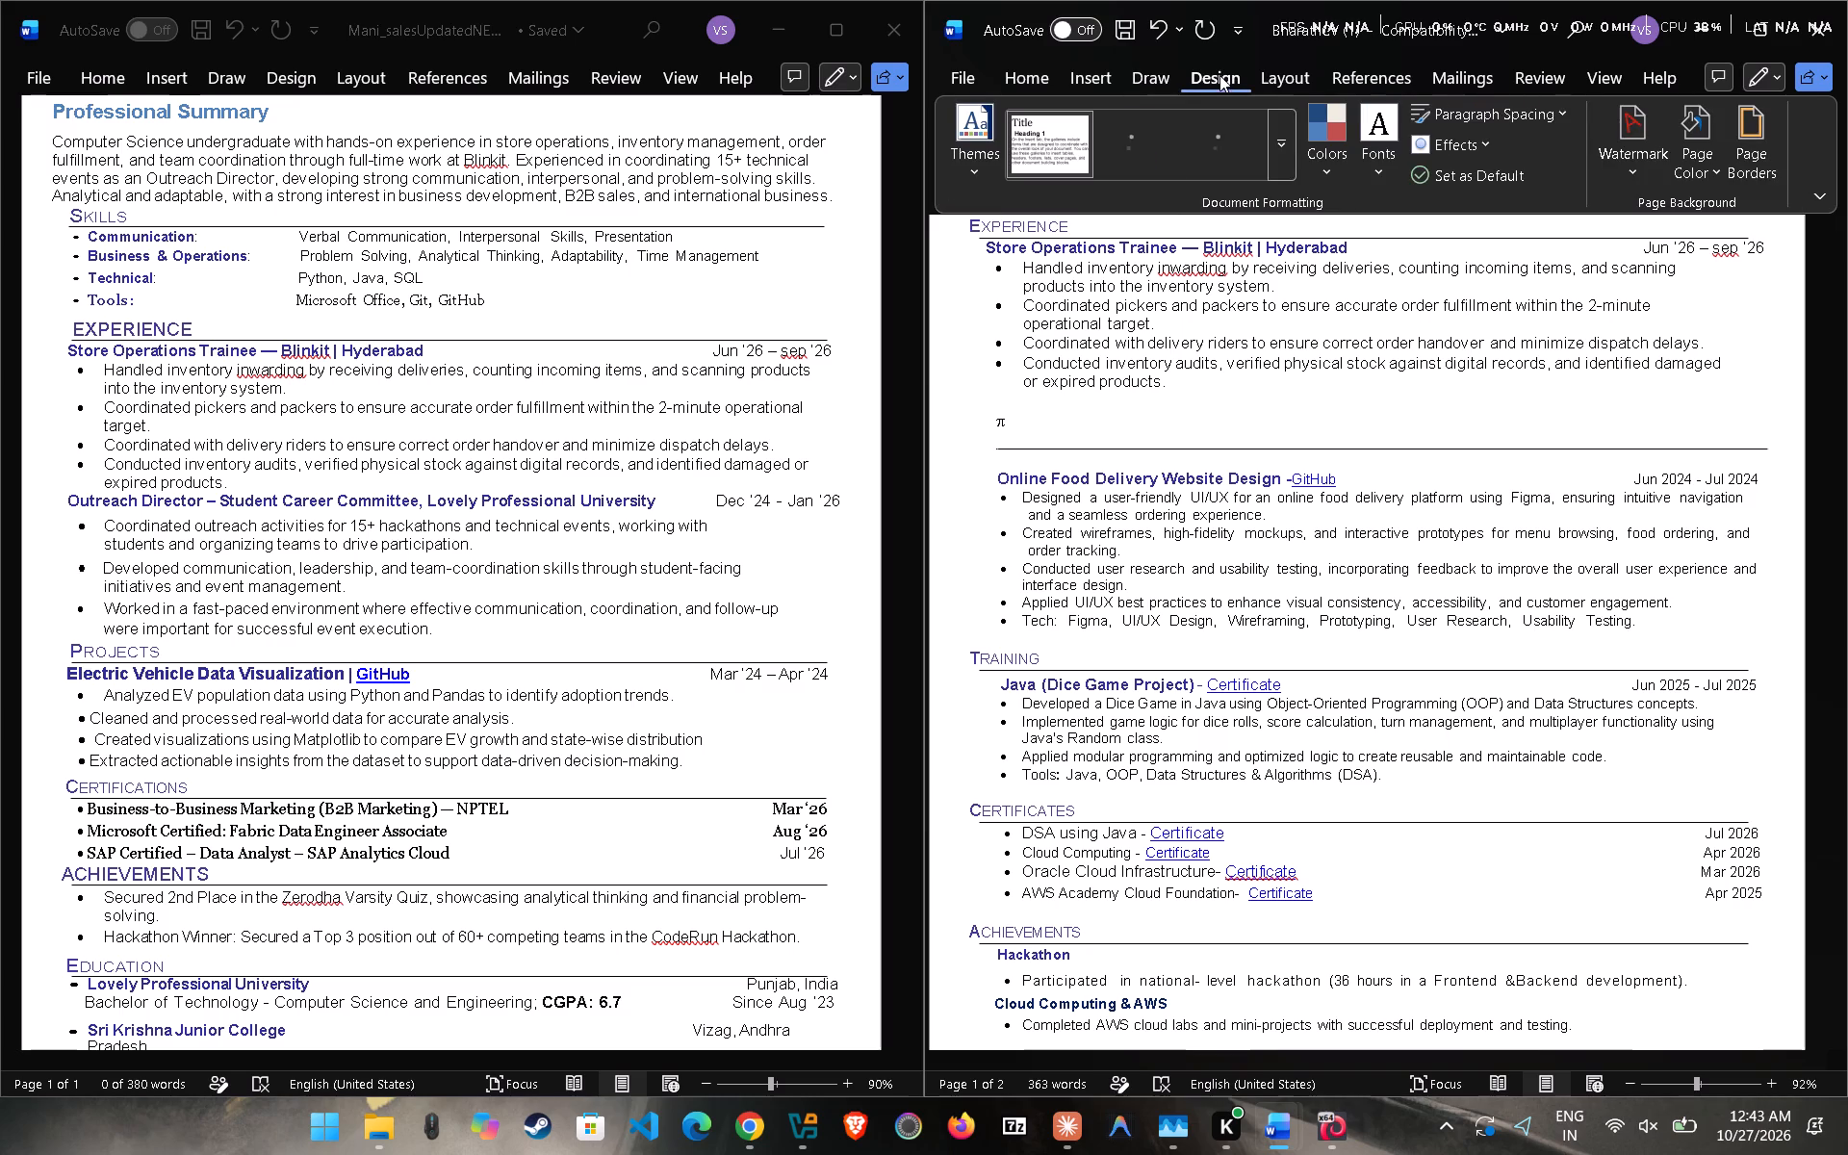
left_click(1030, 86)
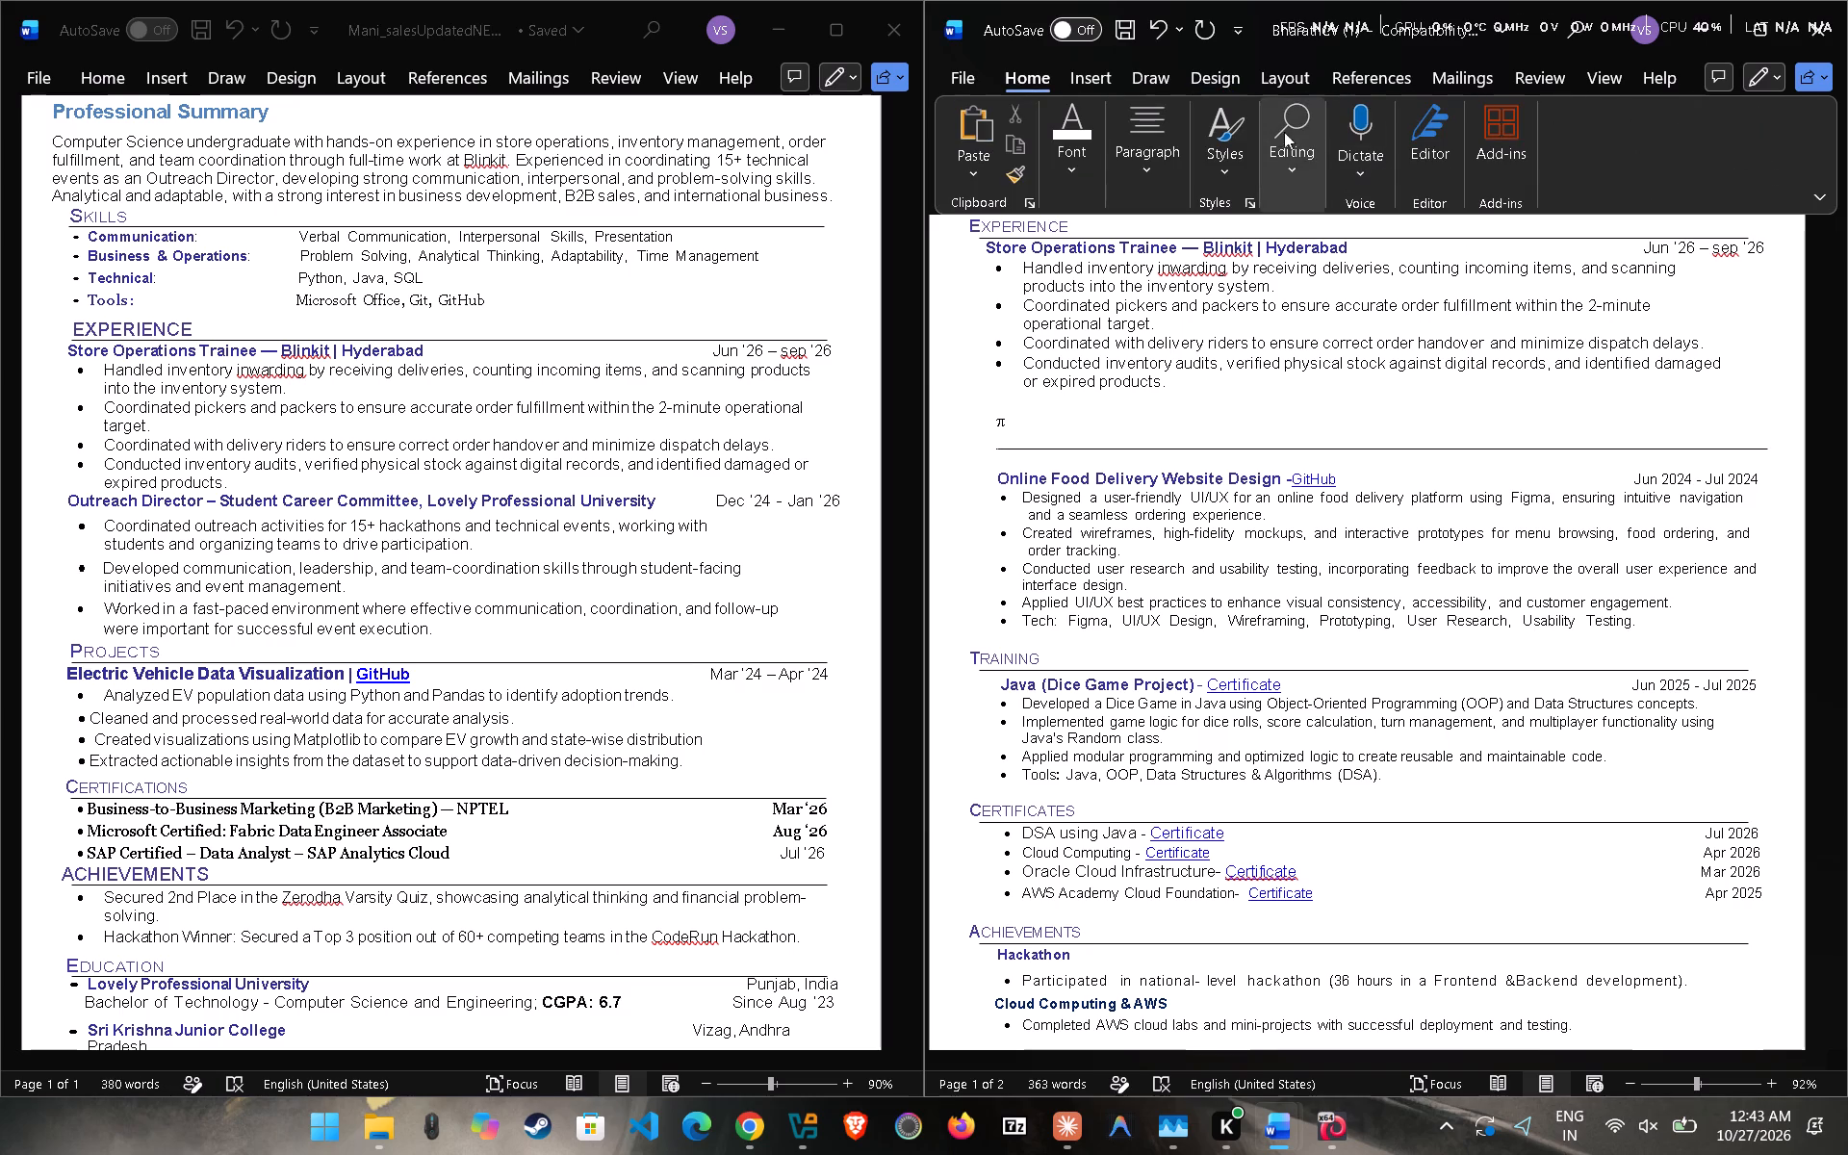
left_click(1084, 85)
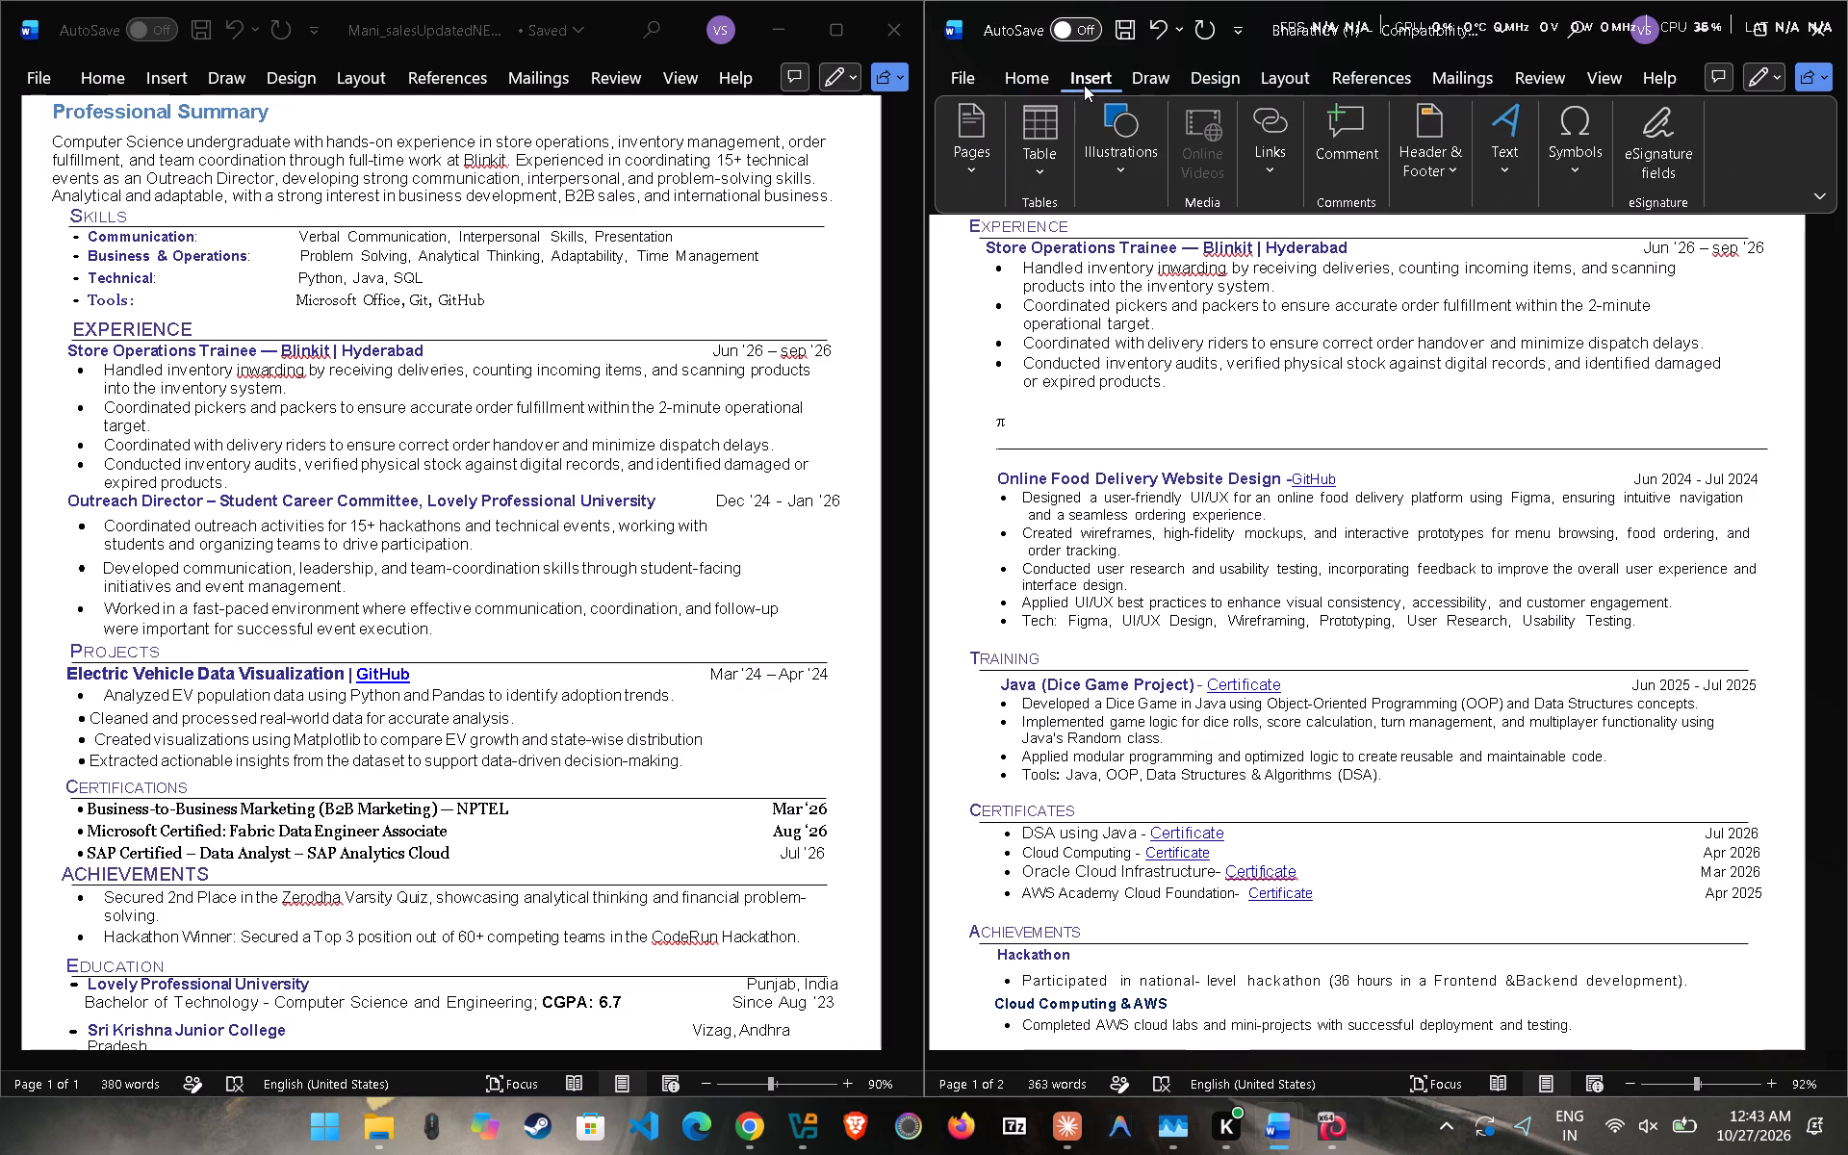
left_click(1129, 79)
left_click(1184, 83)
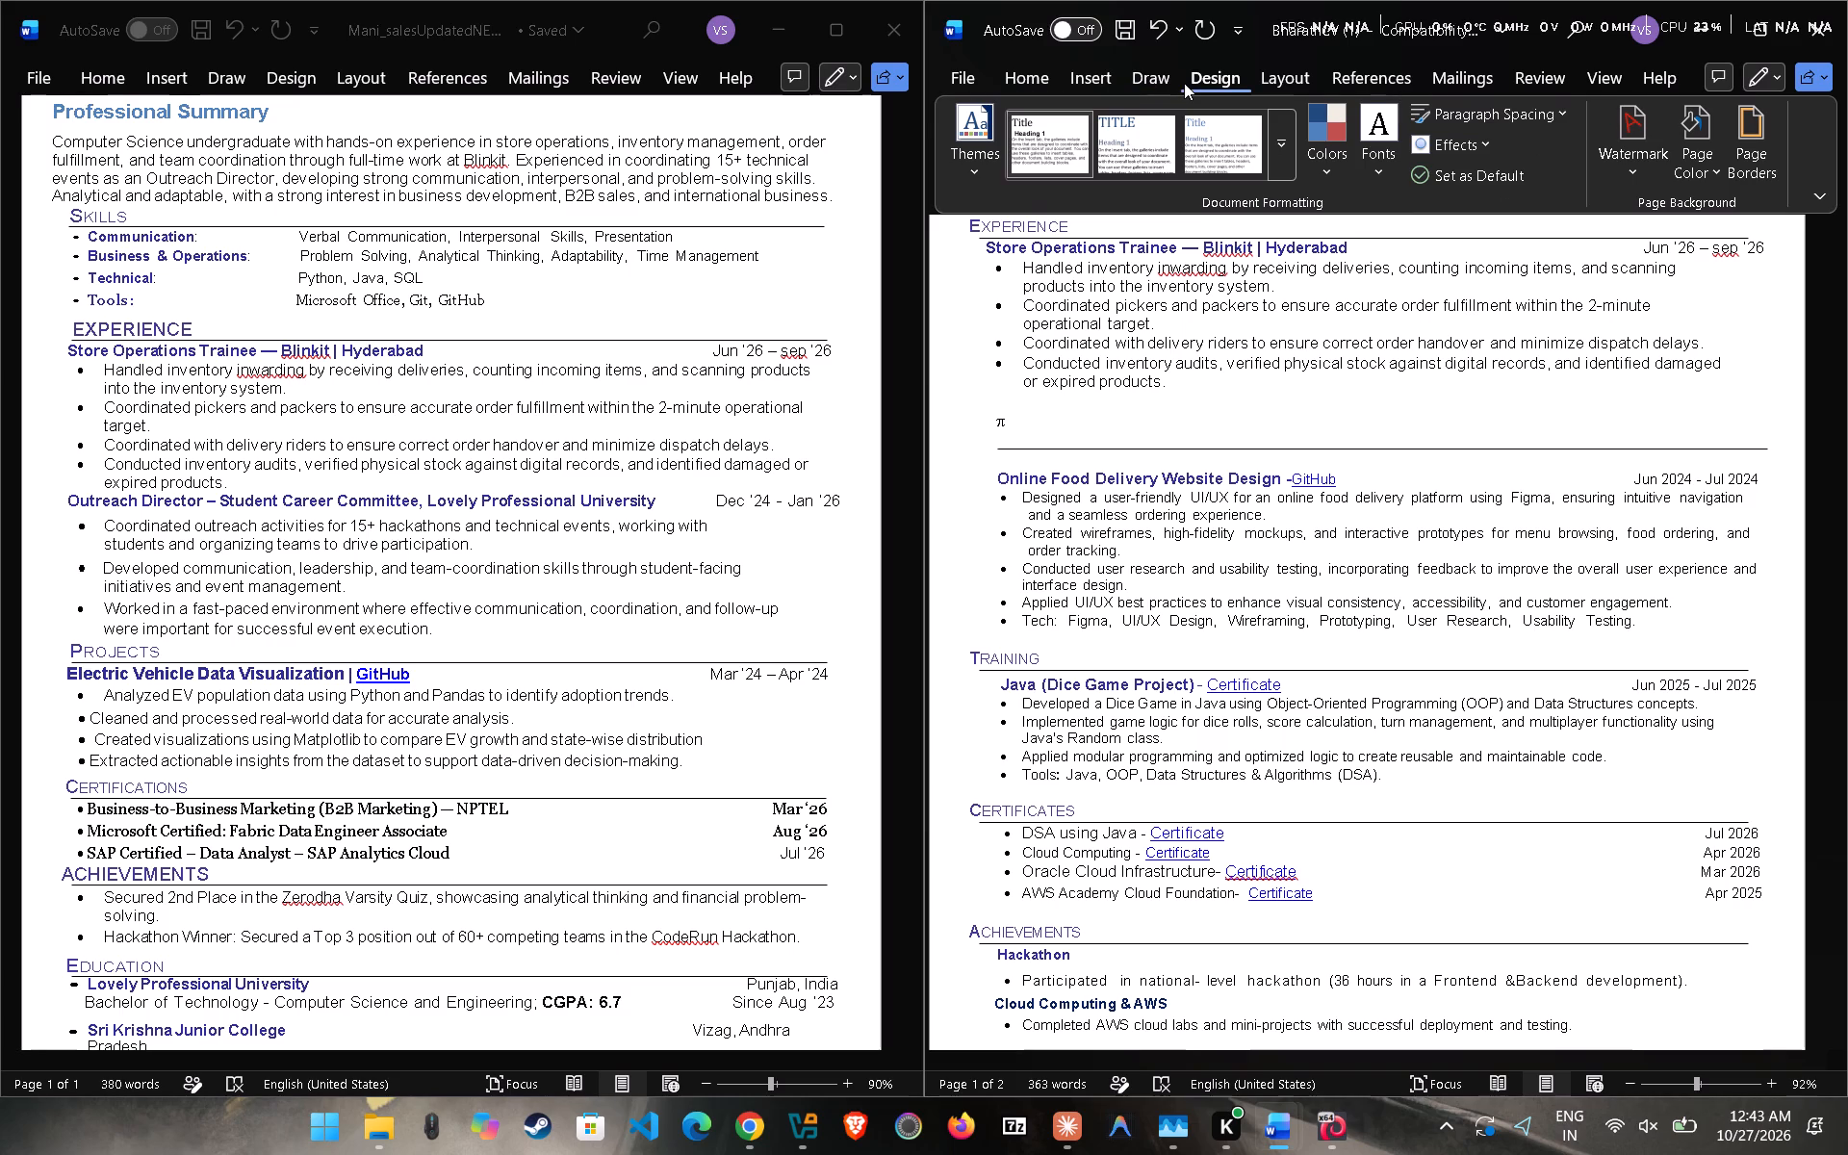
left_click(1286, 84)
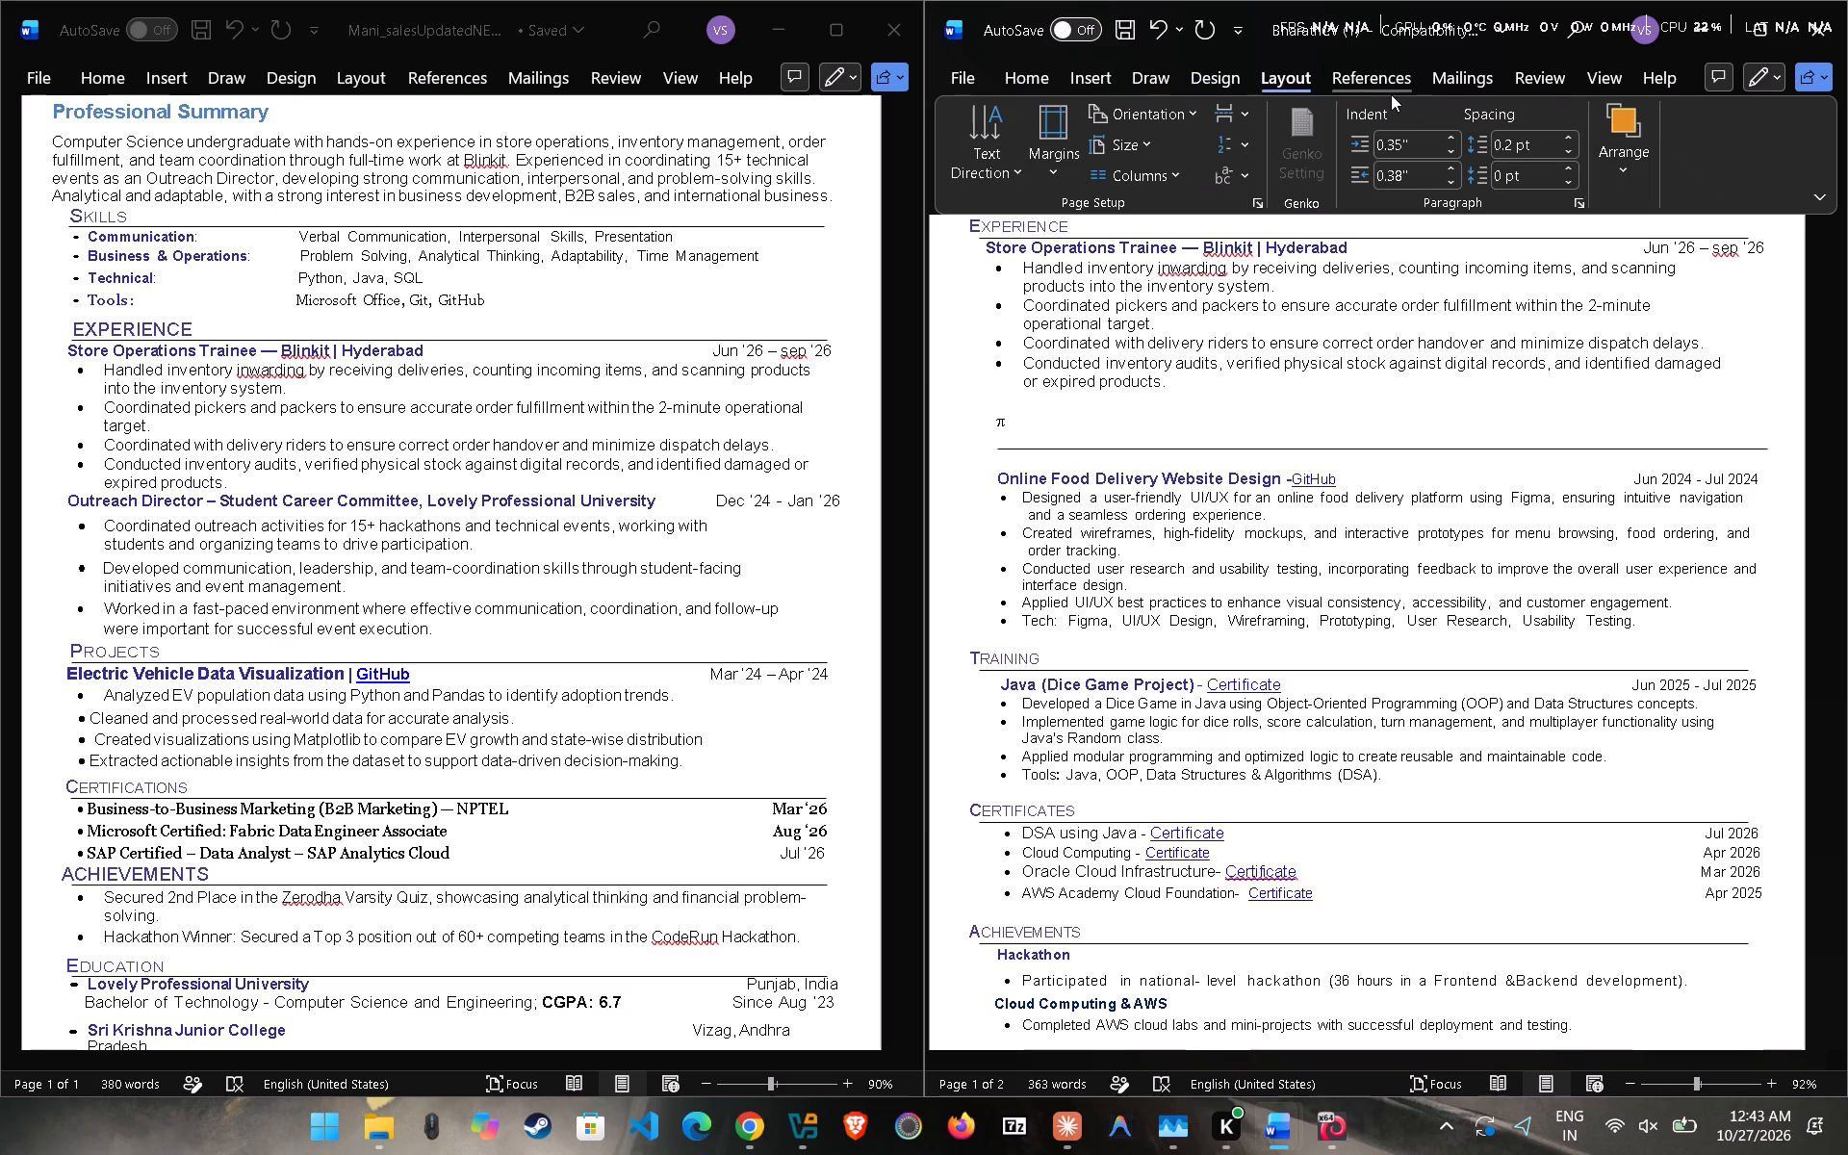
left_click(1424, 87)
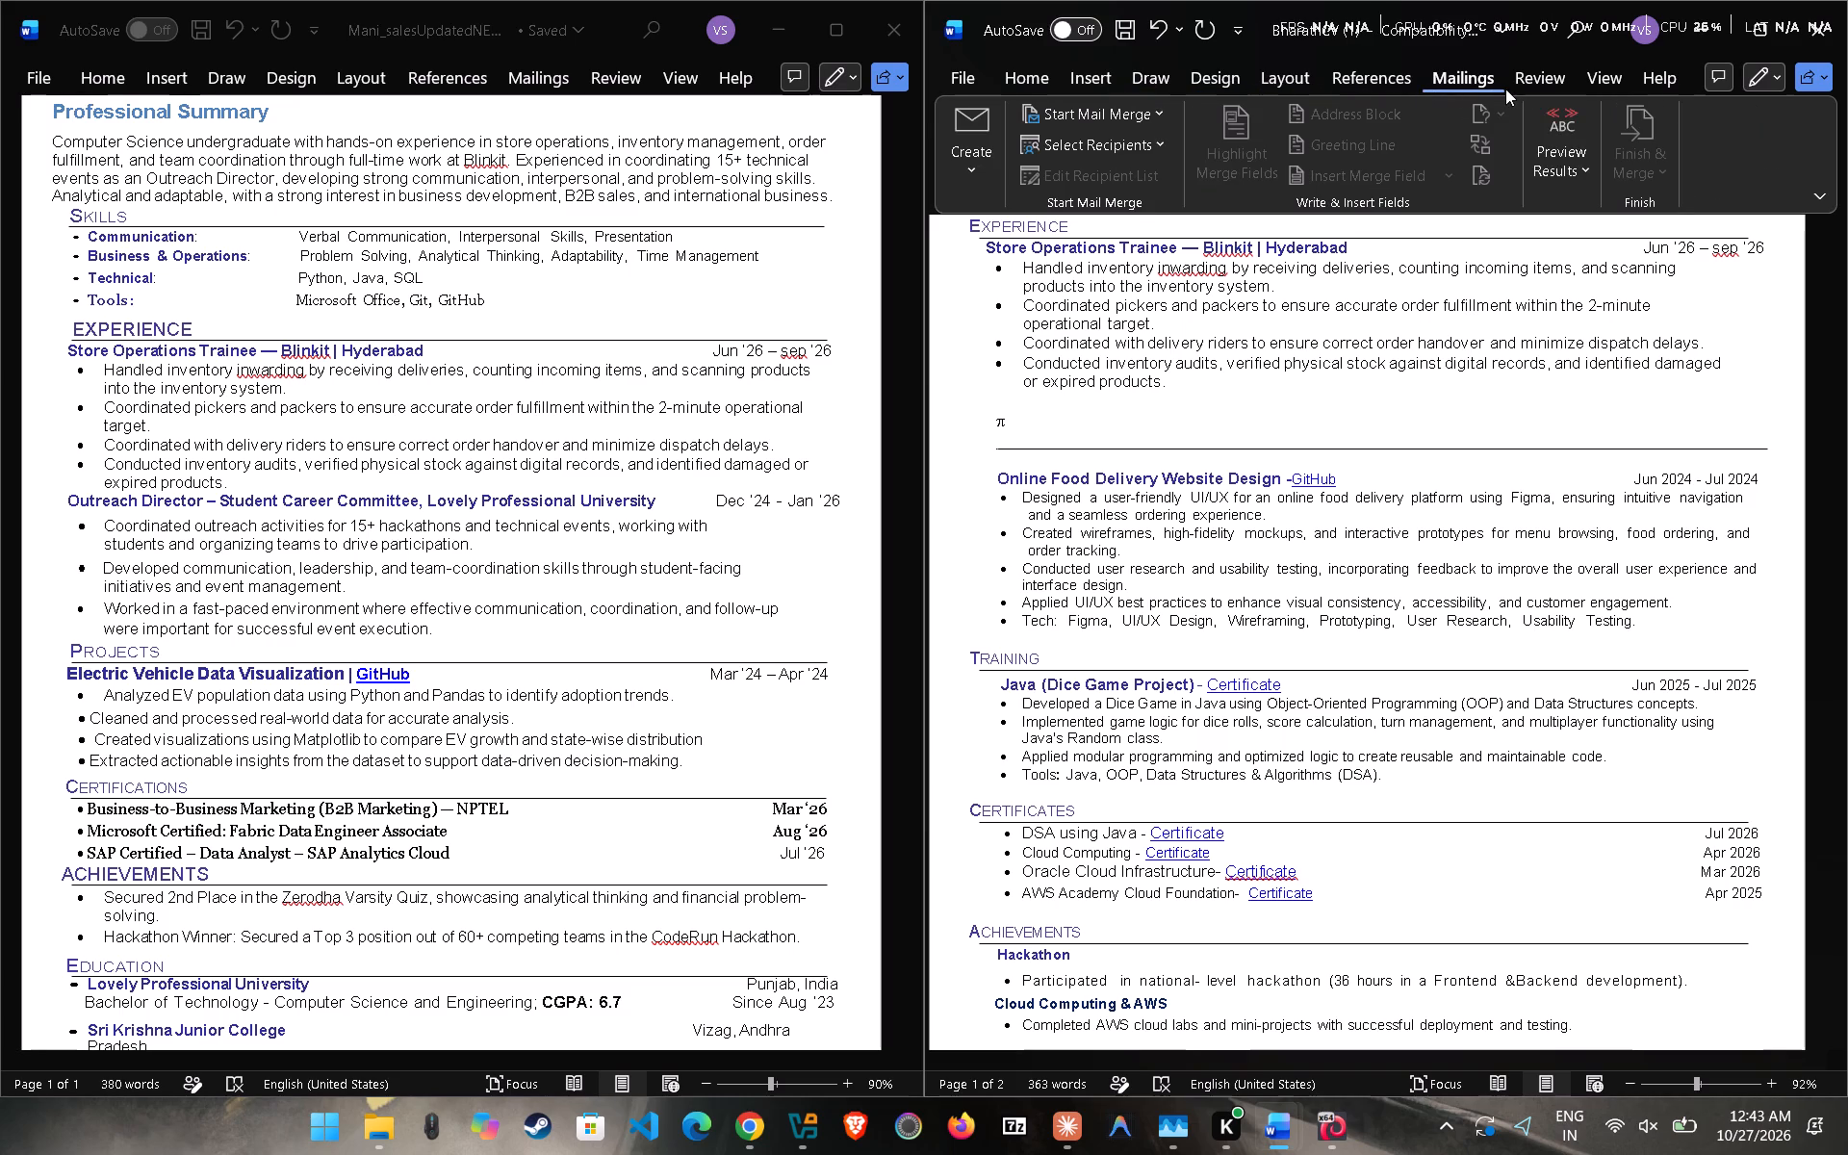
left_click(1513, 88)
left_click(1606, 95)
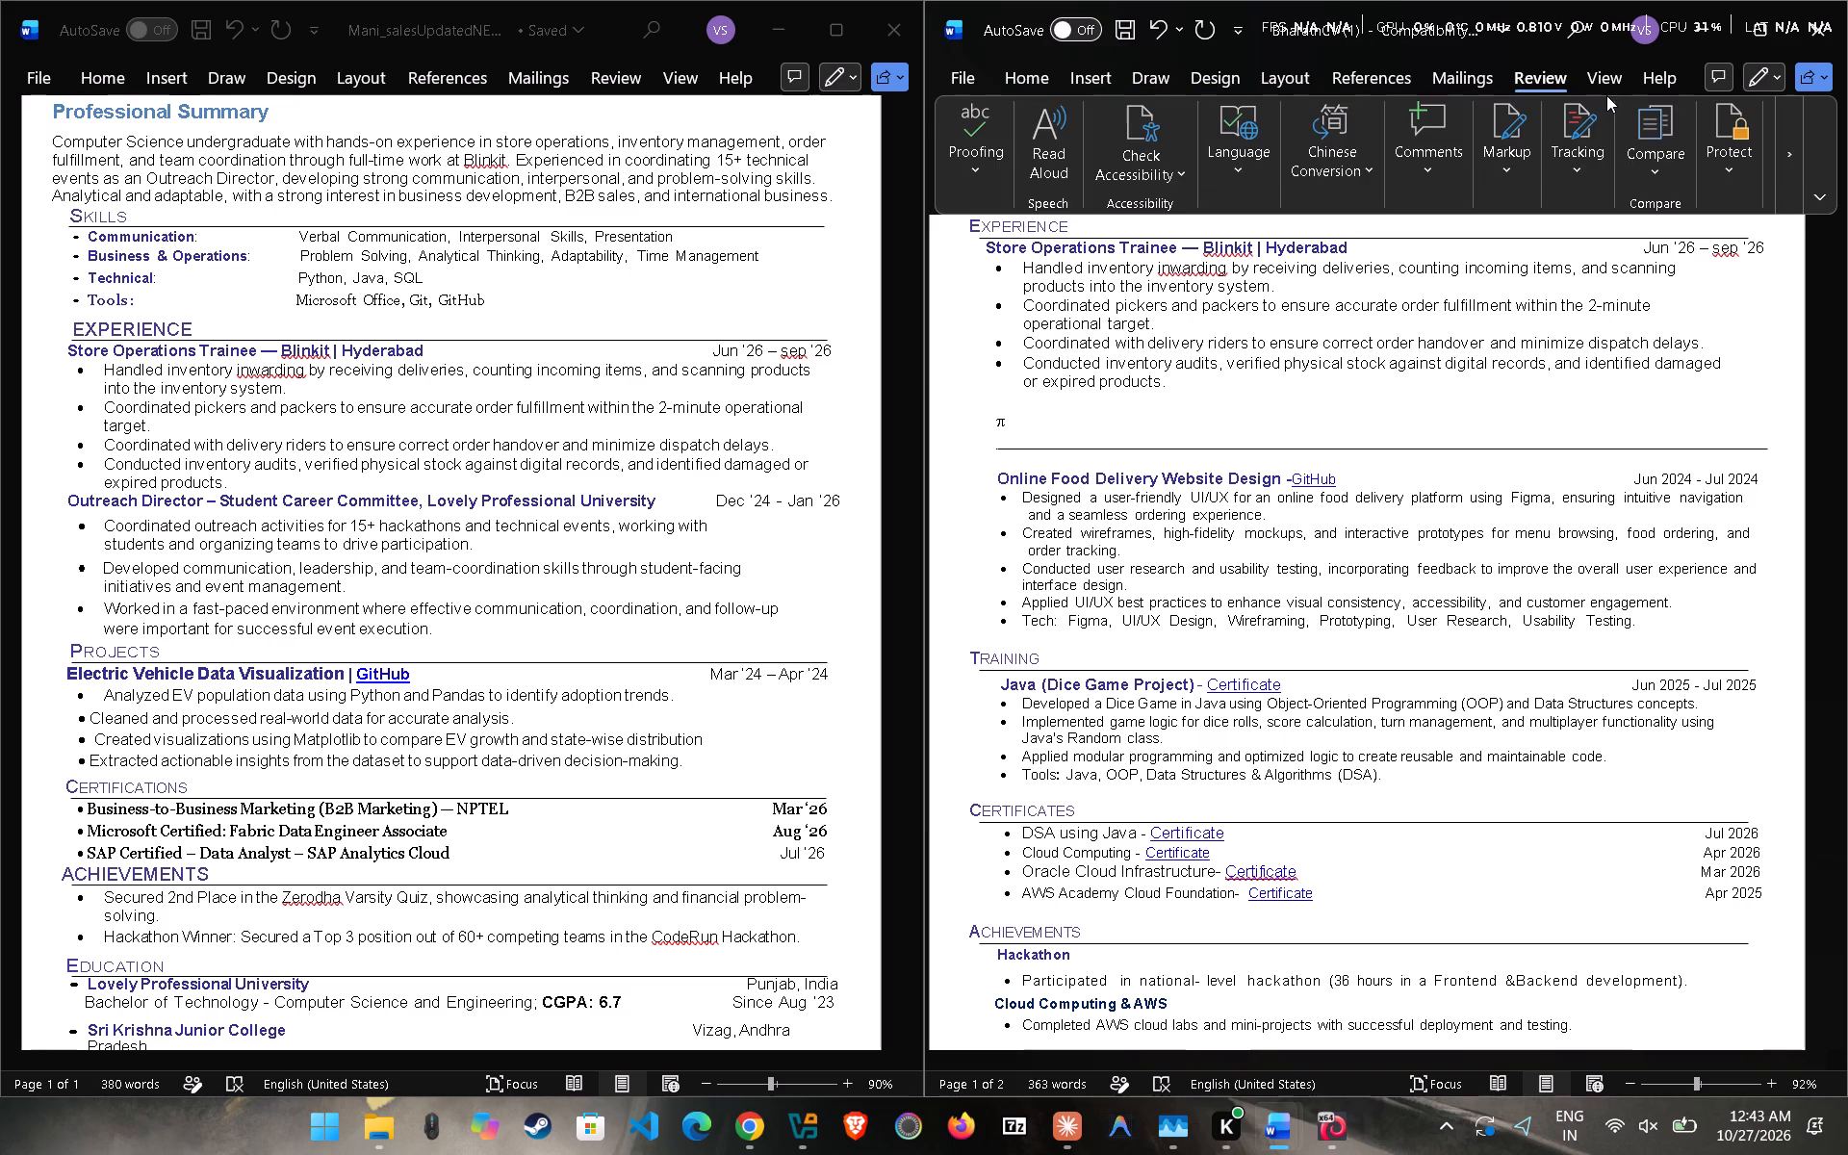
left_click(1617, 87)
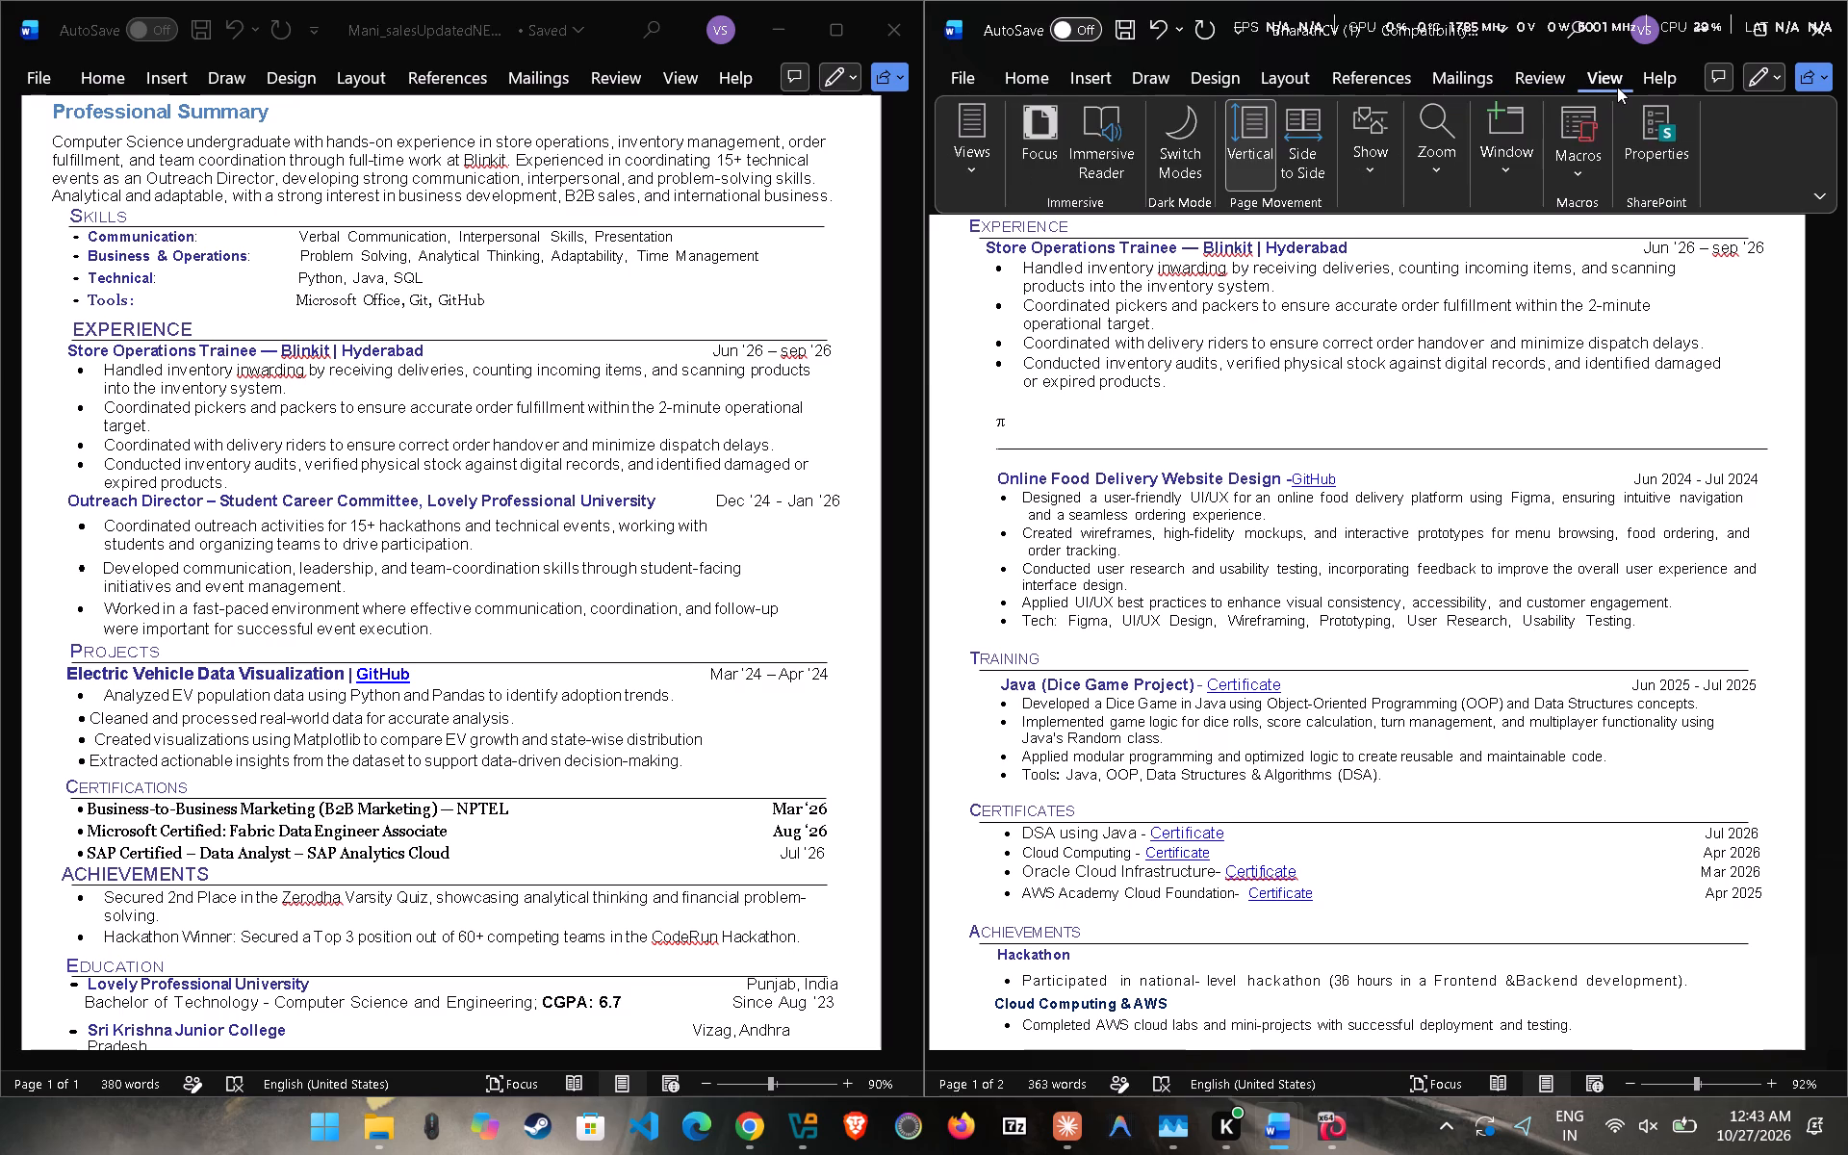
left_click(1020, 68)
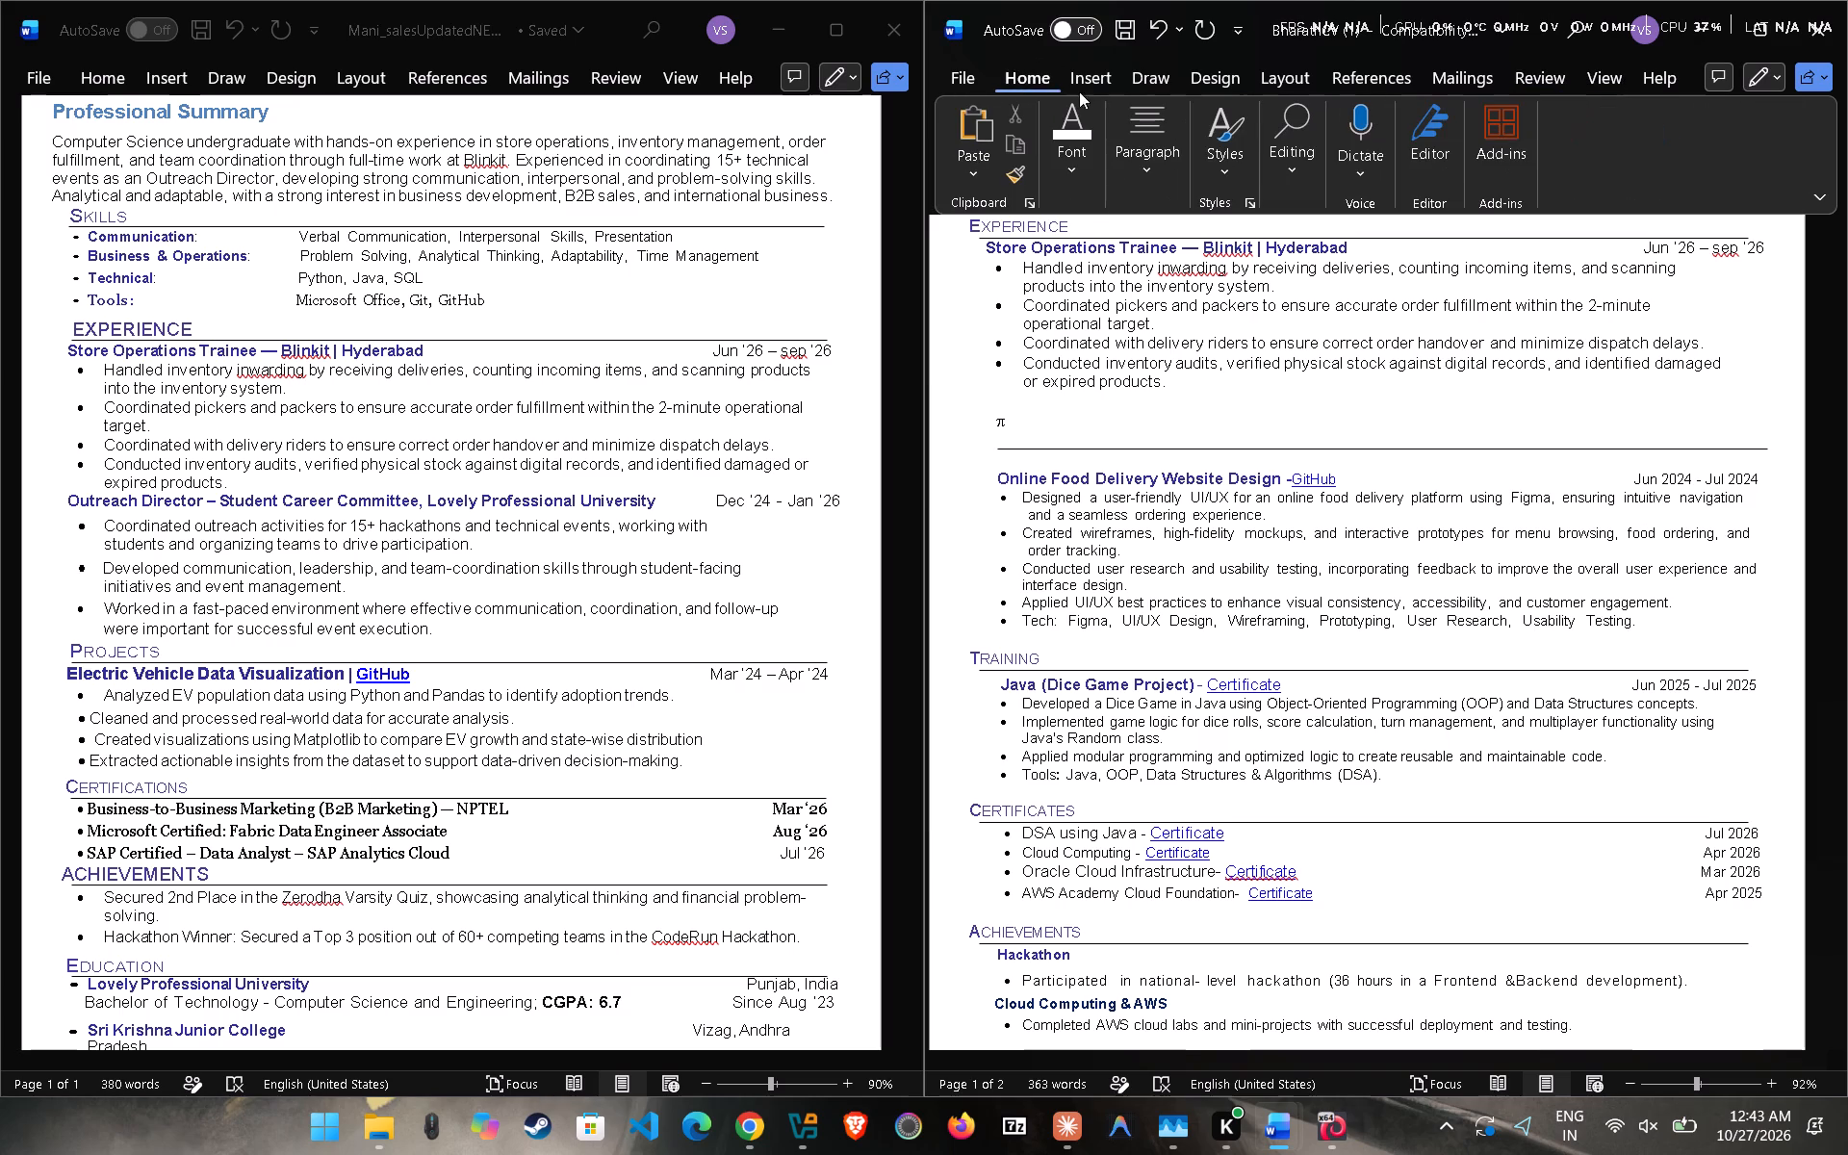
Set the font of the heading's first letter and the pasted rule below it to Arial (Body CS).
left_click(1062, 132)
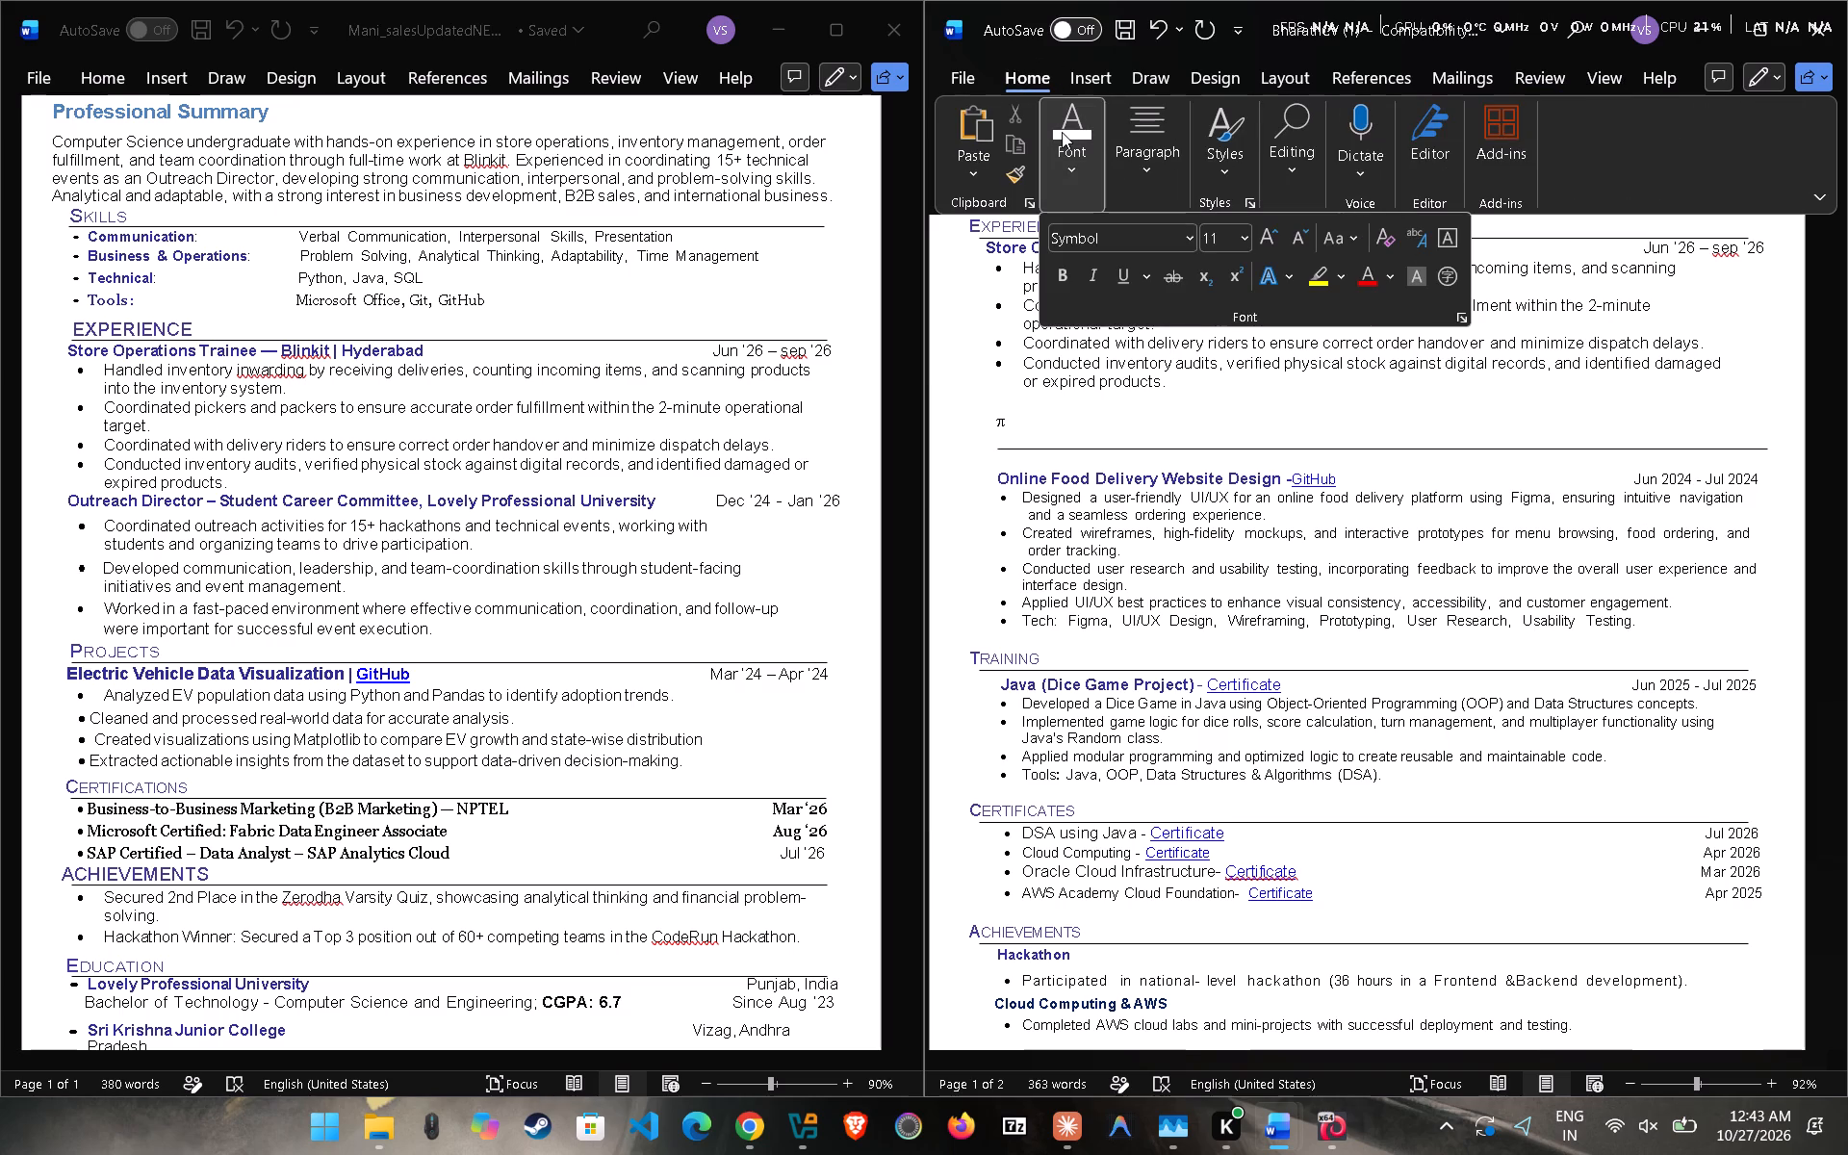
left_click(1142, 226)
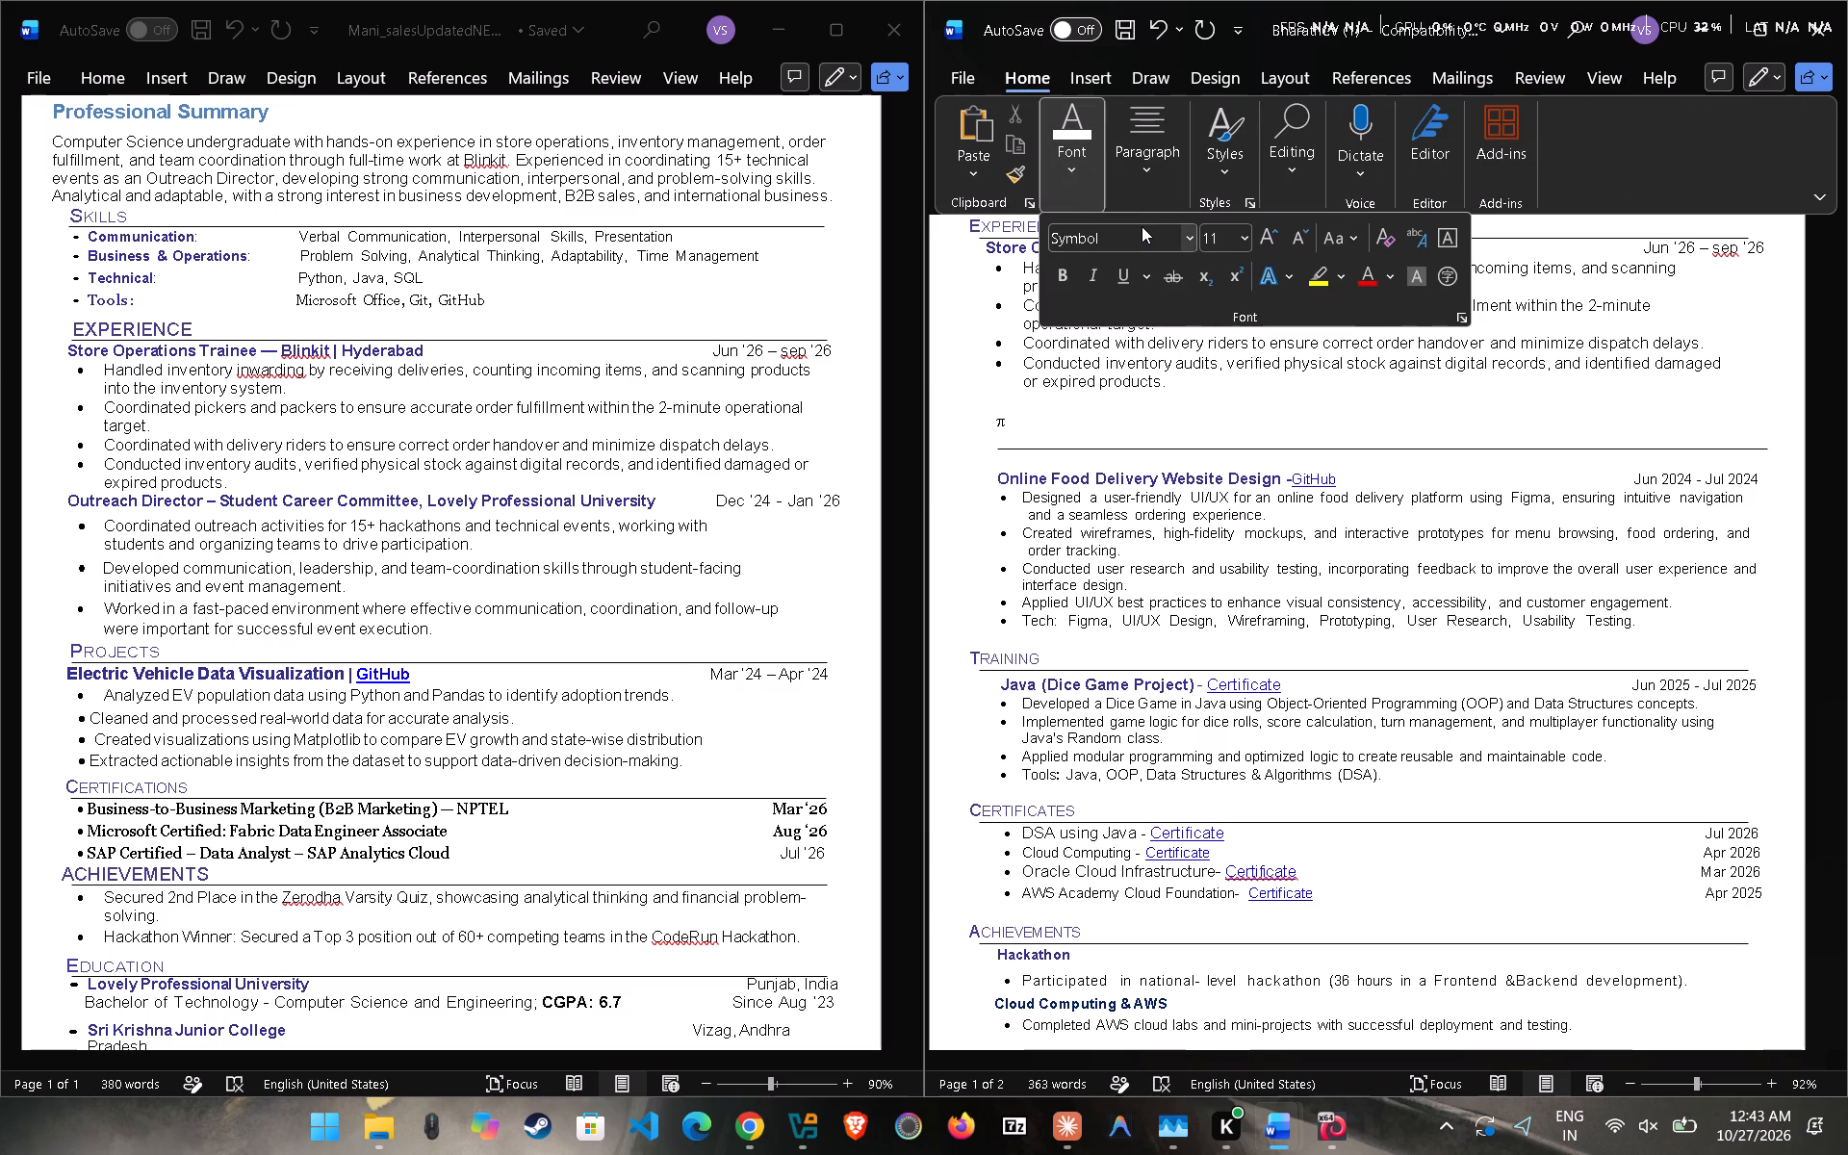
left_click(1137, 235)
left_click(1083, 494)
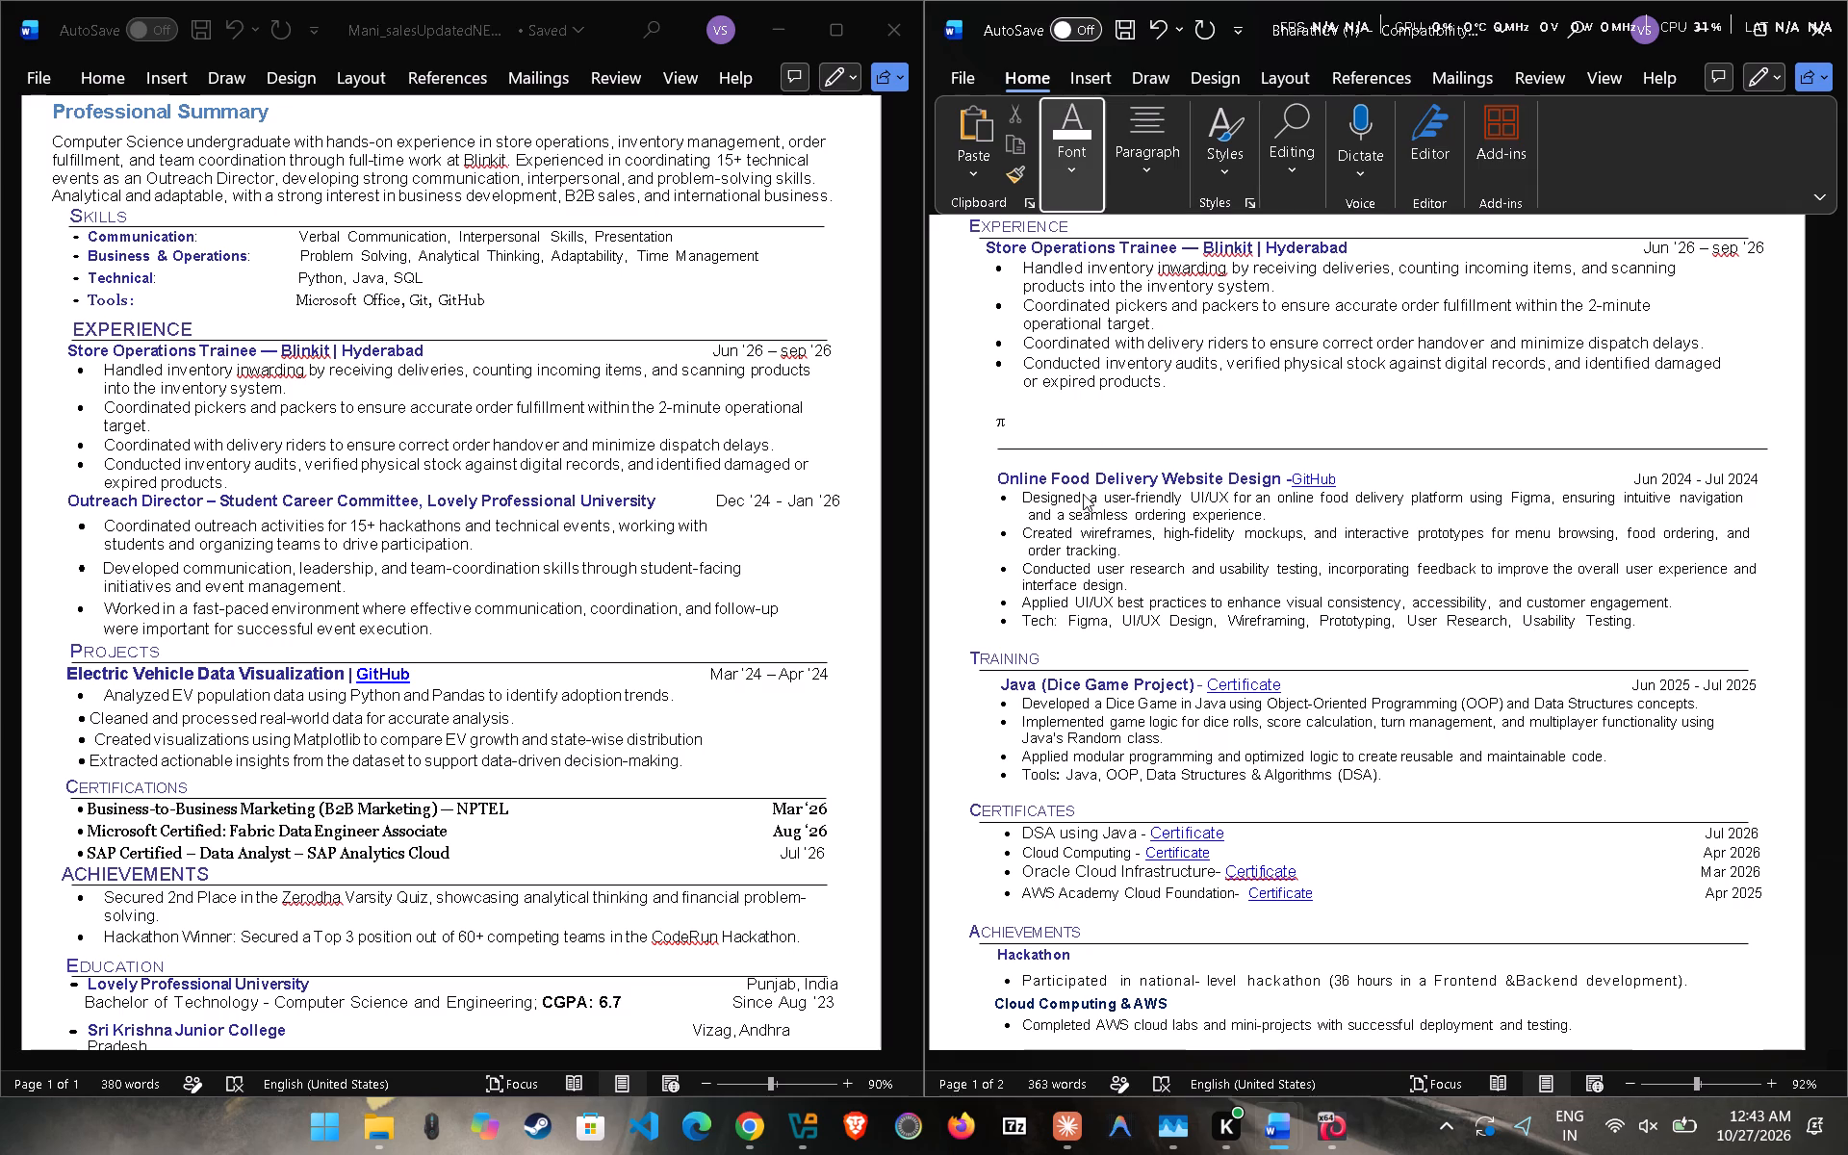
left_click(1083, 494)
left_click_drag(1083, 494, 1024, 500)
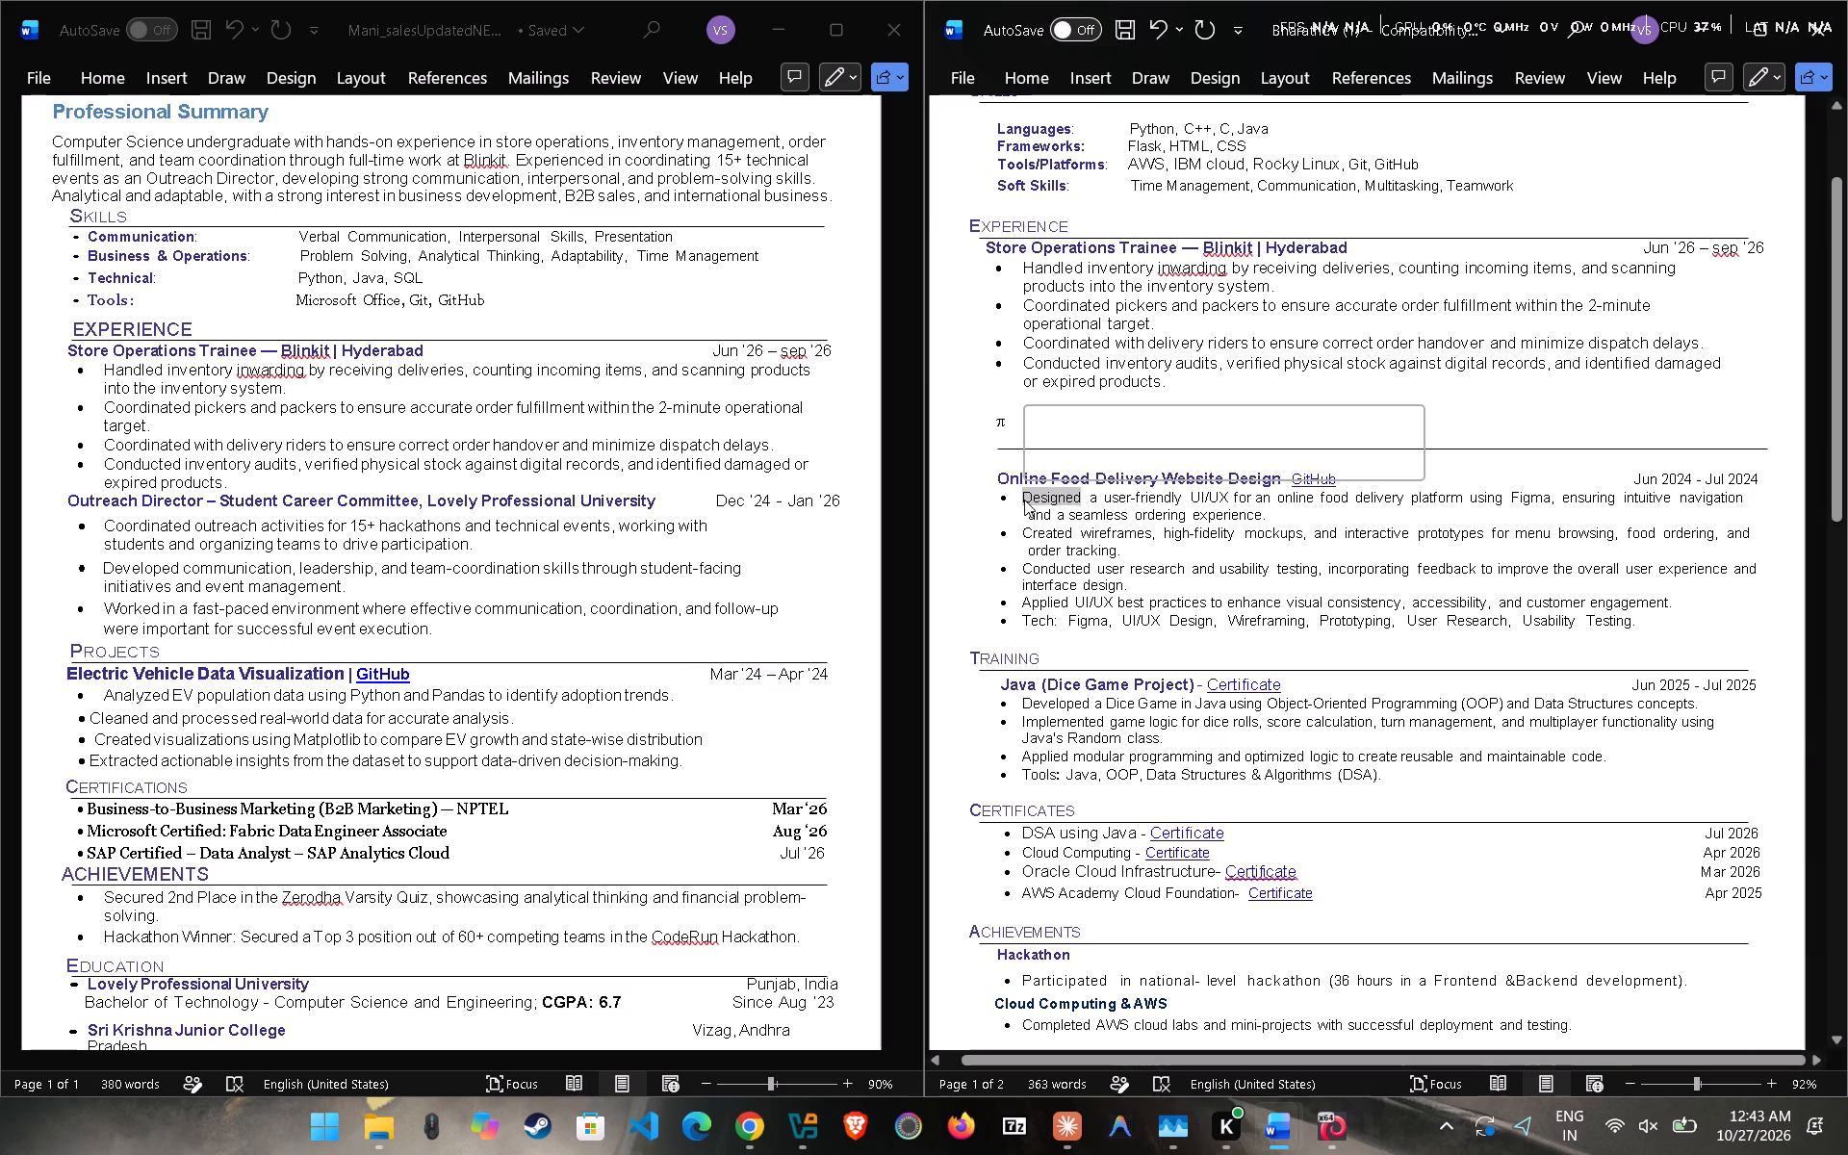
double_click(1010, 419)
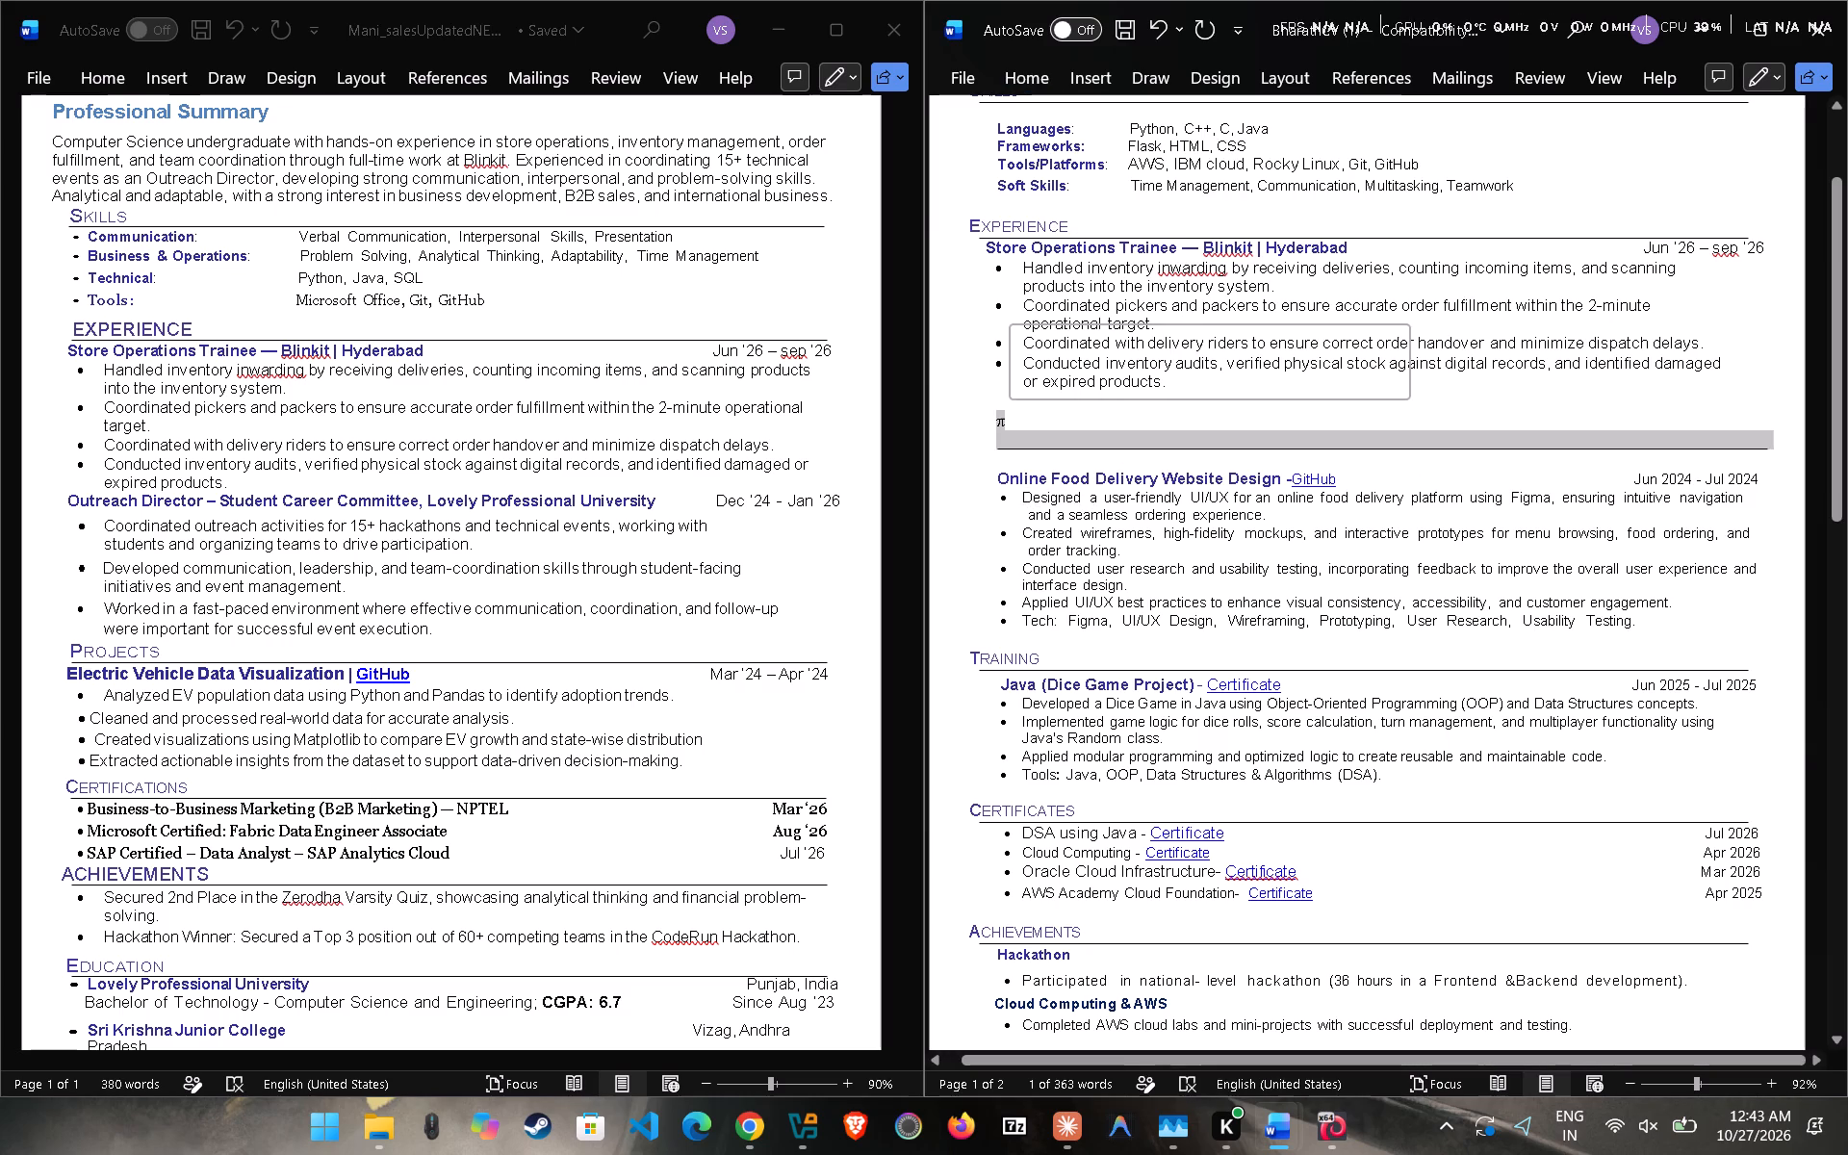
left_click(1070, 341)
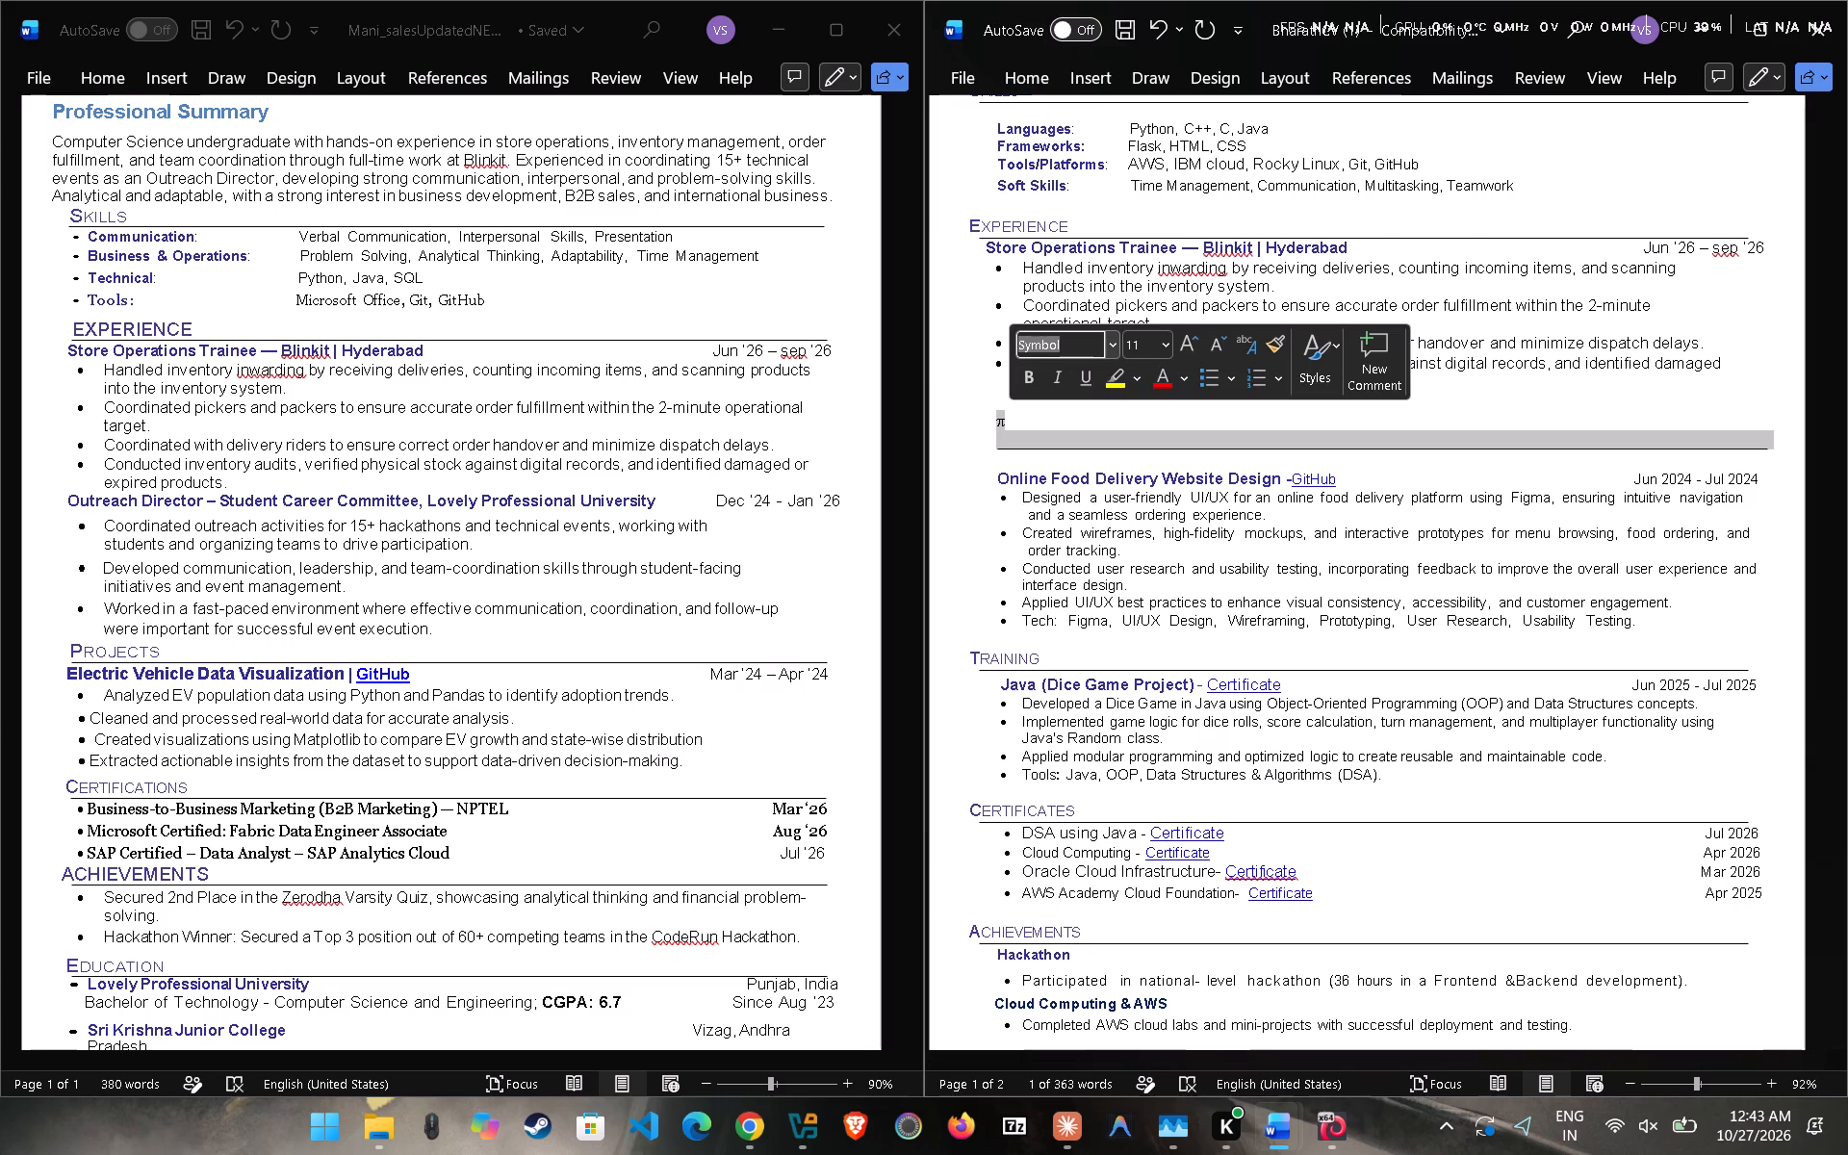
type("Aria")
key("Return")
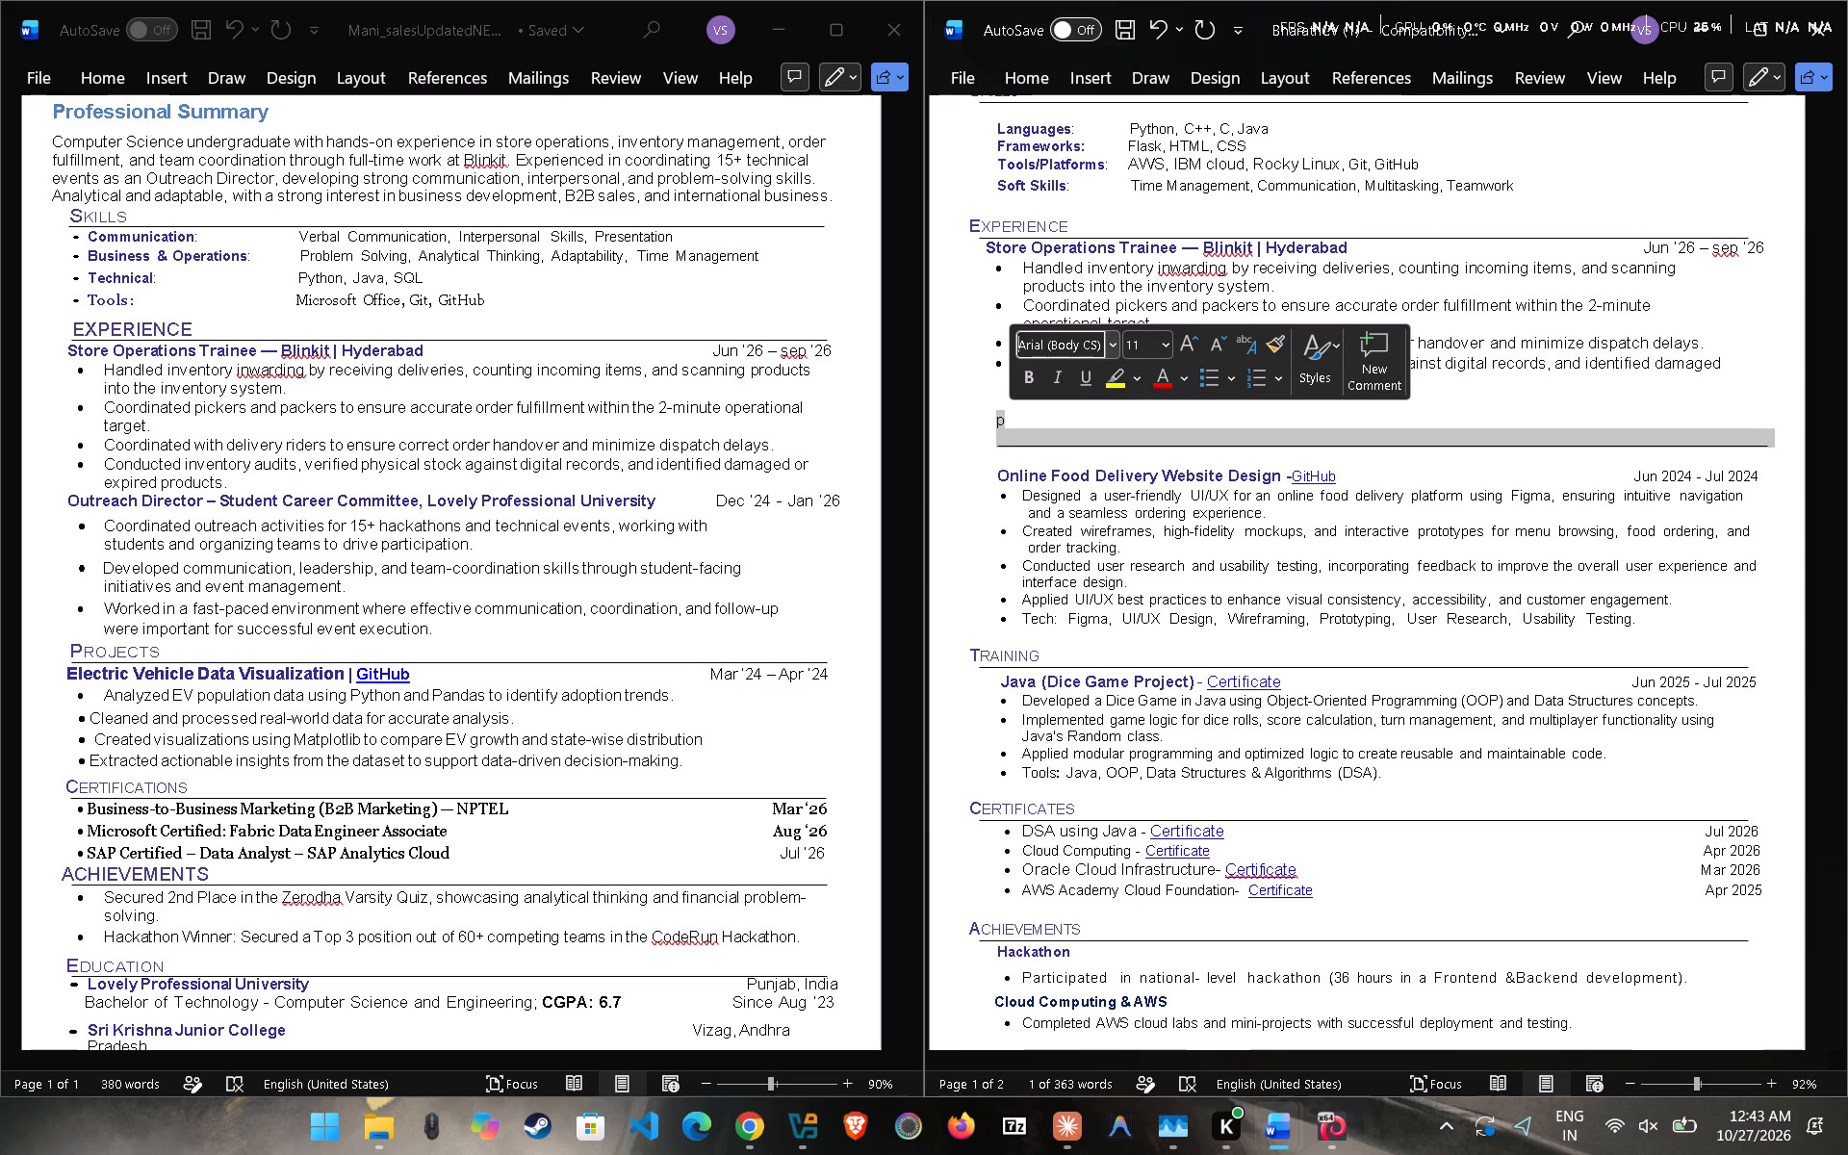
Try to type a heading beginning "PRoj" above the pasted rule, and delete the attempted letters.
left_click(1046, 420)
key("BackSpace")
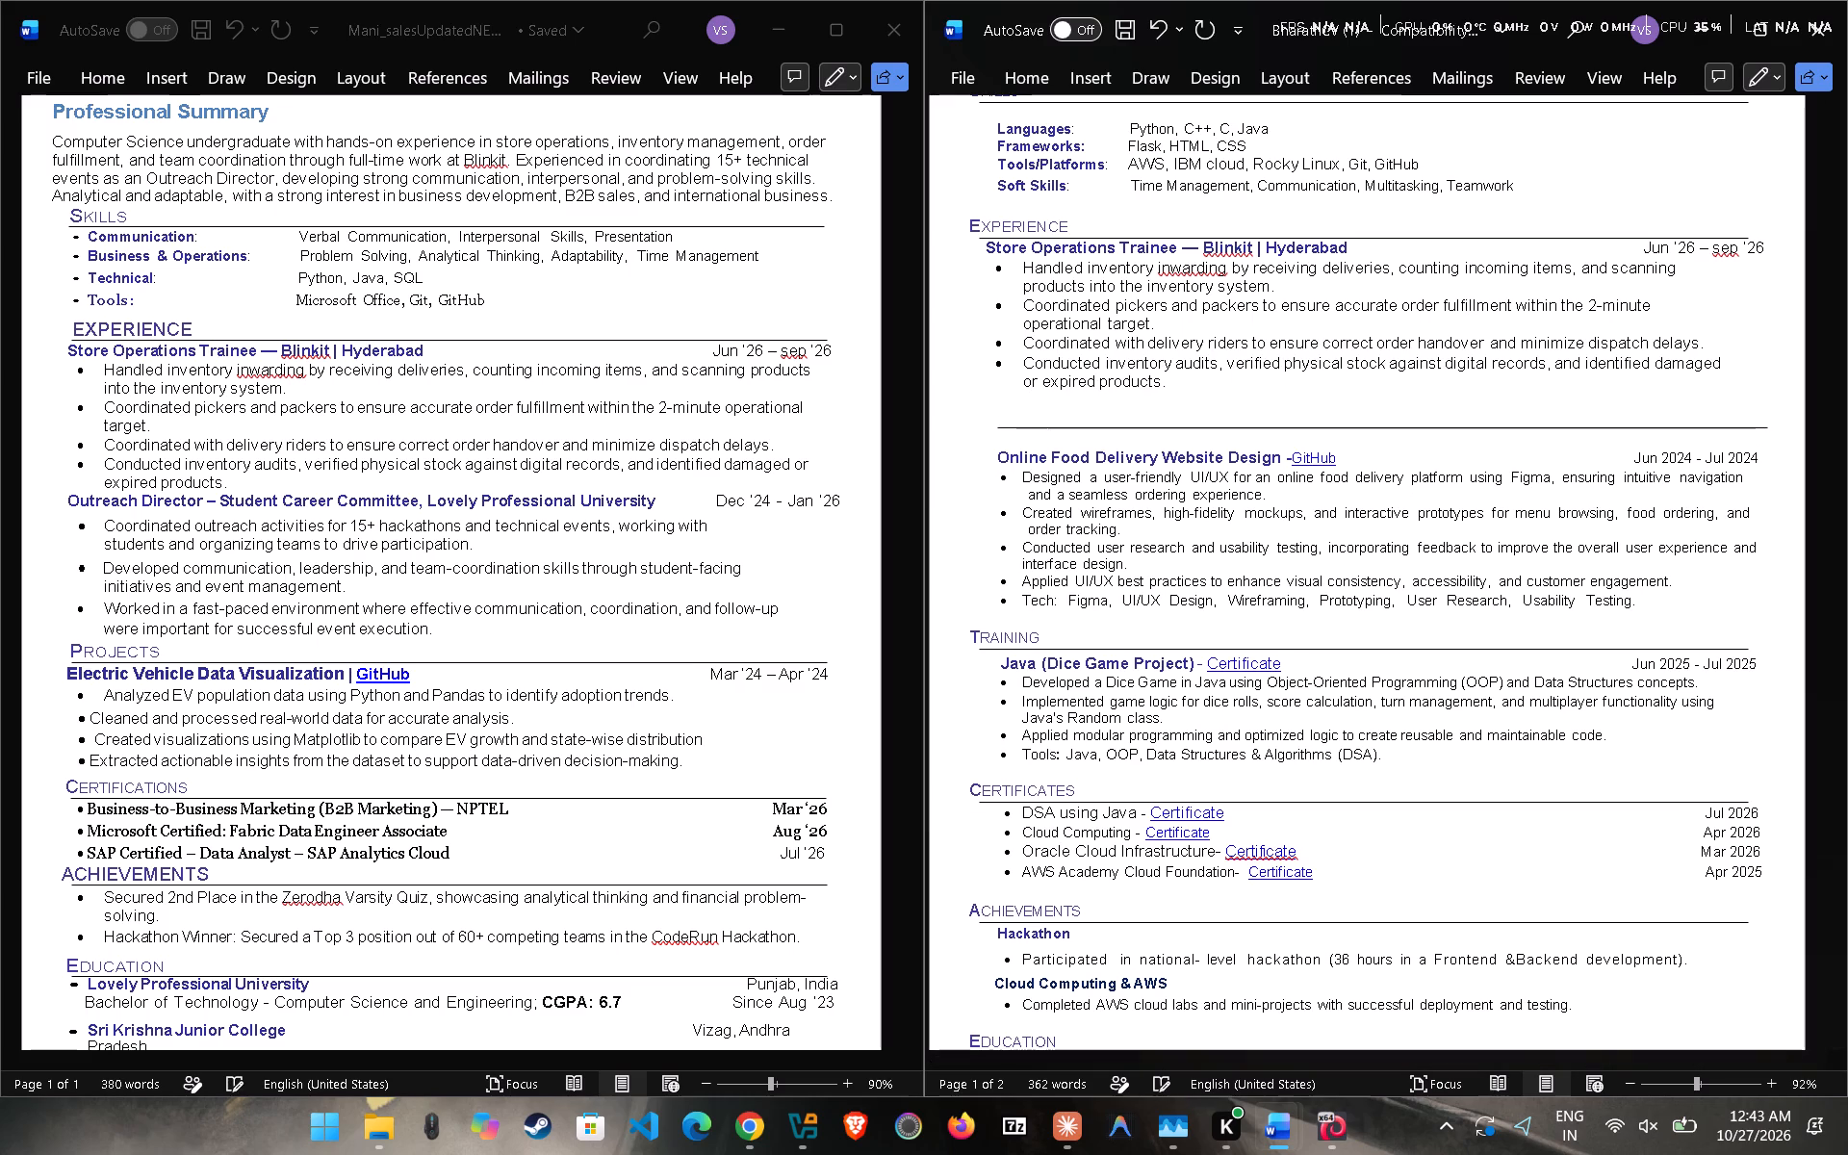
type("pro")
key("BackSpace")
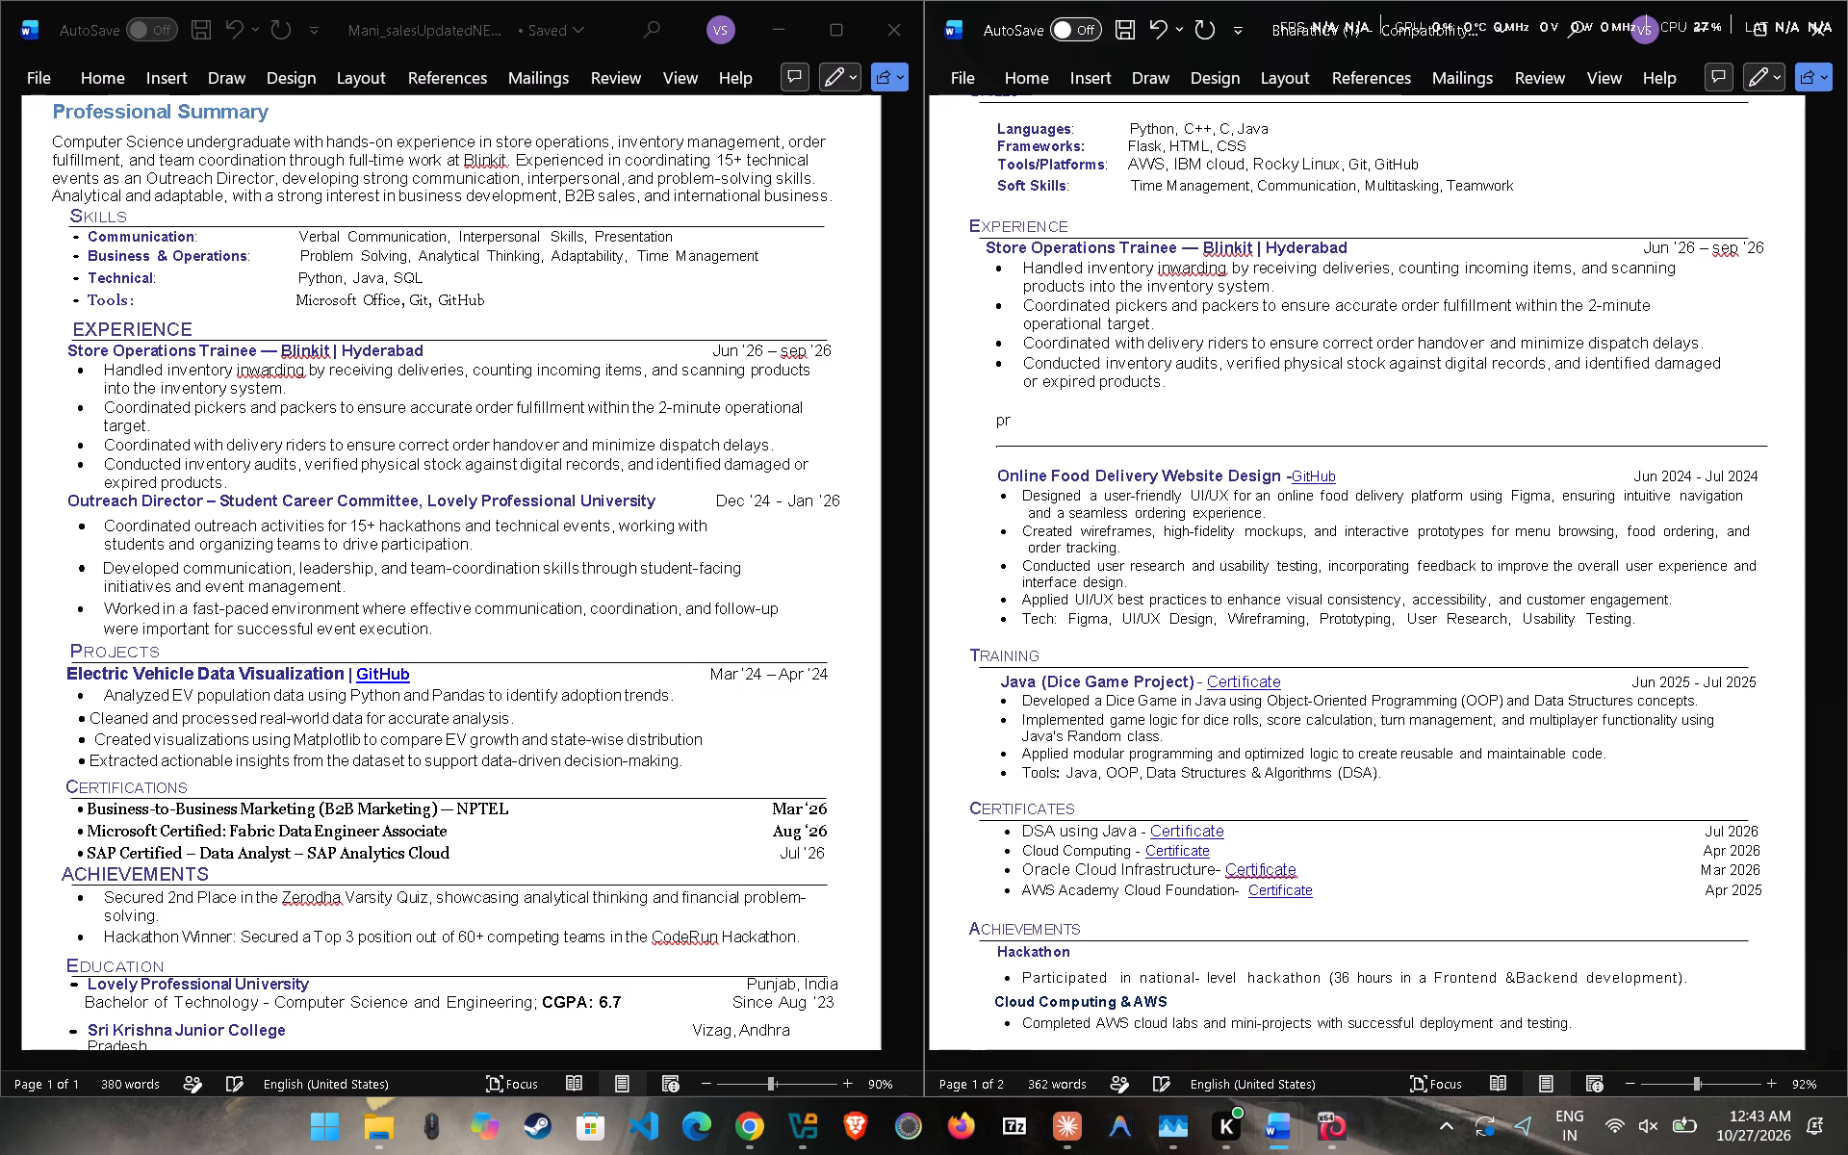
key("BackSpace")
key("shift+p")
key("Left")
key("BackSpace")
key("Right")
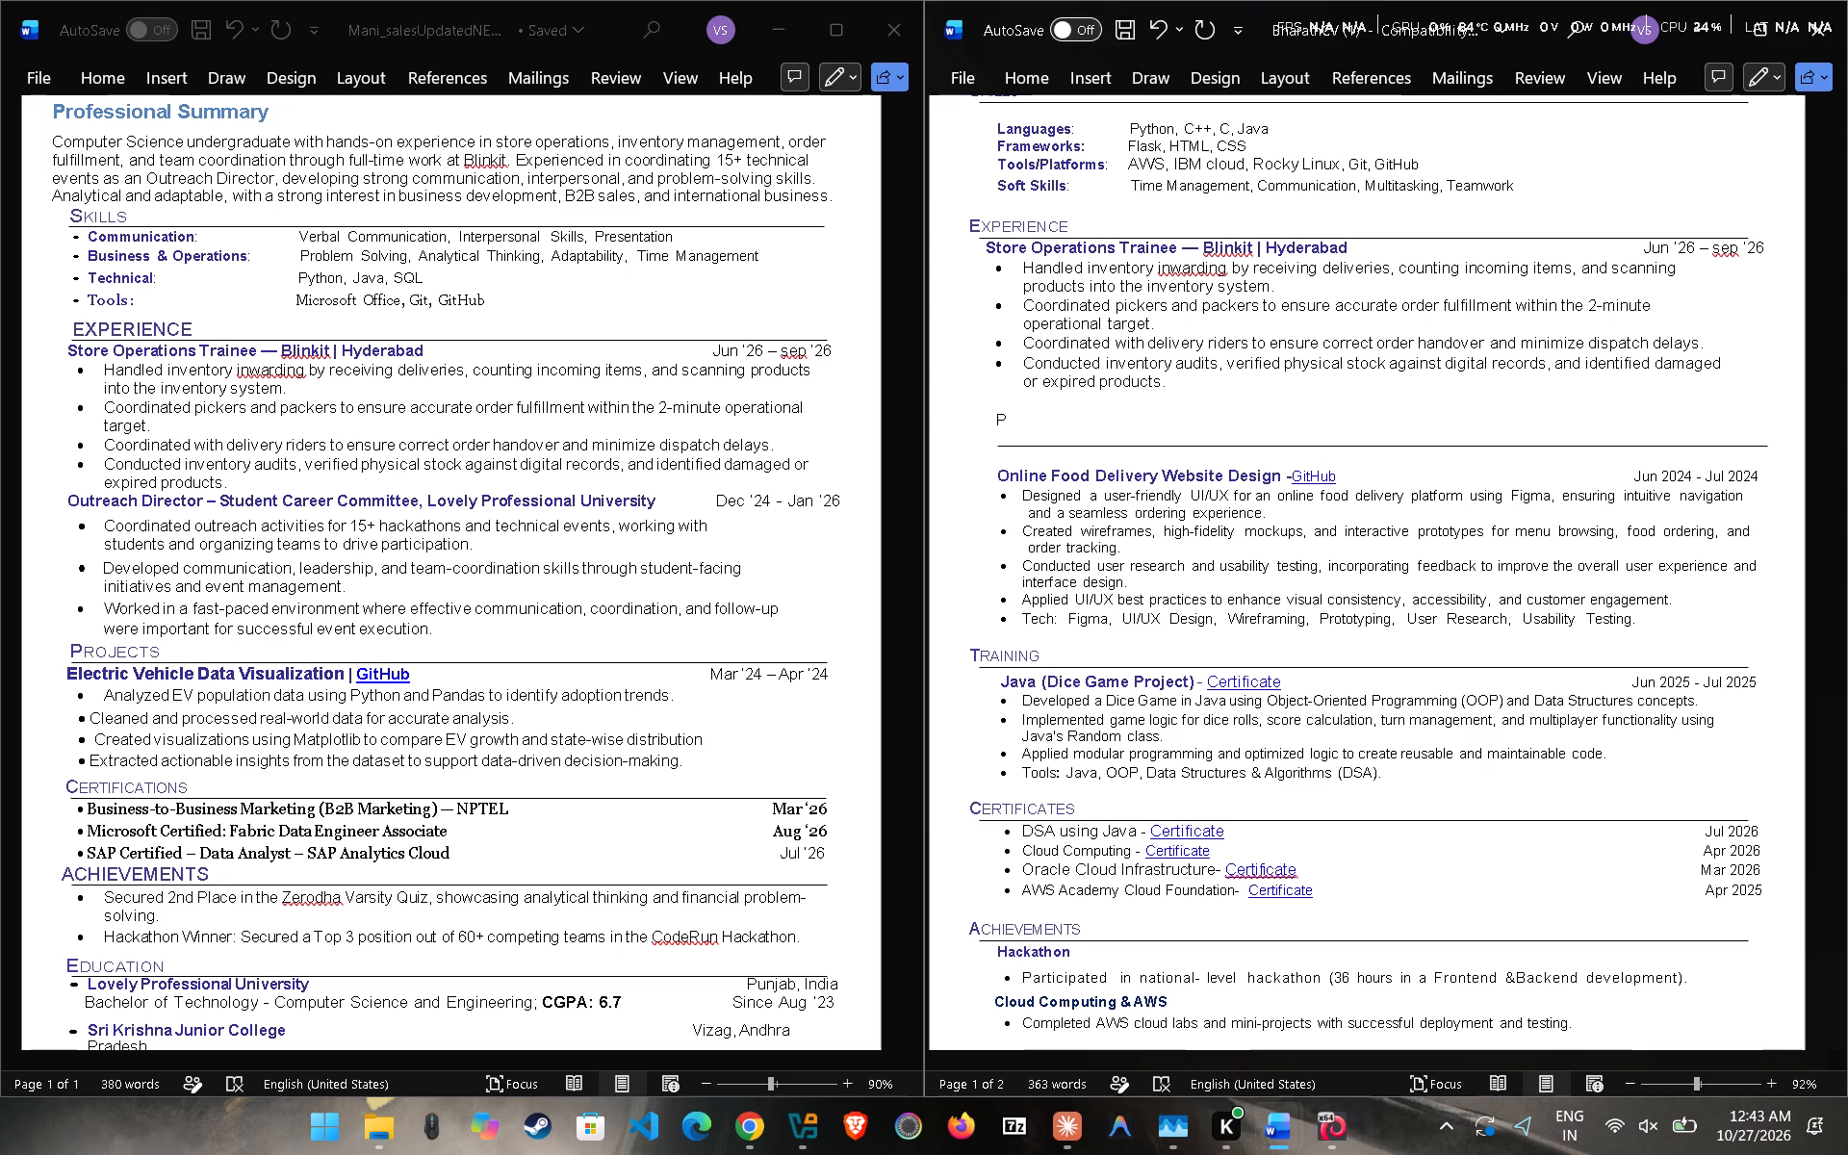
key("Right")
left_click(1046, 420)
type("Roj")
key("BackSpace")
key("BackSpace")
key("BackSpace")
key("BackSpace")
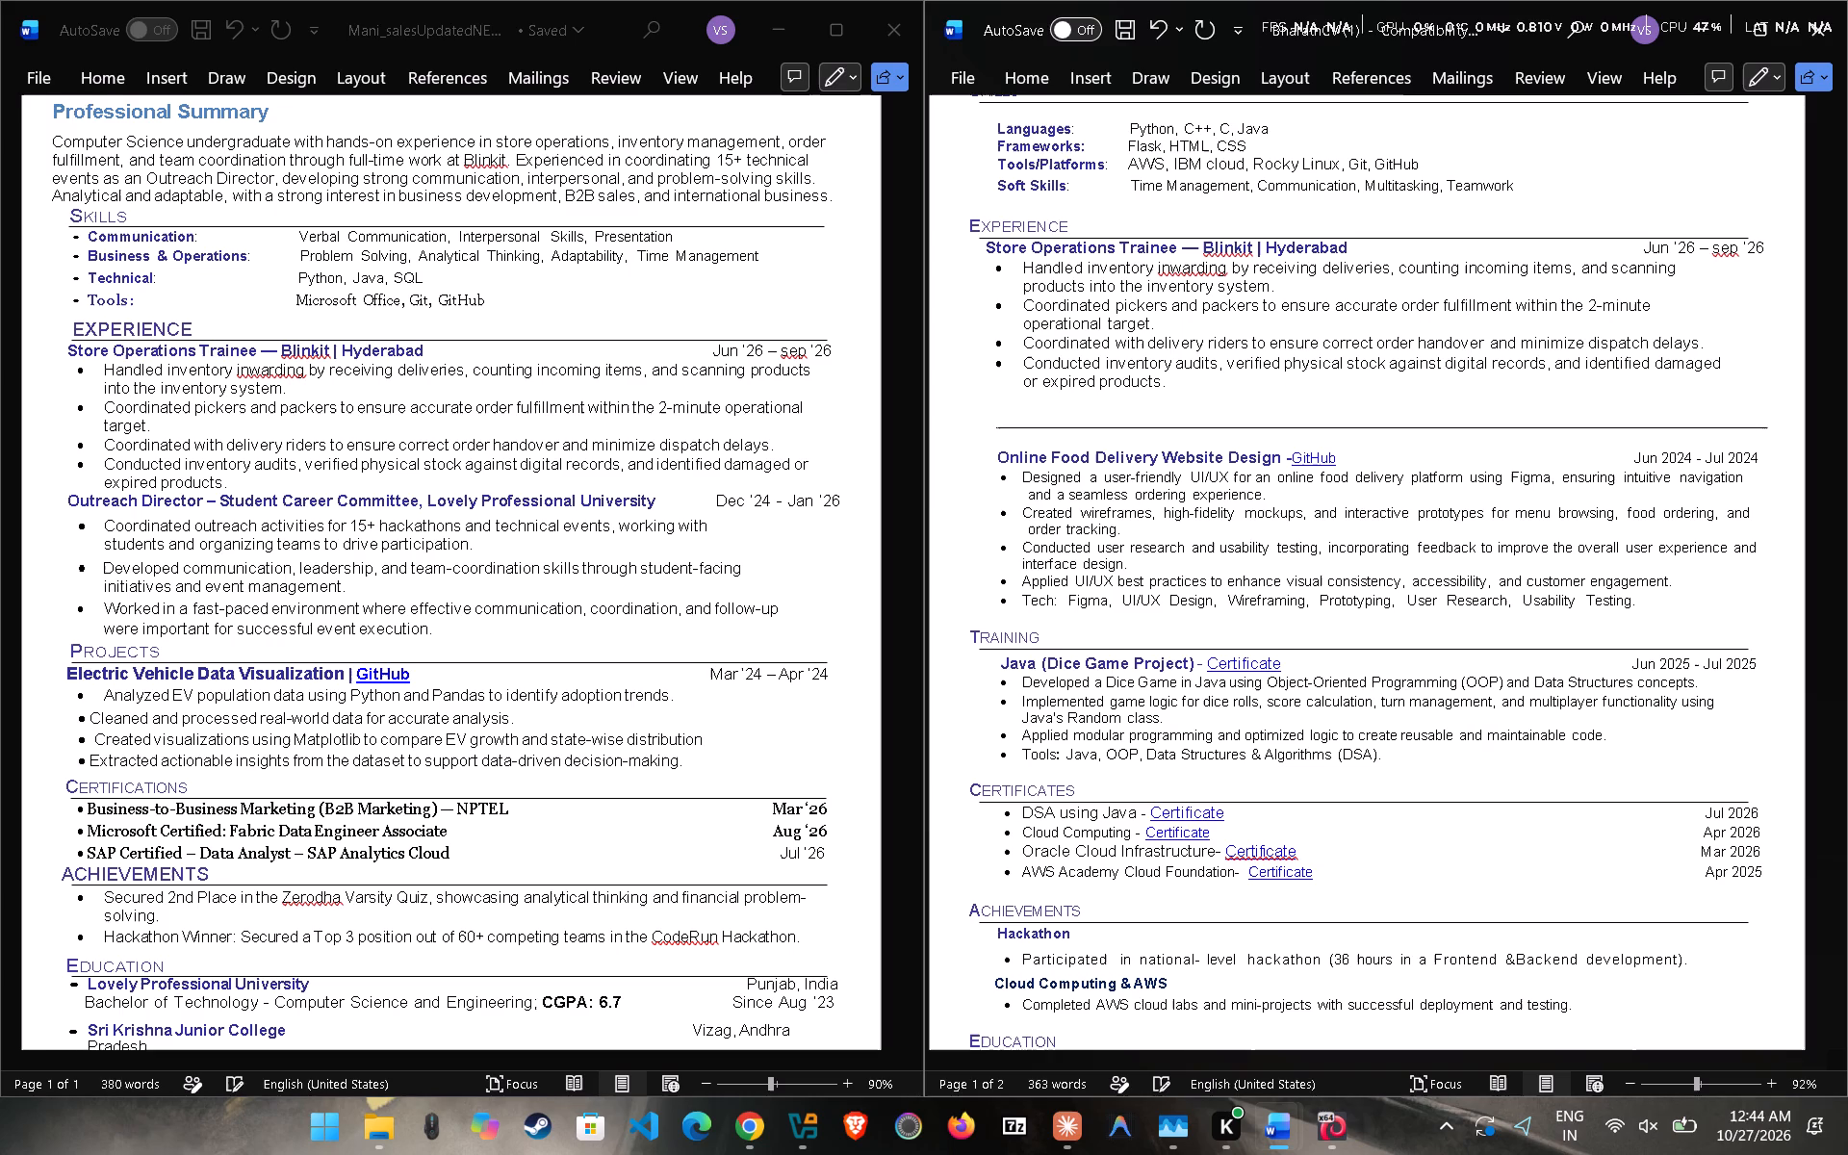
Copy the Experience heading text without its initial and paste it below the last Blinkit bullet with the Don't Merge List option.
left_click_drag(1075, 233, 963, 232)
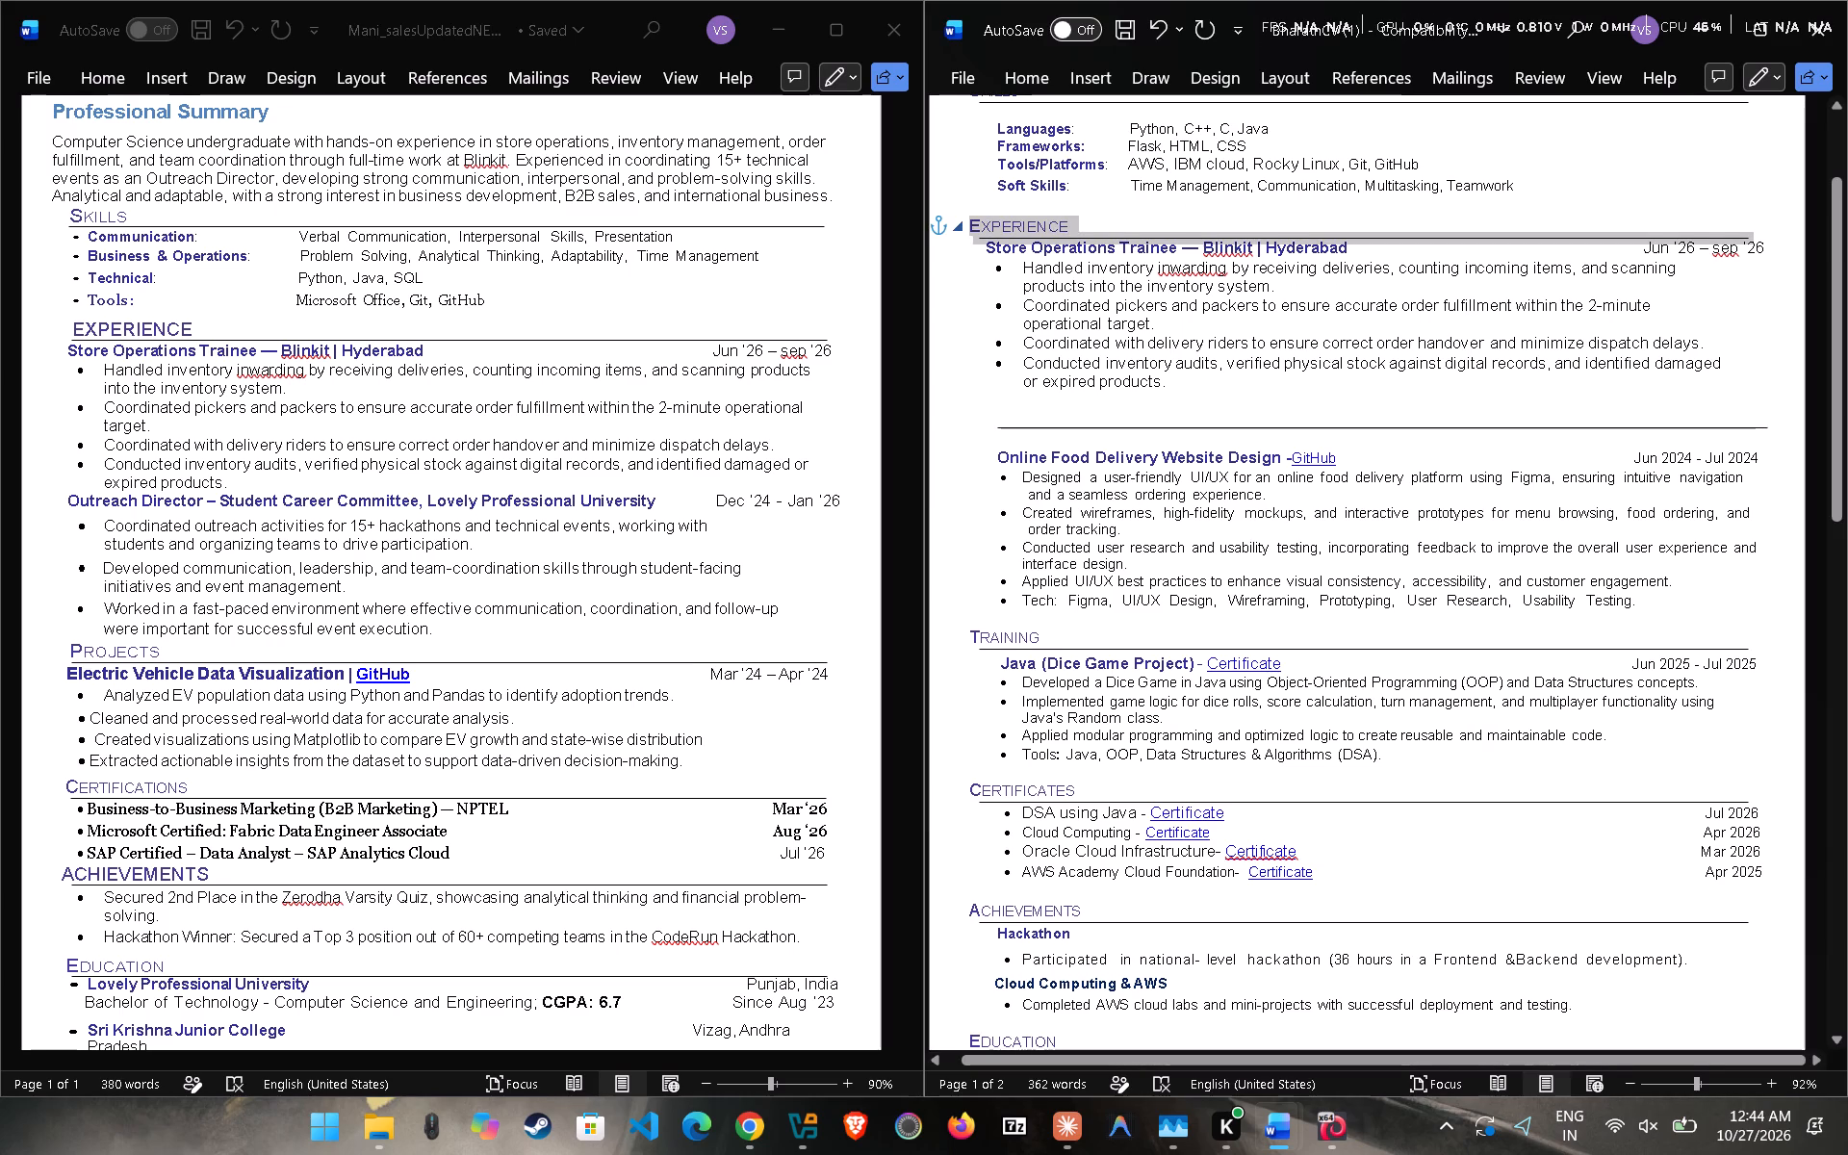
left_click_drag(963, 232, 986, 220)
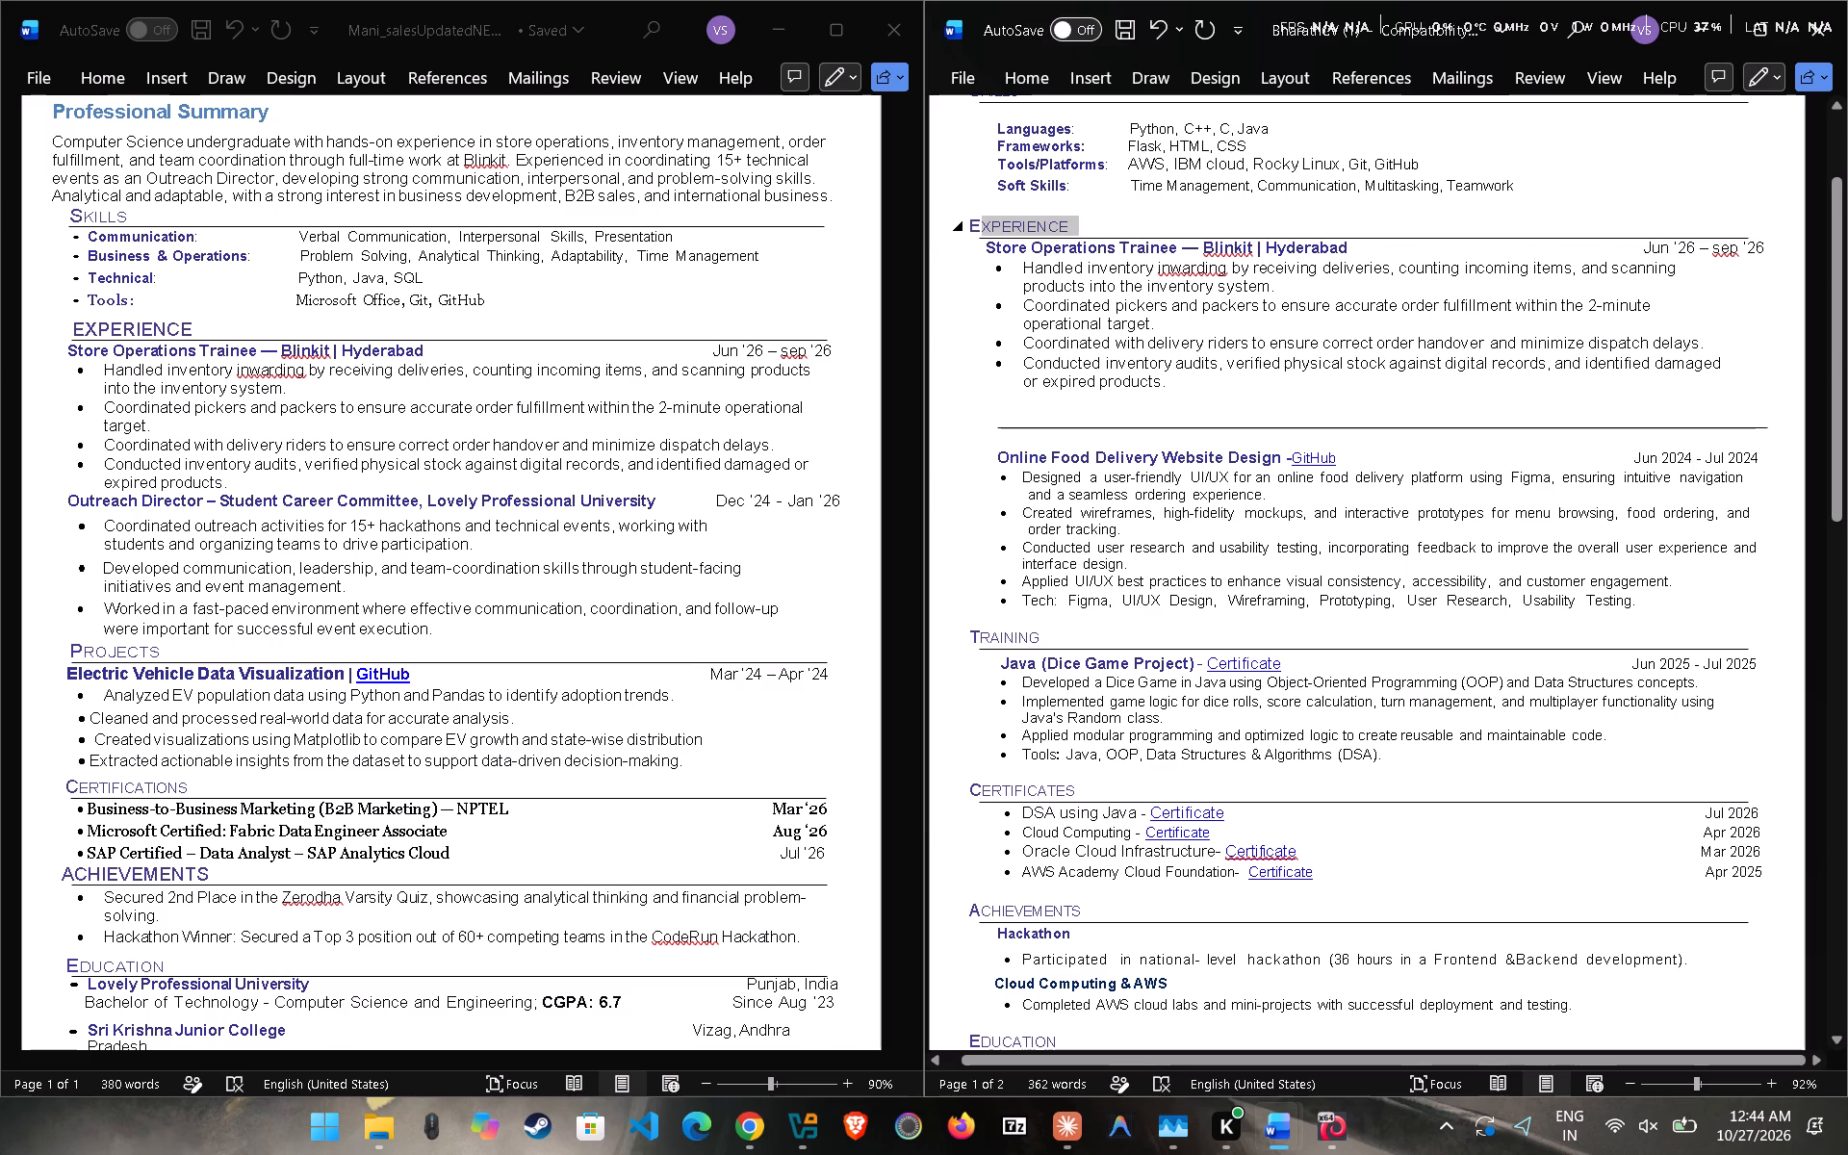
left_click_drag(986, 220, 986, 219)
key("ctrl+c")
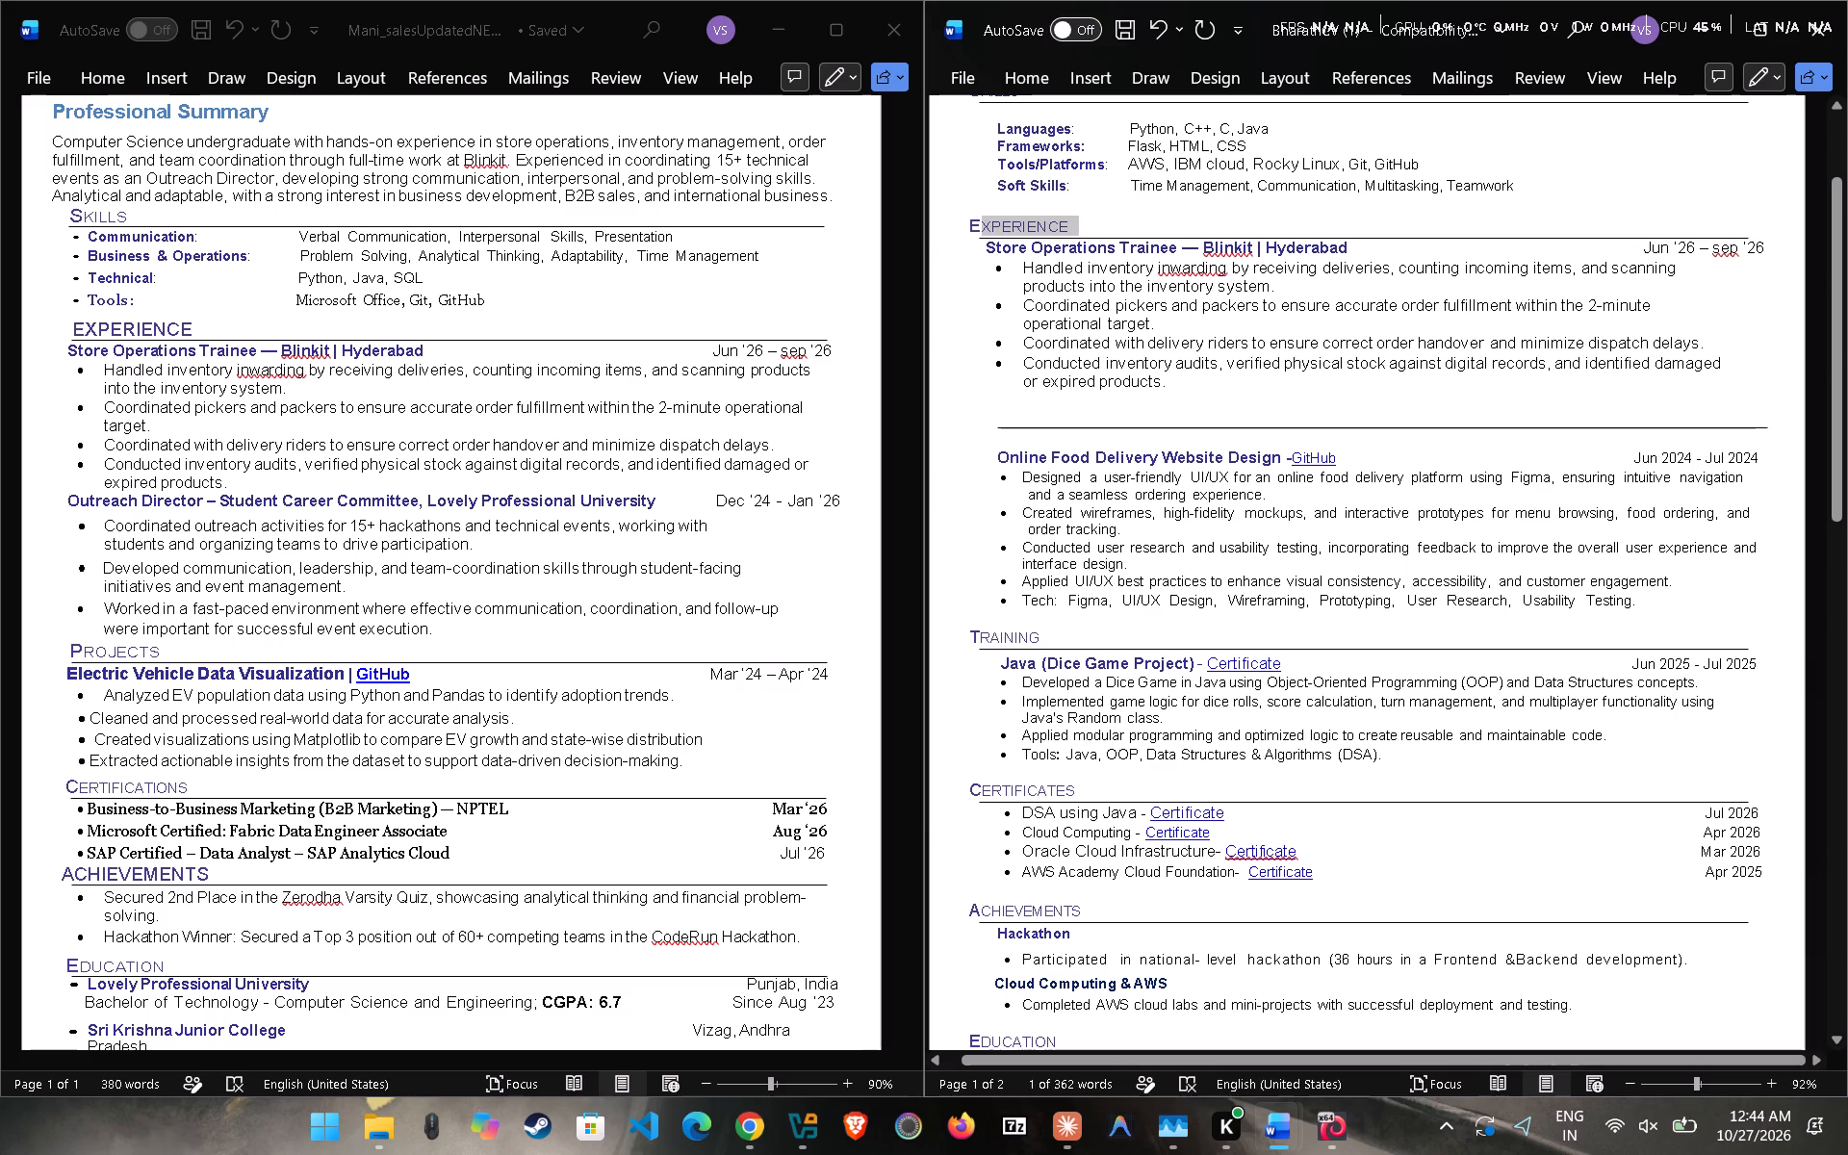
left_click(994, 422)
left_click(1019, 410)
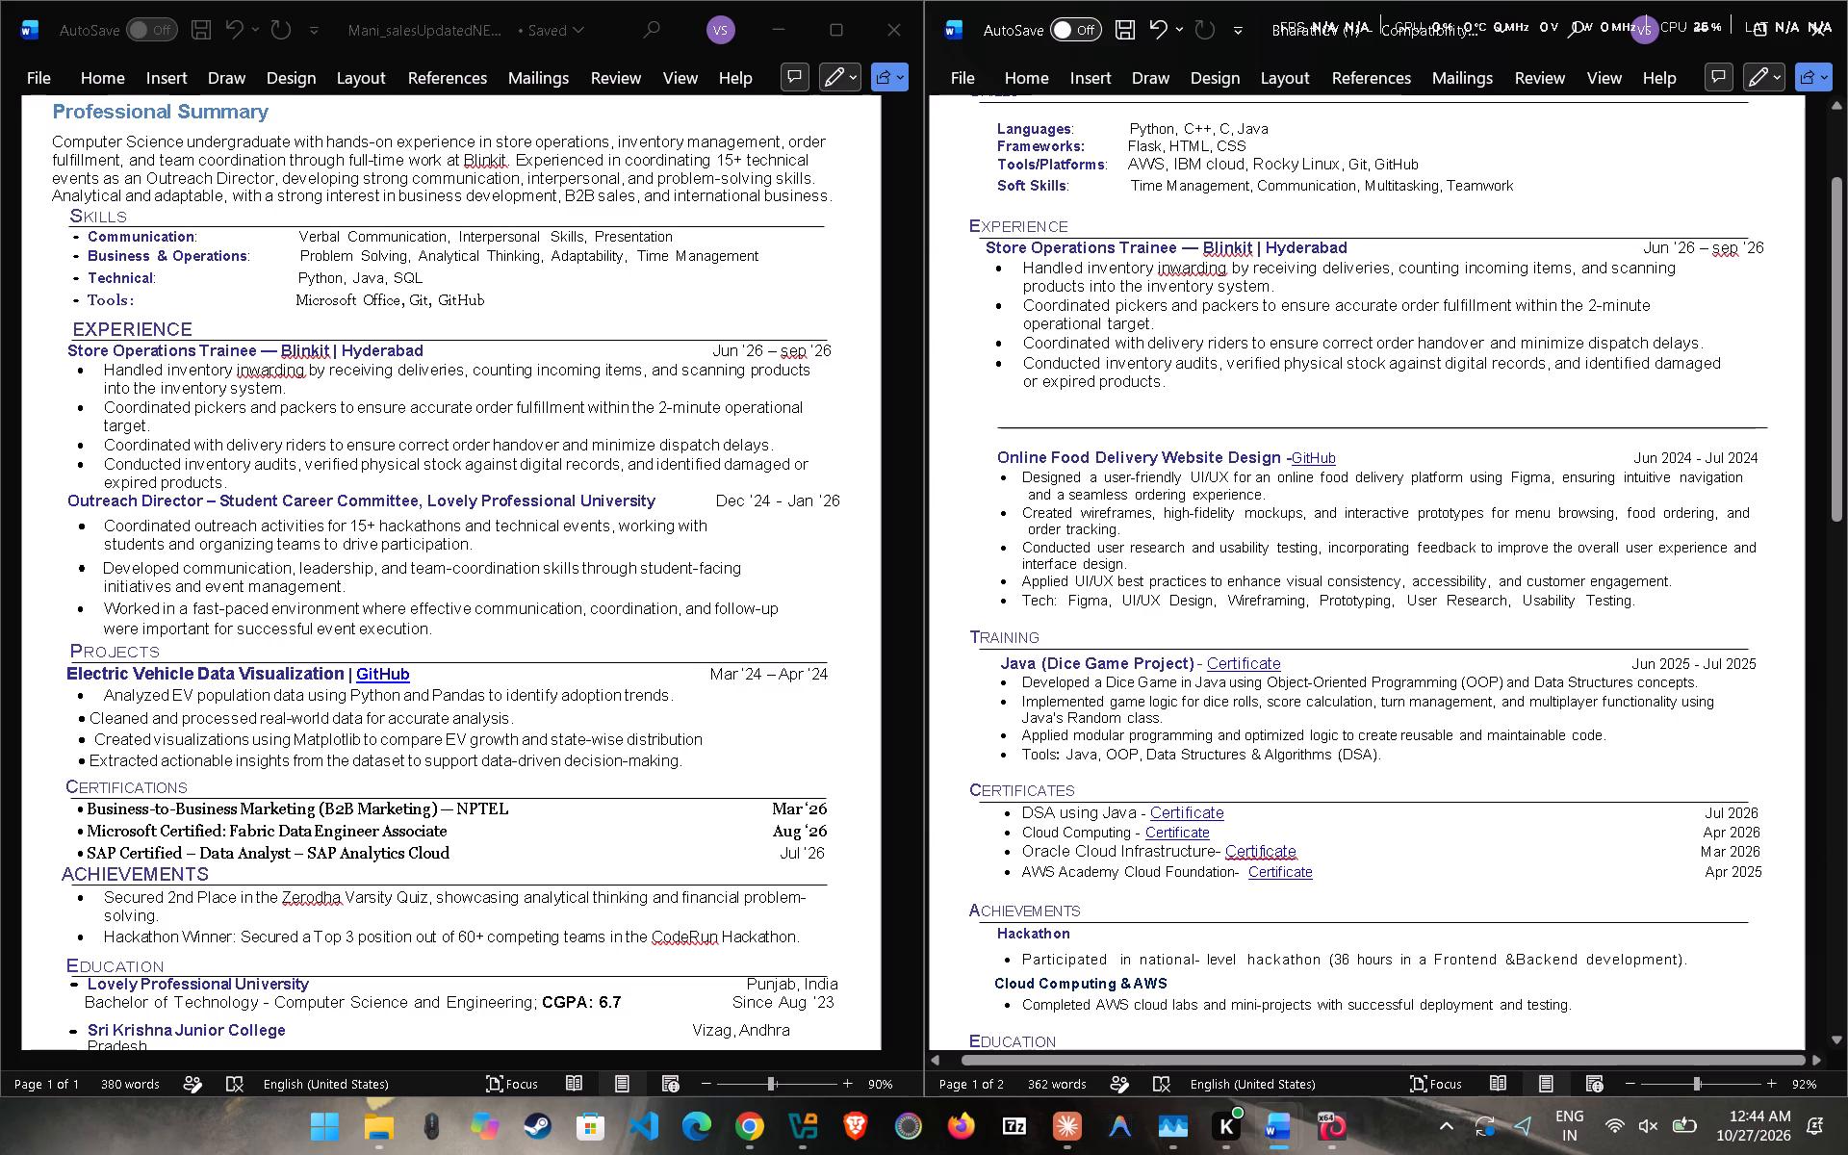
left_click(1186, 385)
key("Return")
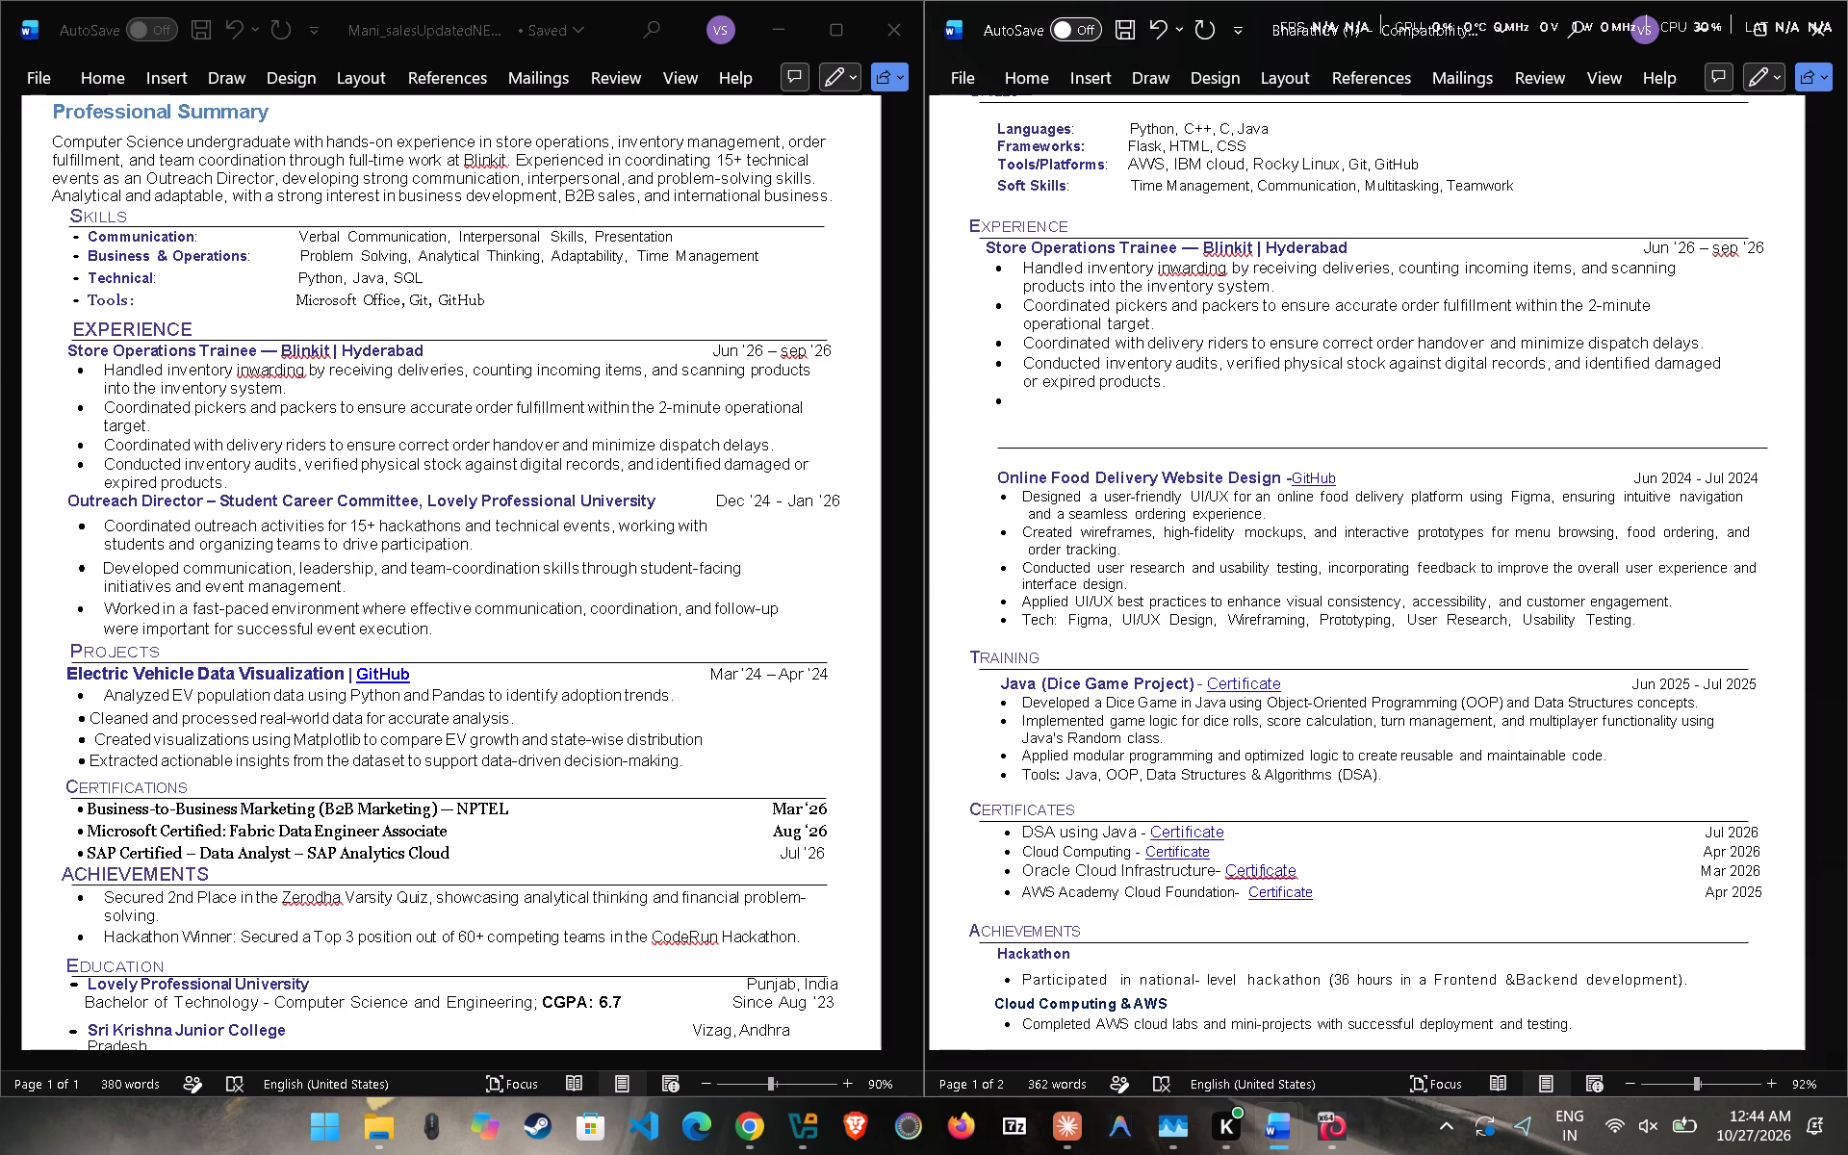
key("BackSpace")
key("BackSpace")
key("ctrl+v")
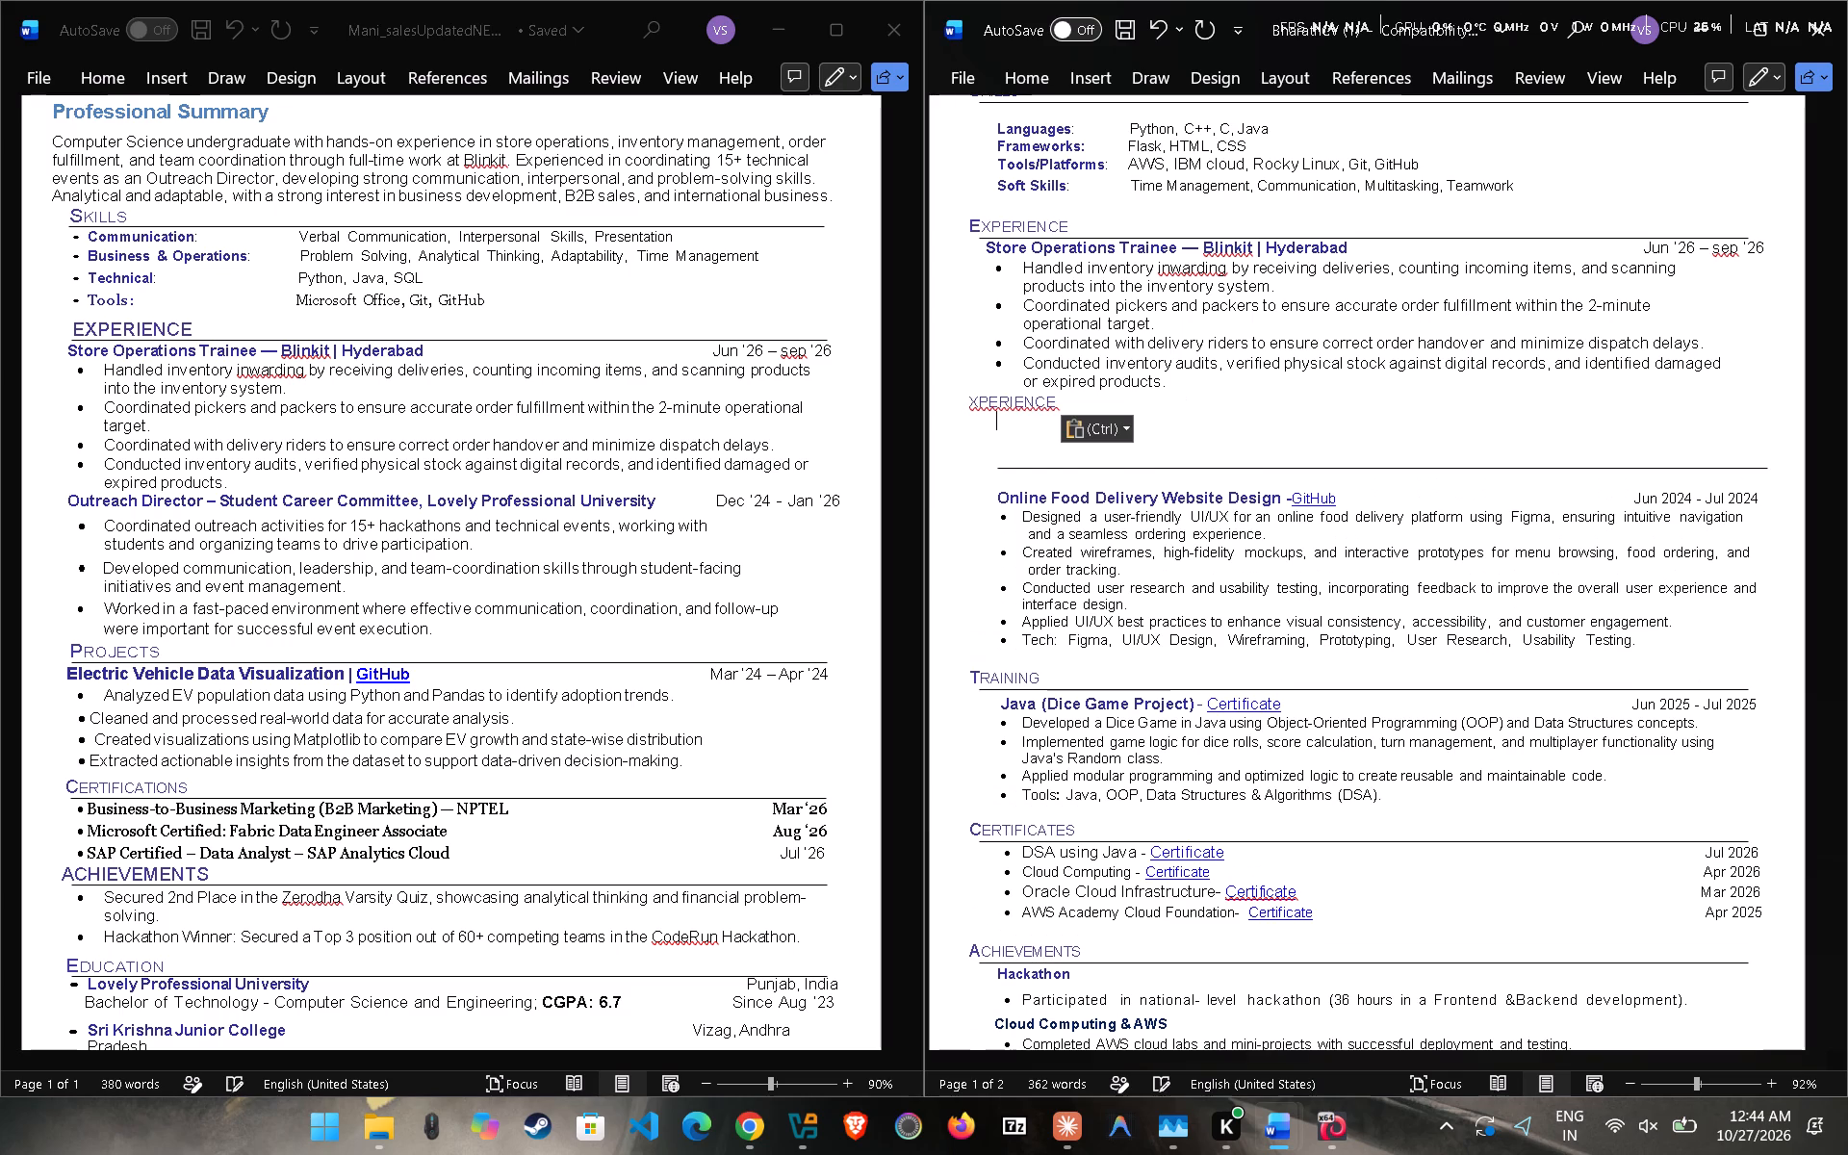
left_click(1121, 428)
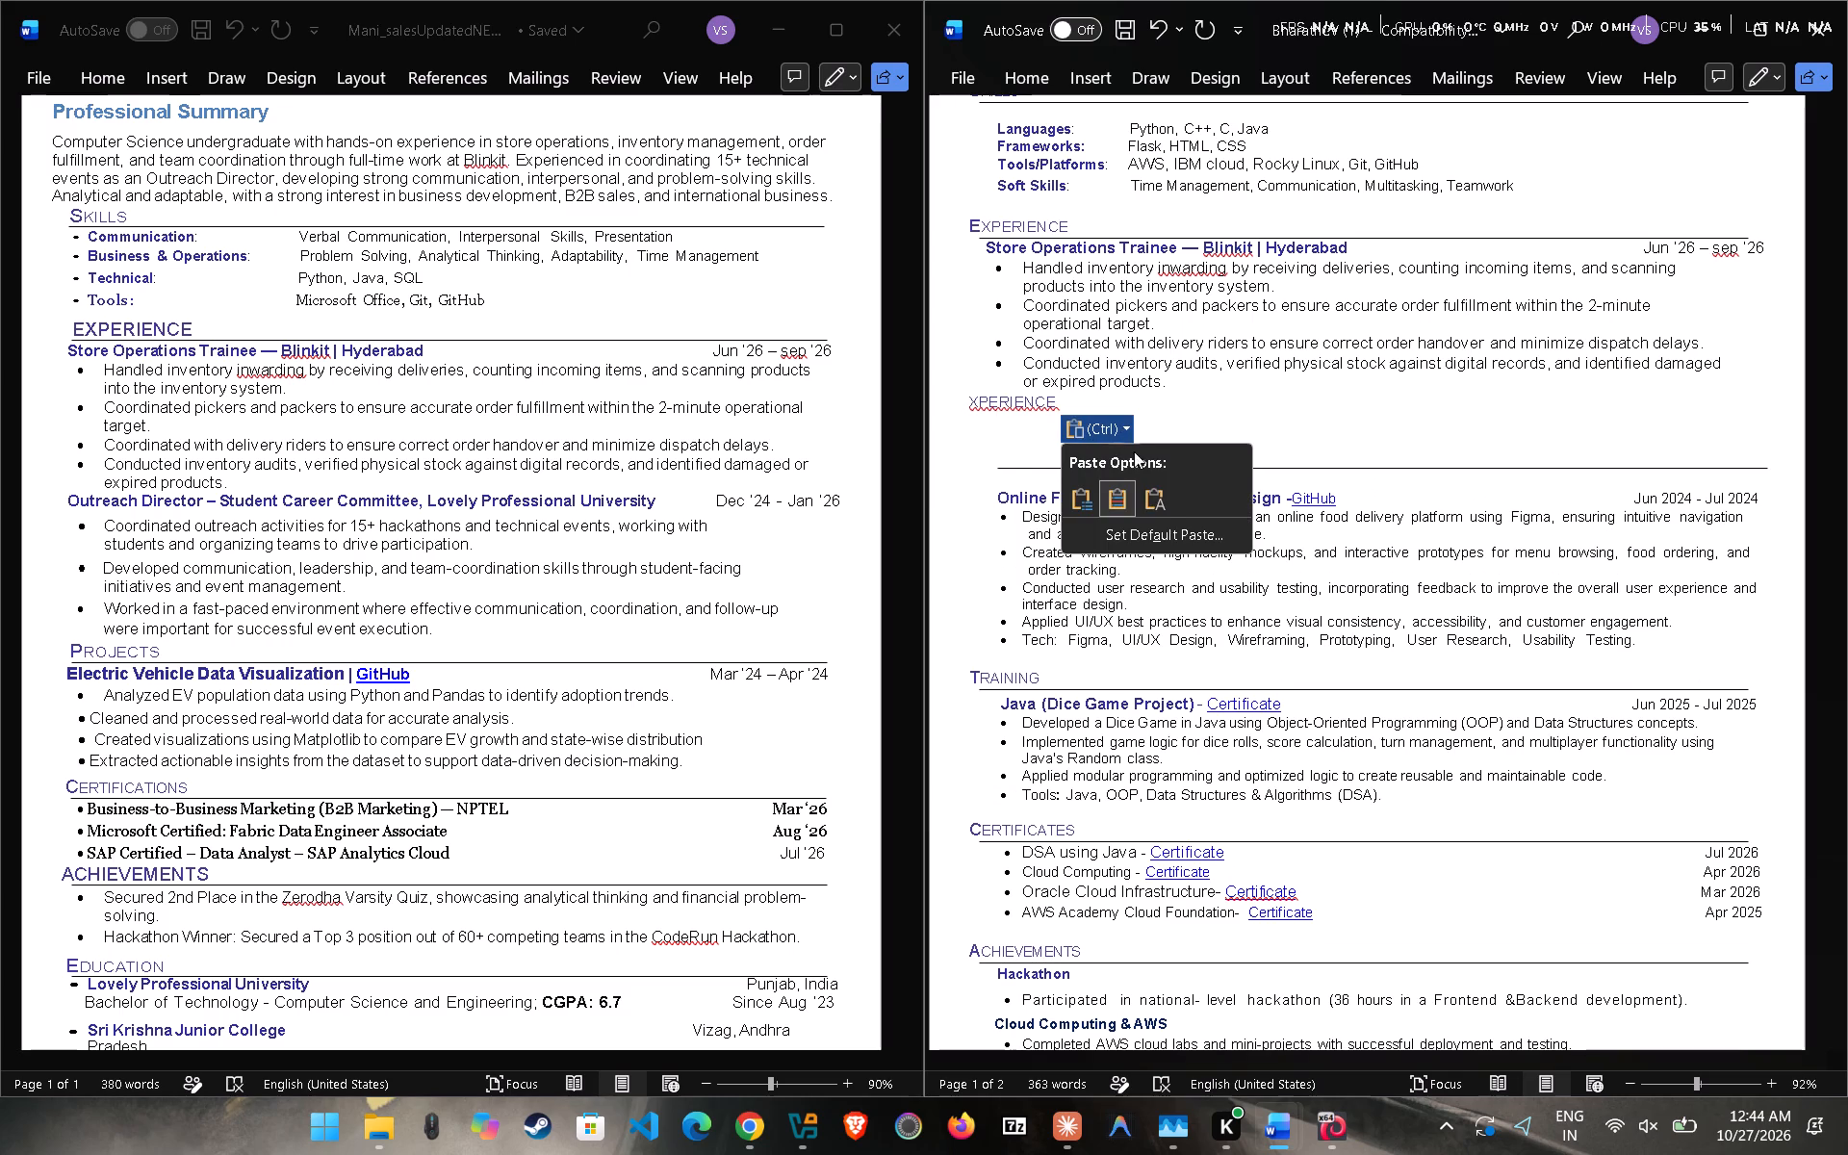
left_click(1125, 504)
Add the missing initial "E" to the pasted heading and indent it with three leading spaces.
left_click(970, 401)
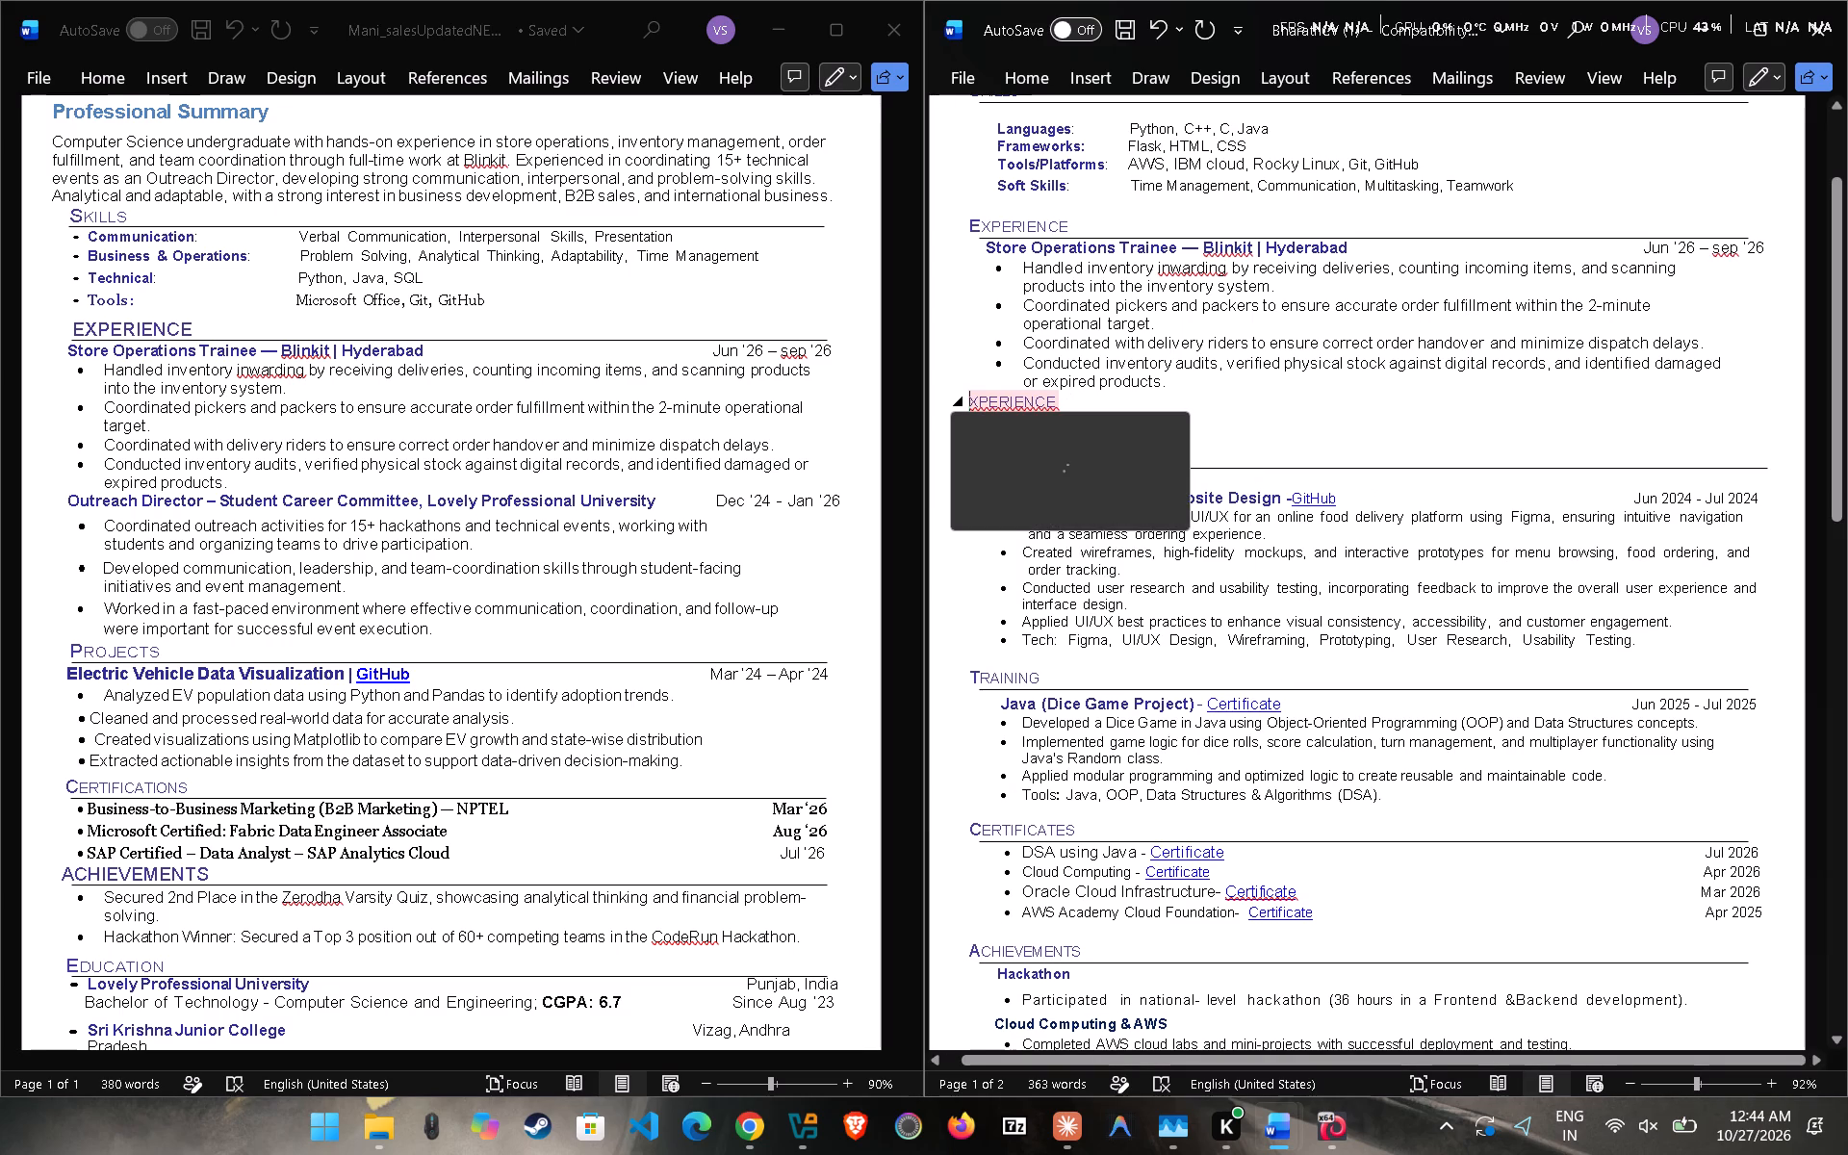
key("shift+e")
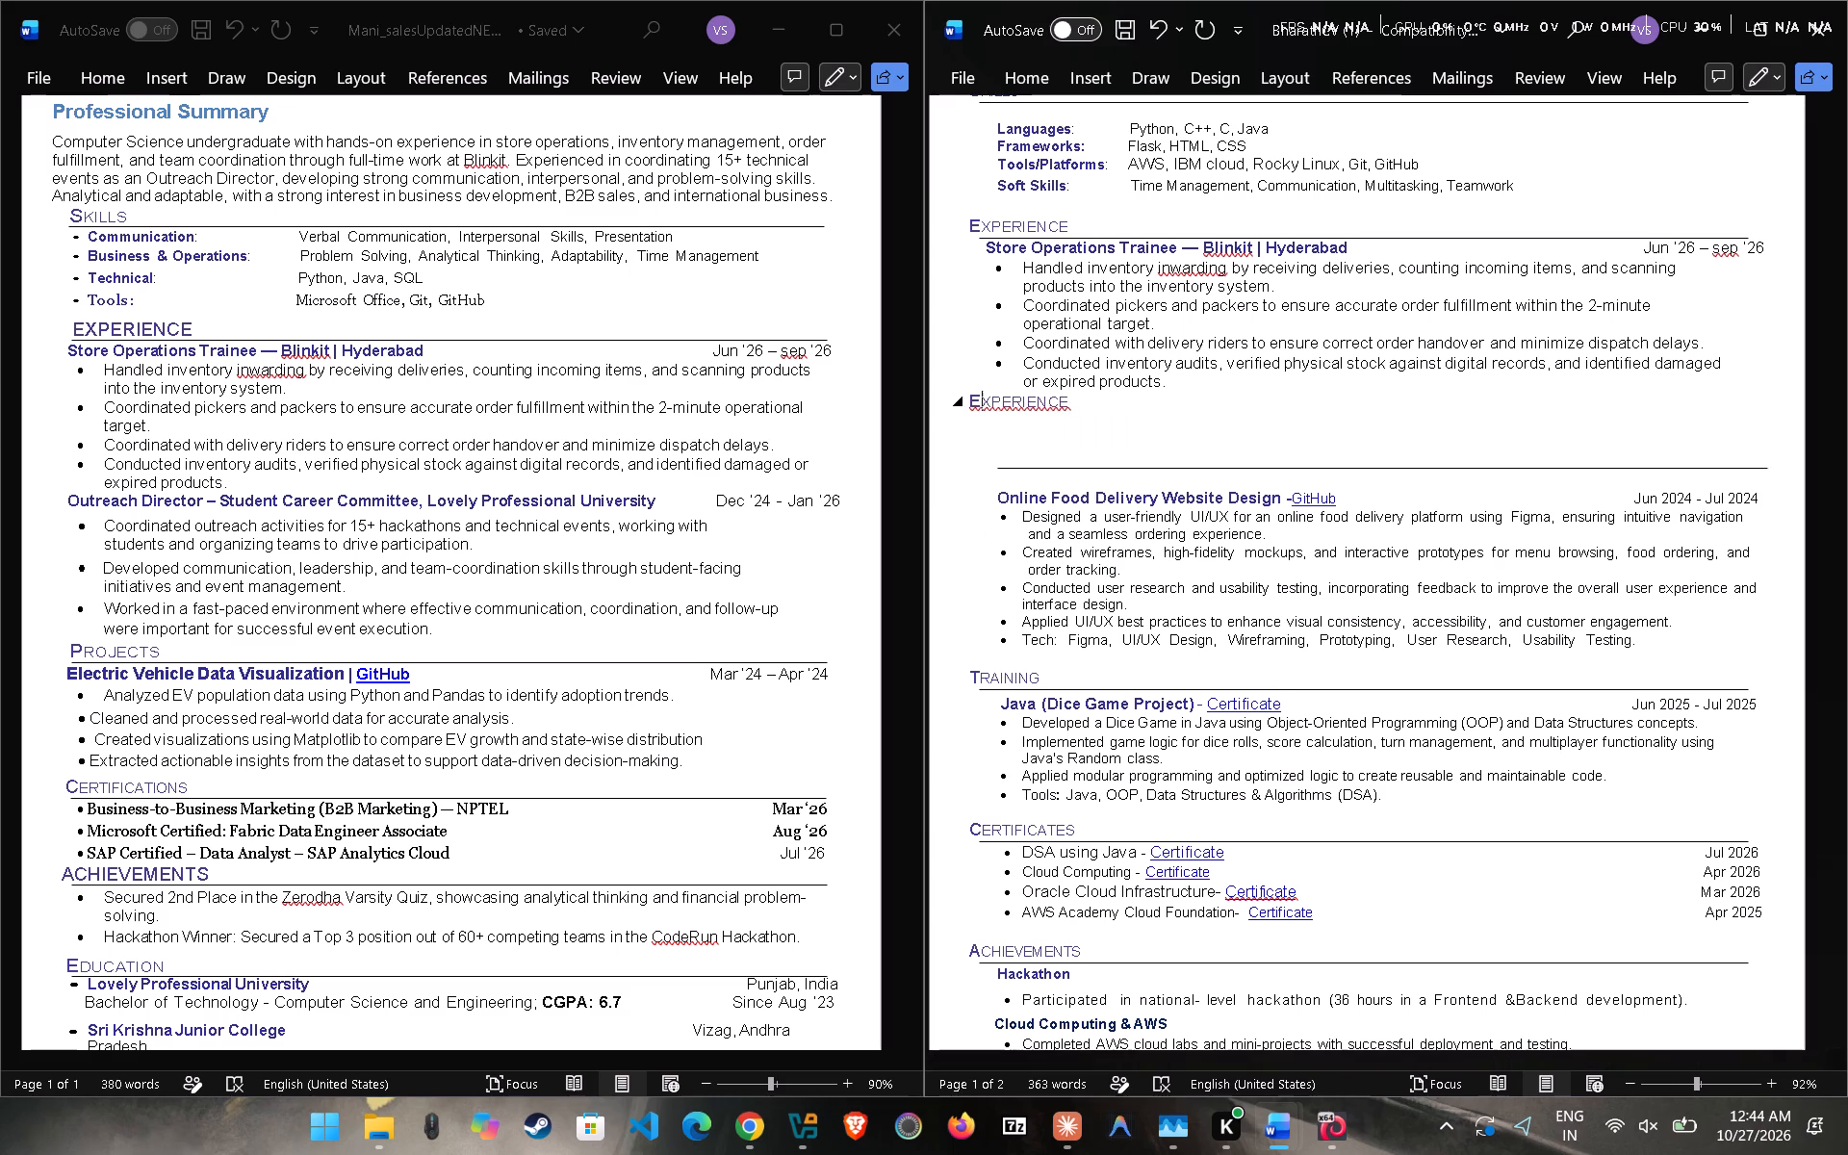
key("Left")
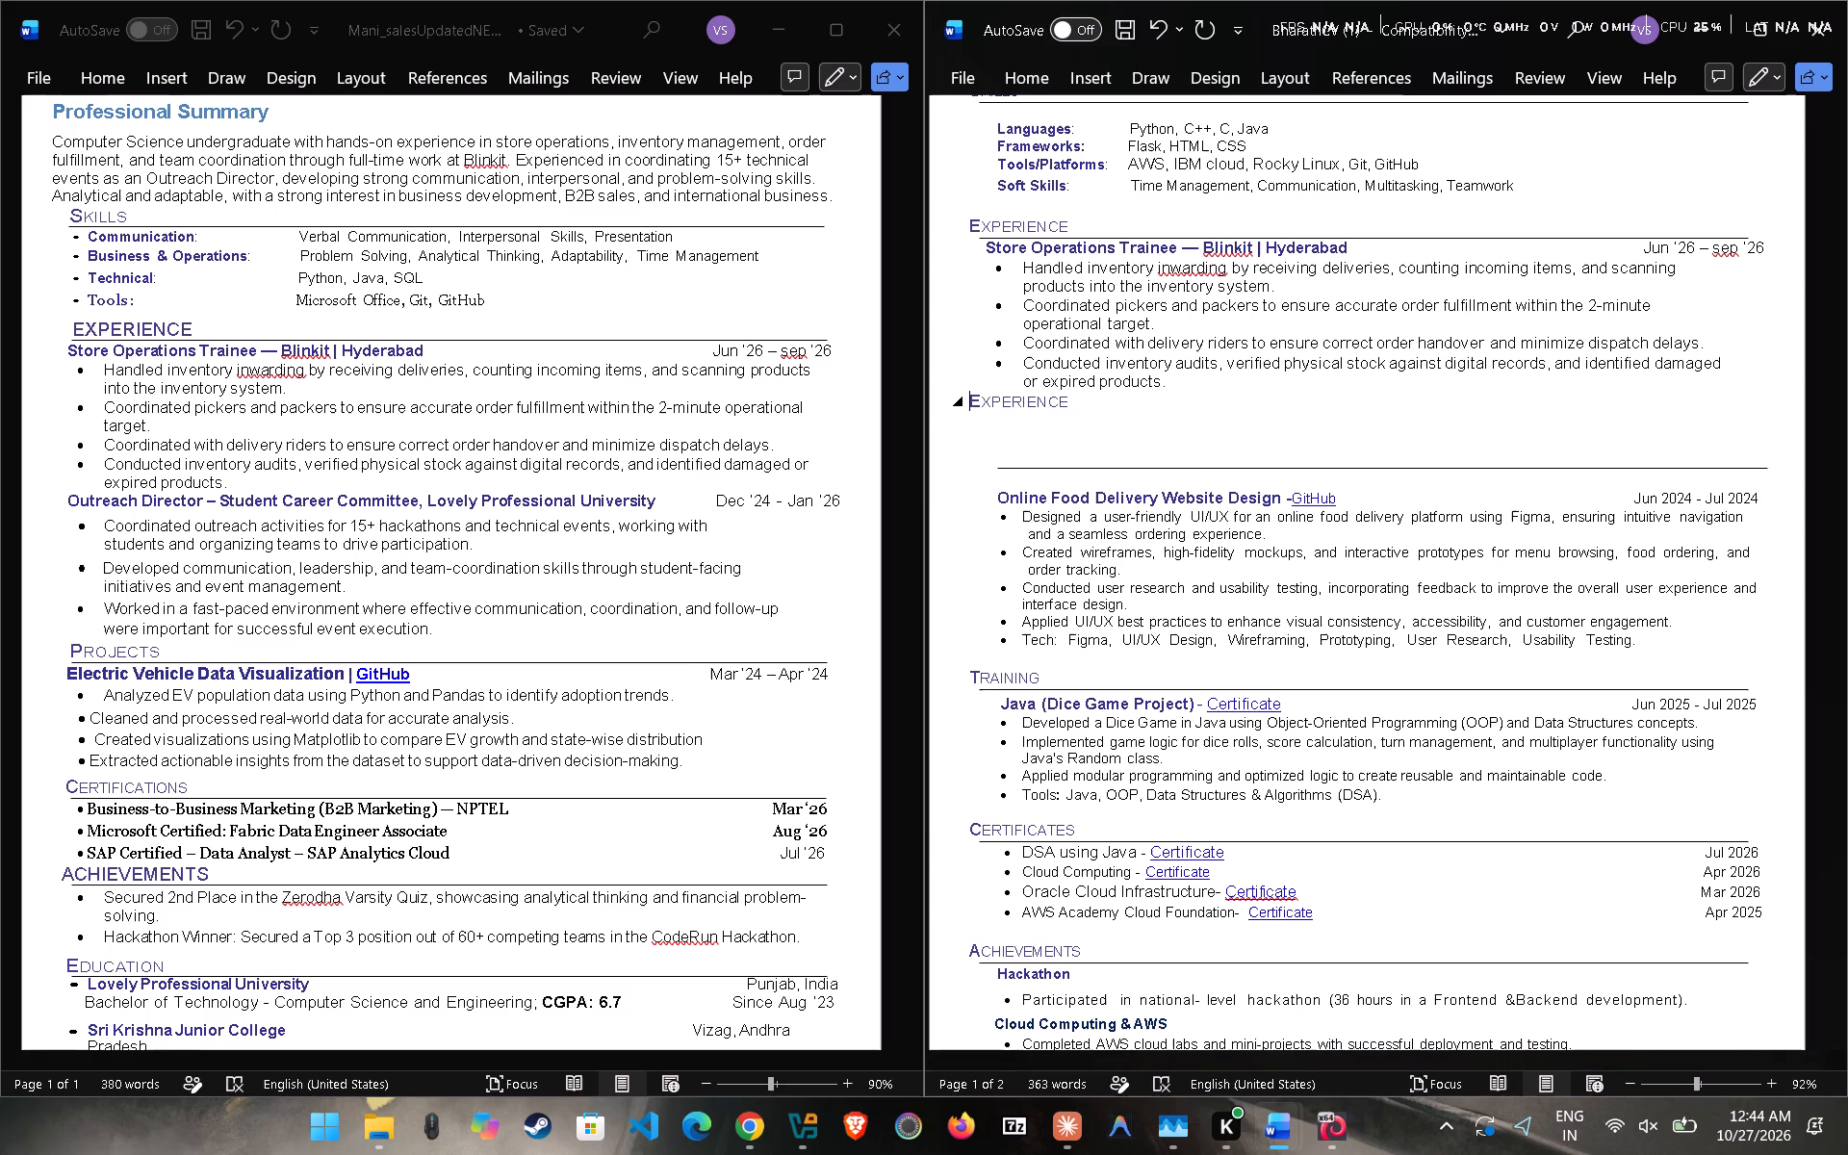
key("space")
key("space")
key("space")
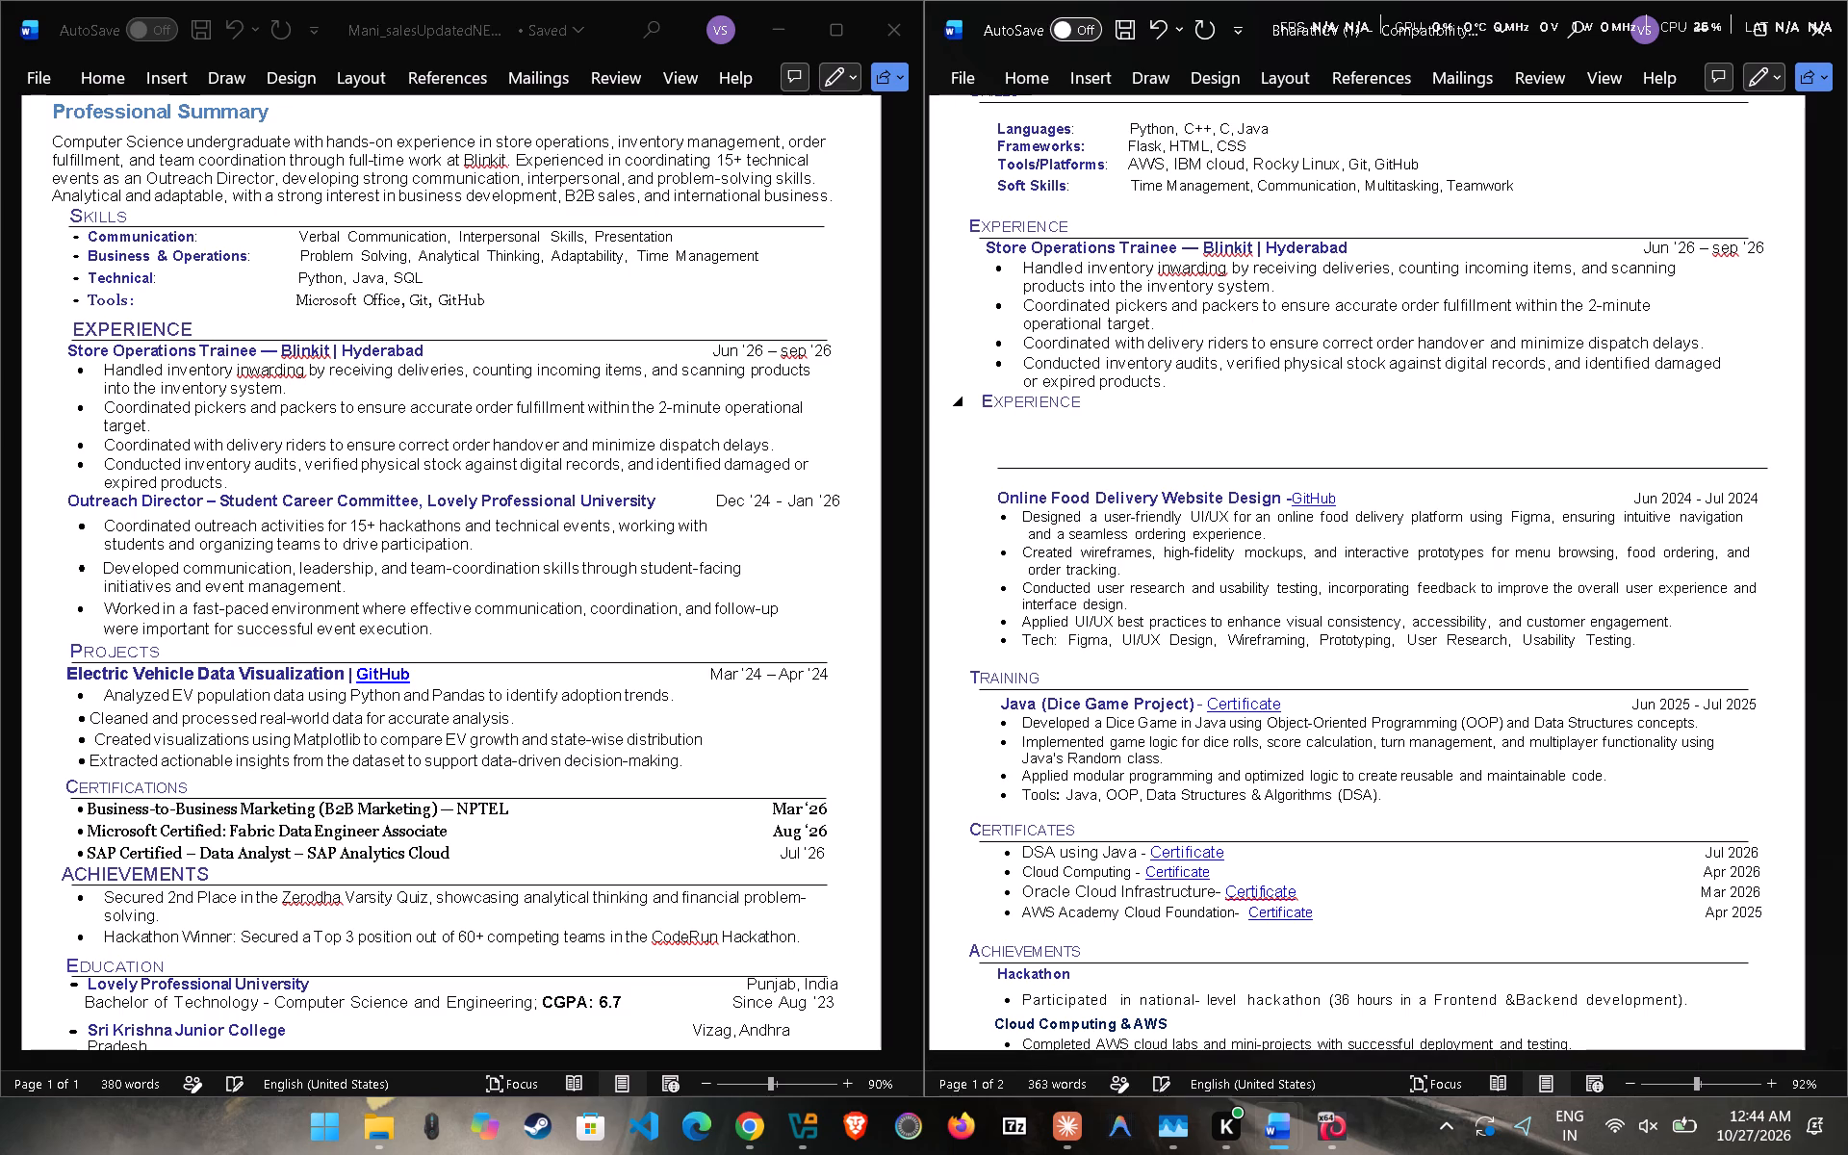
Delete the blank lines between the pasted Experience heading and the horizontal rule above Online Food Delivery Website Design.
key("Down")
key("Down")
key("Down")
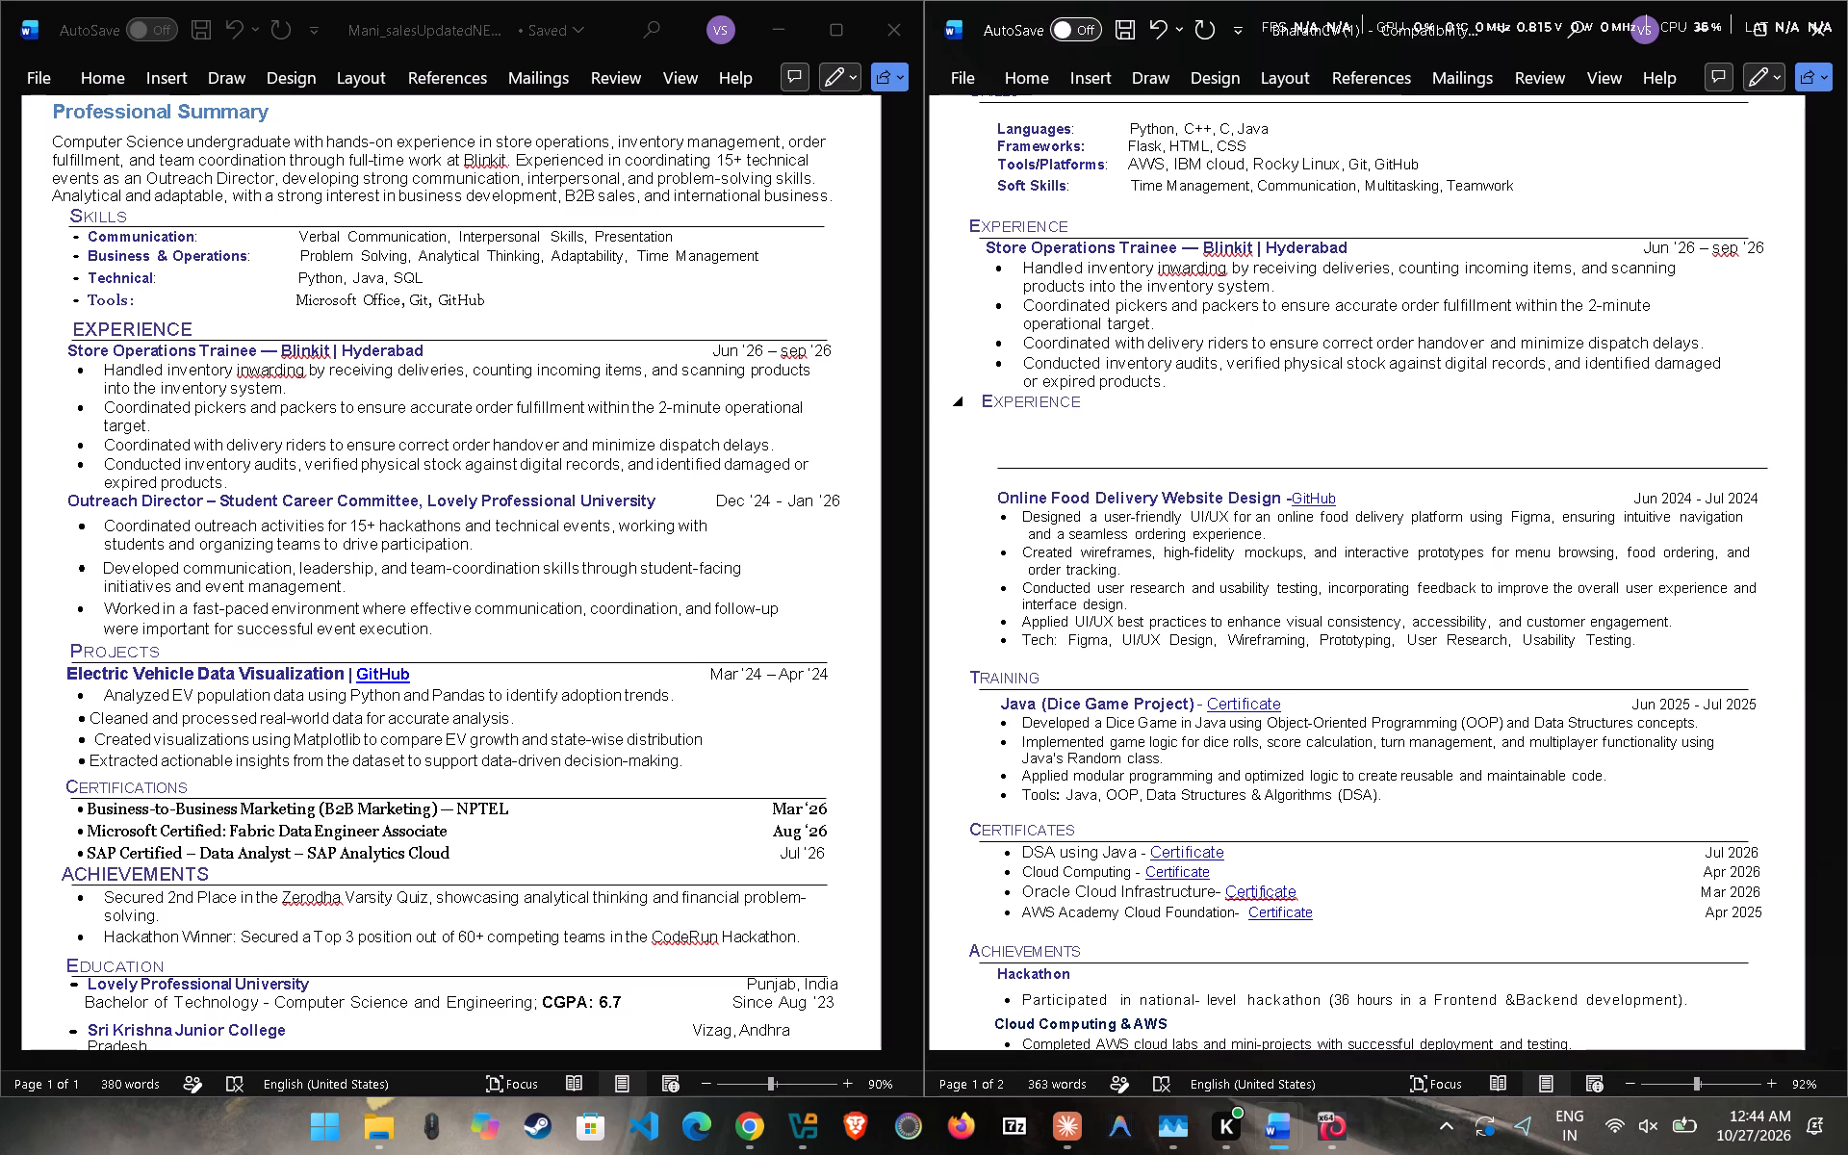
key("Up")
key("BackSpace")
key("BackSpace")
key("BackSpace")
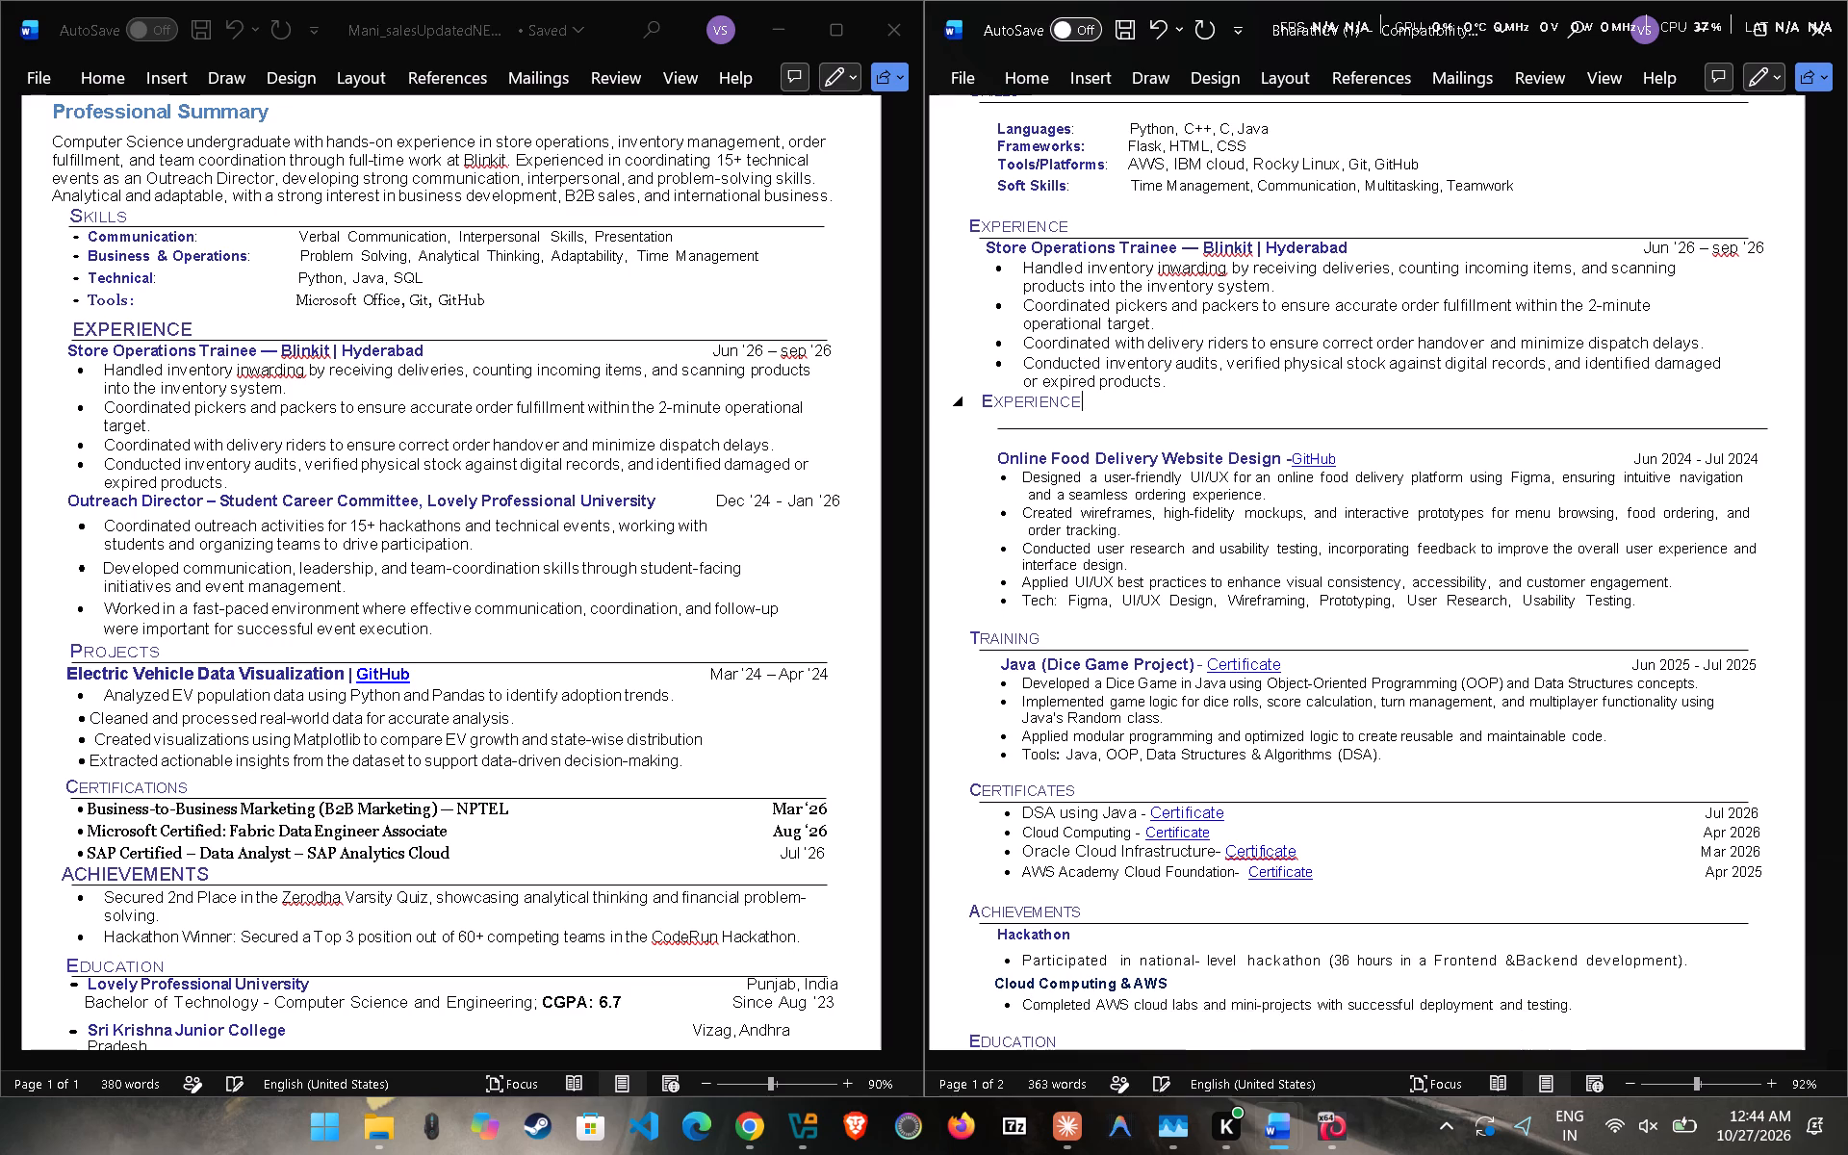
Set the pasted horizontal rule to tight text wrapping and move it directly beneath the pasted Experience heading, aligned with the heading's start.
key("Down")
left_click(1033, 425)
double_click(1033, 425)
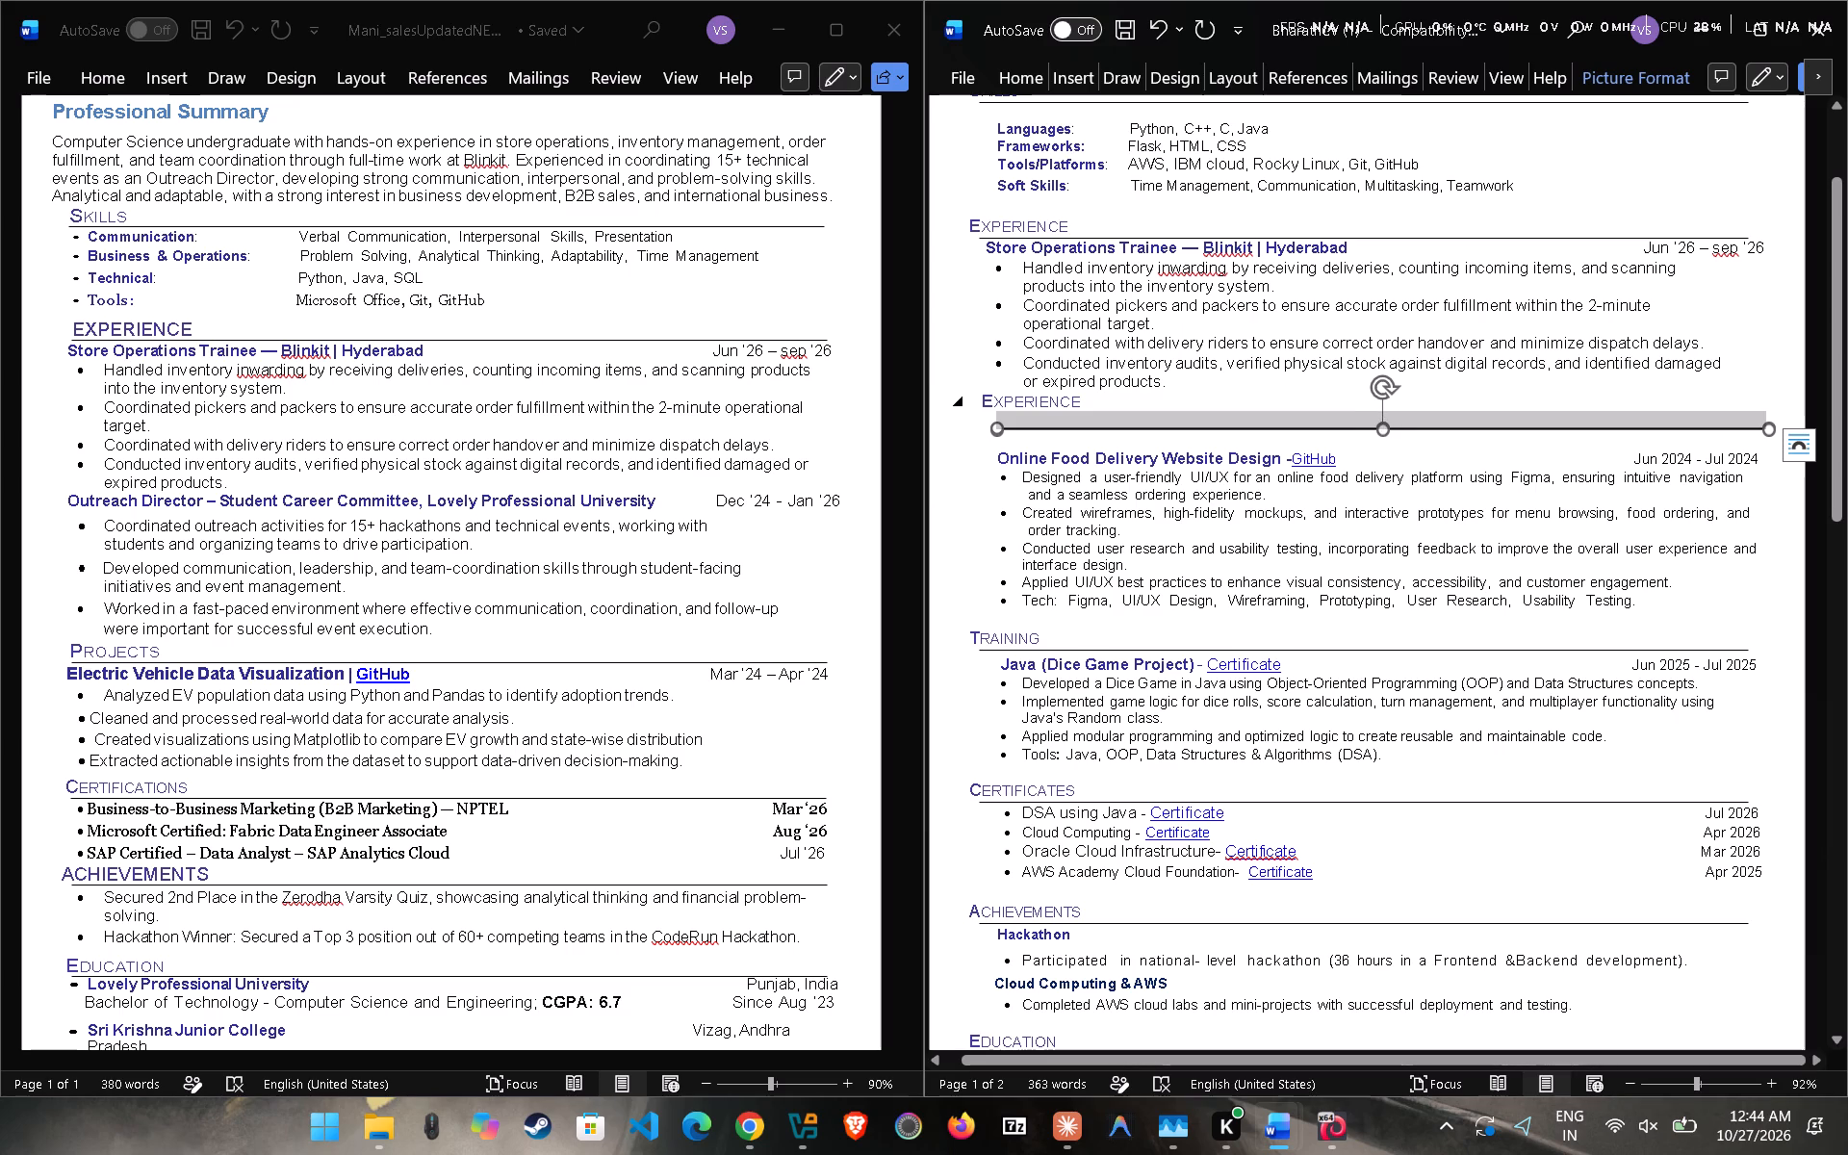
left_click_drag(1344, 425, 1344, 409)
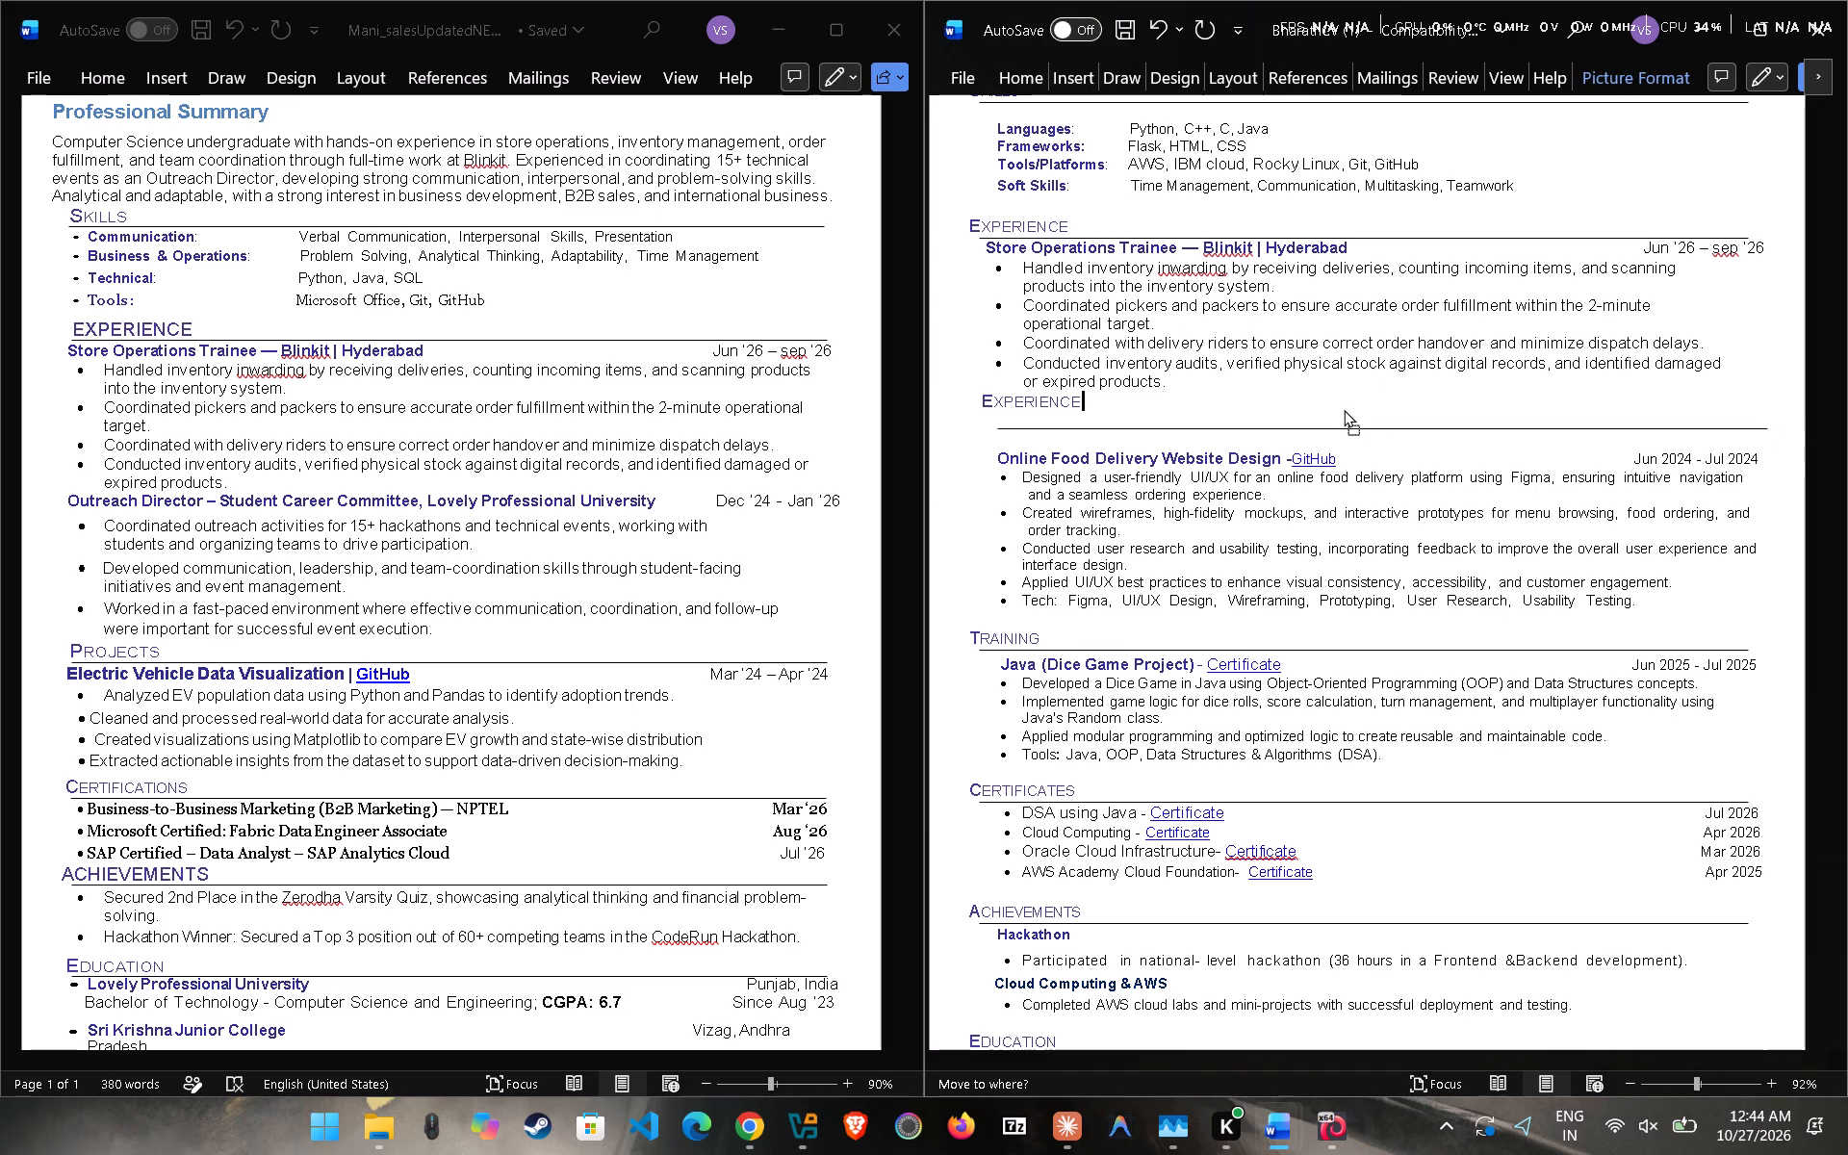
left_click_drag(1344, 409, 1320, 405)
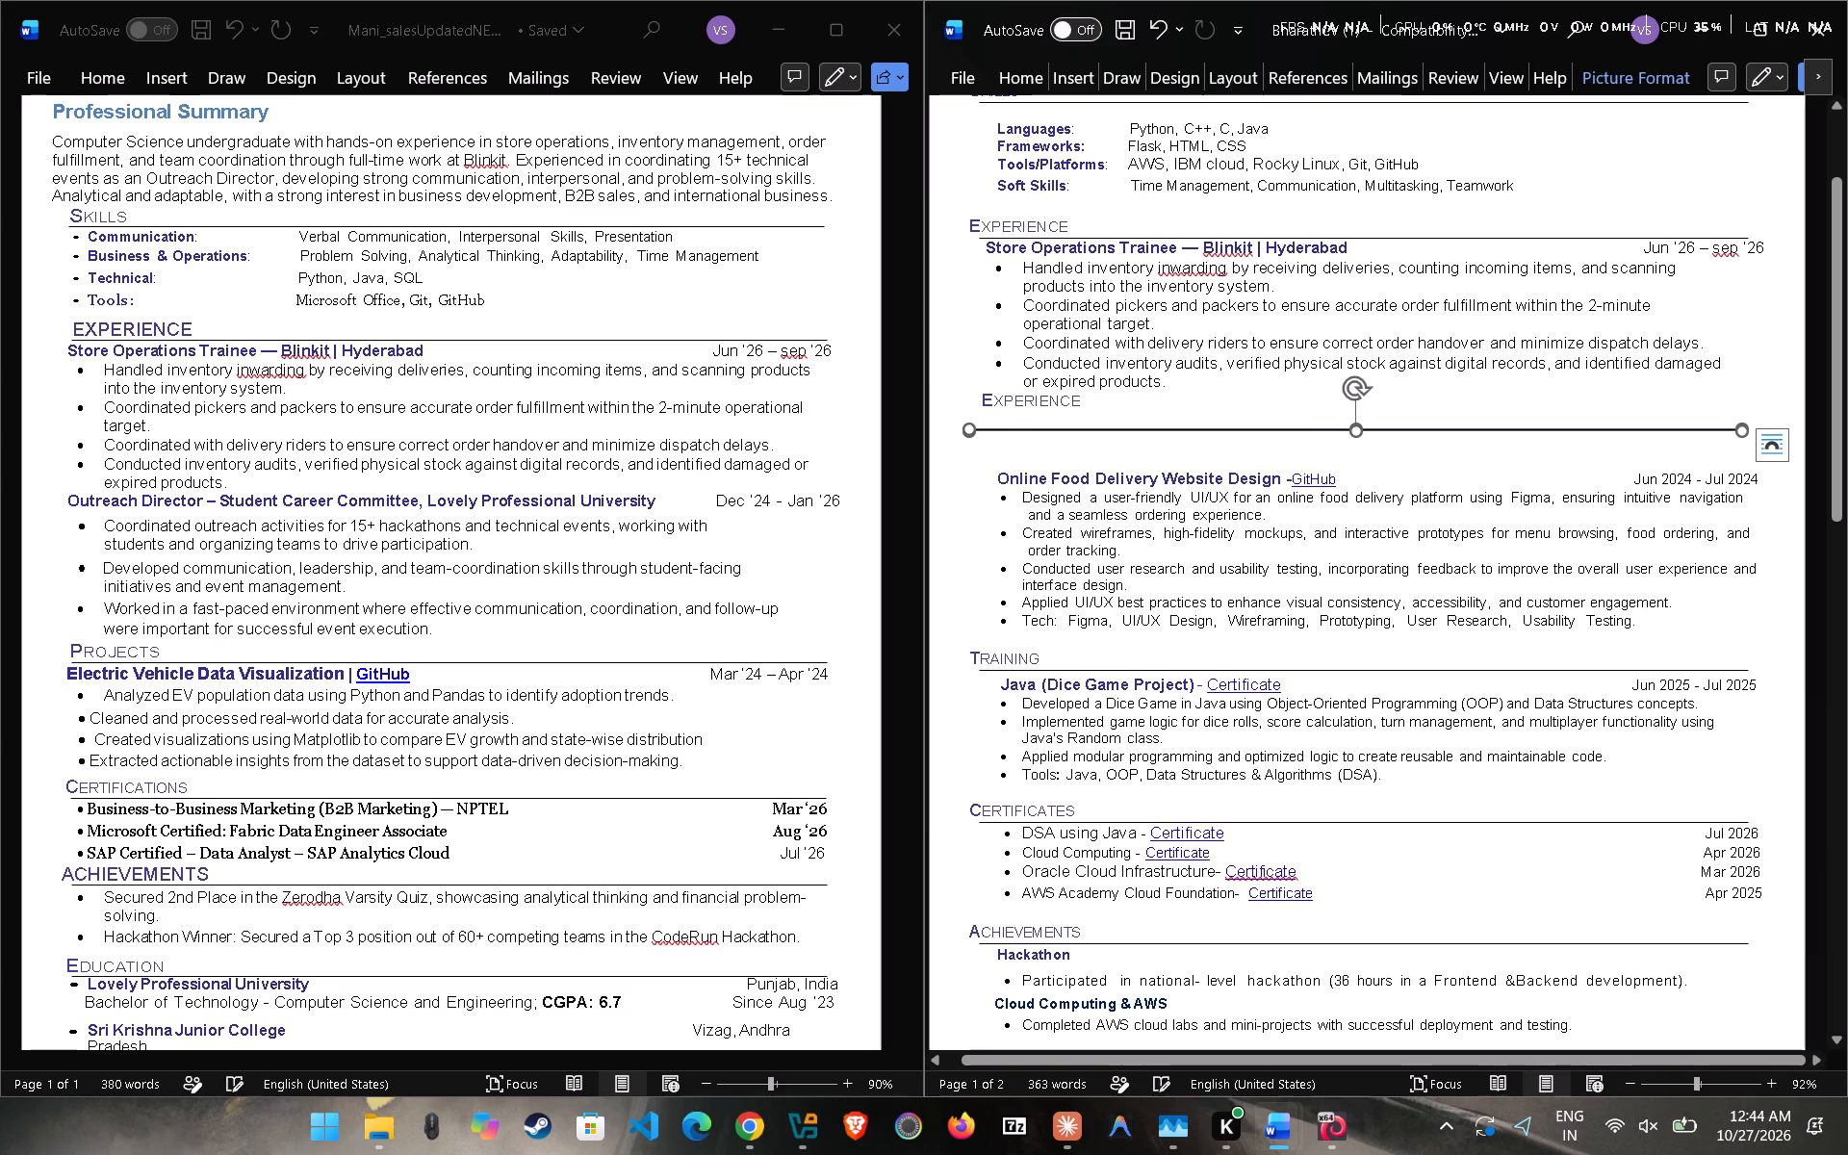
left_click(1767, 461)
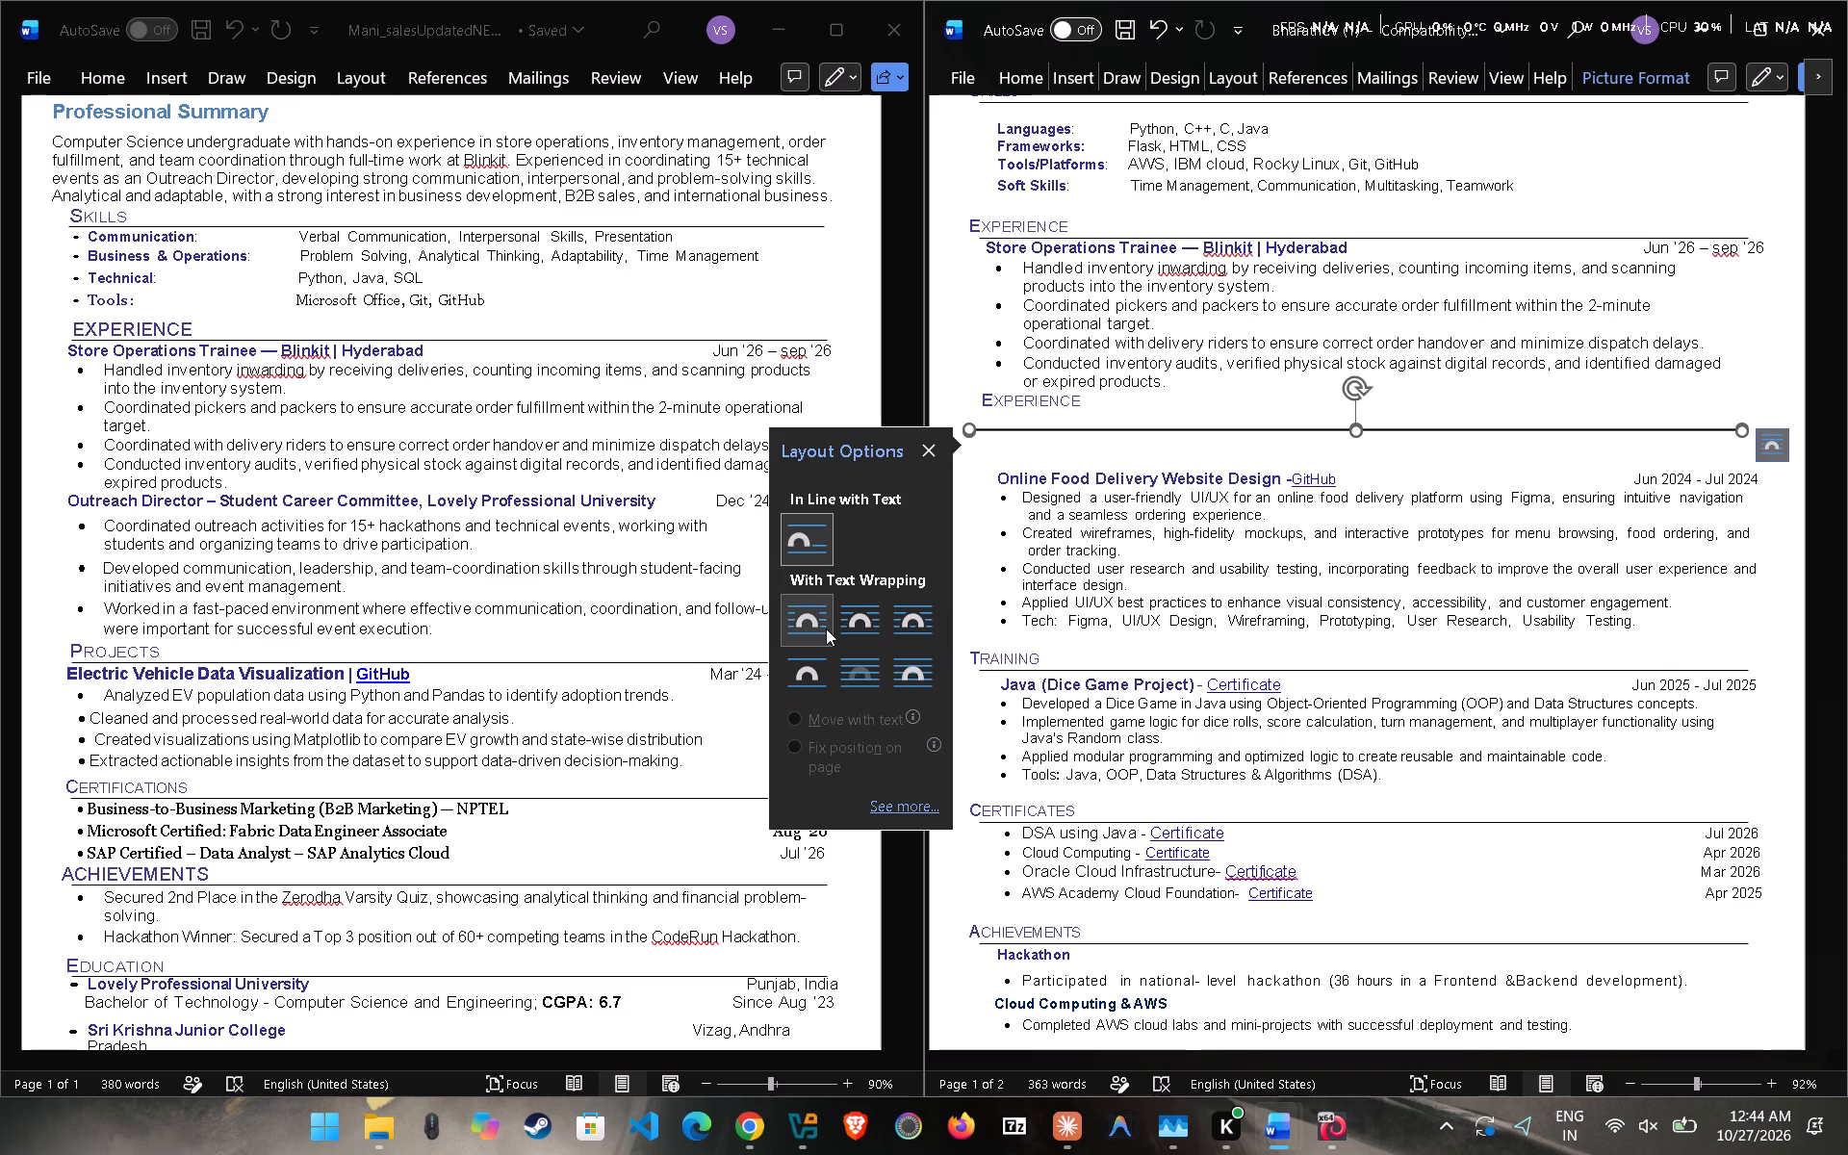
left_click(853, 629)
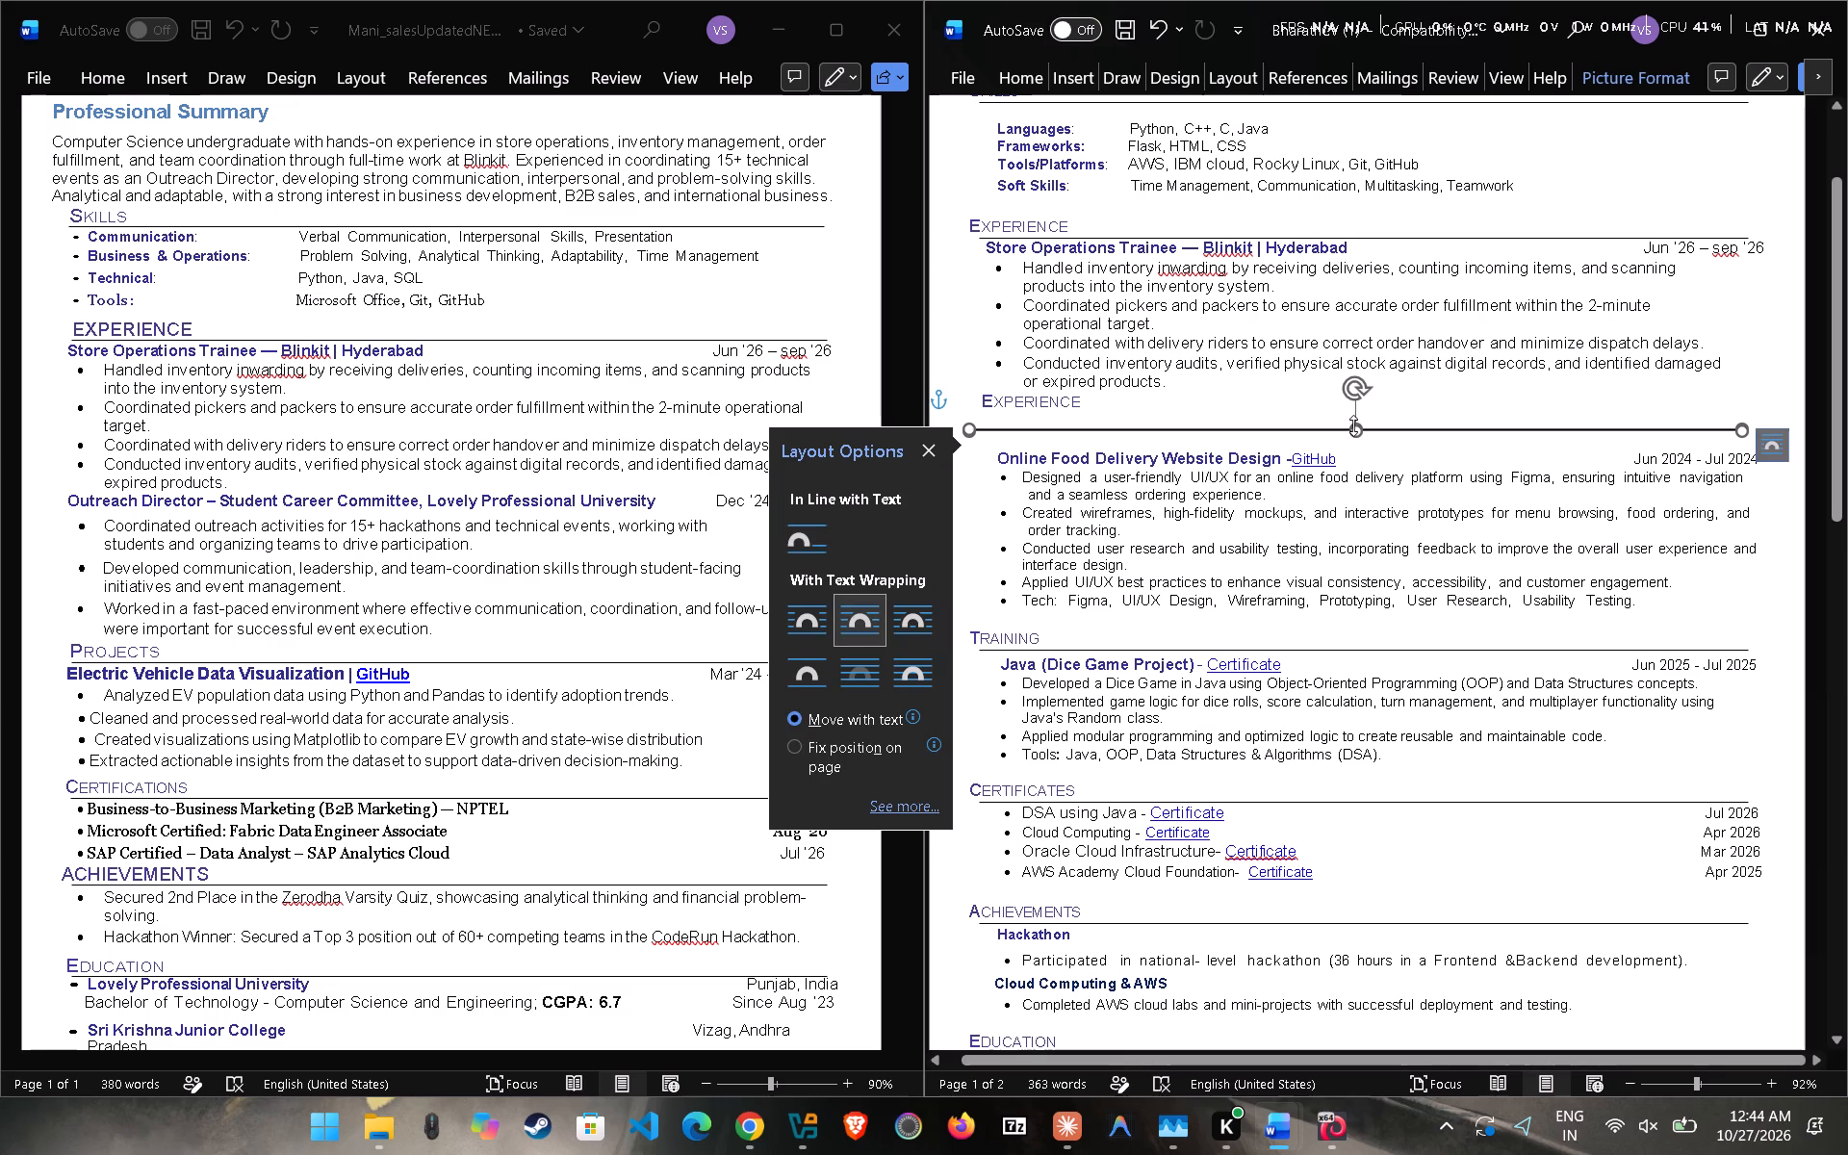
left_click_drag(1370, 432, 1376, 418)
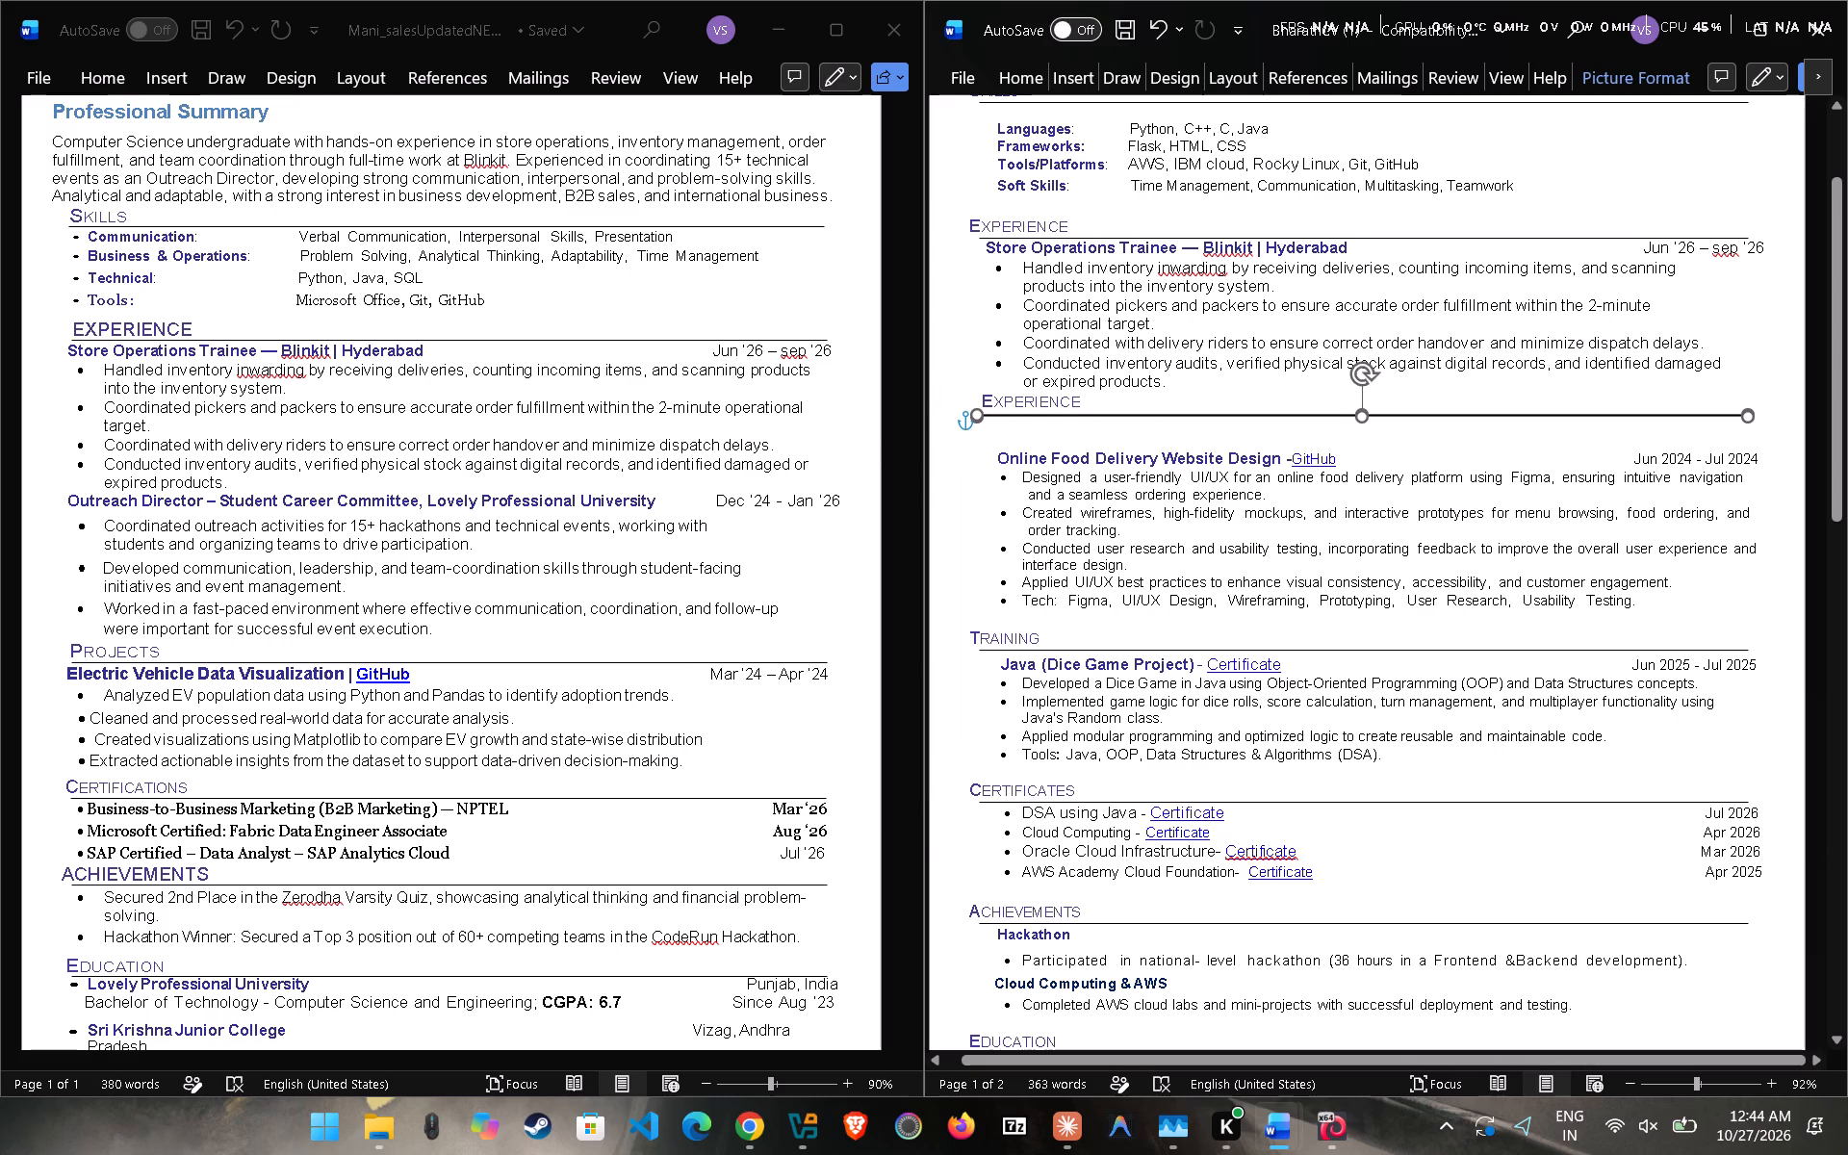
left_click_drag(1376, 418, 1395, 418)
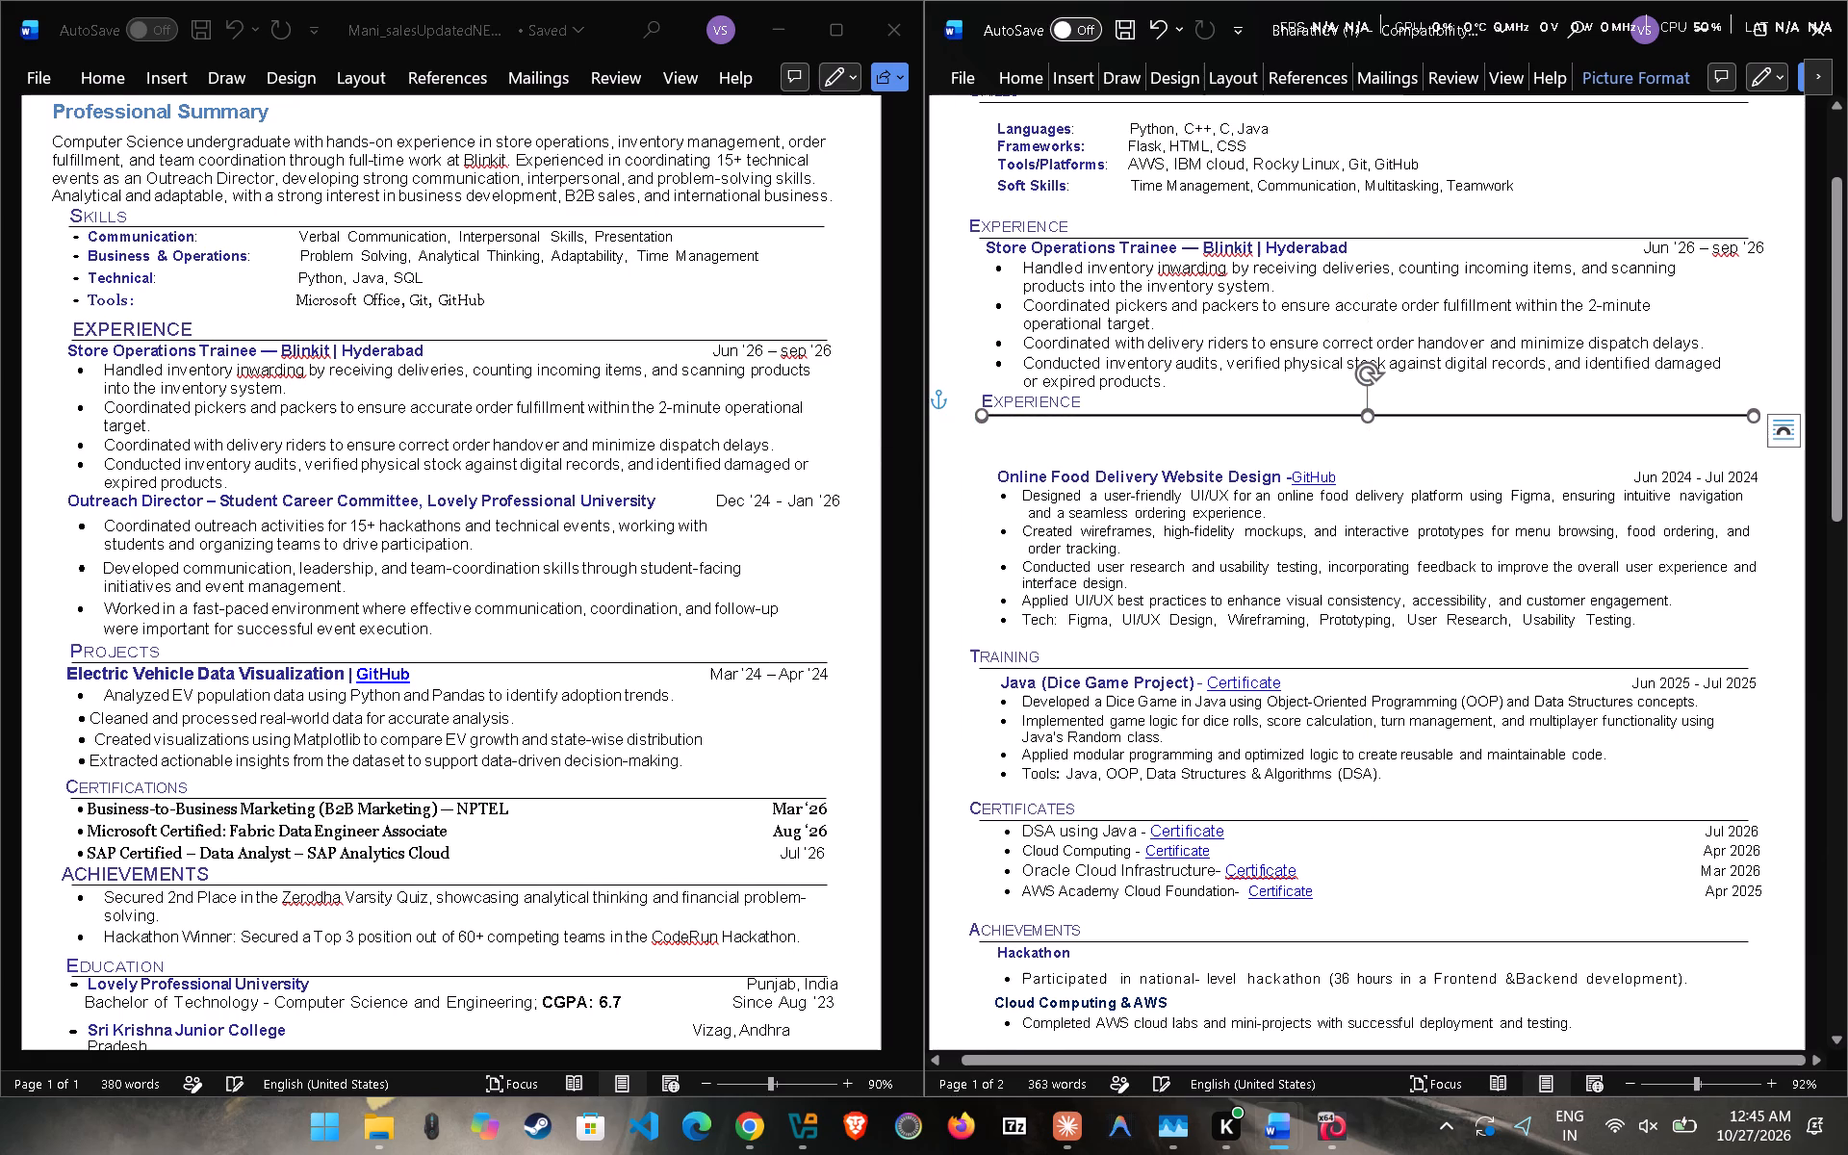
Delete the extra blank lines between the second Experience heading's rule and the Online Food Delivery Website Design entry.
left_click(1362, 442)
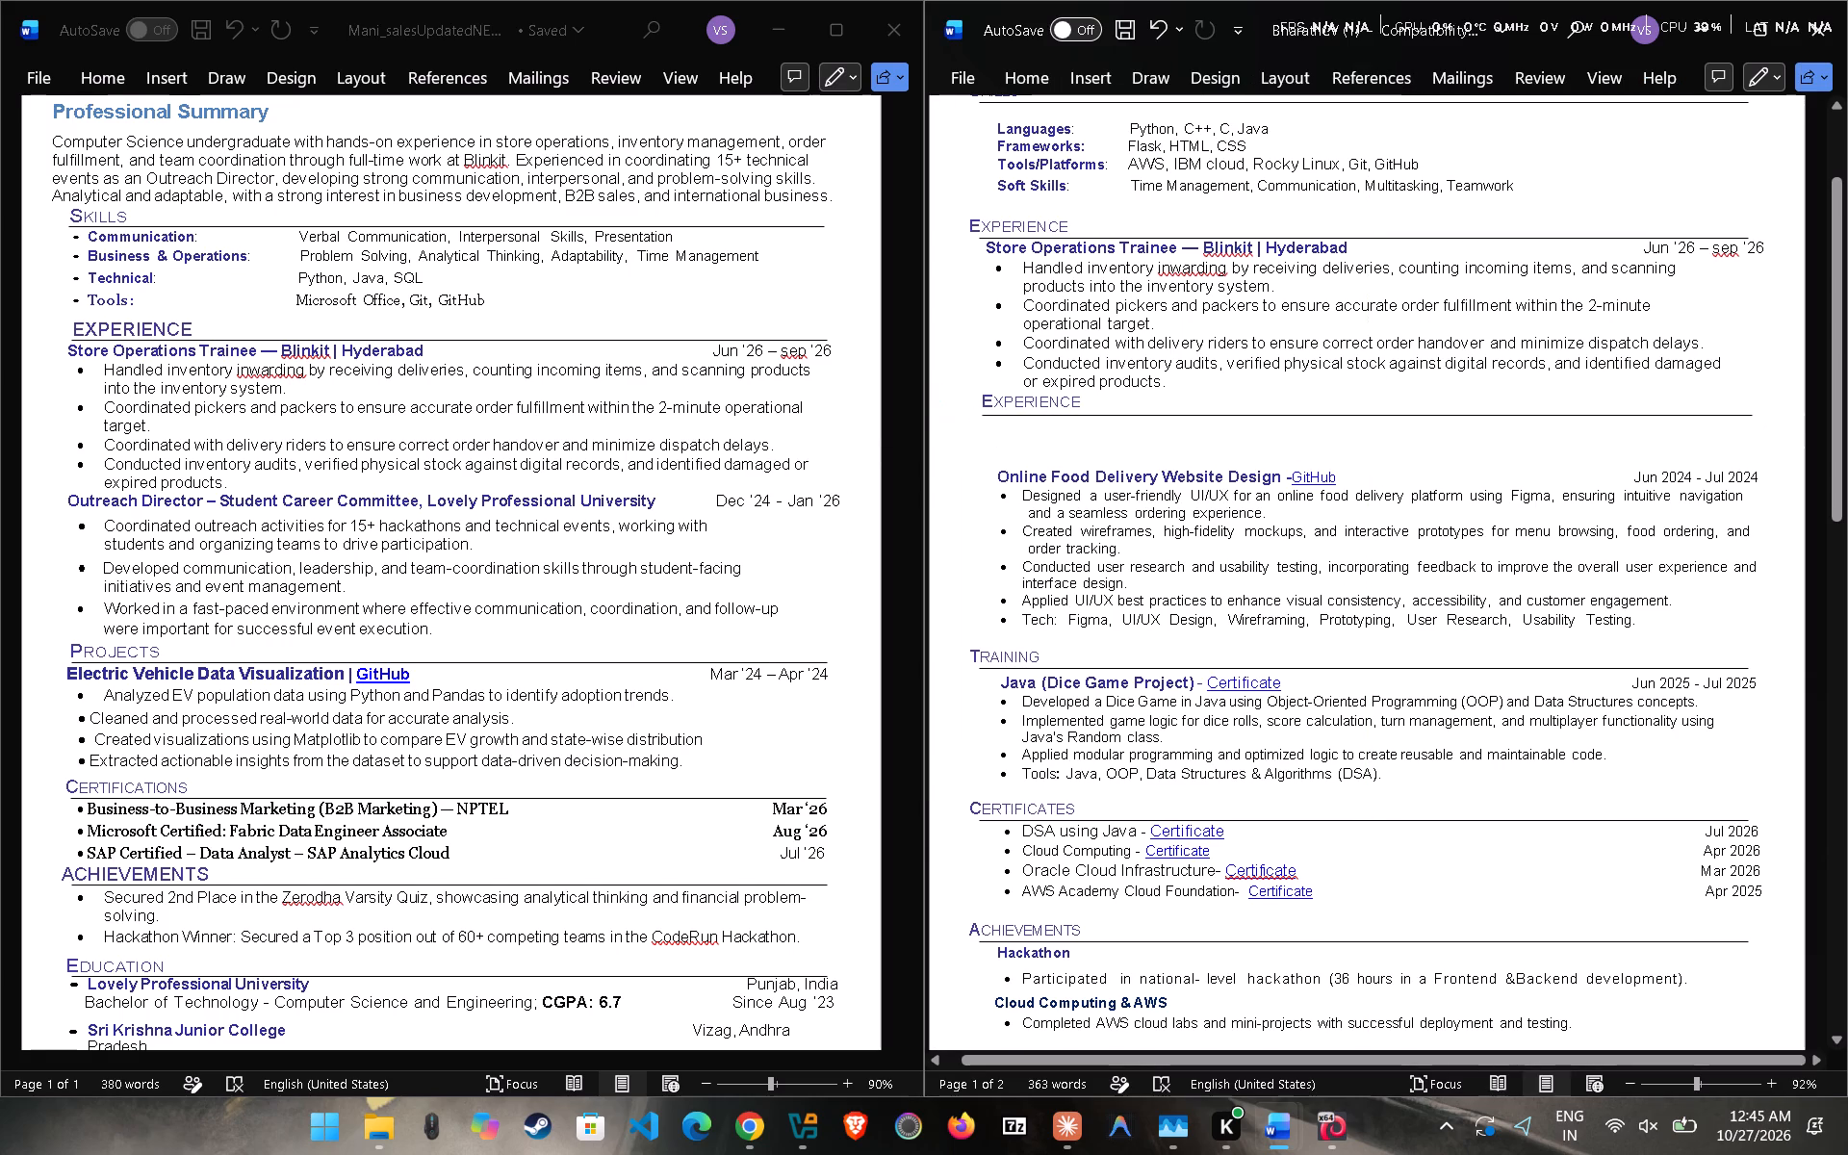
key("Down")
key("BackSpace")
key("BackSpace")
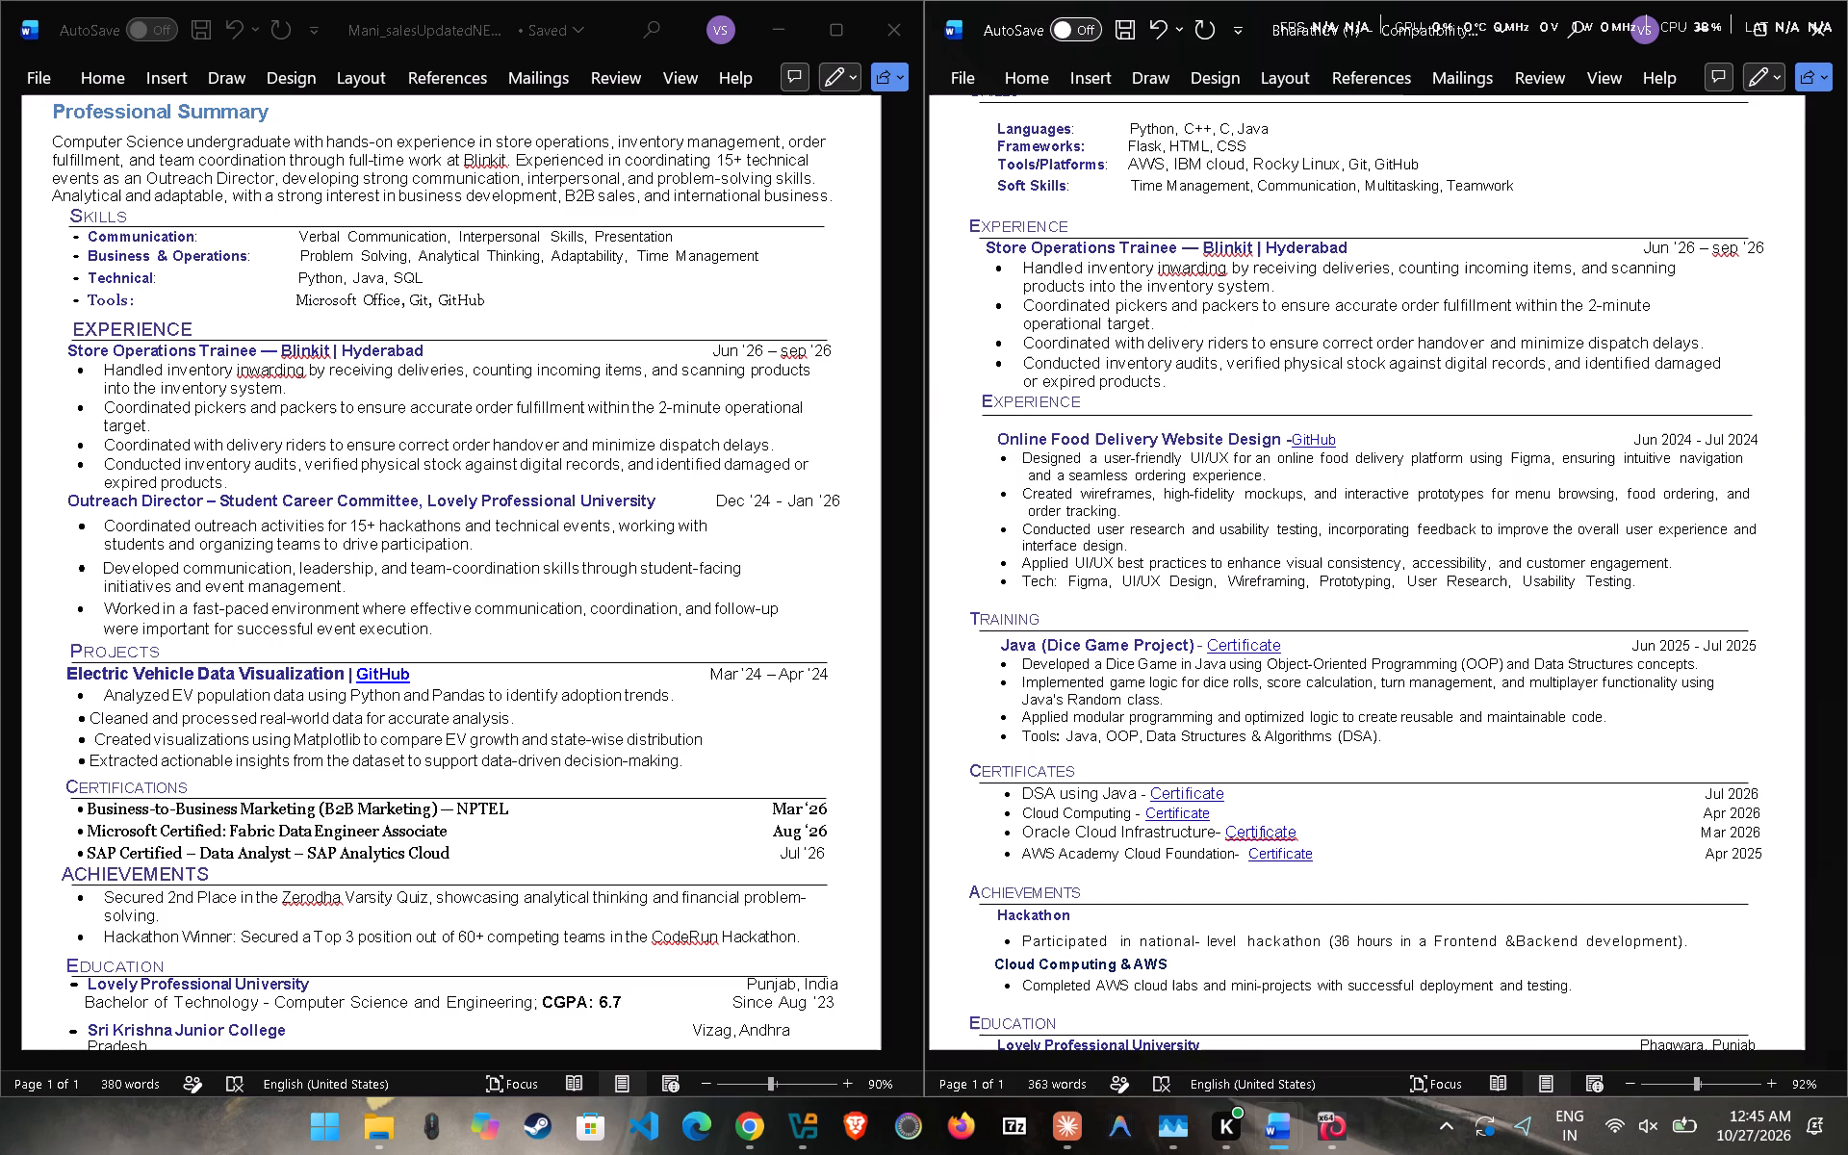
Replace the text of the second Experience heading, above the food delivery project, with "projects".
left_click(991, 403)
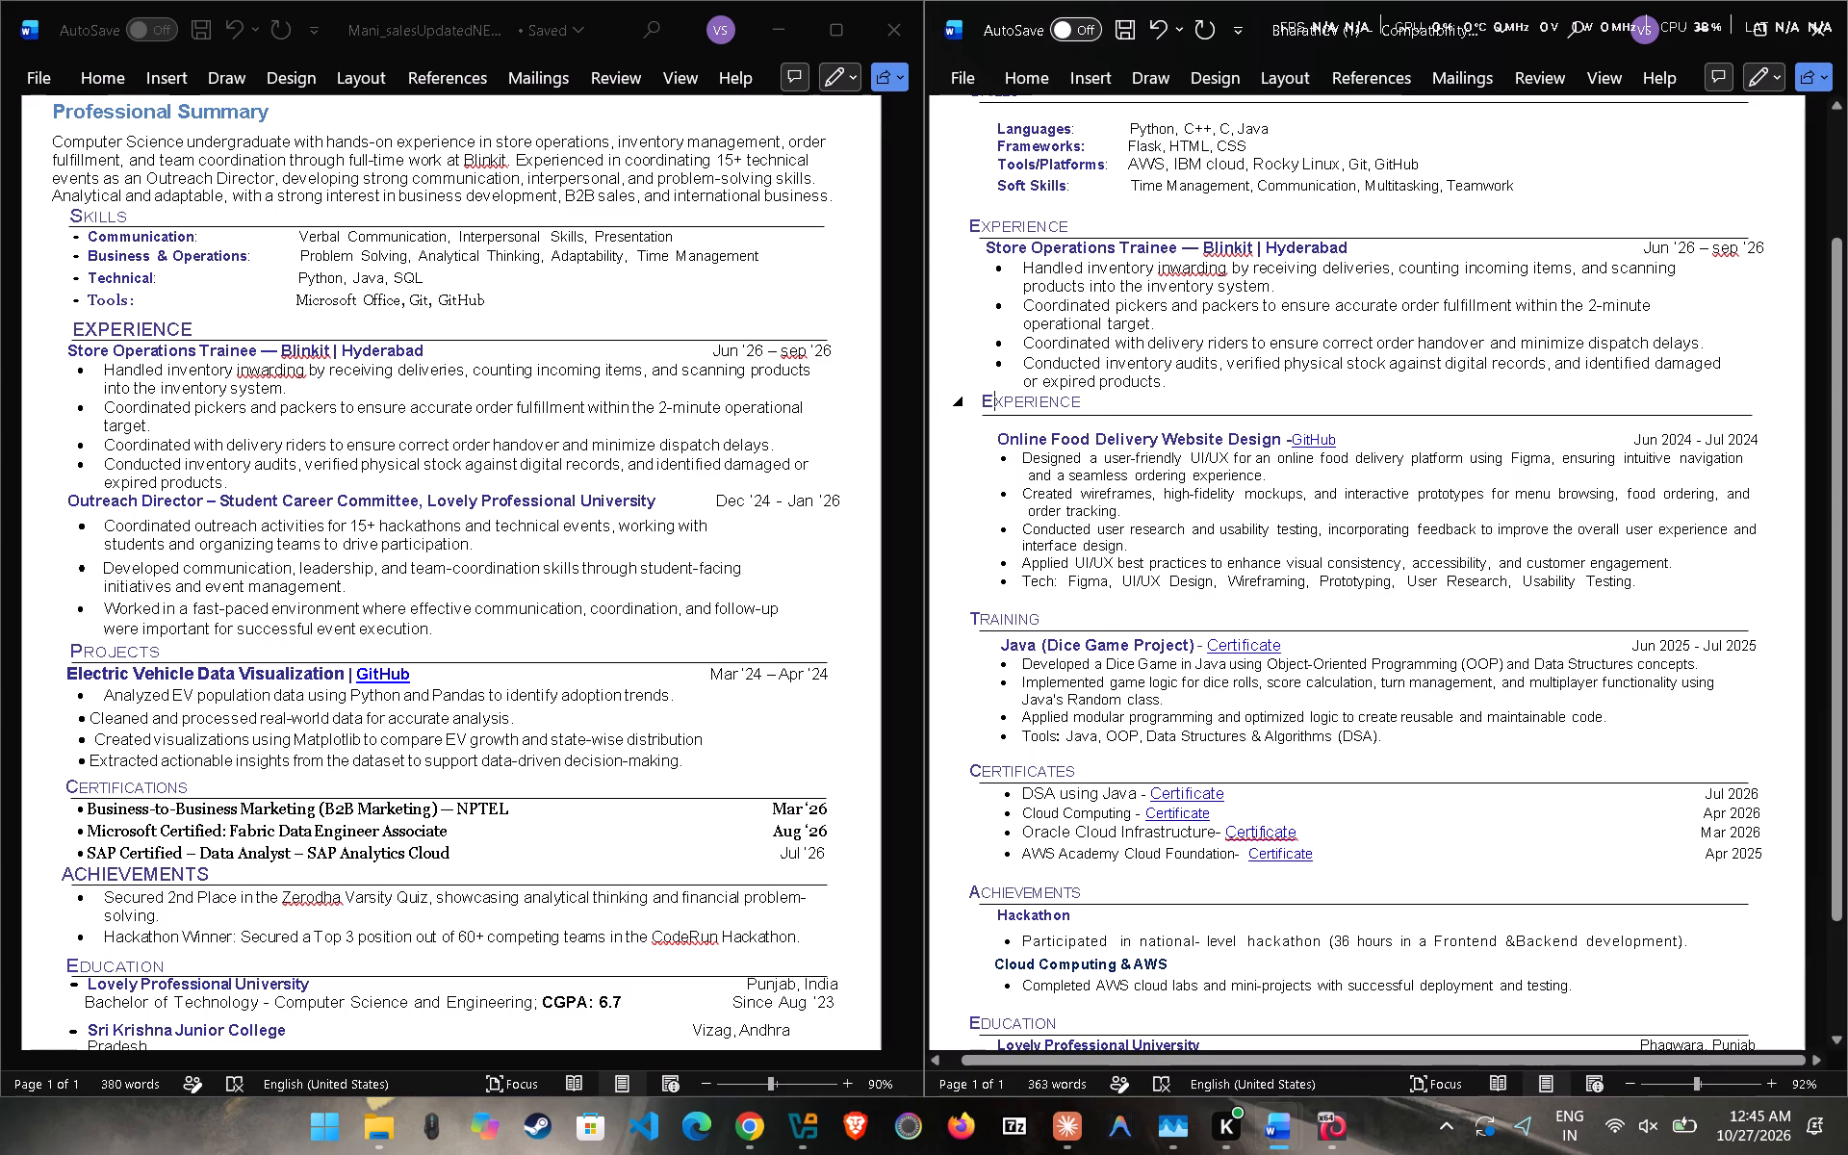
key("BackSpace")
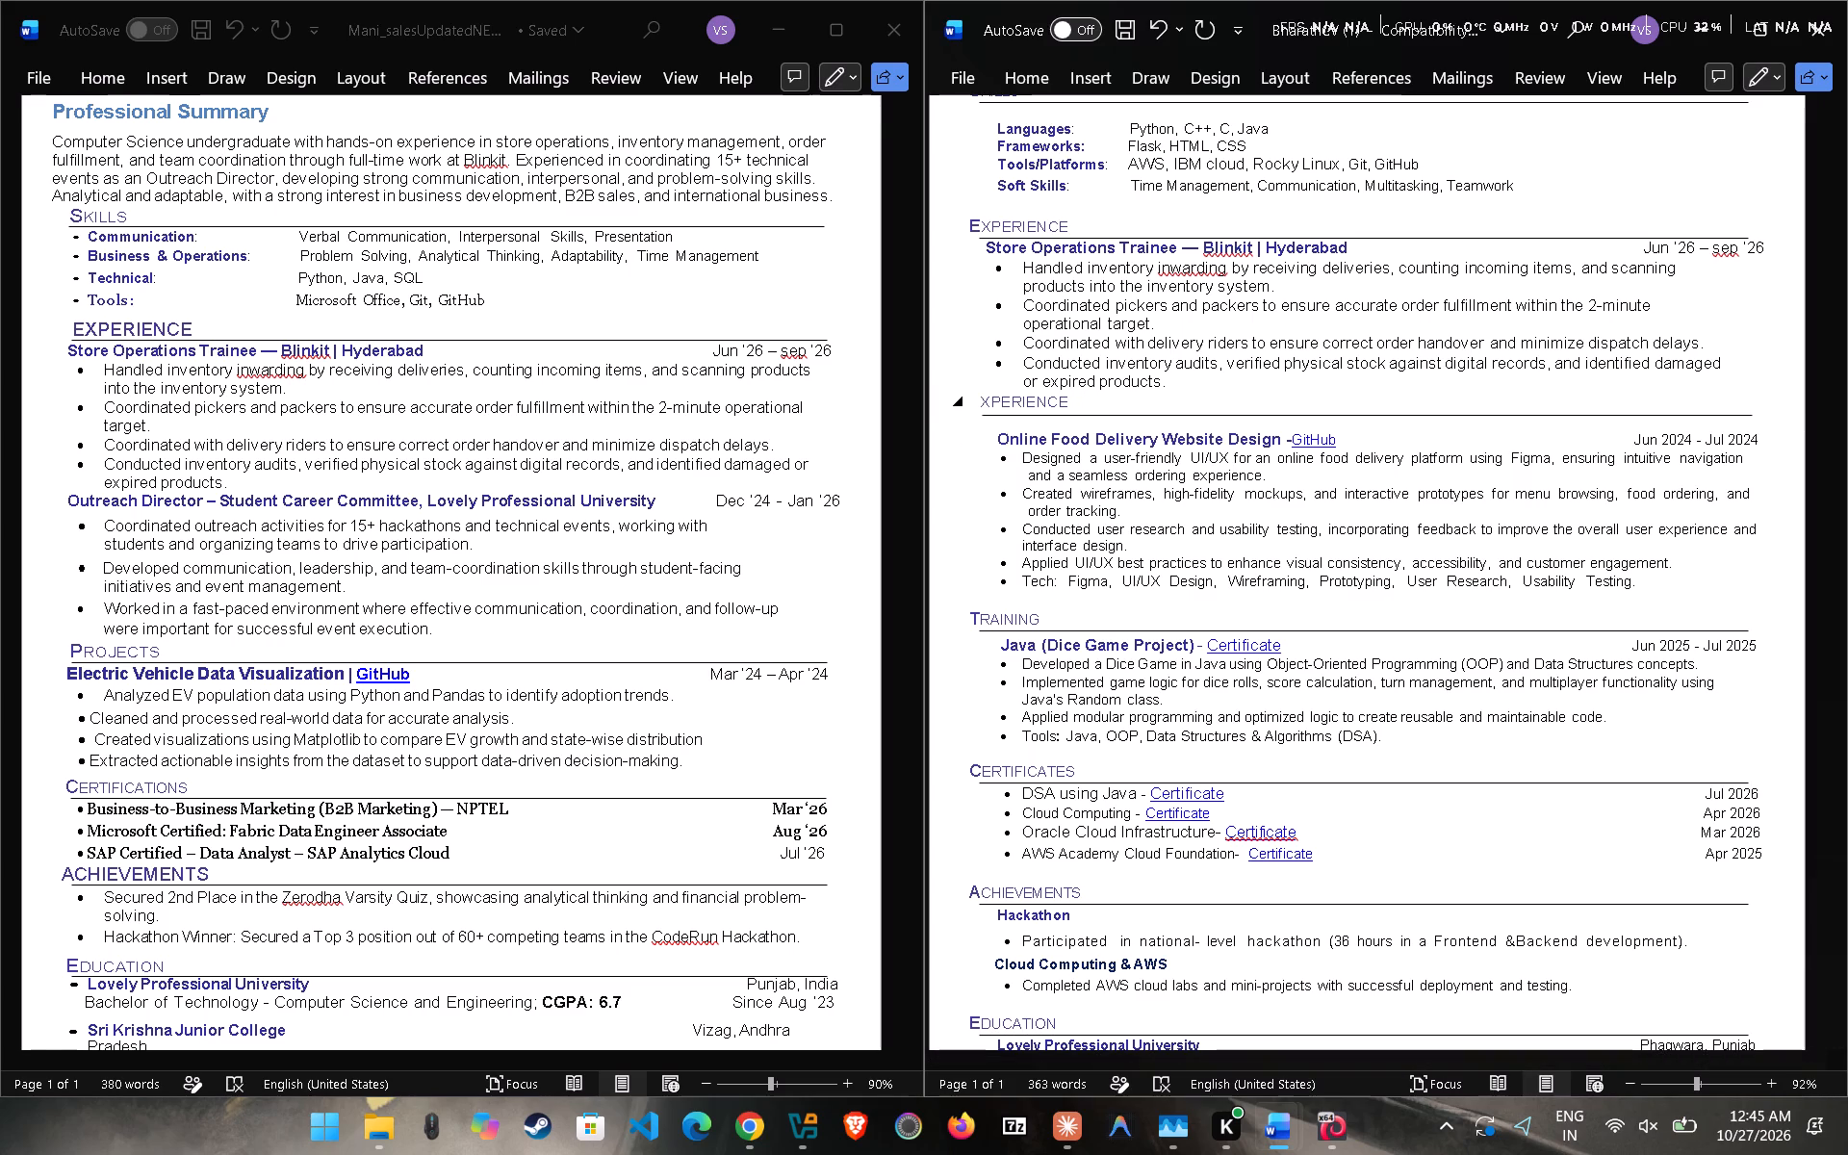
key("e")
key("Right")
key("Right")
key("Right")
key("Right")
key("Right")
key("Right")
key("Right")
key("Right")
key("Right")
key("Right")
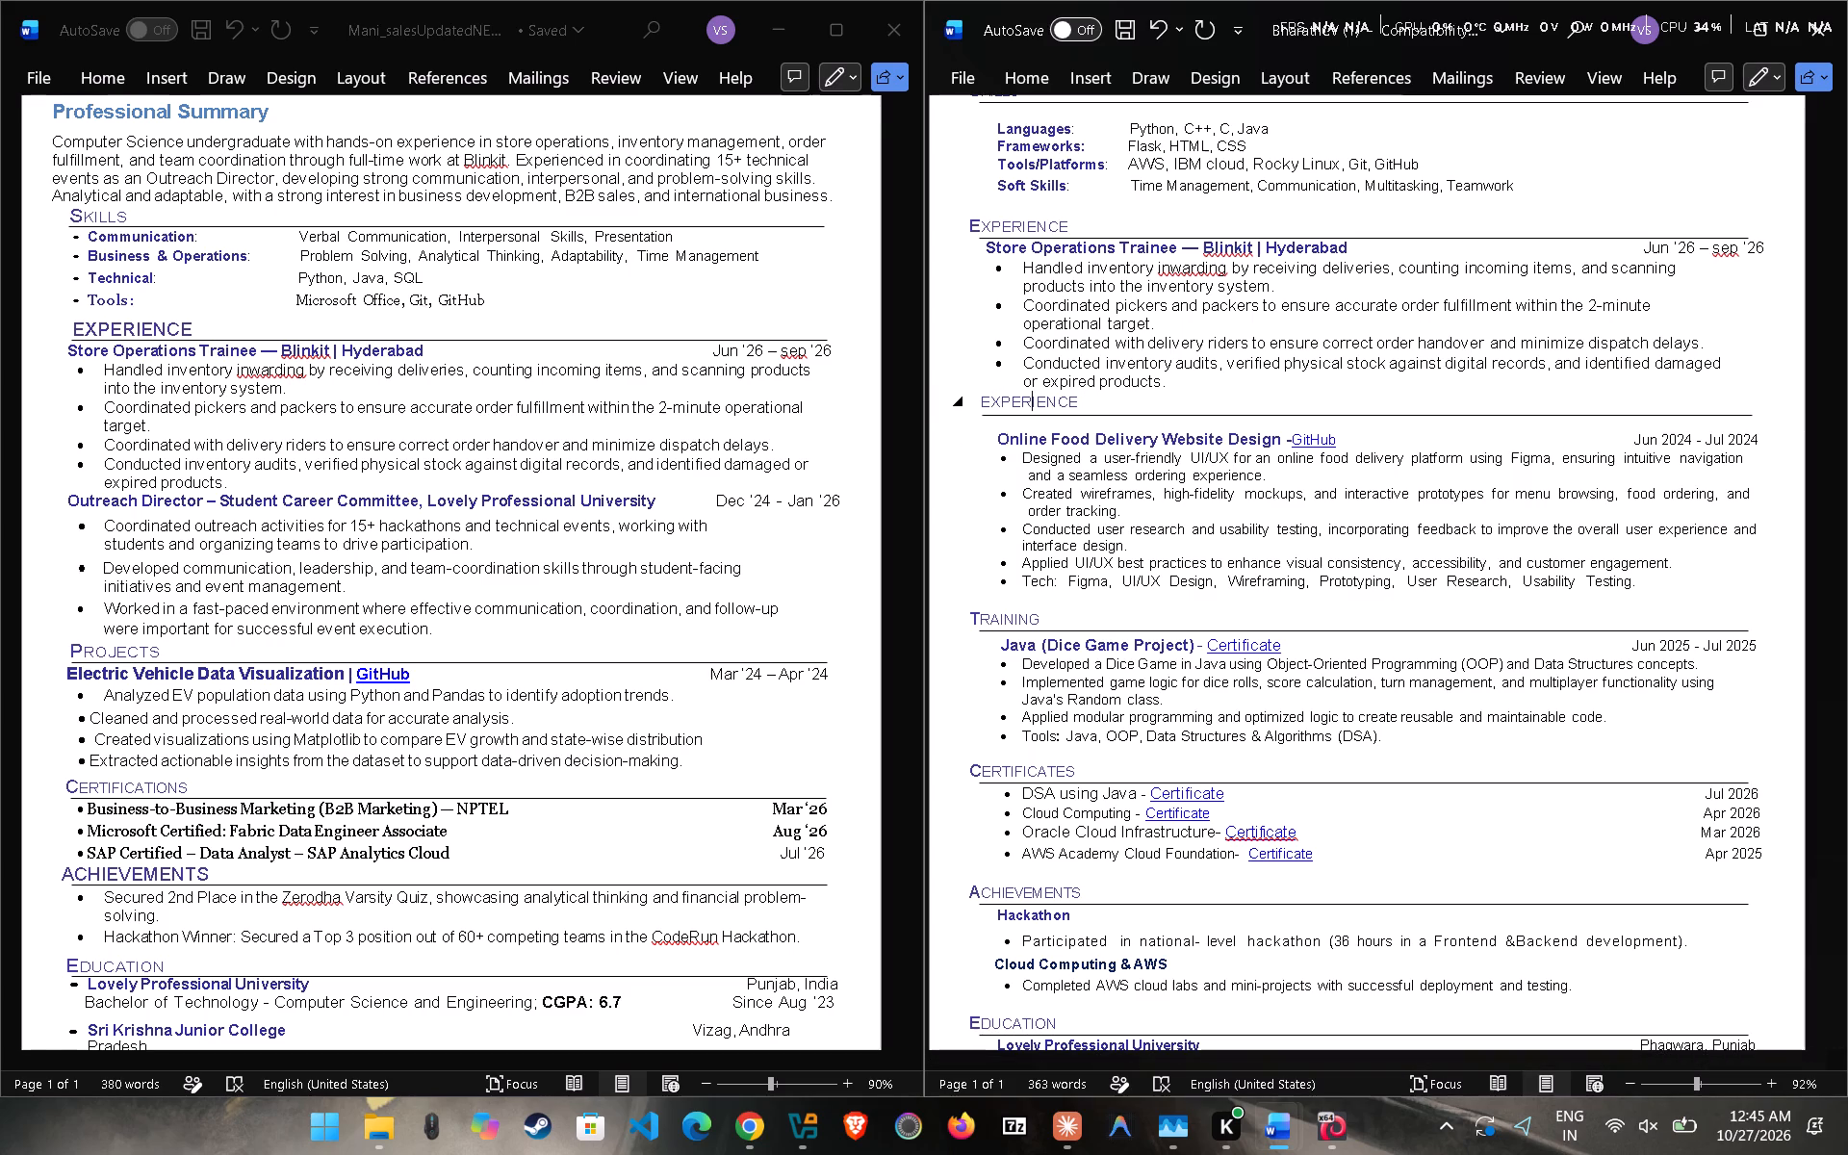
key("Left")
key("BackSpace")
key("BackSpace")
key("BackSpace")
key("BackSpace")
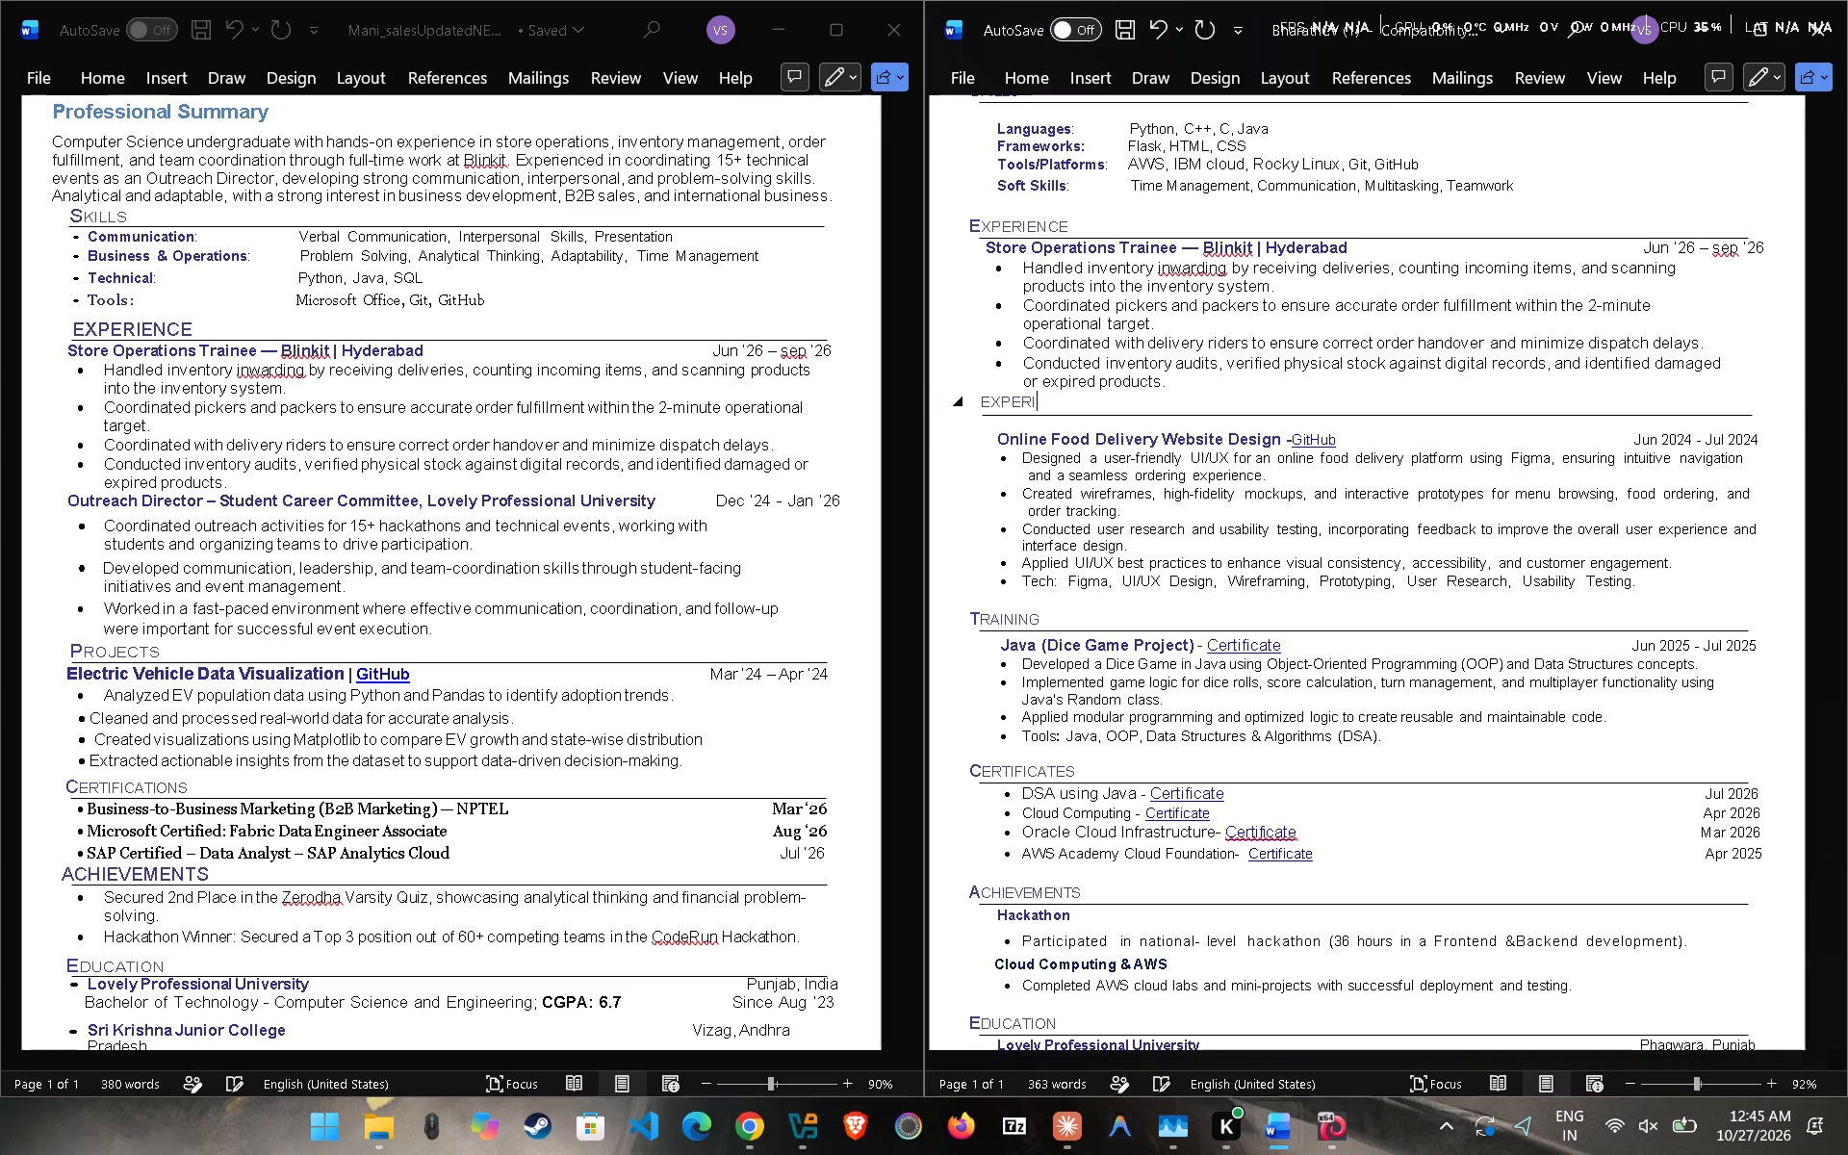
key("BackSpace")
key("BackSpace")
key("BackSpace")
key("BackSpace")
key("BackSpace")
key("shift+p")
key("BackSpace")
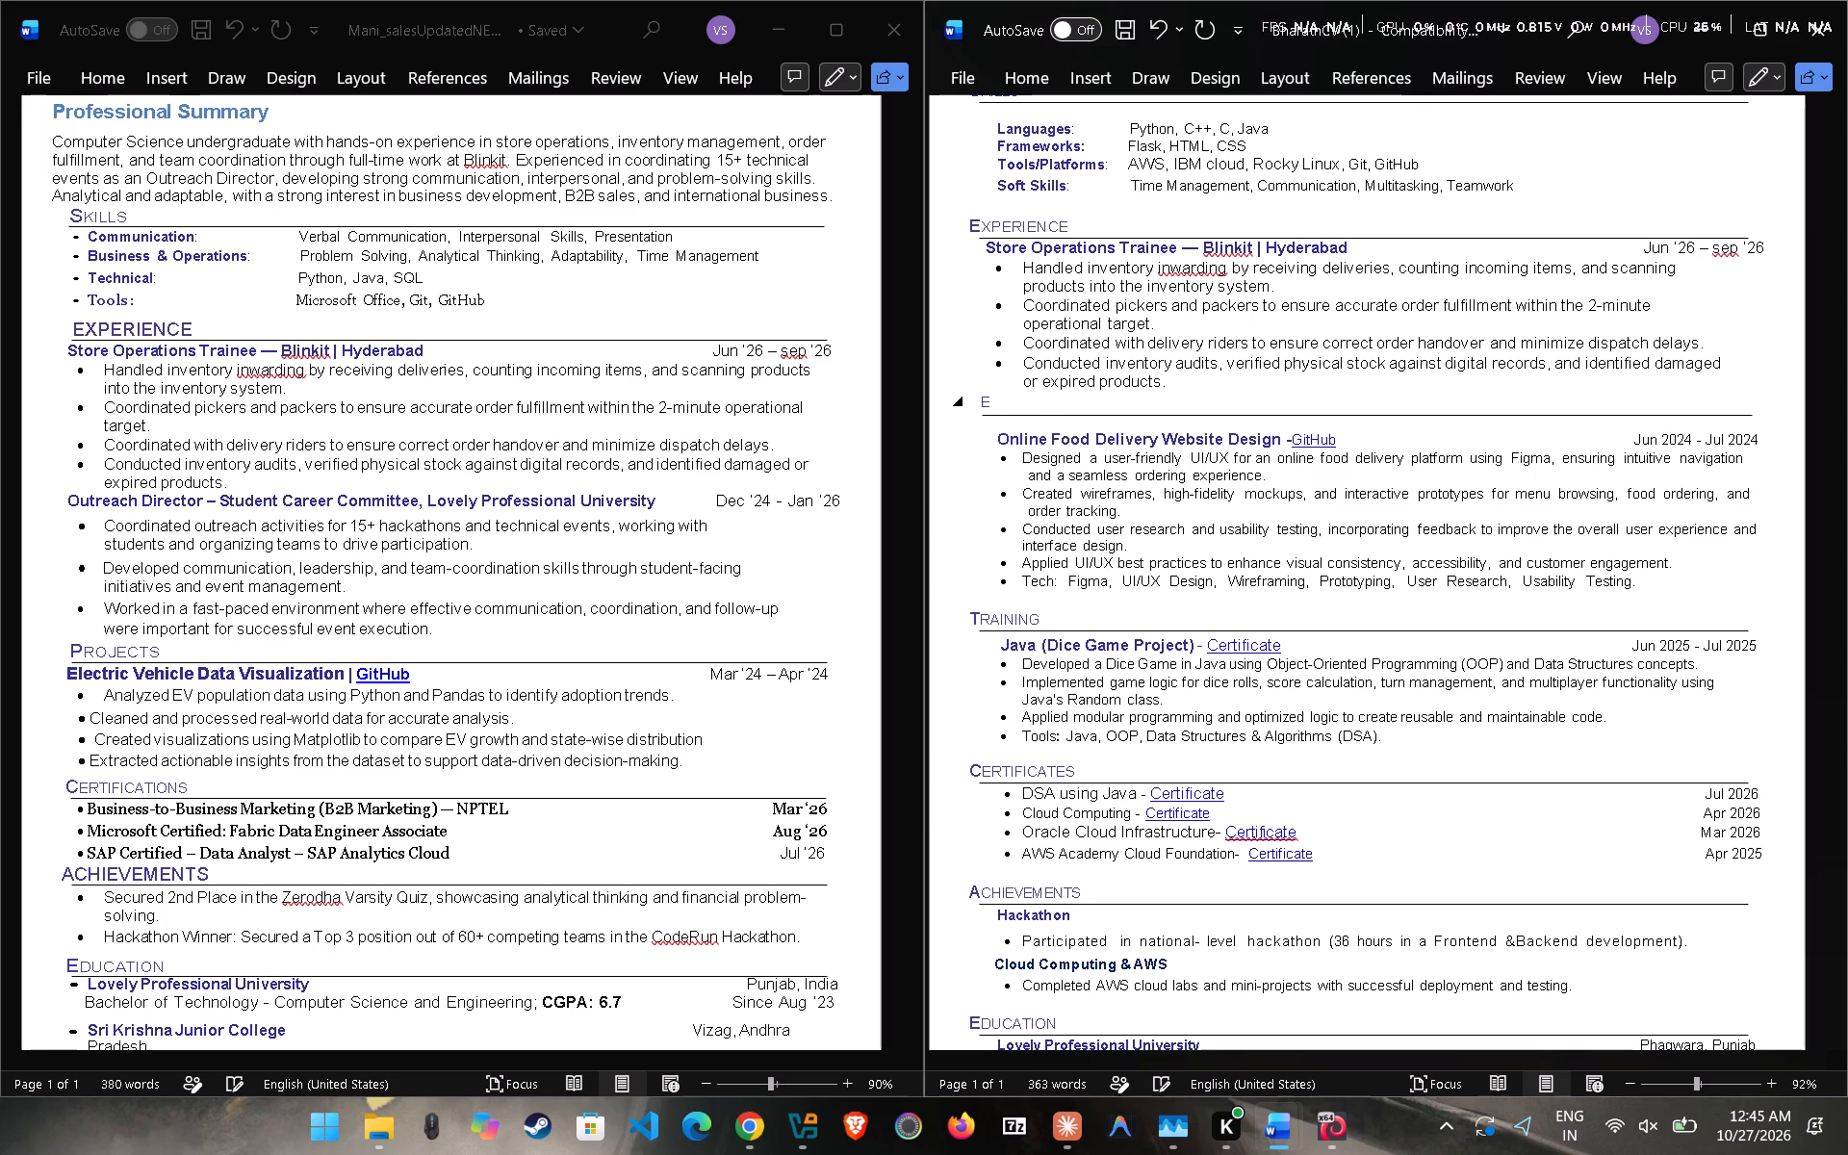
key("p")
key("Left")
key("BackSpace")
key("Right")
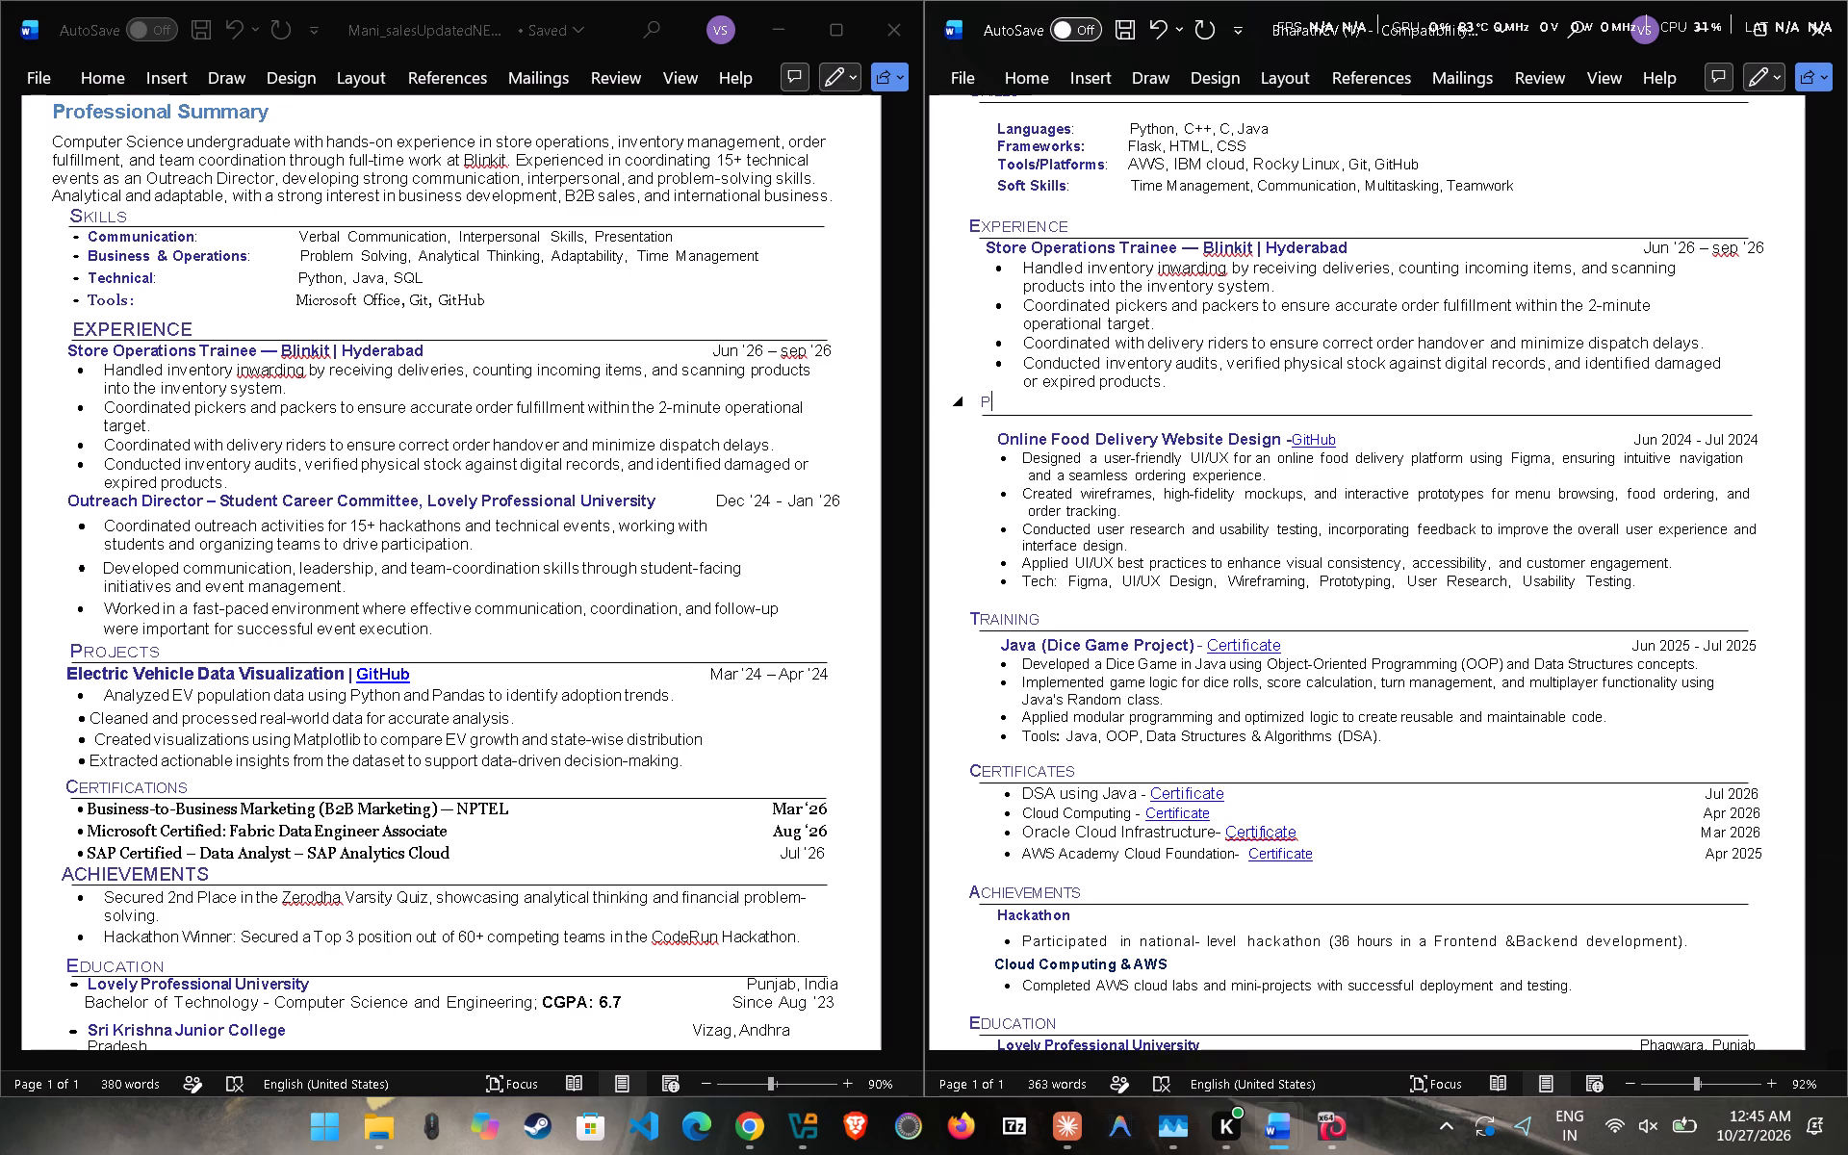
type("roject")
key("s")
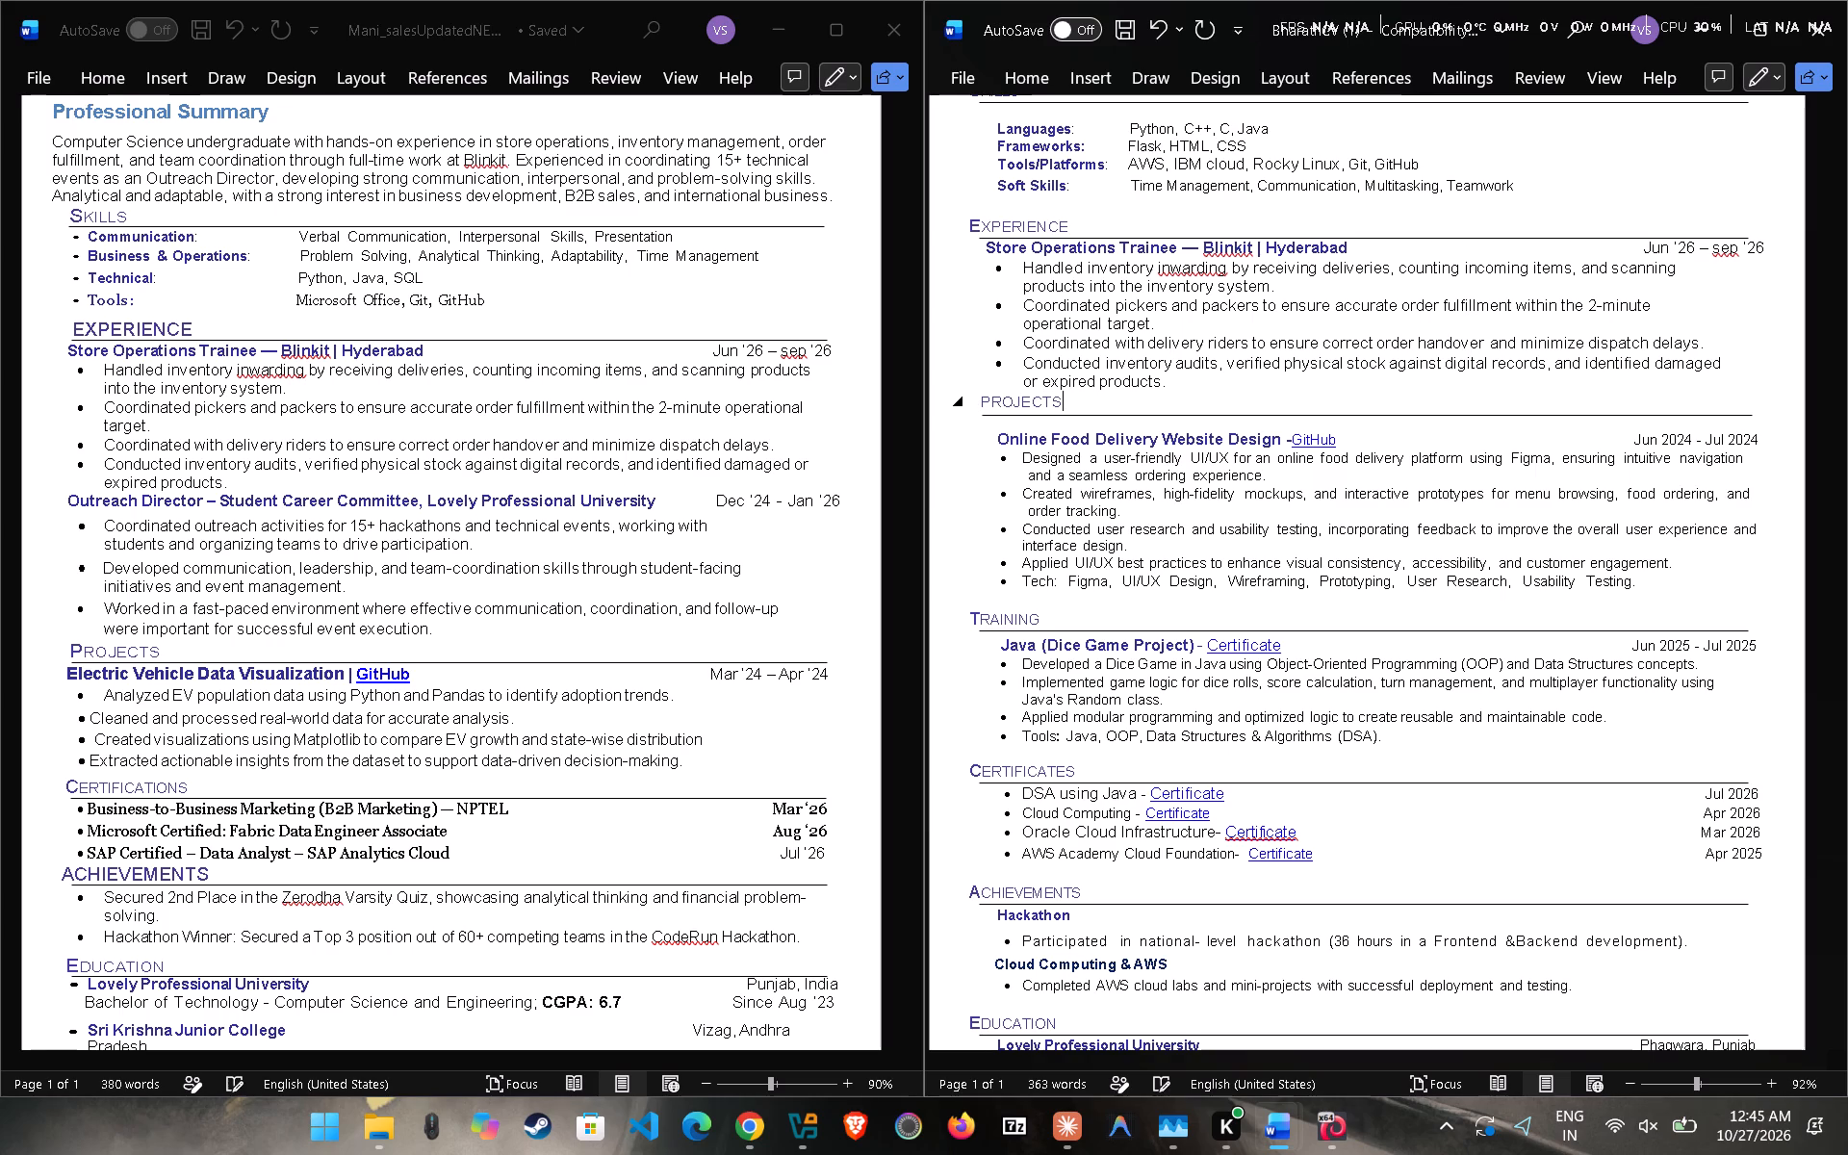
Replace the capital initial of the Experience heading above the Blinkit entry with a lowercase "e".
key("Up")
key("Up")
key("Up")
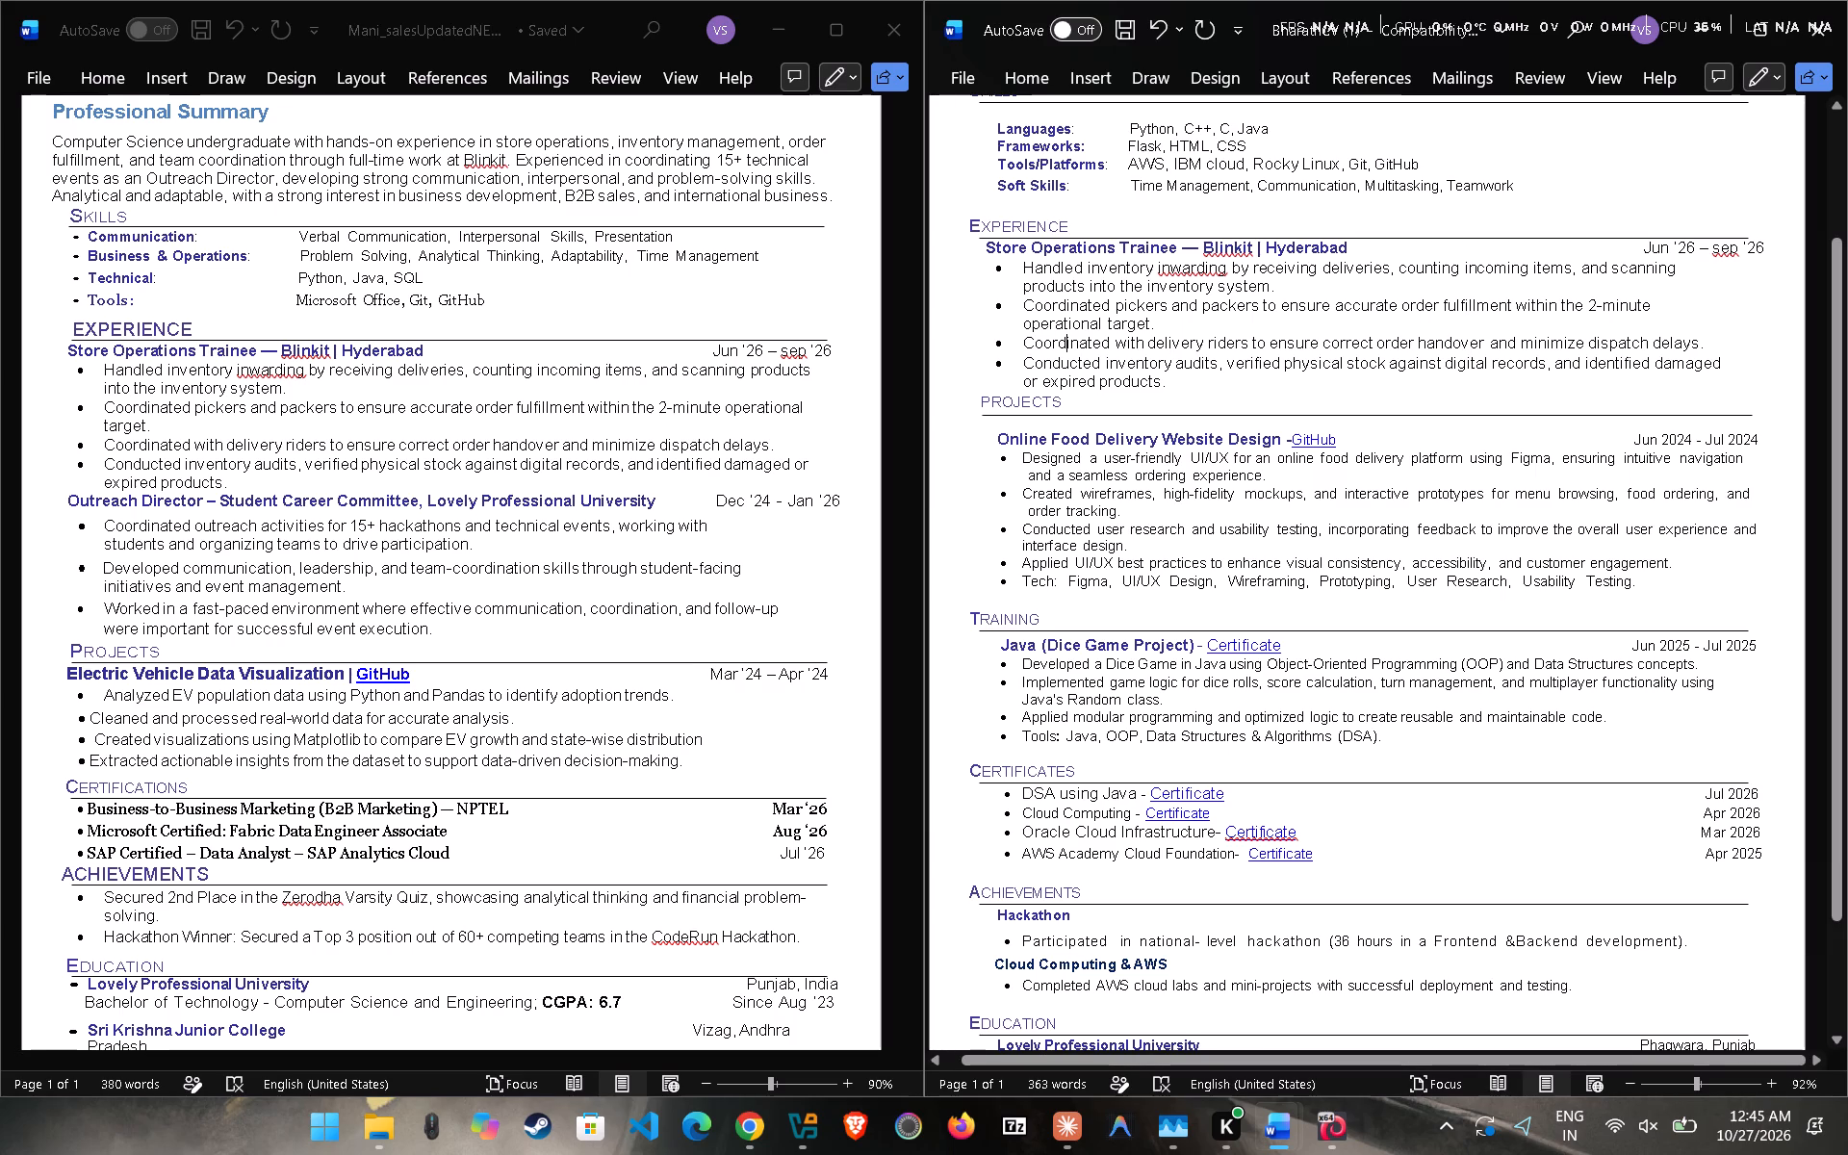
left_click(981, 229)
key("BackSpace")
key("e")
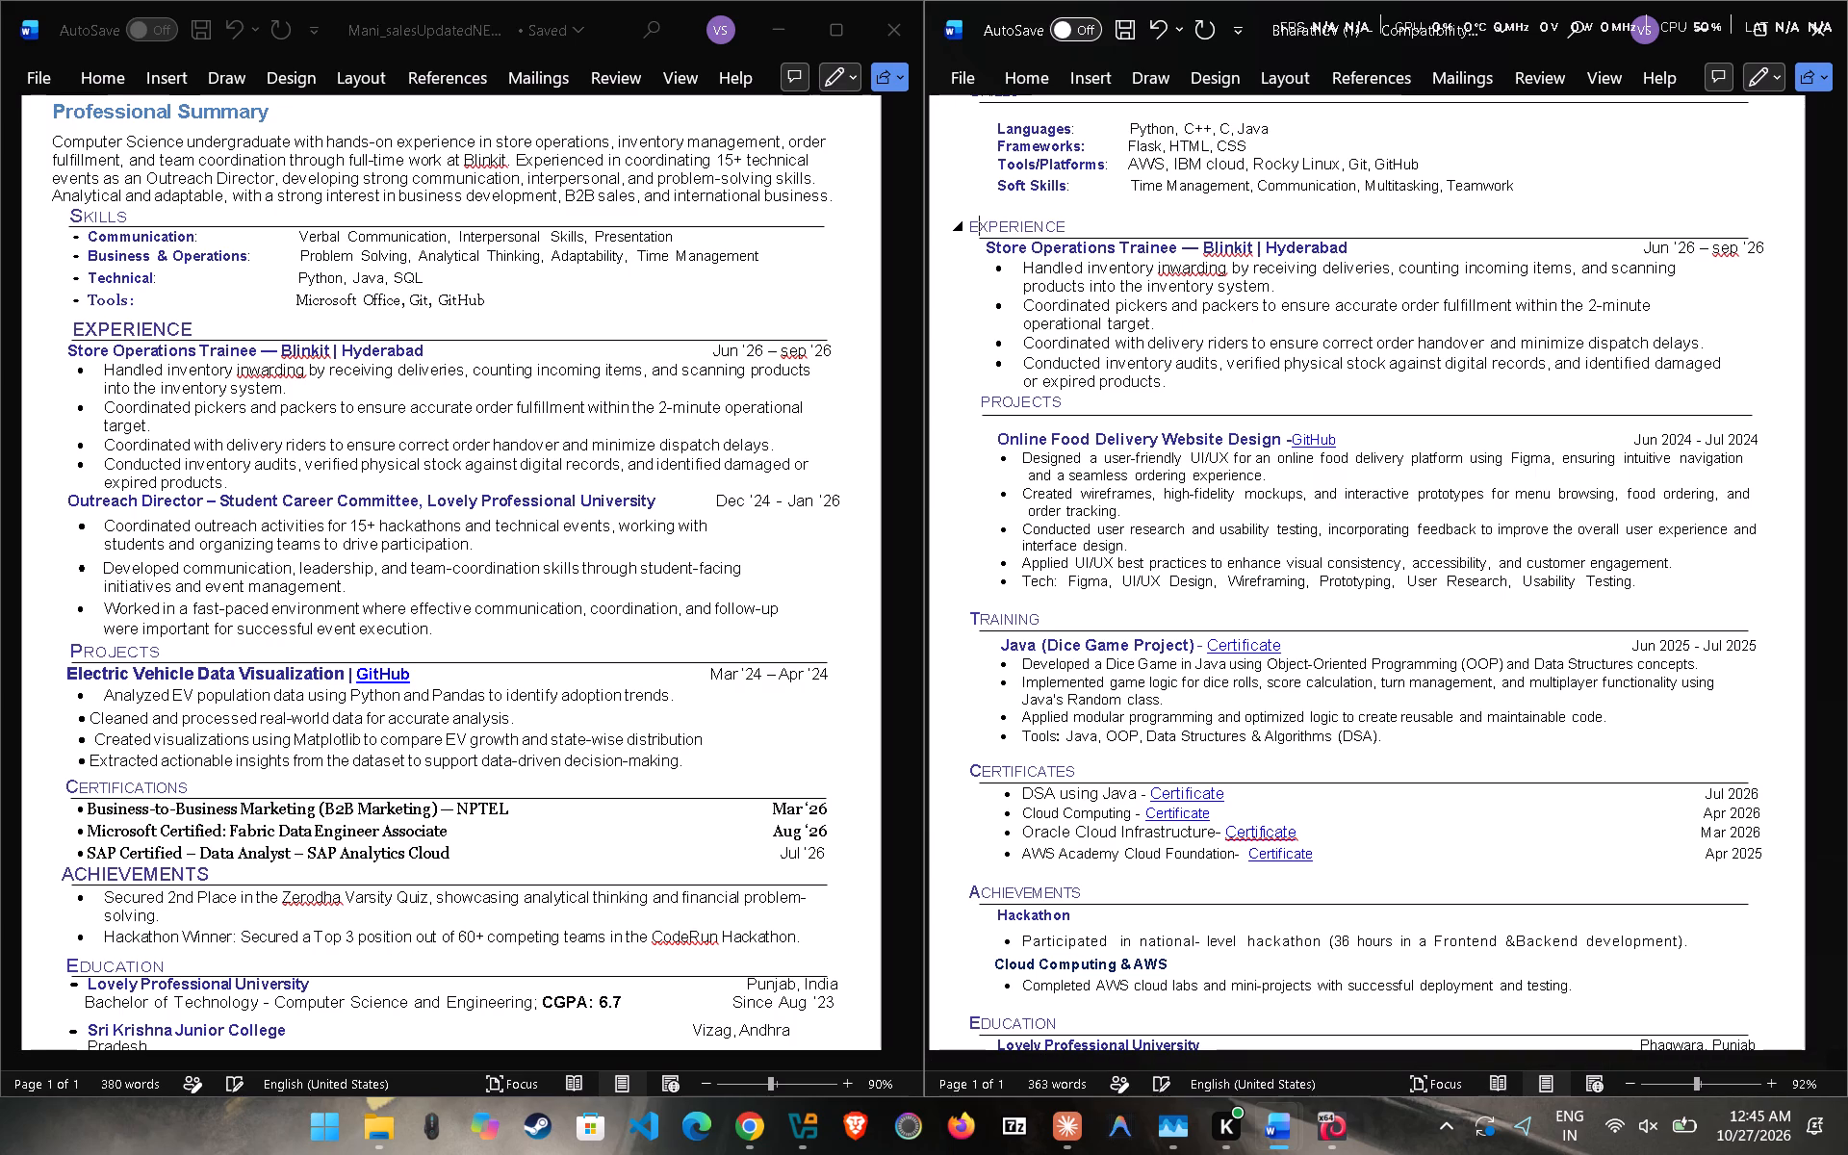
Insert a blank line without a bullet between the last Blinkit bullet and the Projects heading.
left_click(1072, 403)
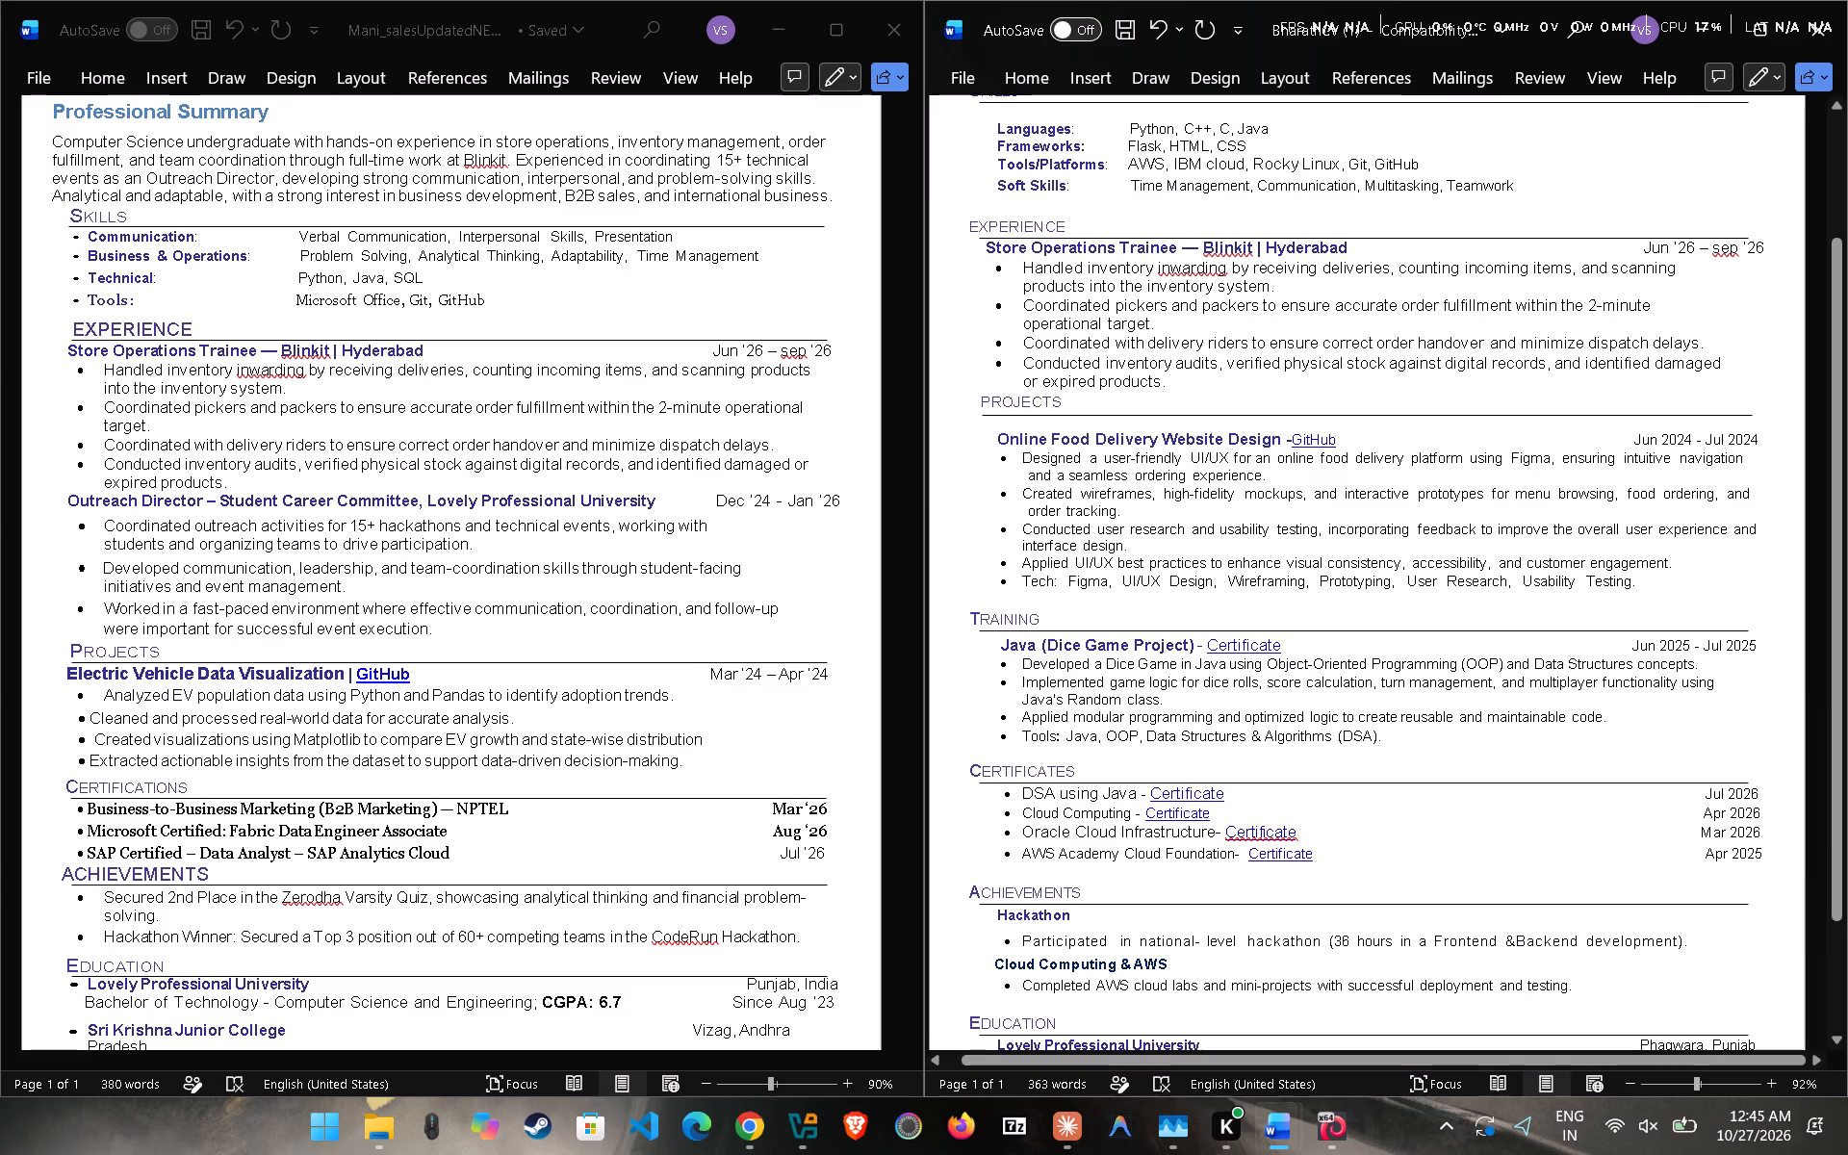
left_click(1197, 380)
key("Return")
key("BackSpace")
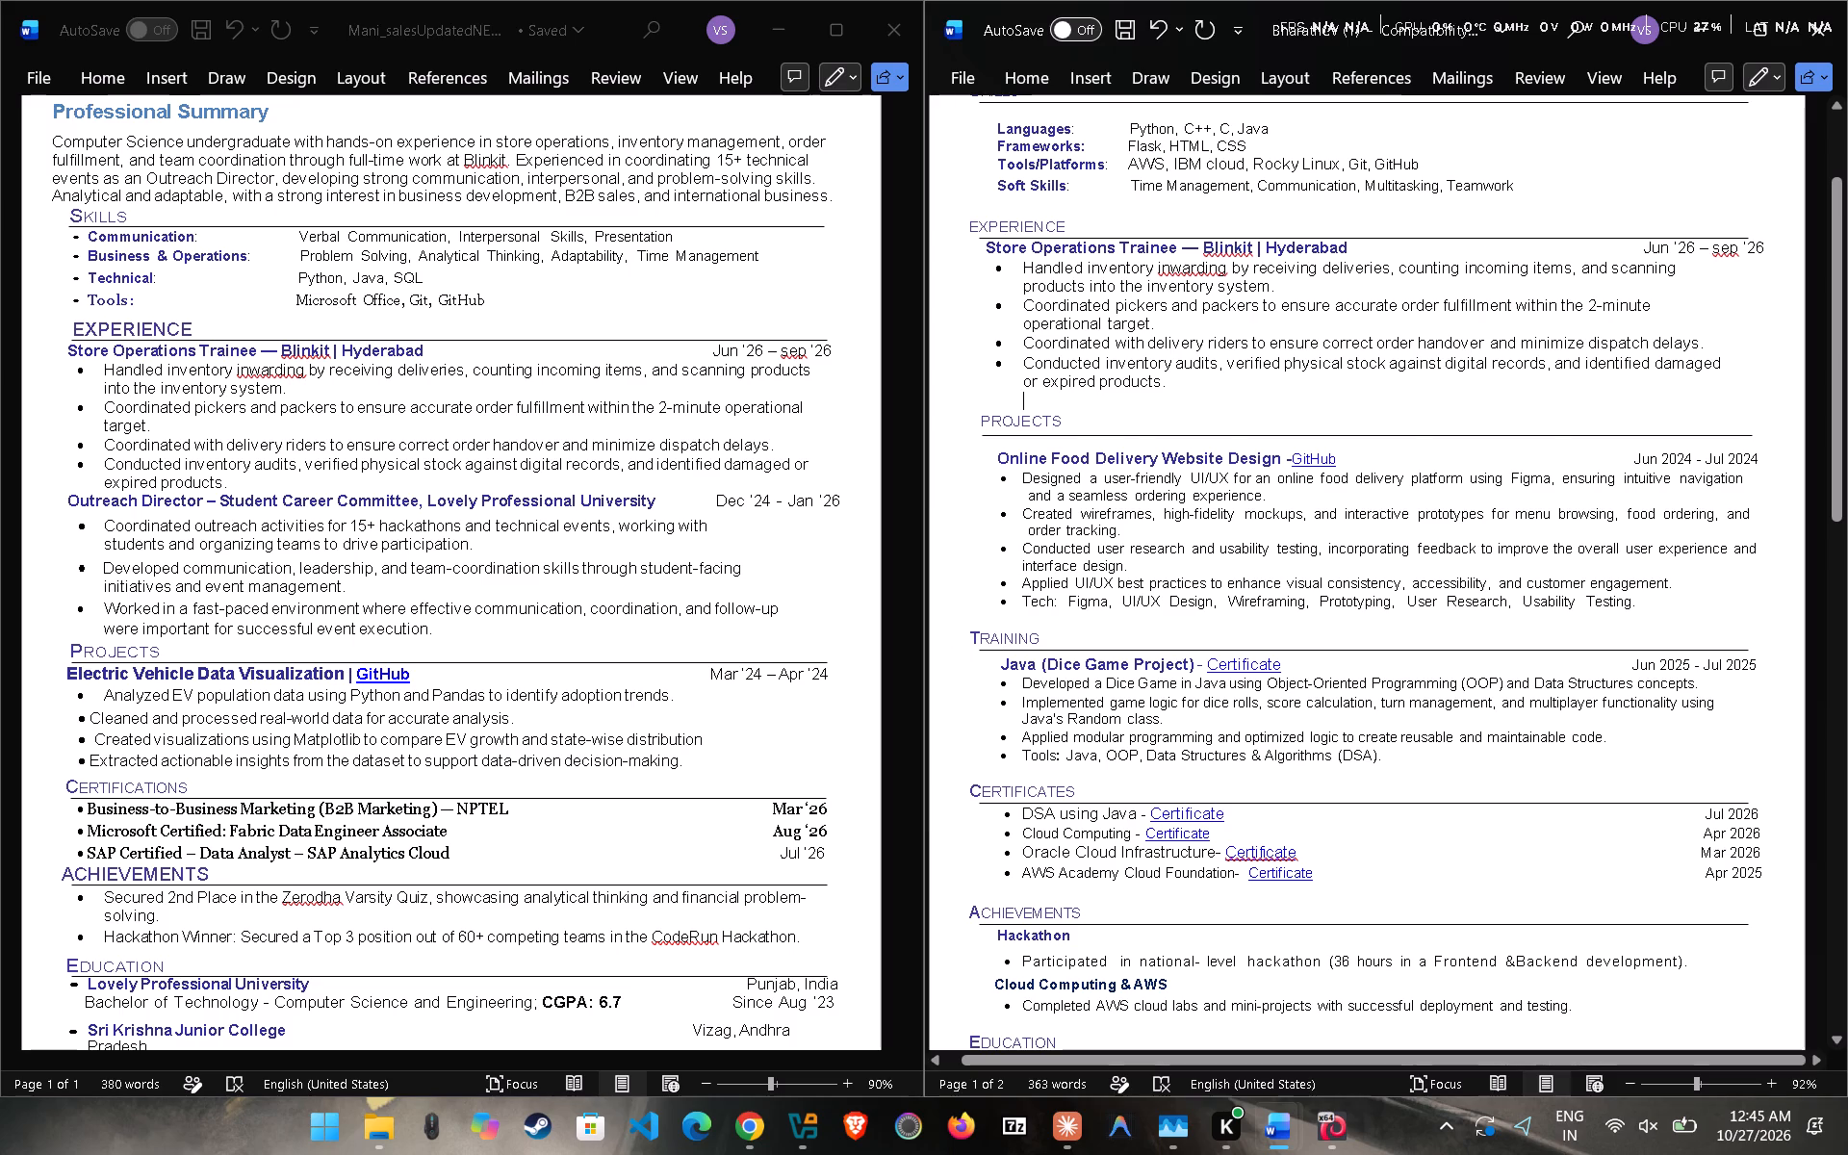
Replace the initial of the Experience heading above the Blinkit entry with a capital "E".
scroll(1032, 877, "down", 1)
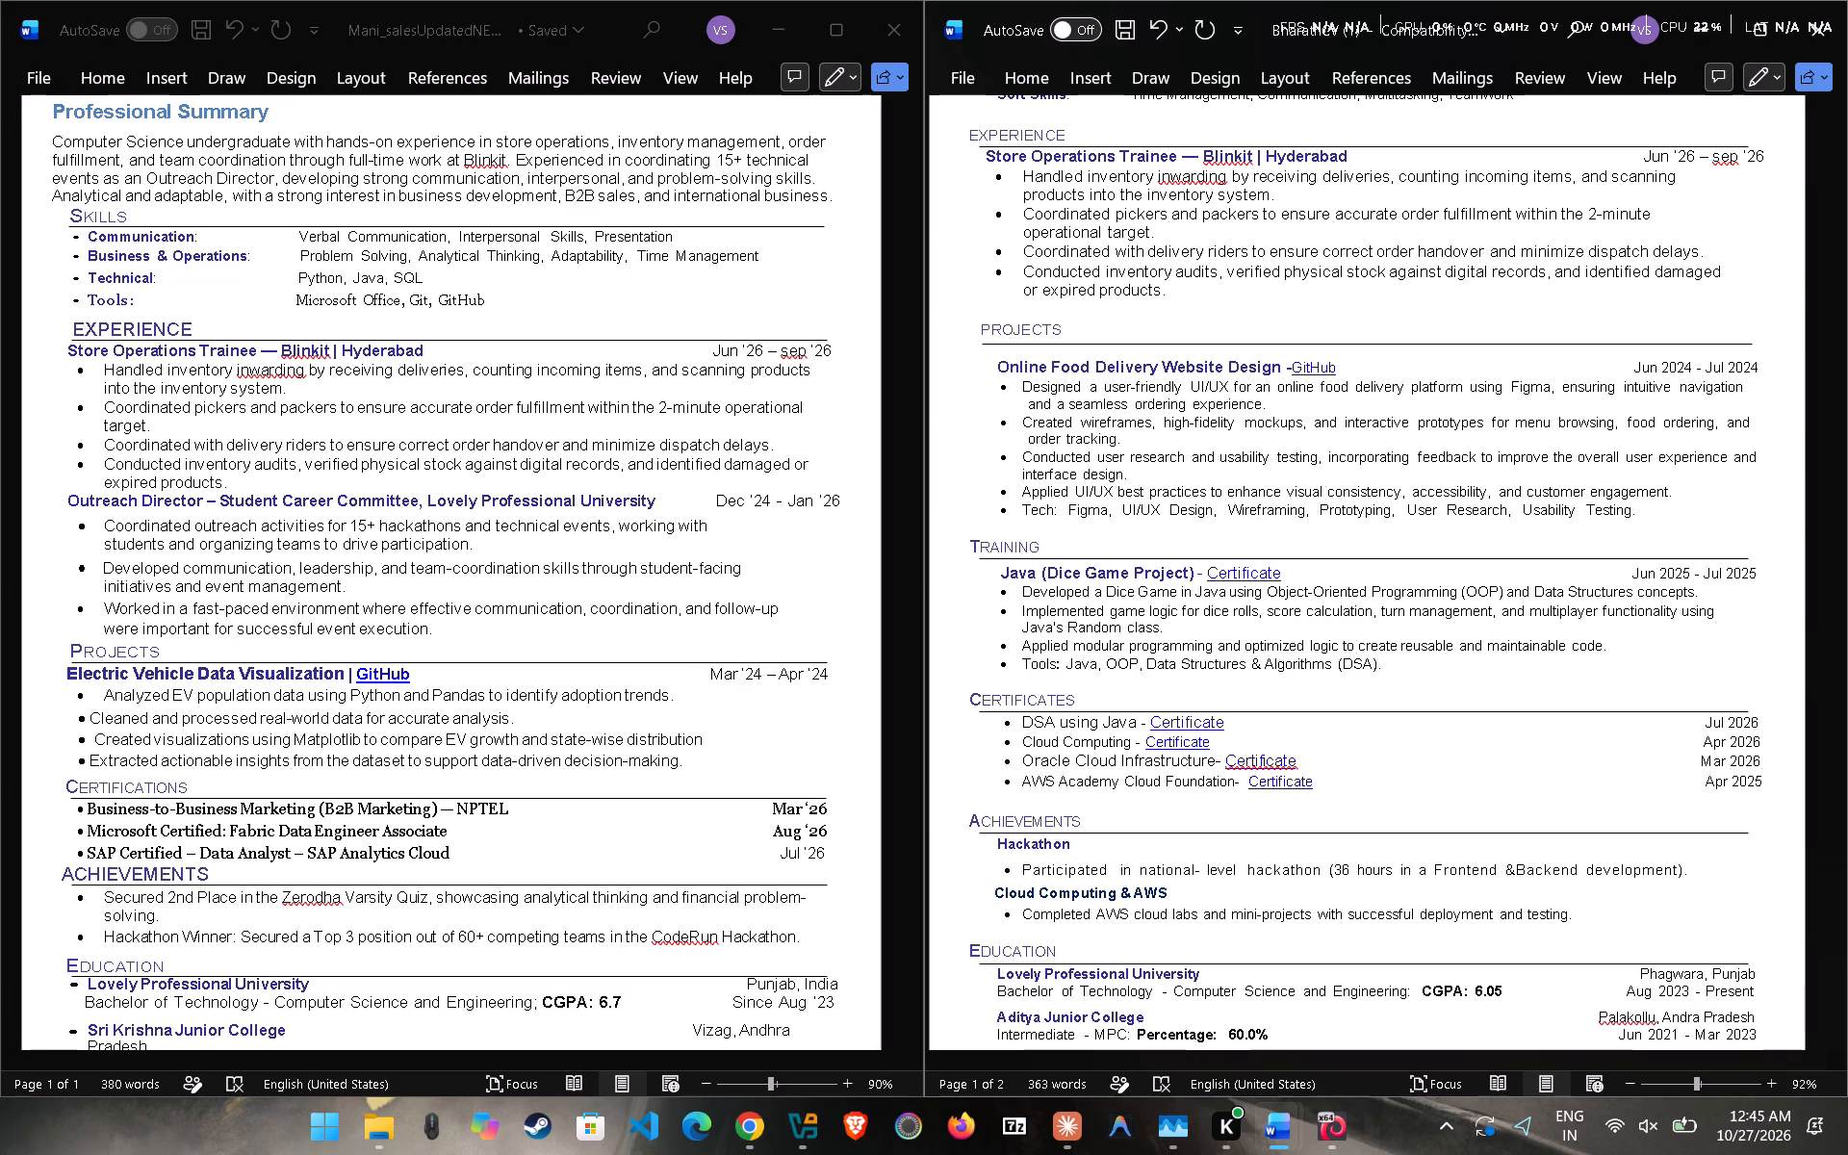
scroll(1032, 877, "down", 1)
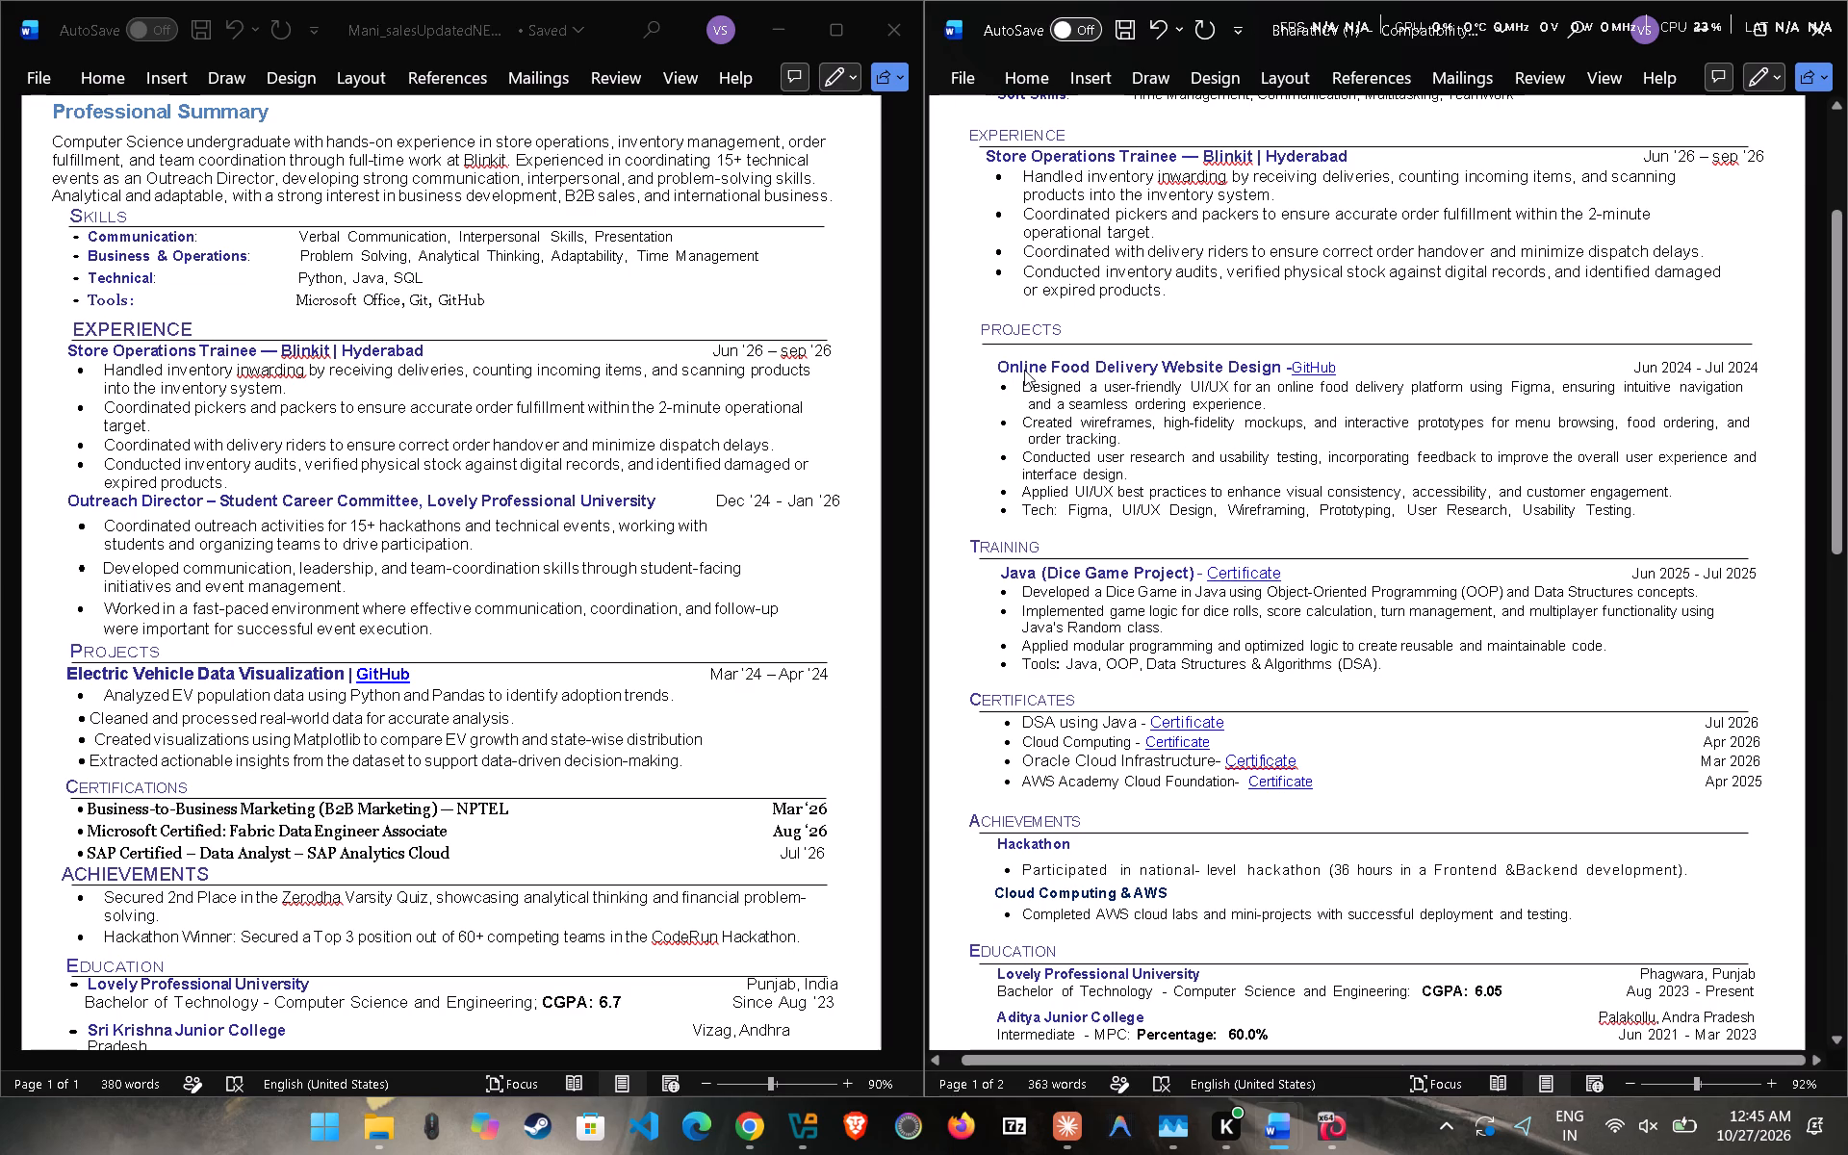
left_click(977, 128)
key("BackSpace")
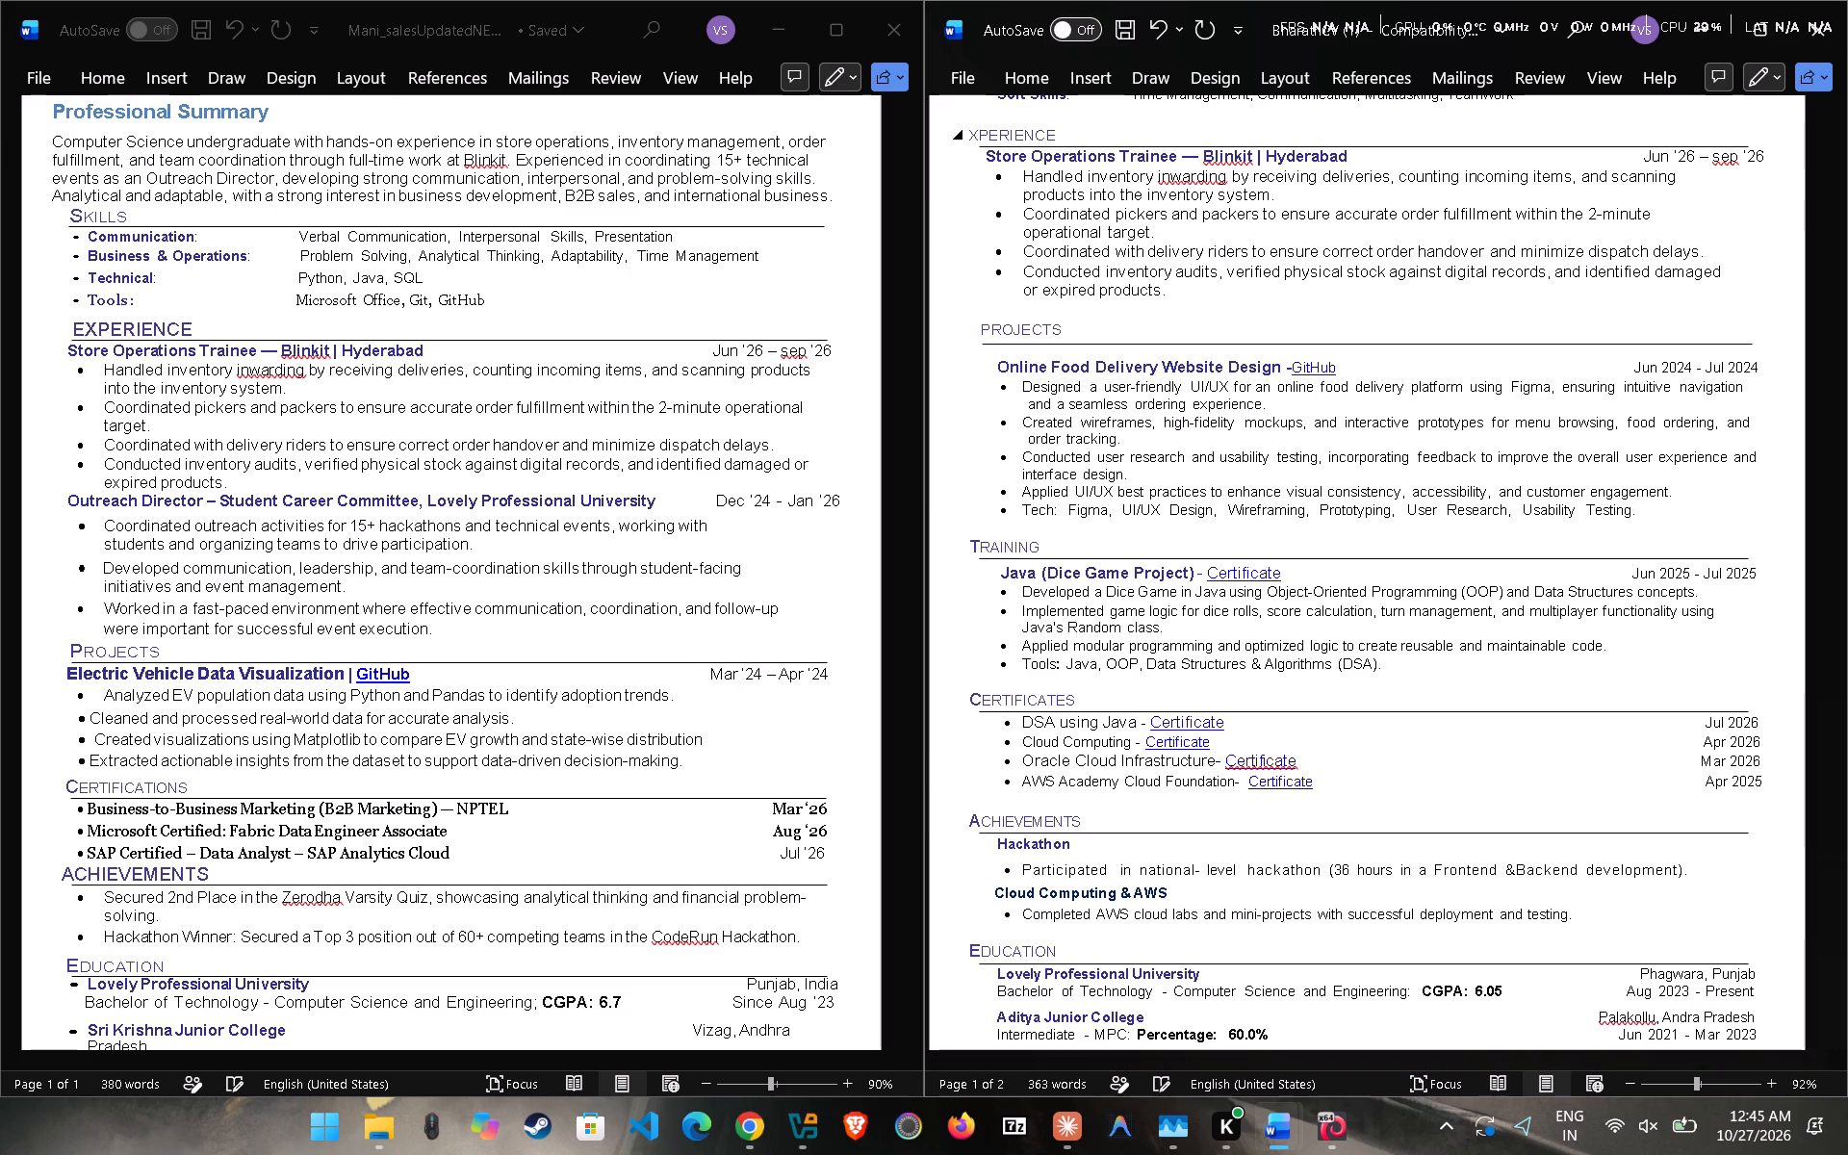
key("shift+e")
Replace the initial of the Projects heading with a capital "P".
left_click(986, 328)
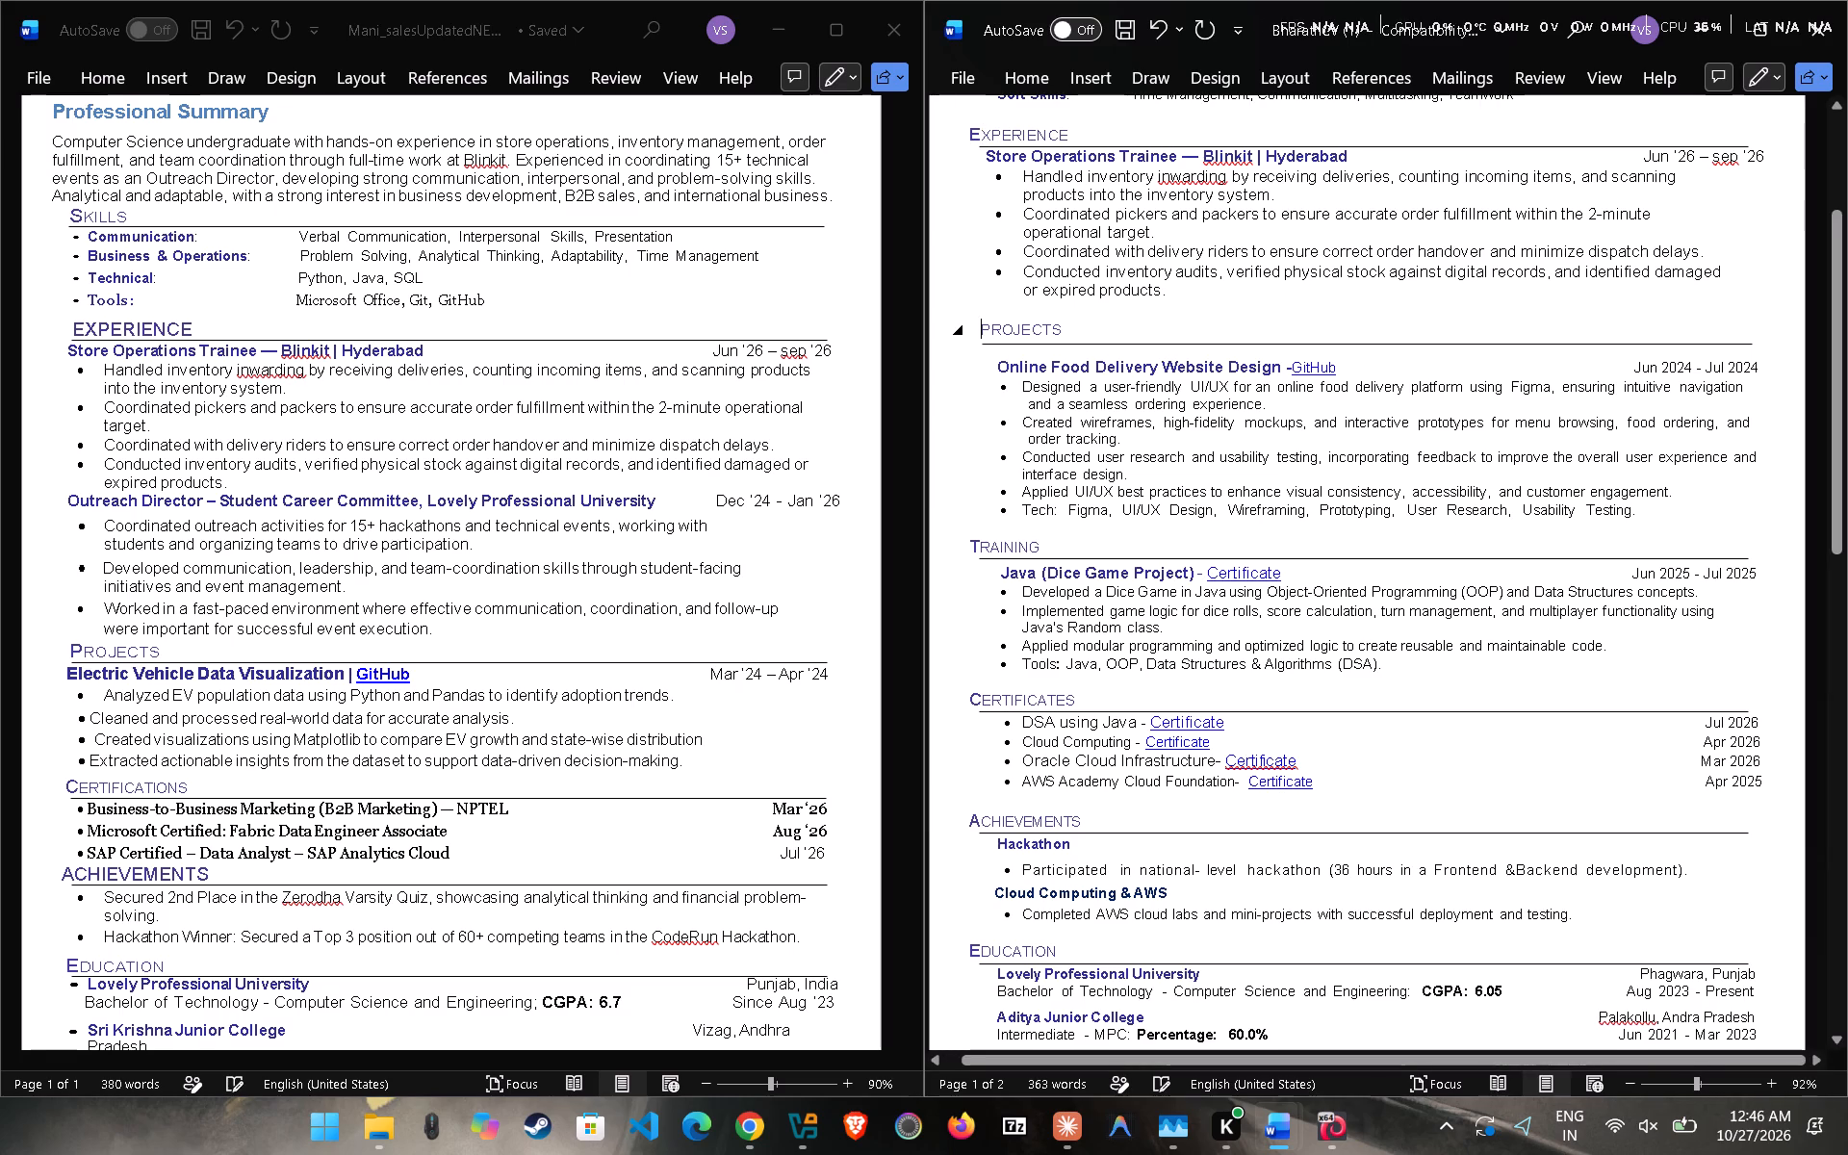
key("Right")
key("BackSpace")
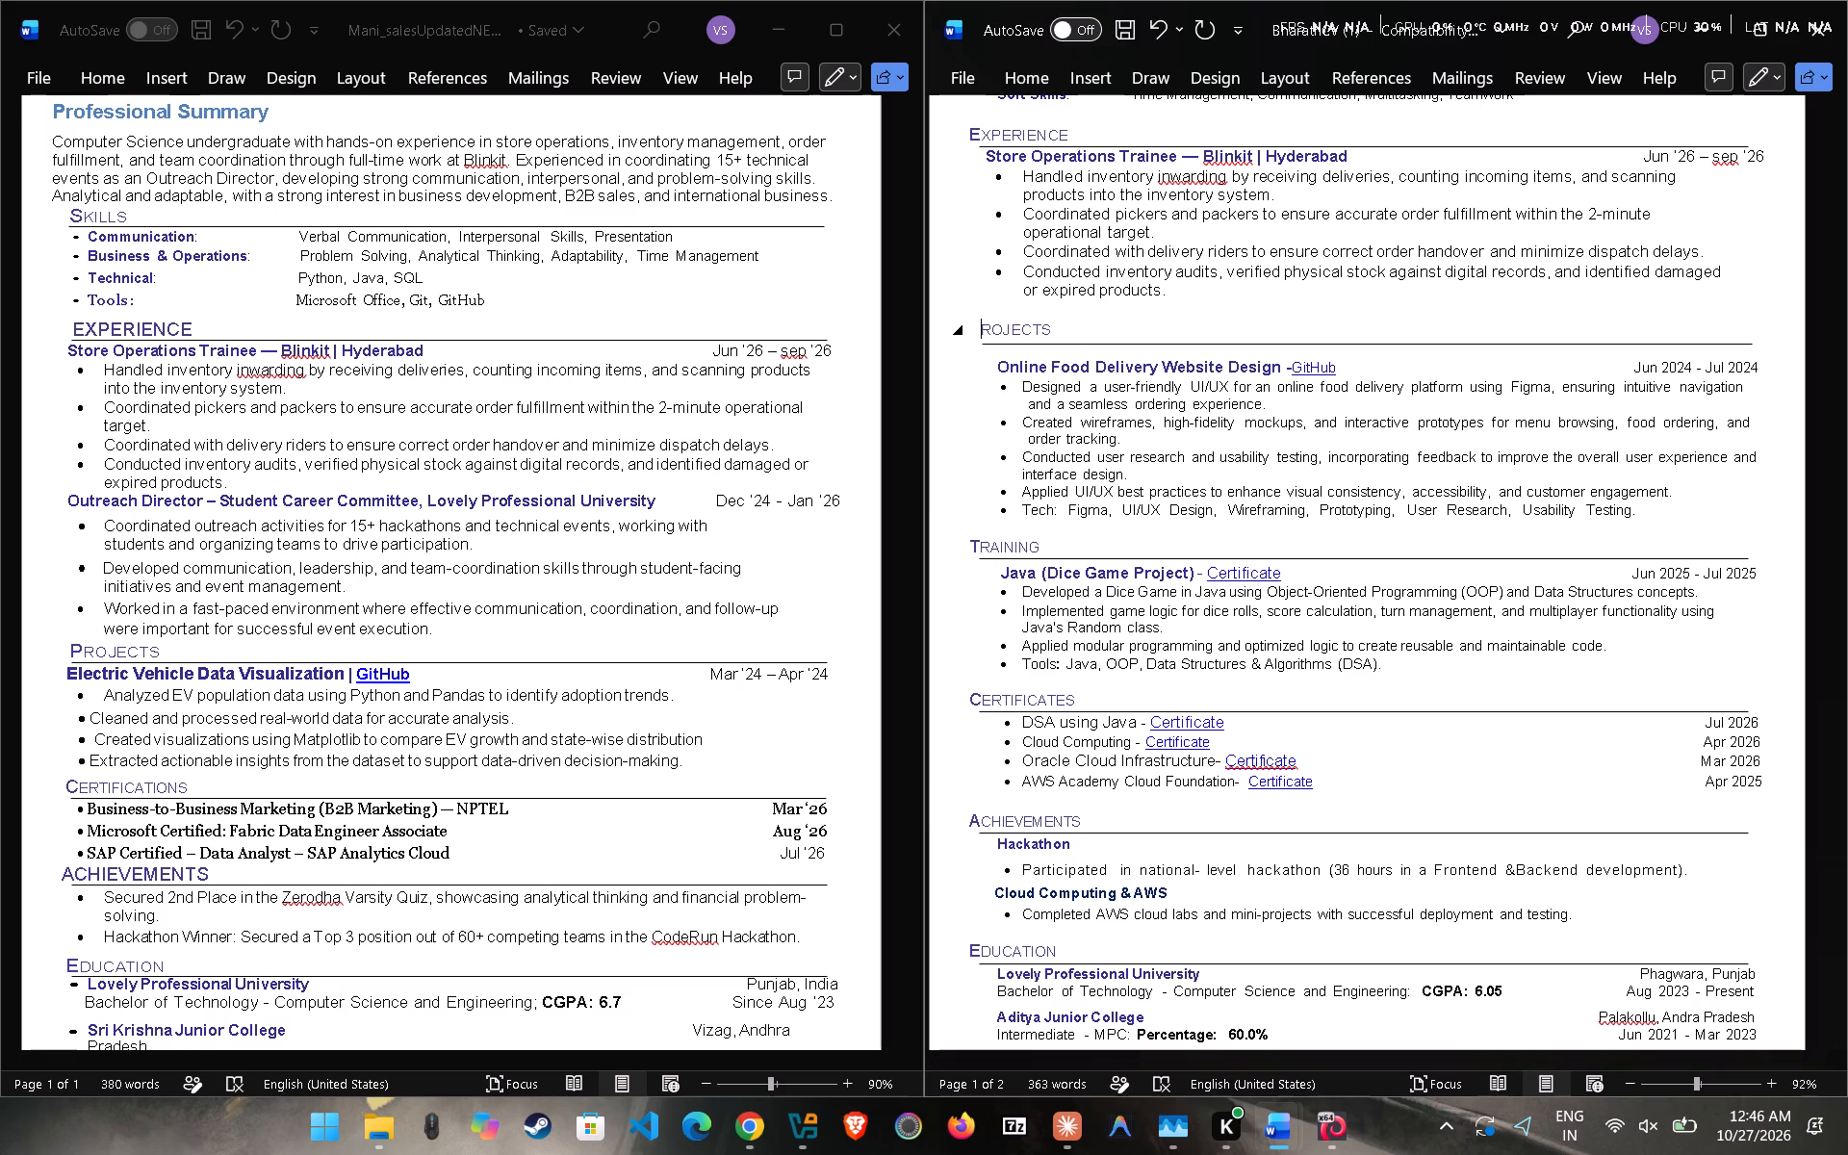
key("shift+p")
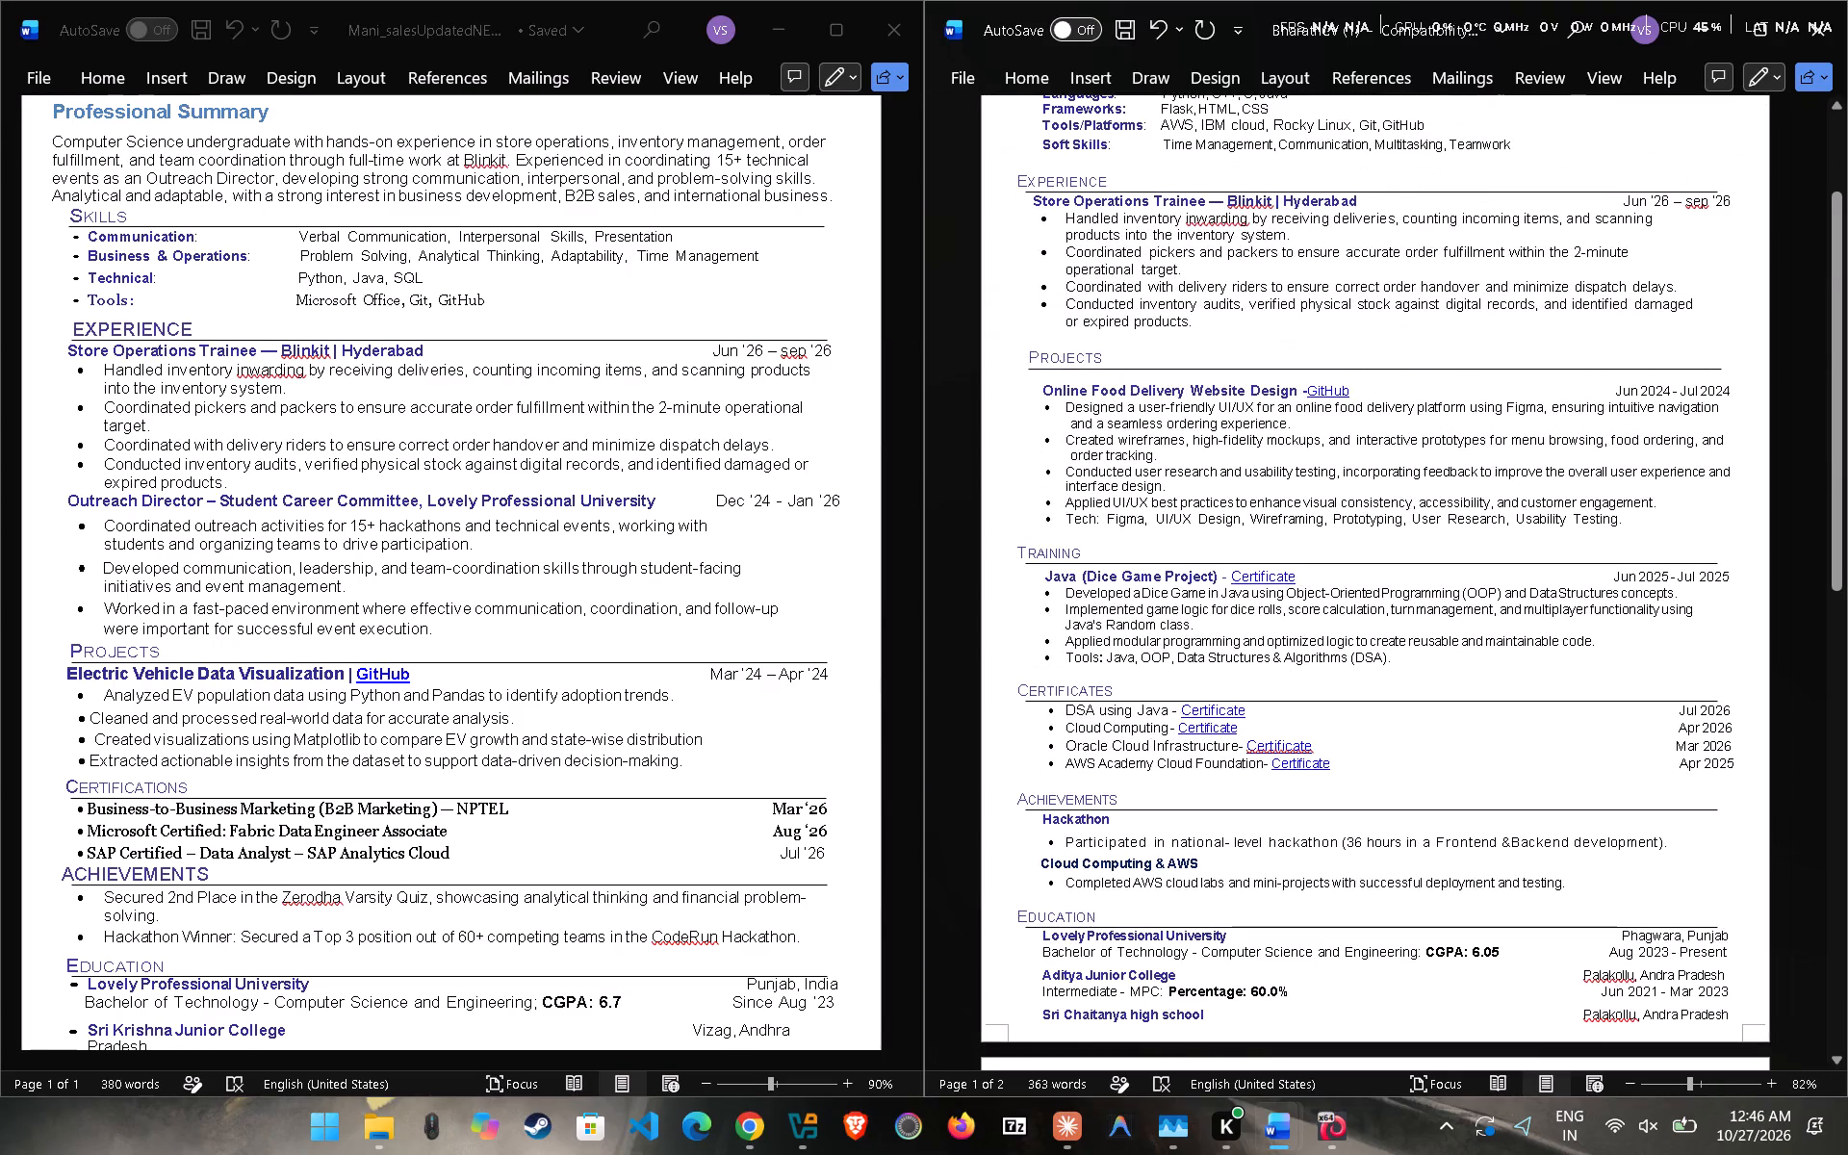
Delete the blank line between the Cloud Computing & AWS bullet and the Education heading.
scroll(1045, 539, "down", 1)
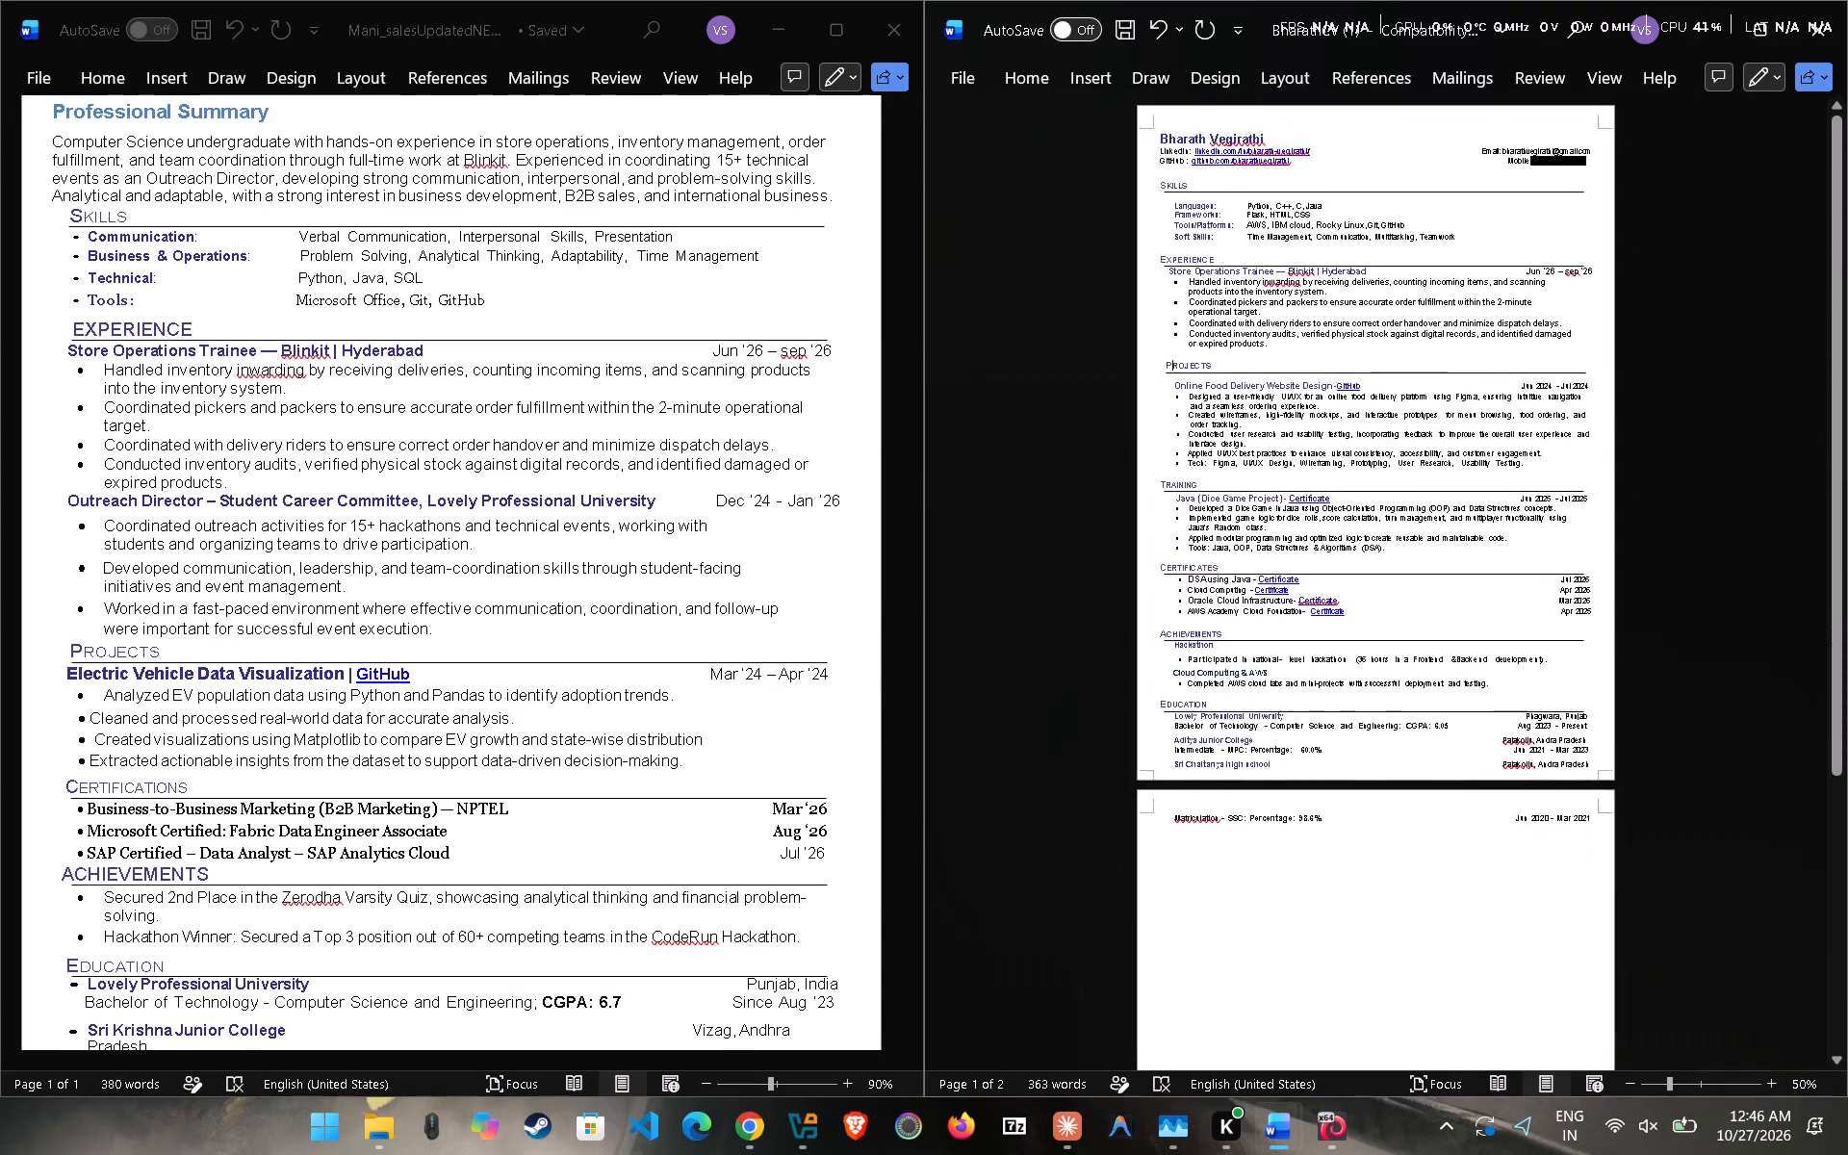
scroll(1045, 539, "up", 1, "ctrl")
scroll(1045, 539, "down", 1)
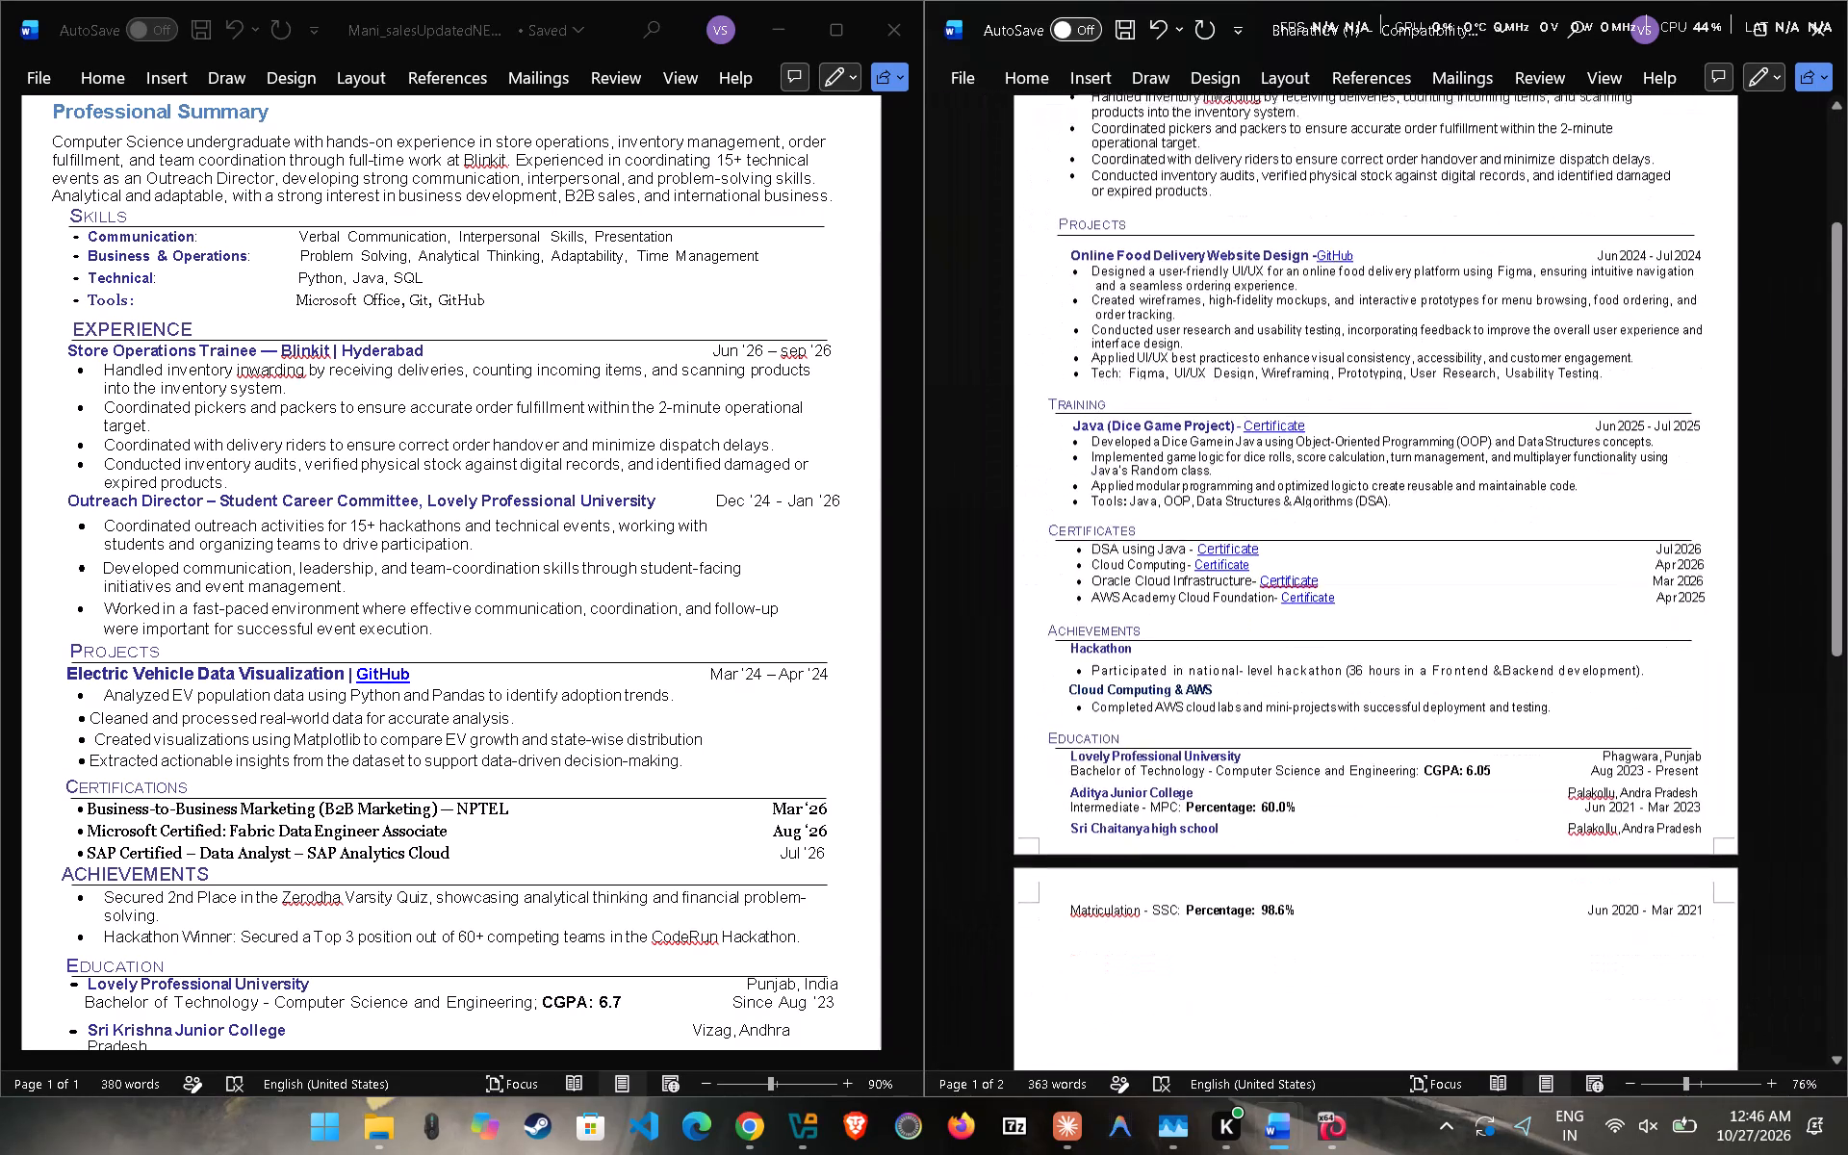
scroll(1045, 539, "down", 1)
scroll(1213, 525, "down", 1)
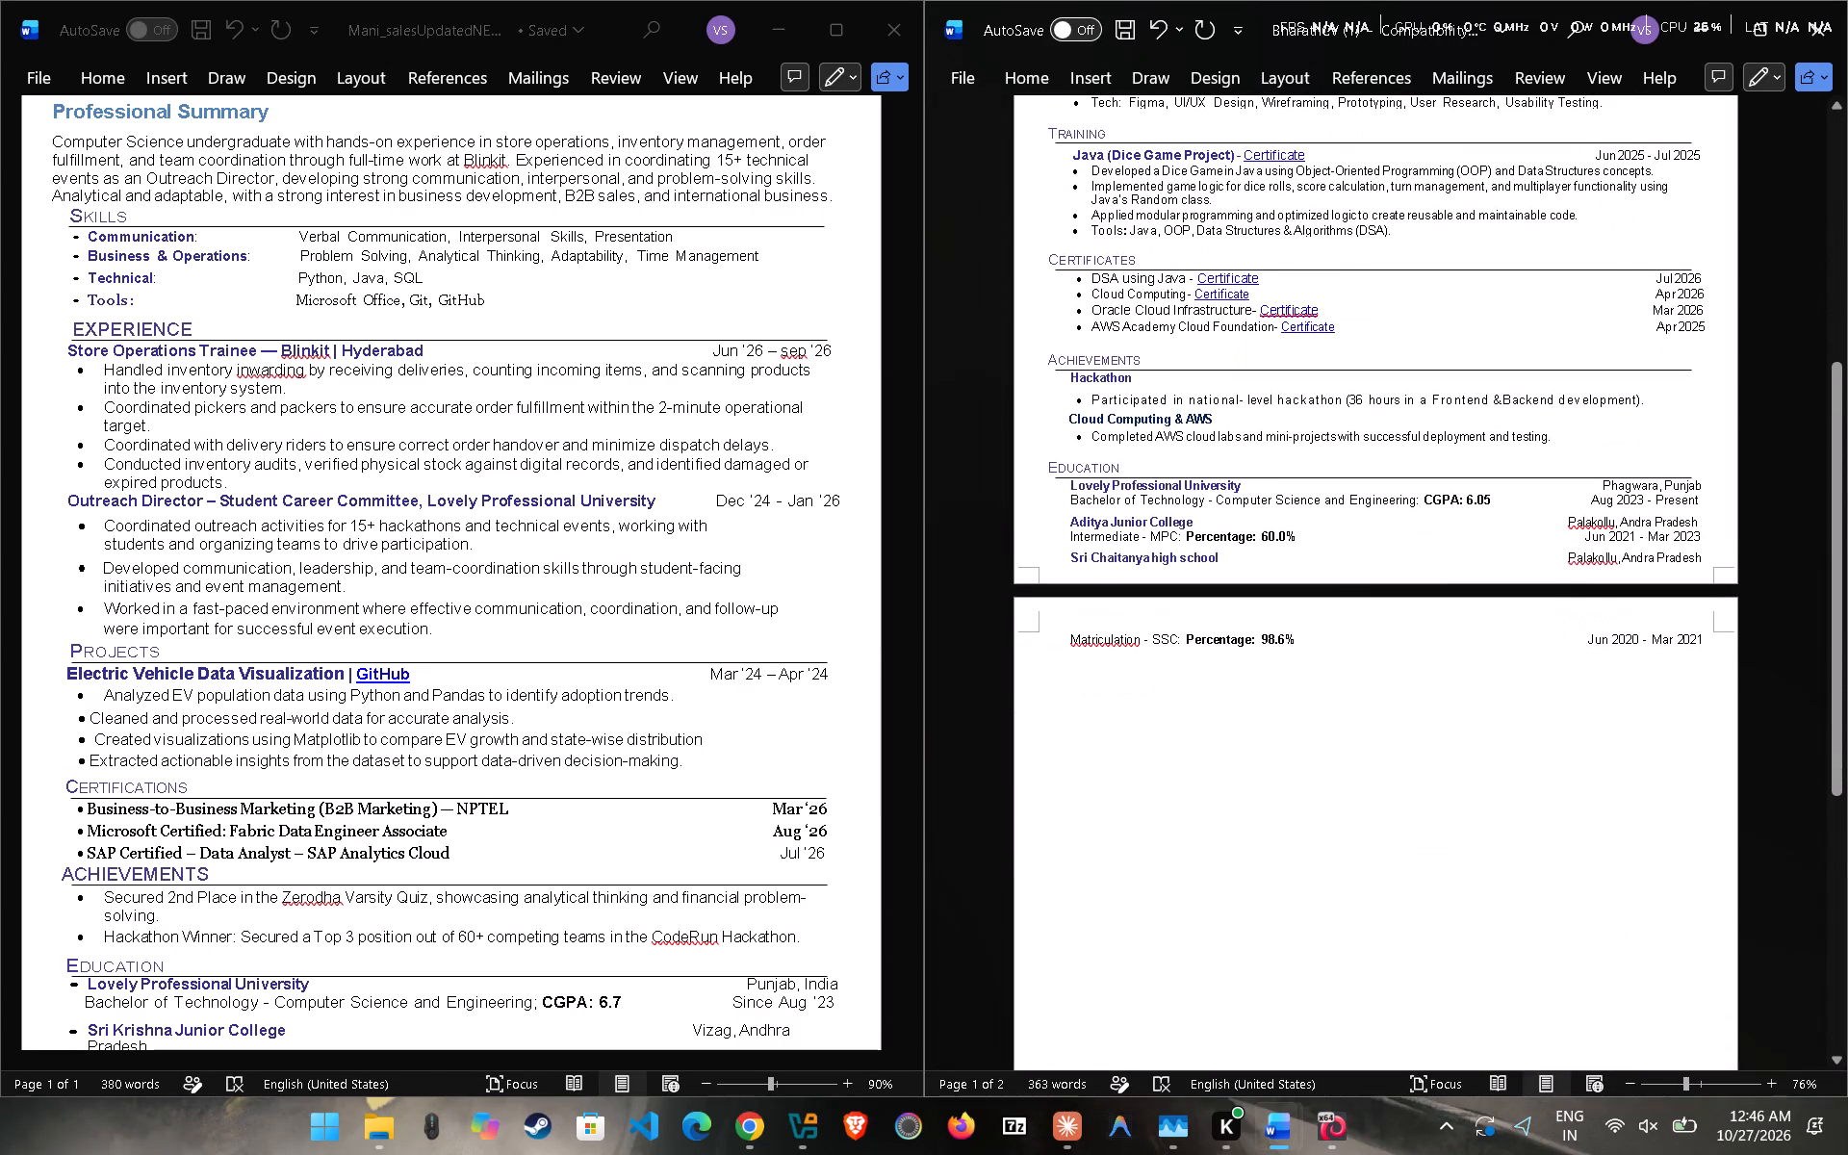
scroll(1213, 525, "up", 1)
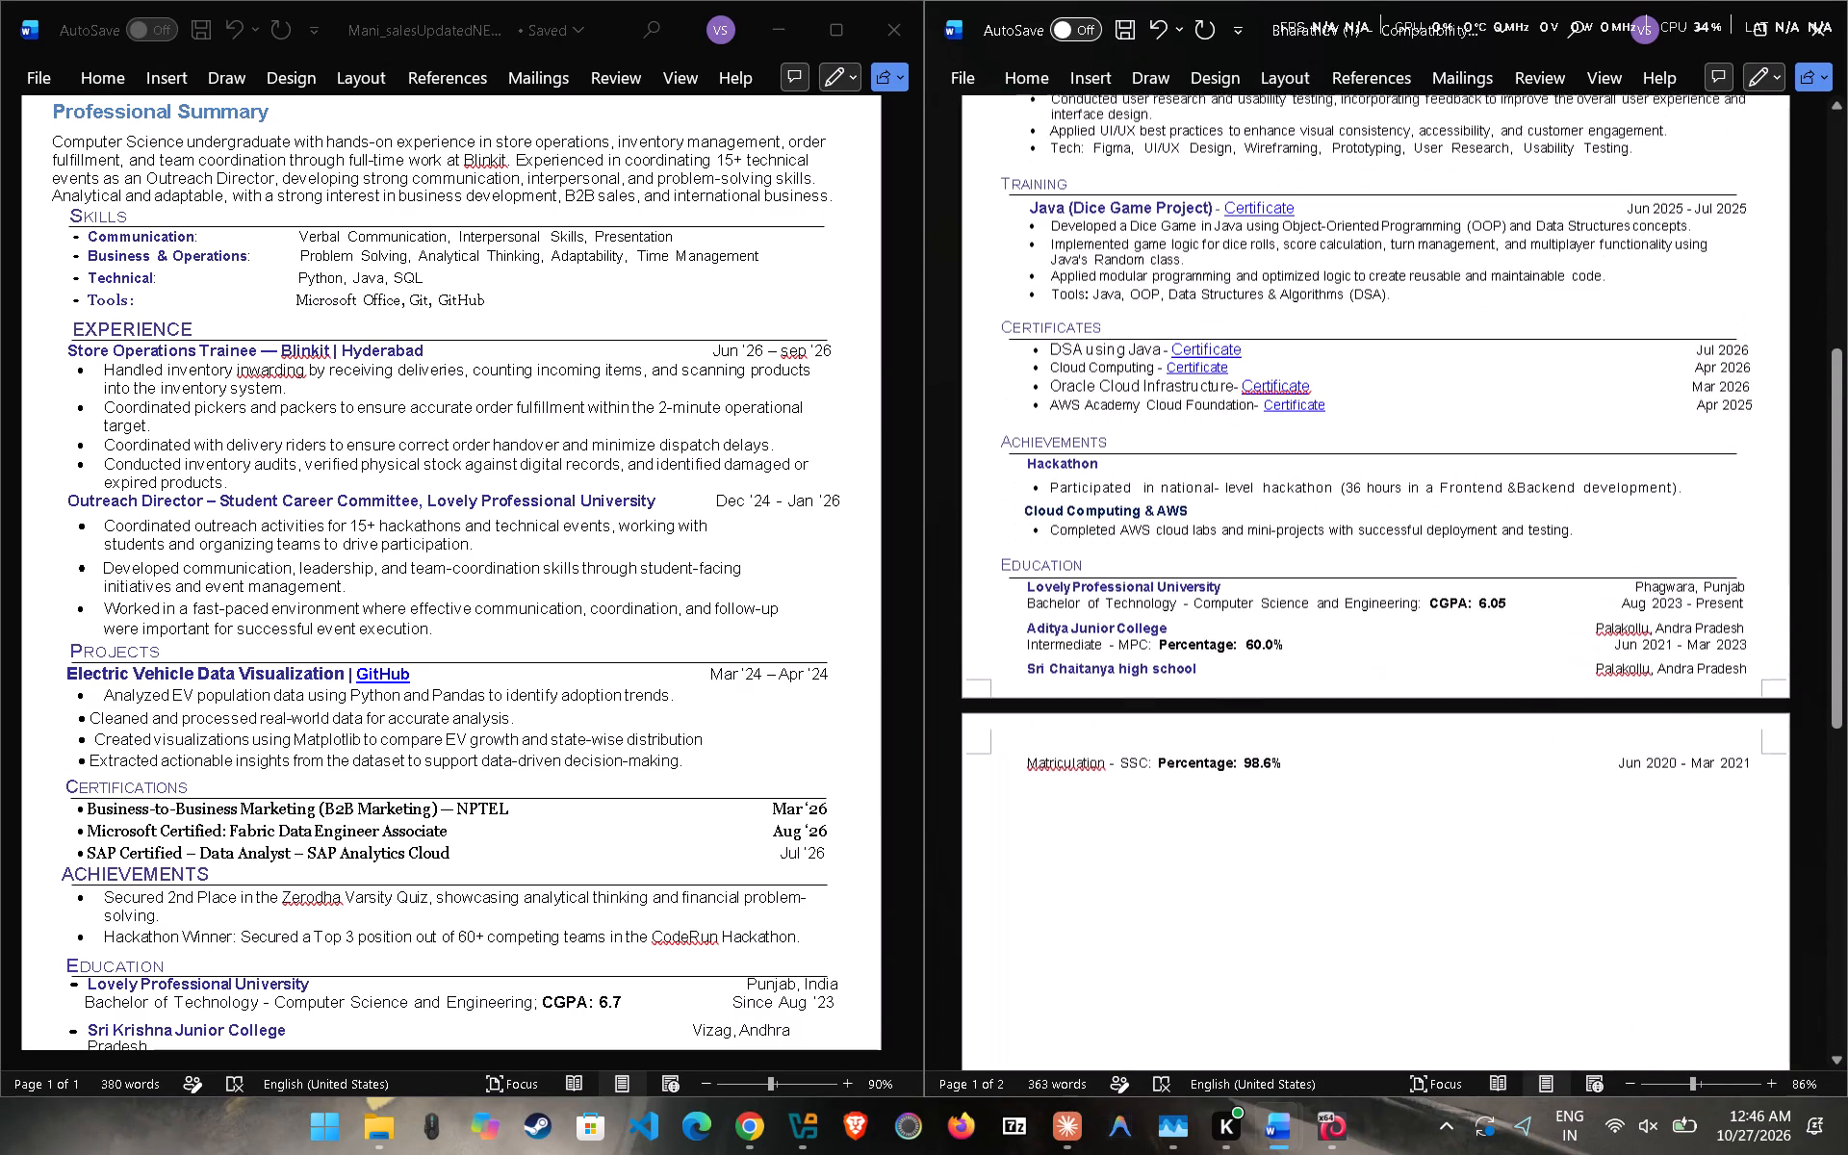
scroll(1213, 525, "up", 1)
left_click(1114, 601)
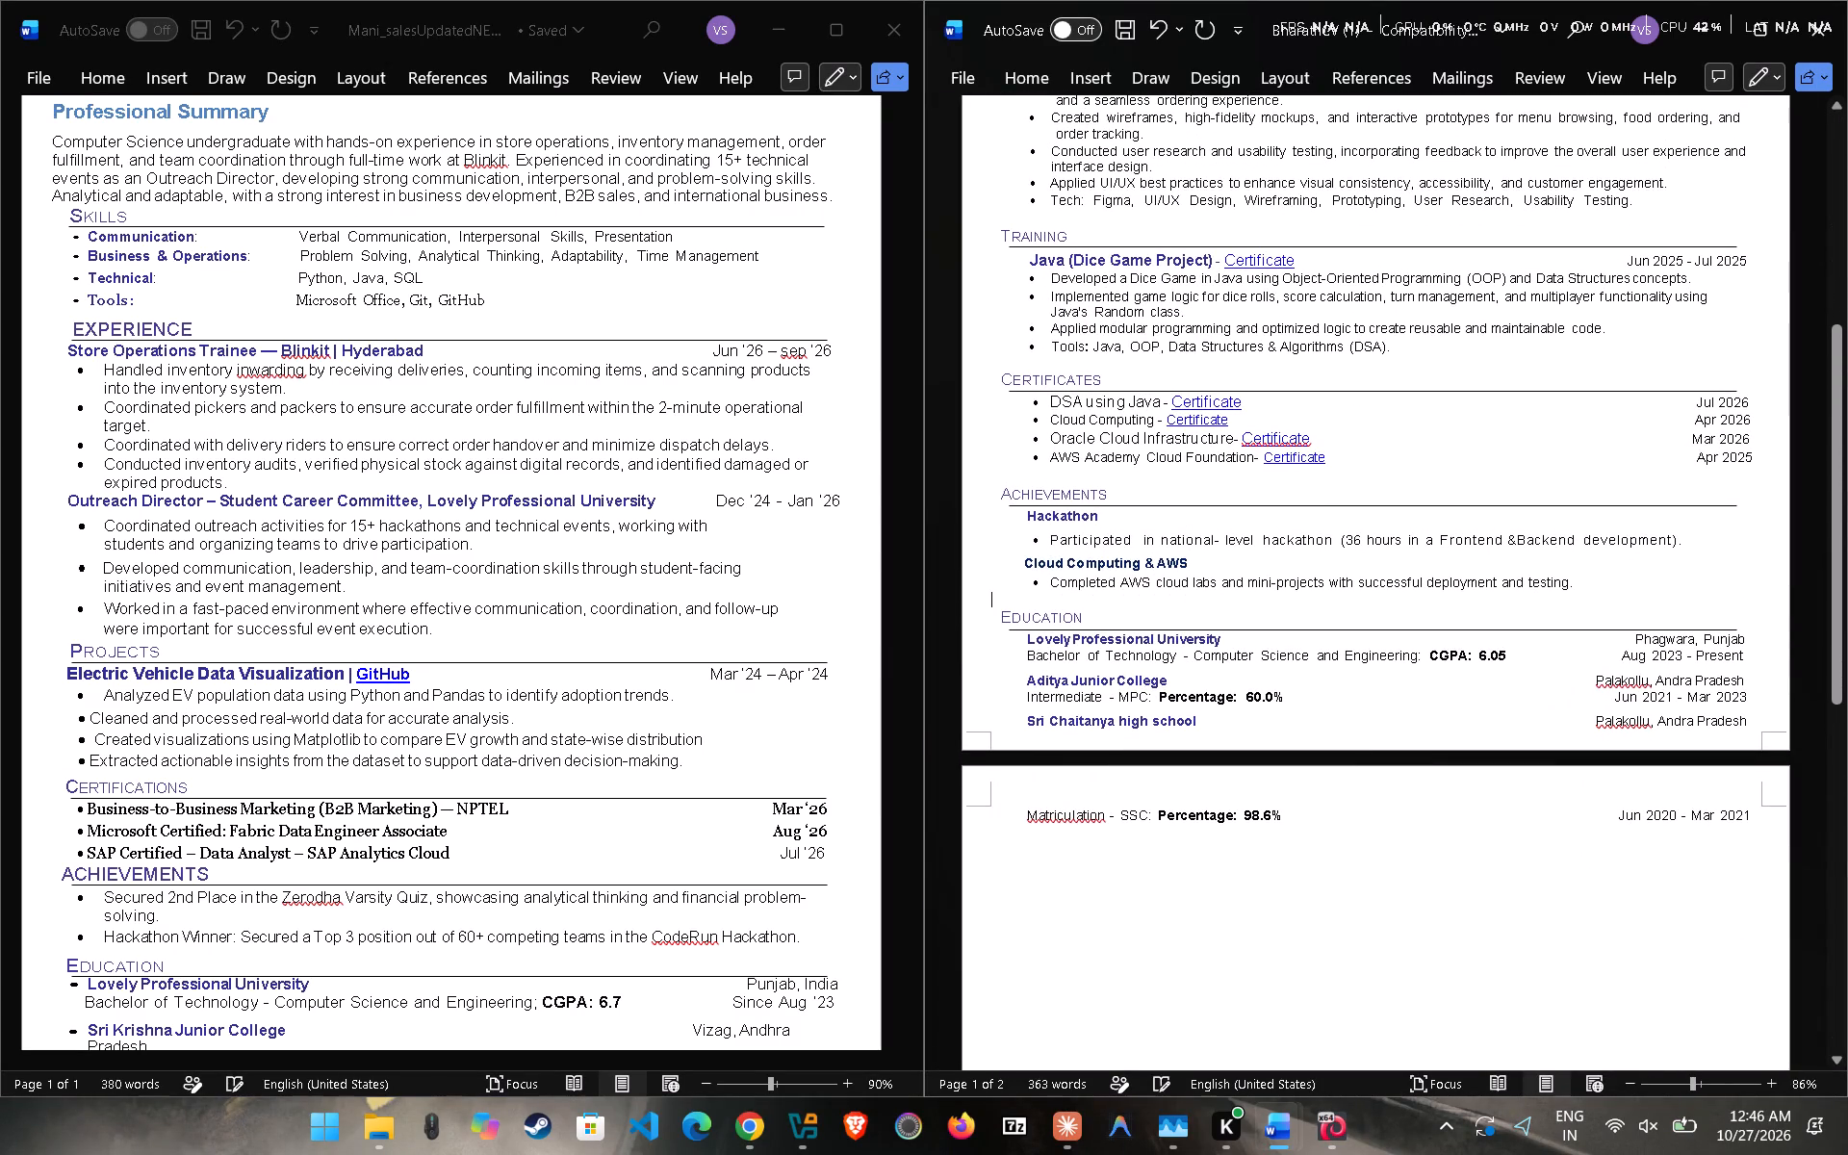
key("BackSpace")
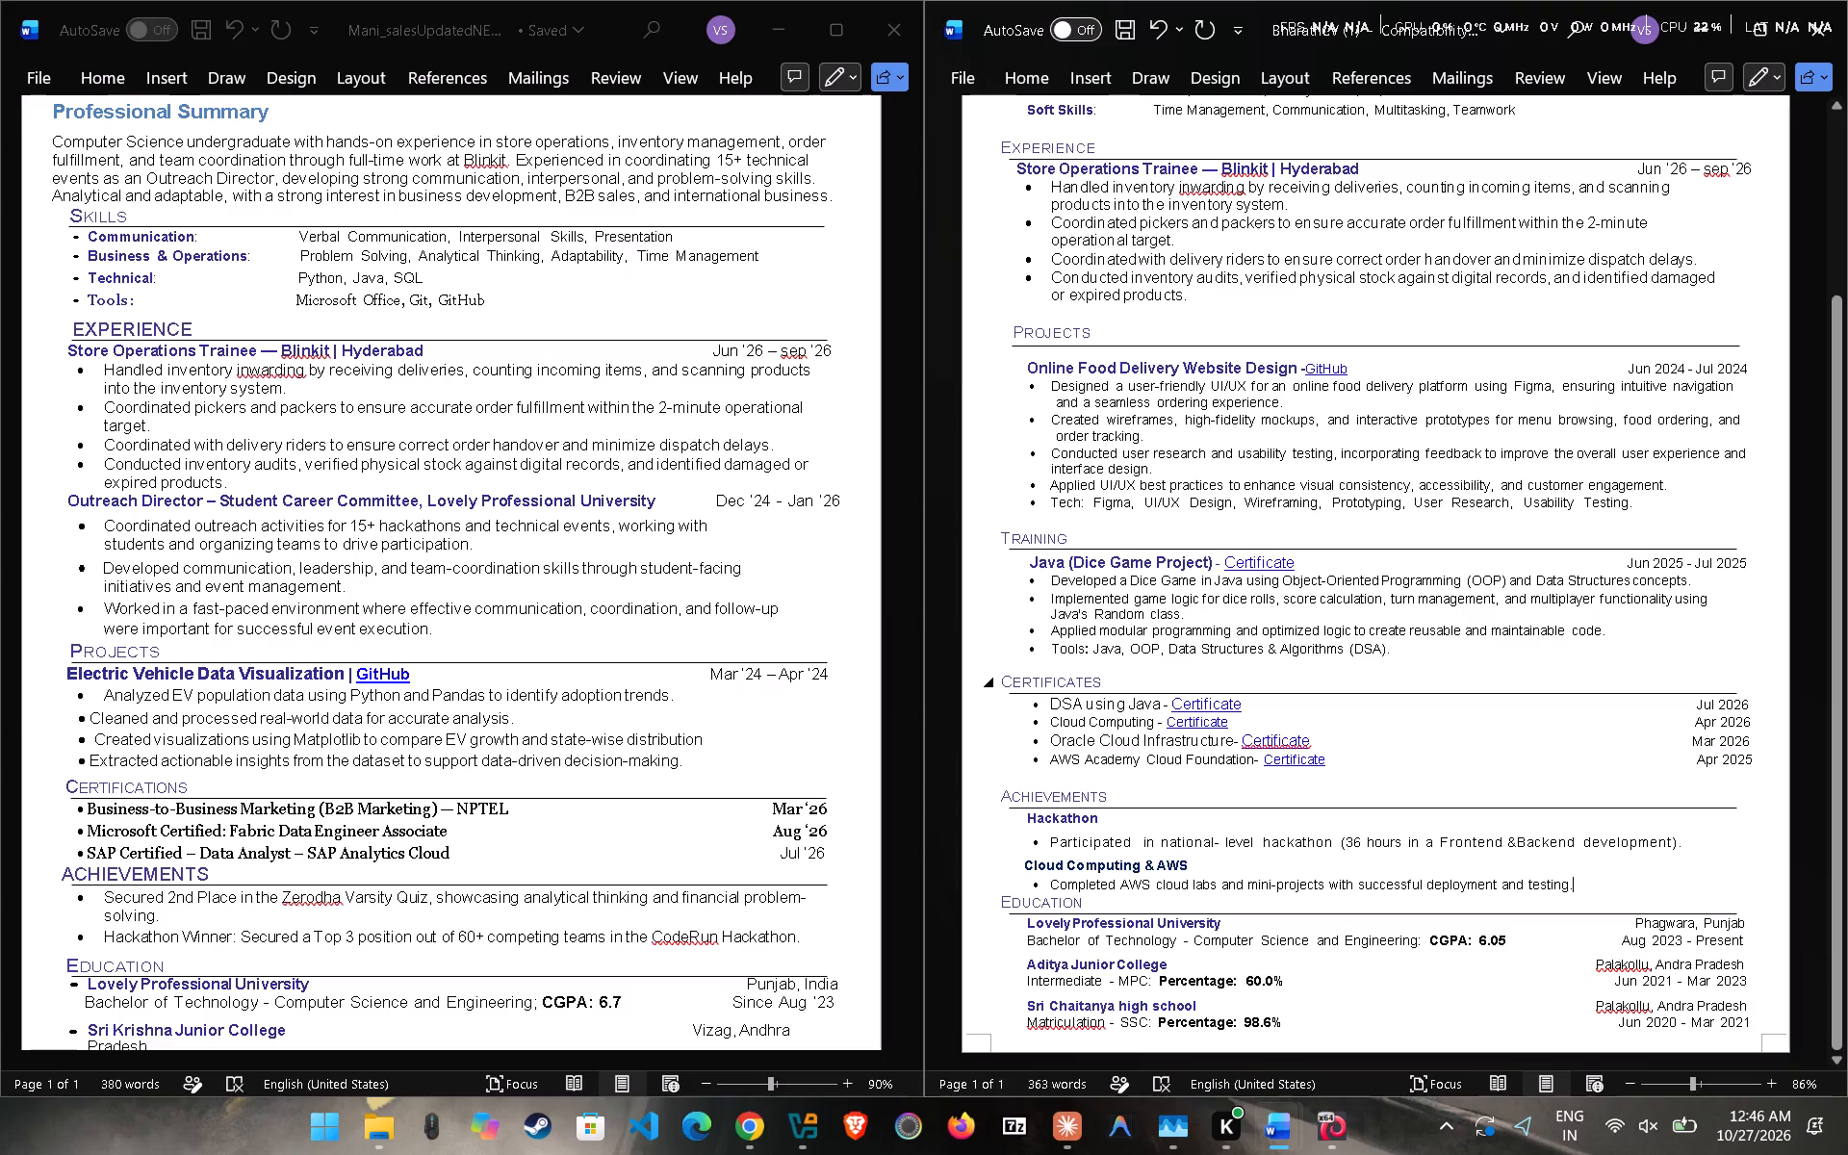
Review the edited résumé's layout from the Education section back up to the name header.
scroll(1110, 751, "down", 3)
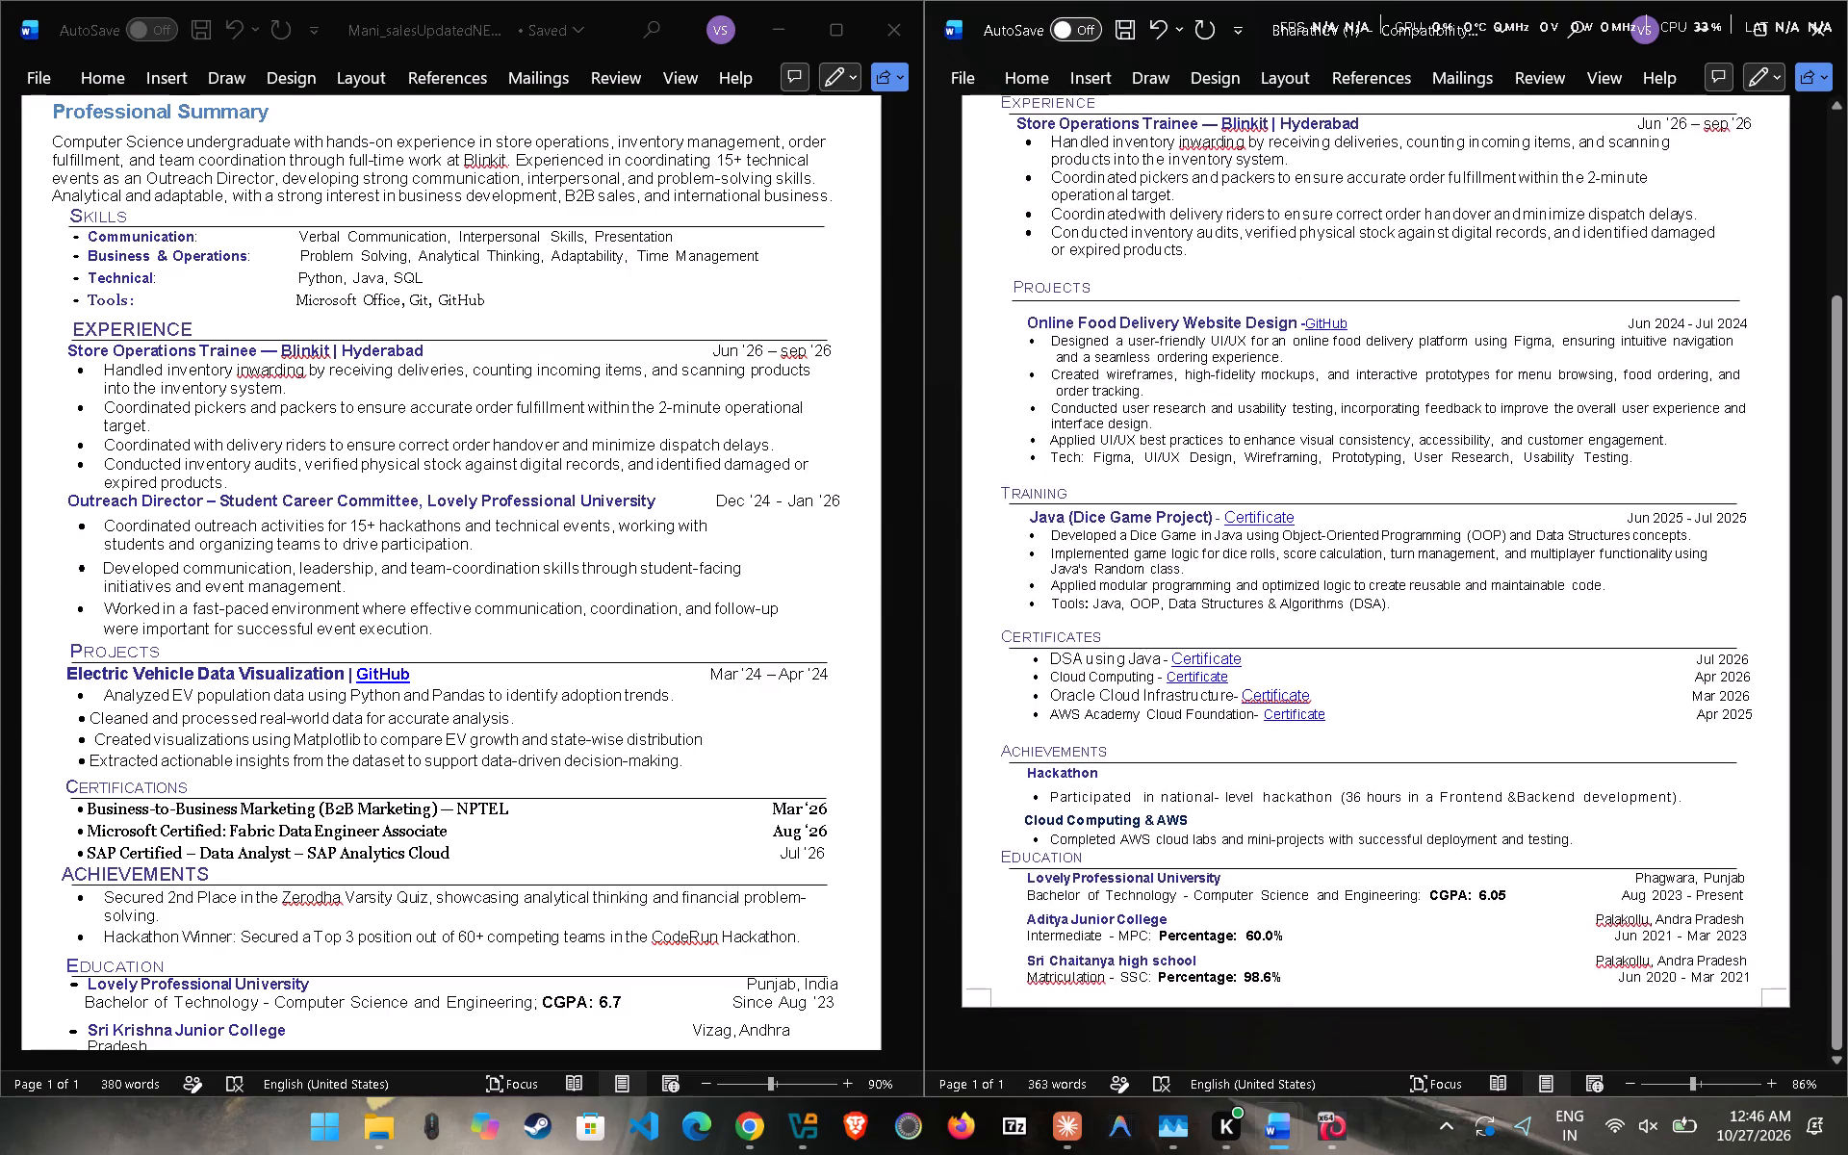
scroll(1110, 751, "down", 14)
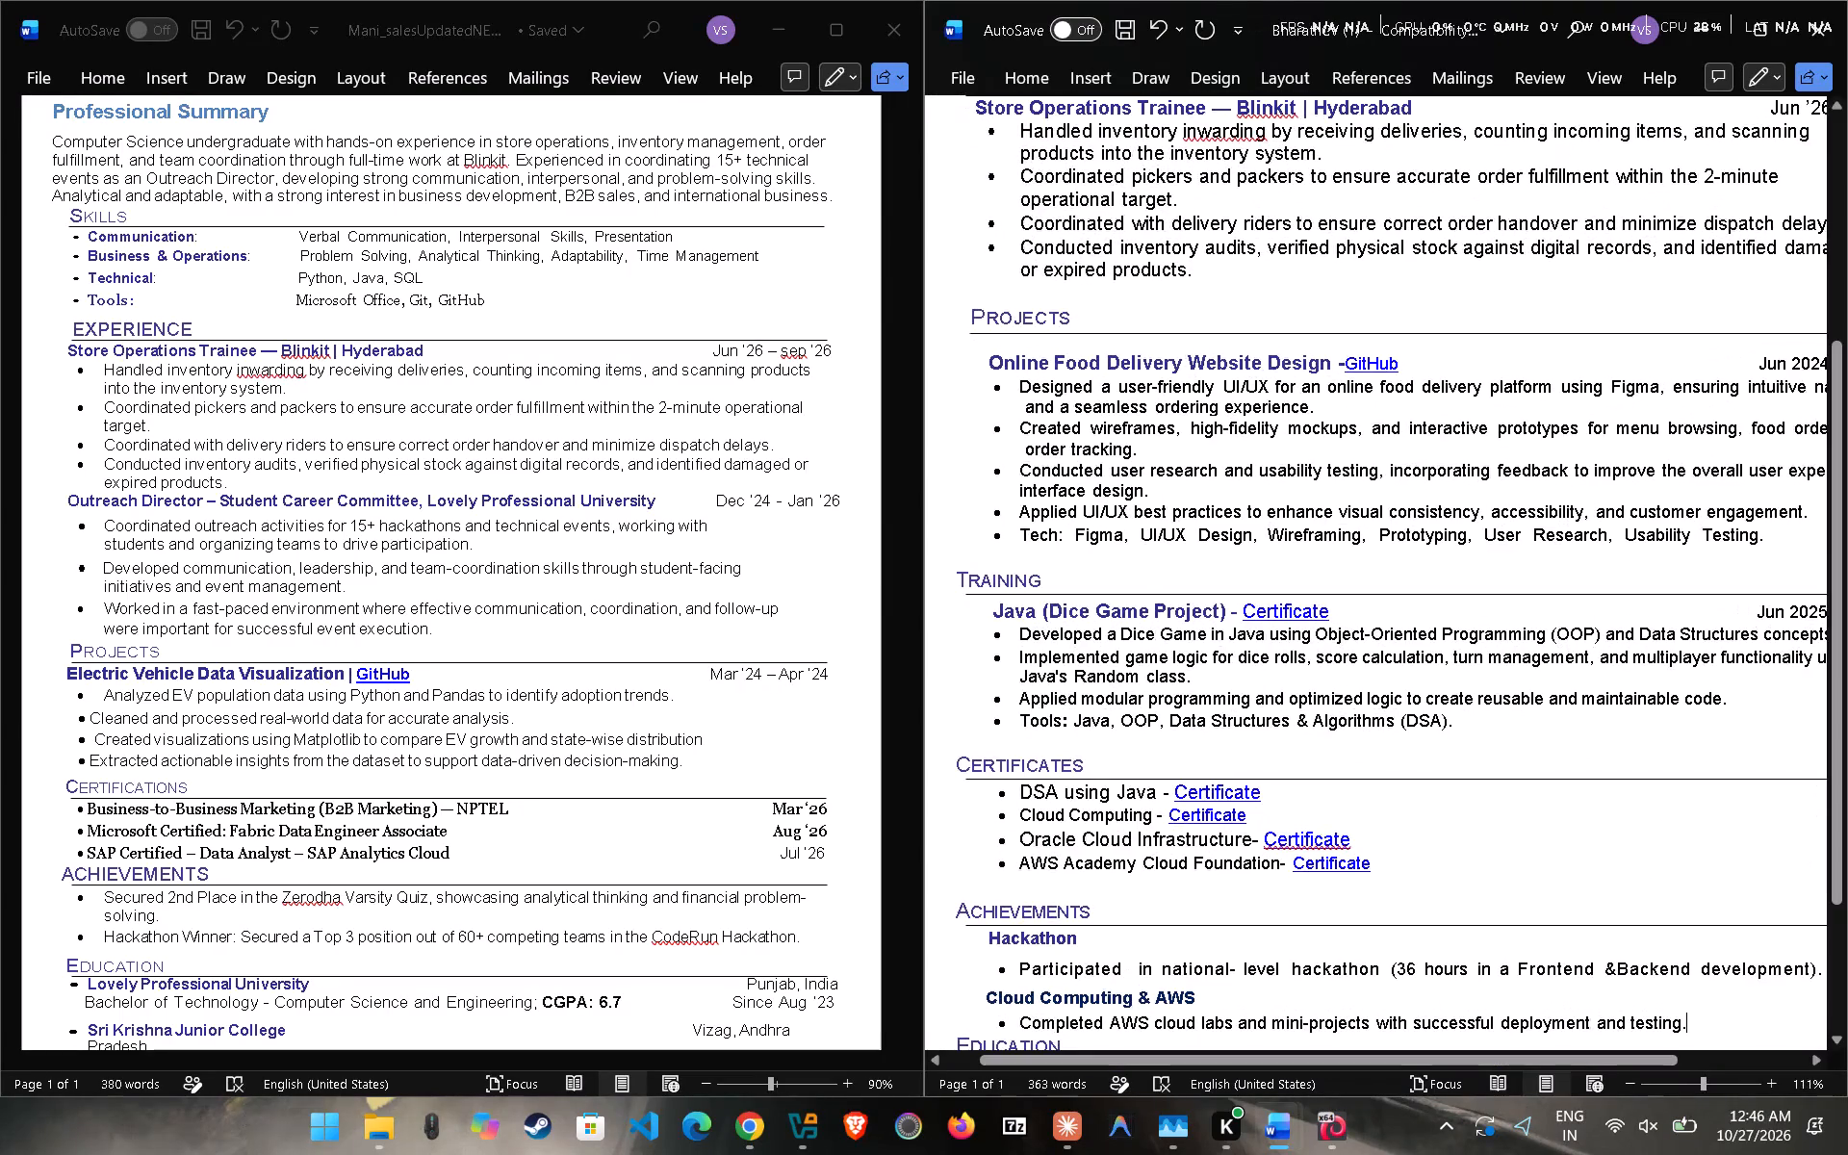
scroll(1094, 616, "left", 1)
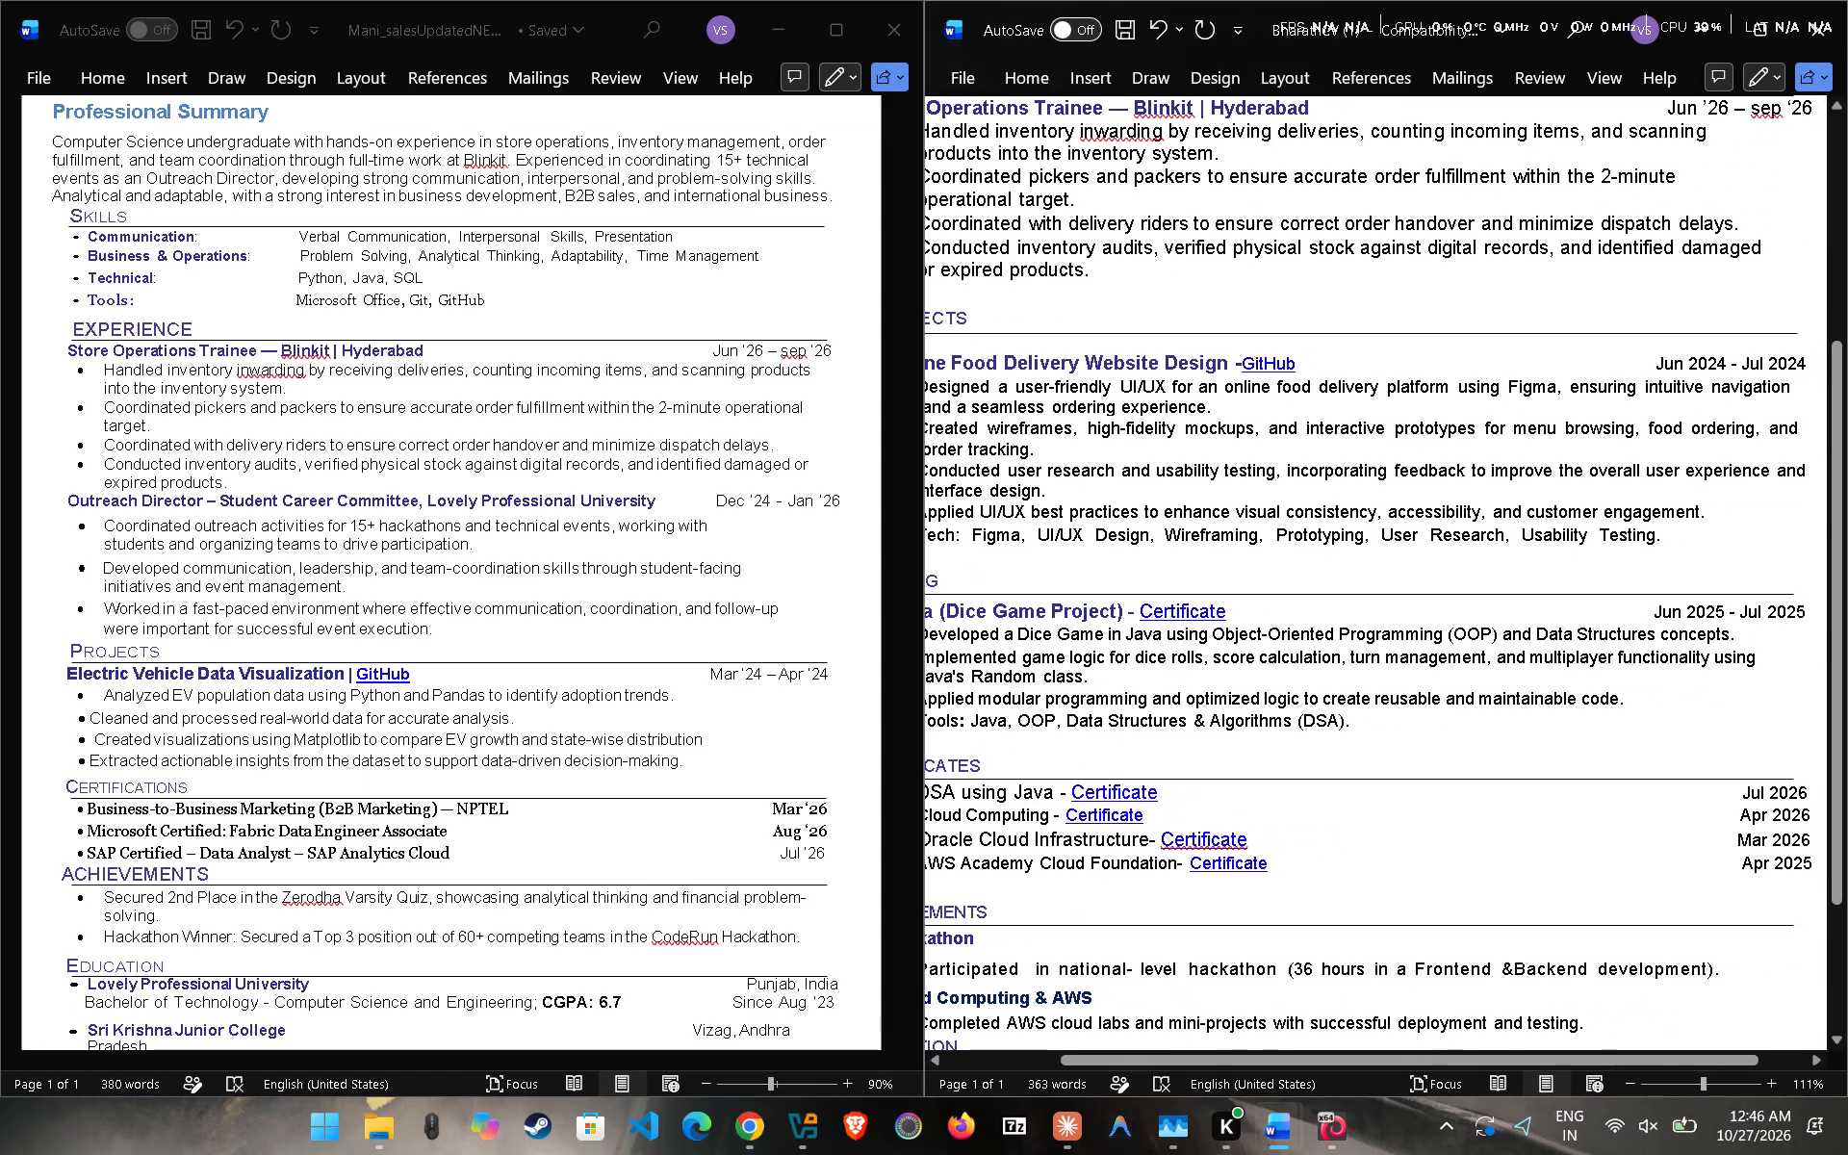
scroll(1094, 616, "left", 1)
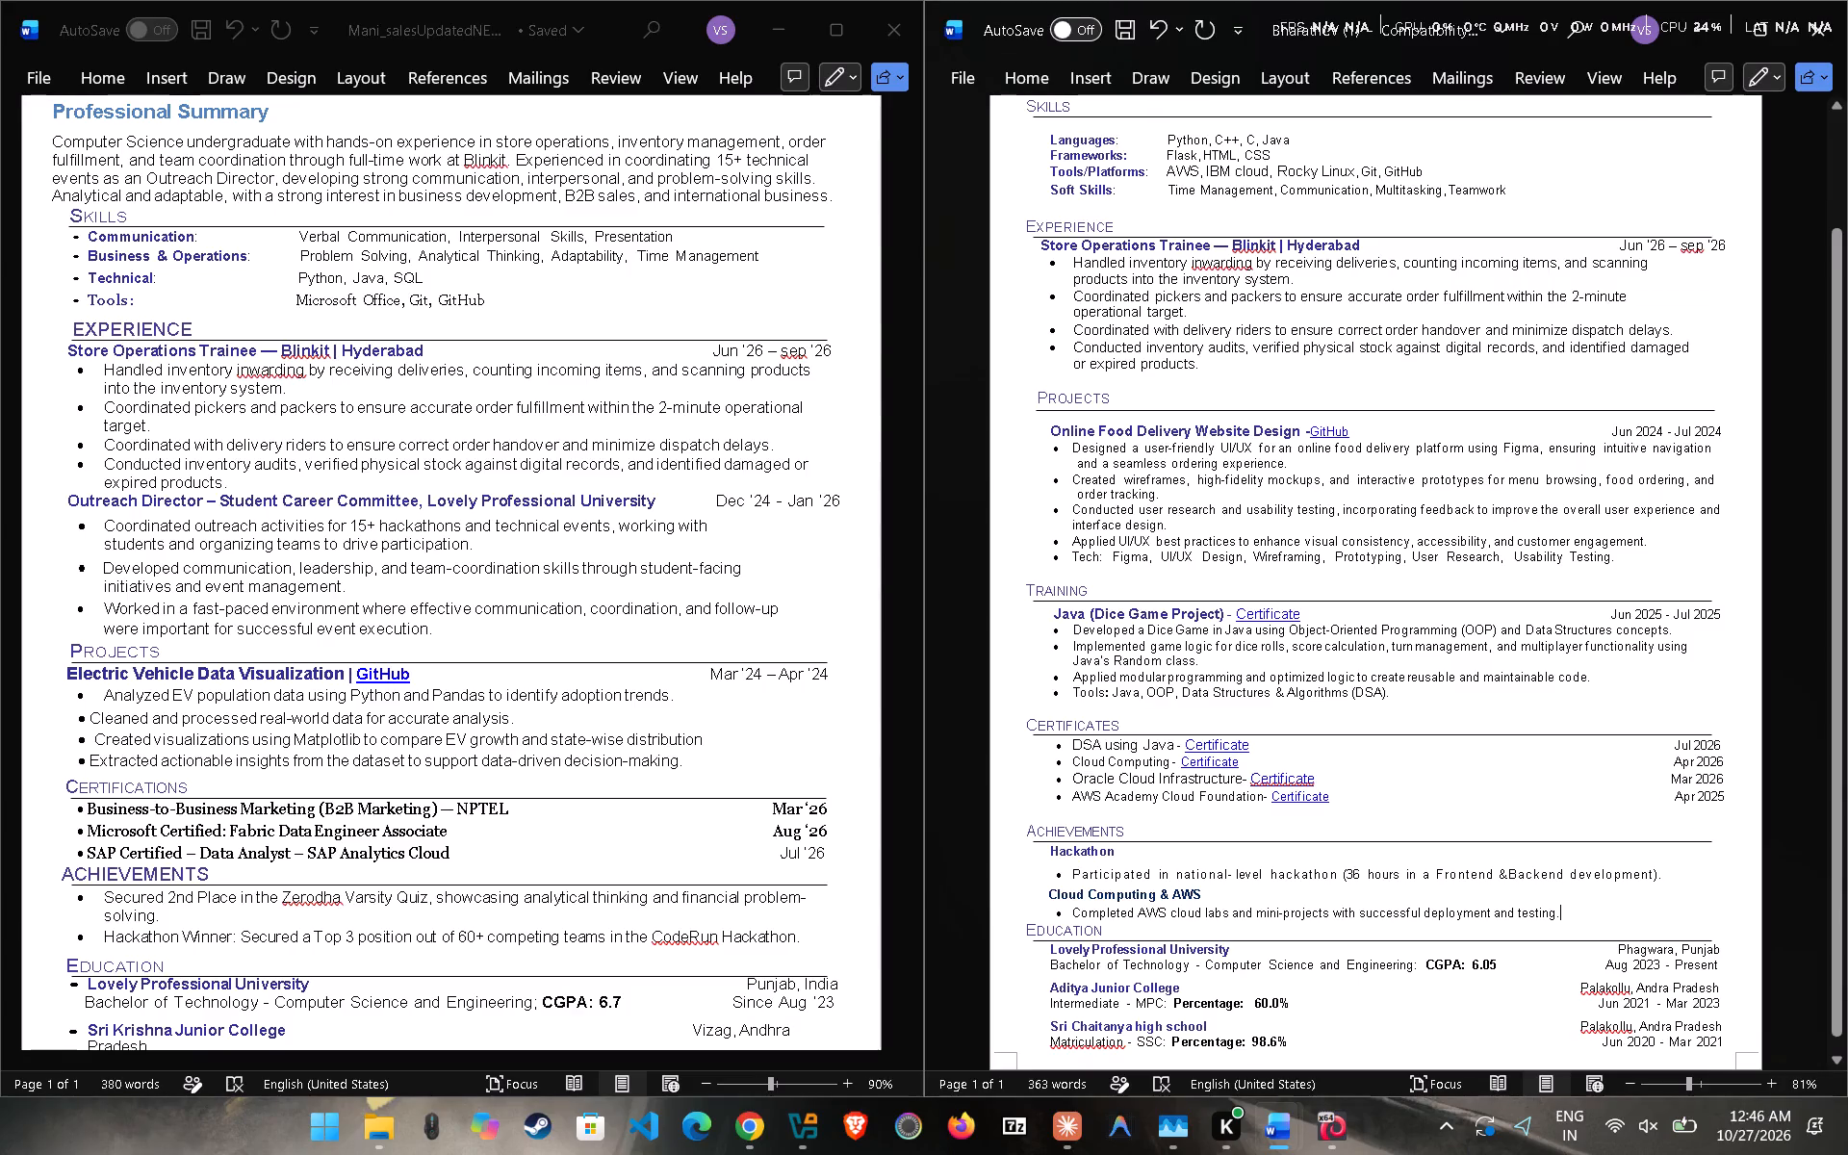
scroll(1605, 670, "up", 2)
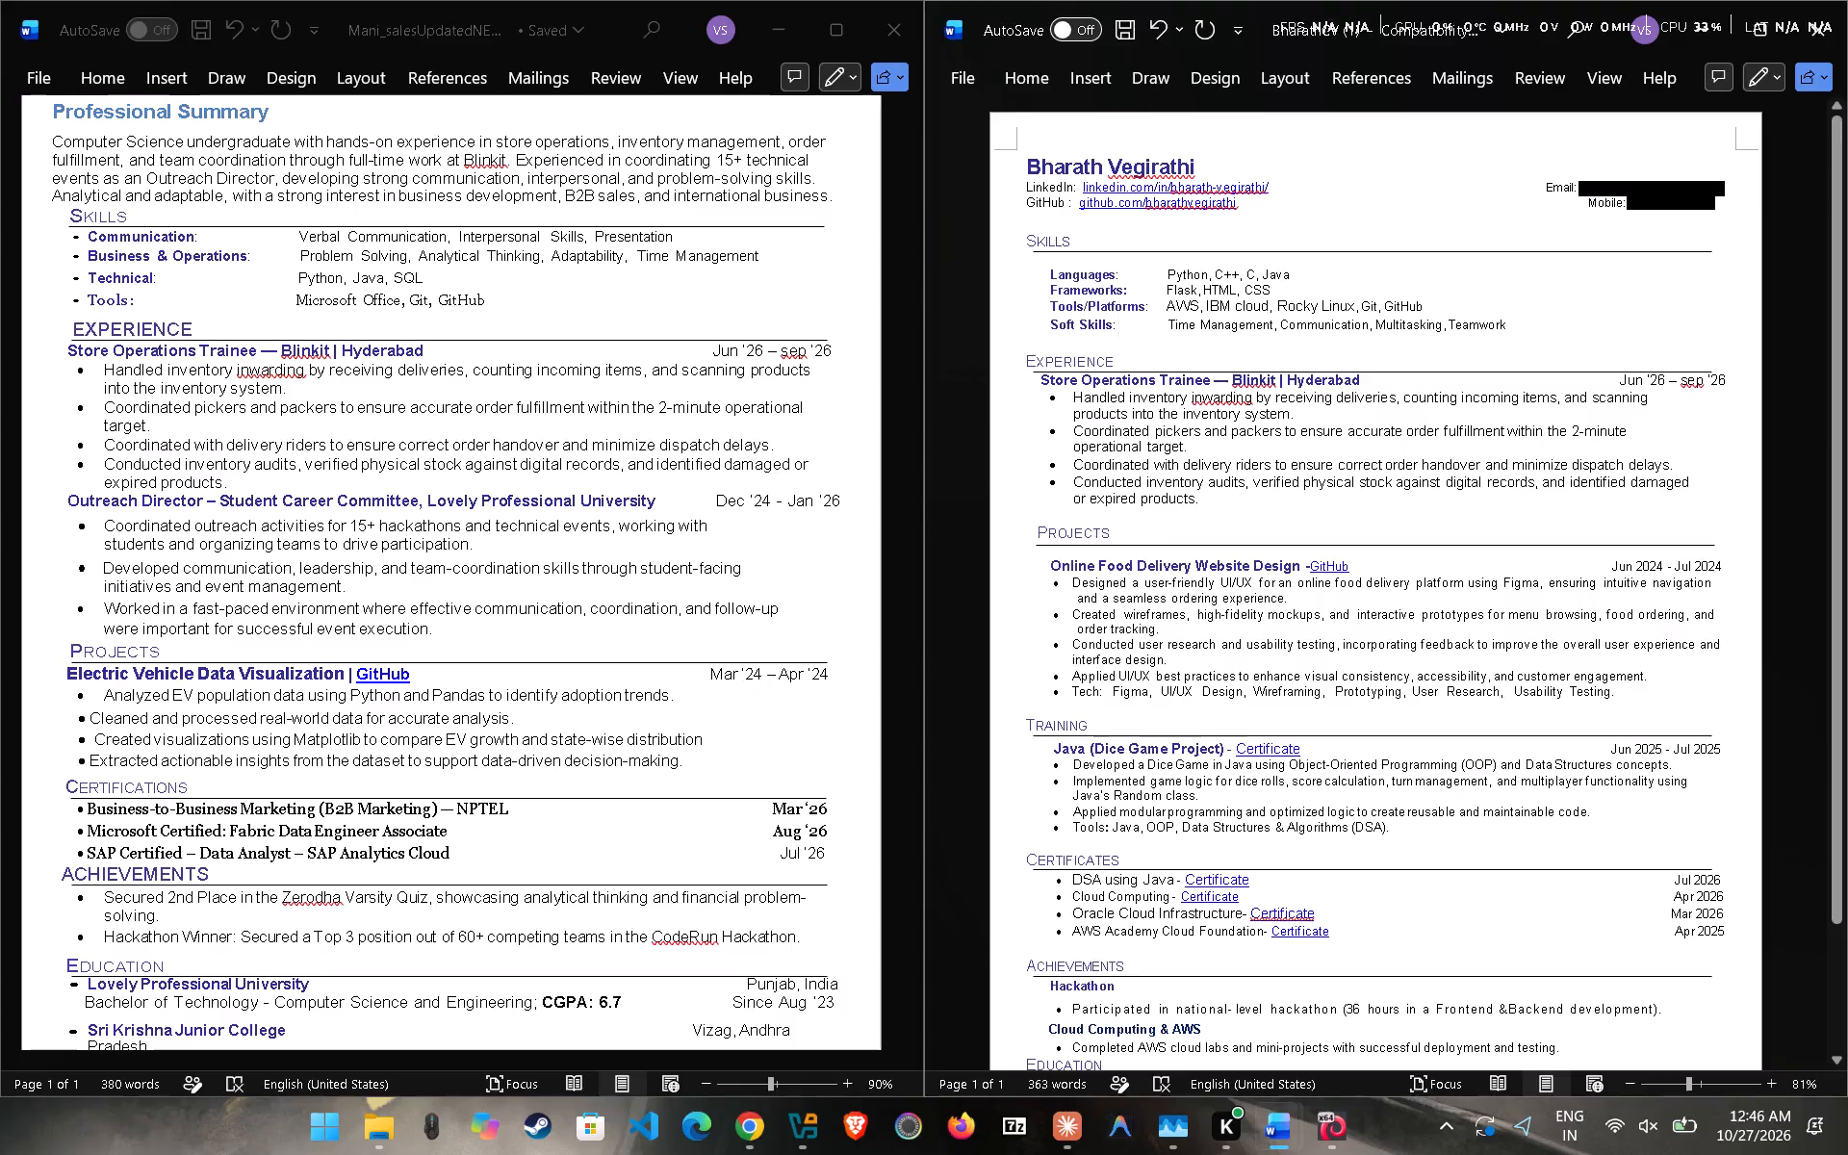
scroll(1605, 670, "up", 1)
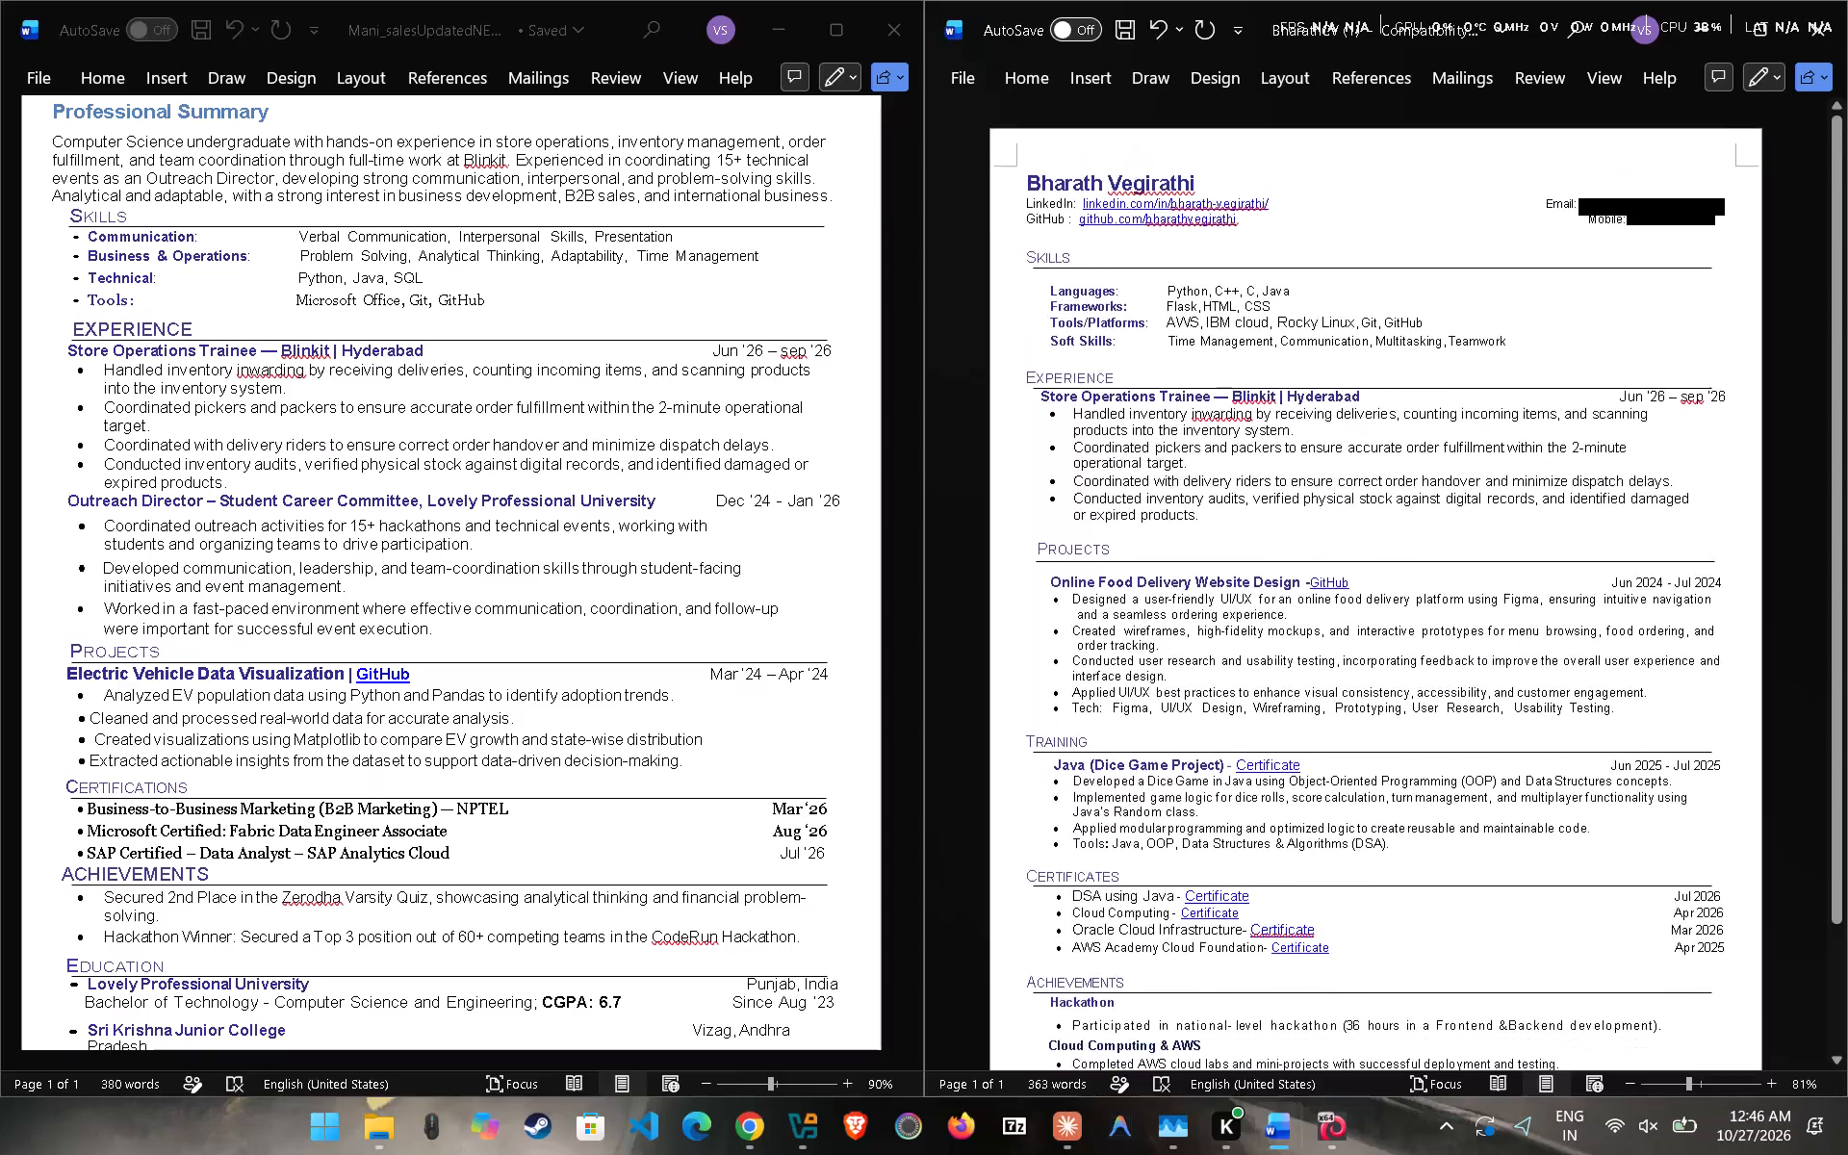
scroll(1605, 670, "up", 1)
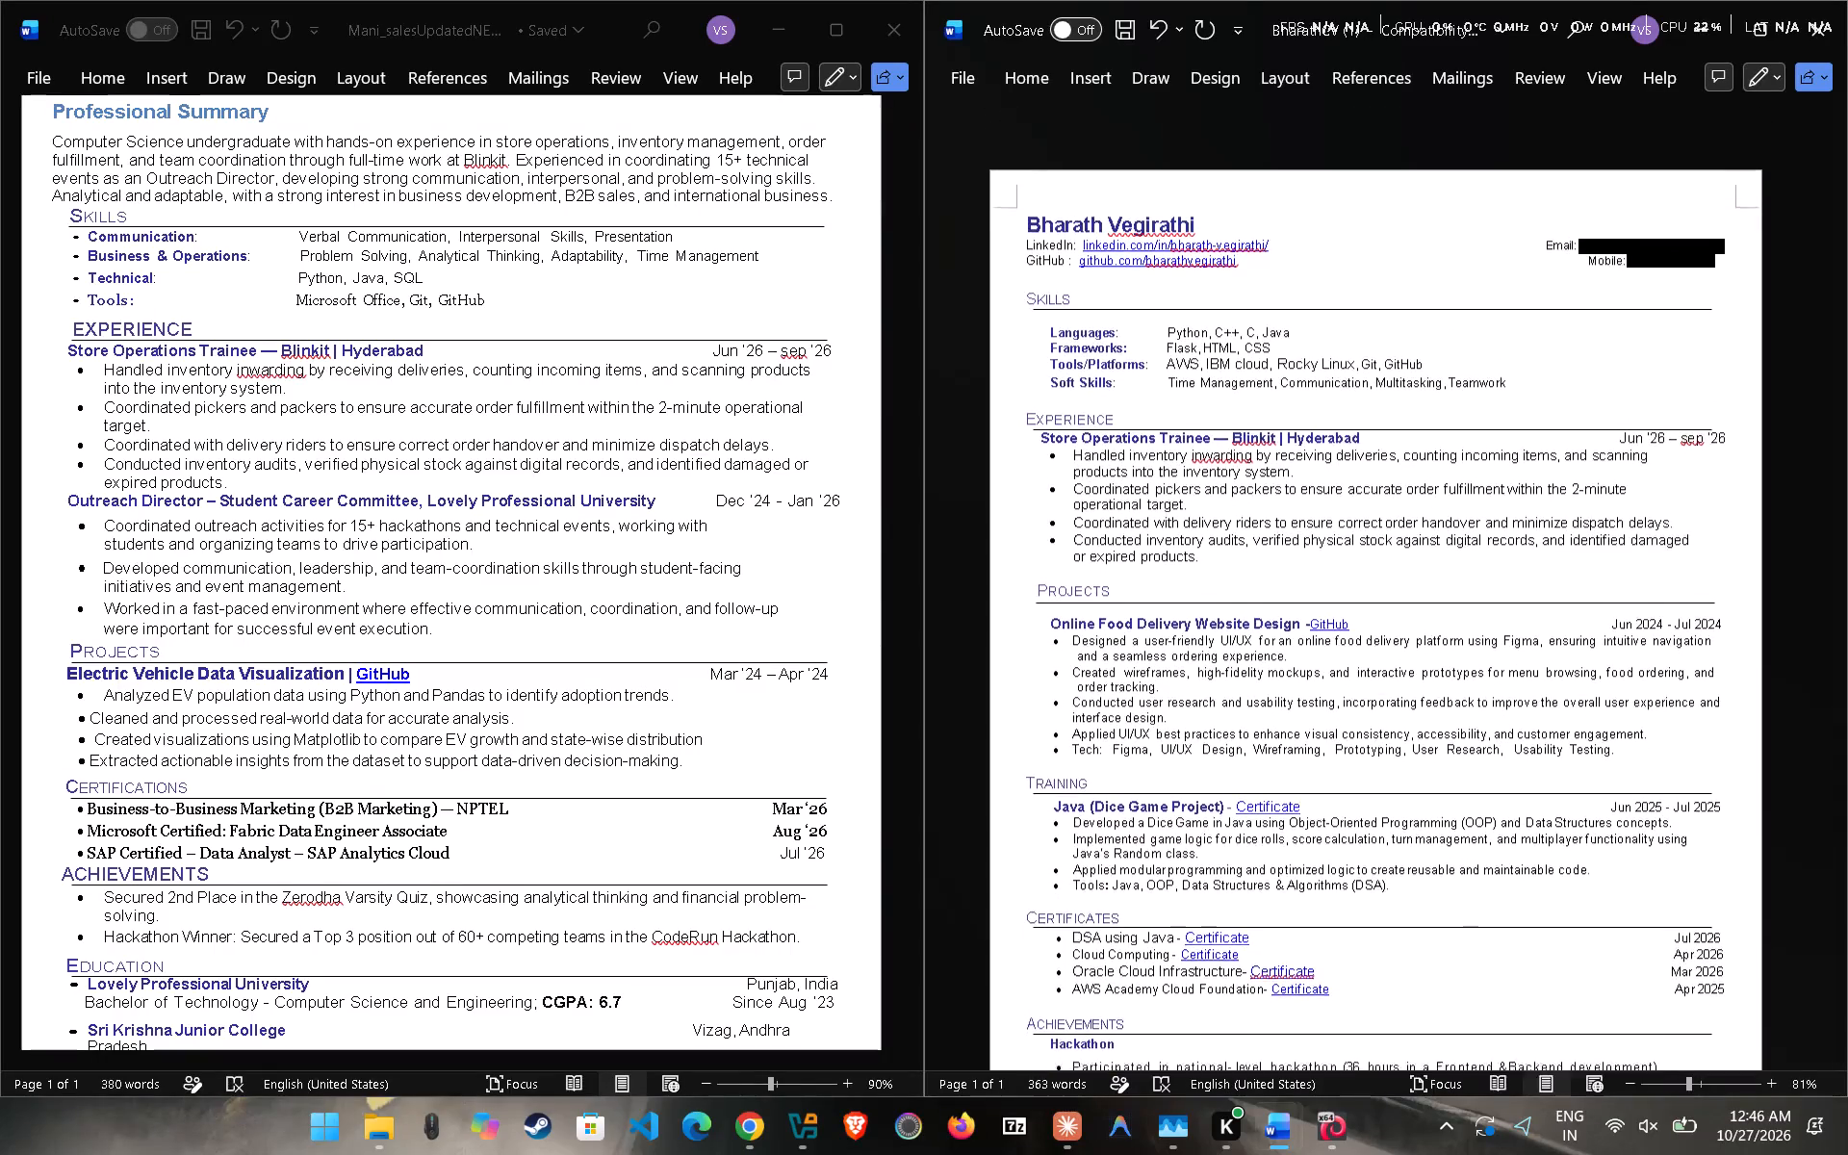
Ignore the spelling flag on "inwarding" in the first Blinkit bullet.
left_click(1219, 389)
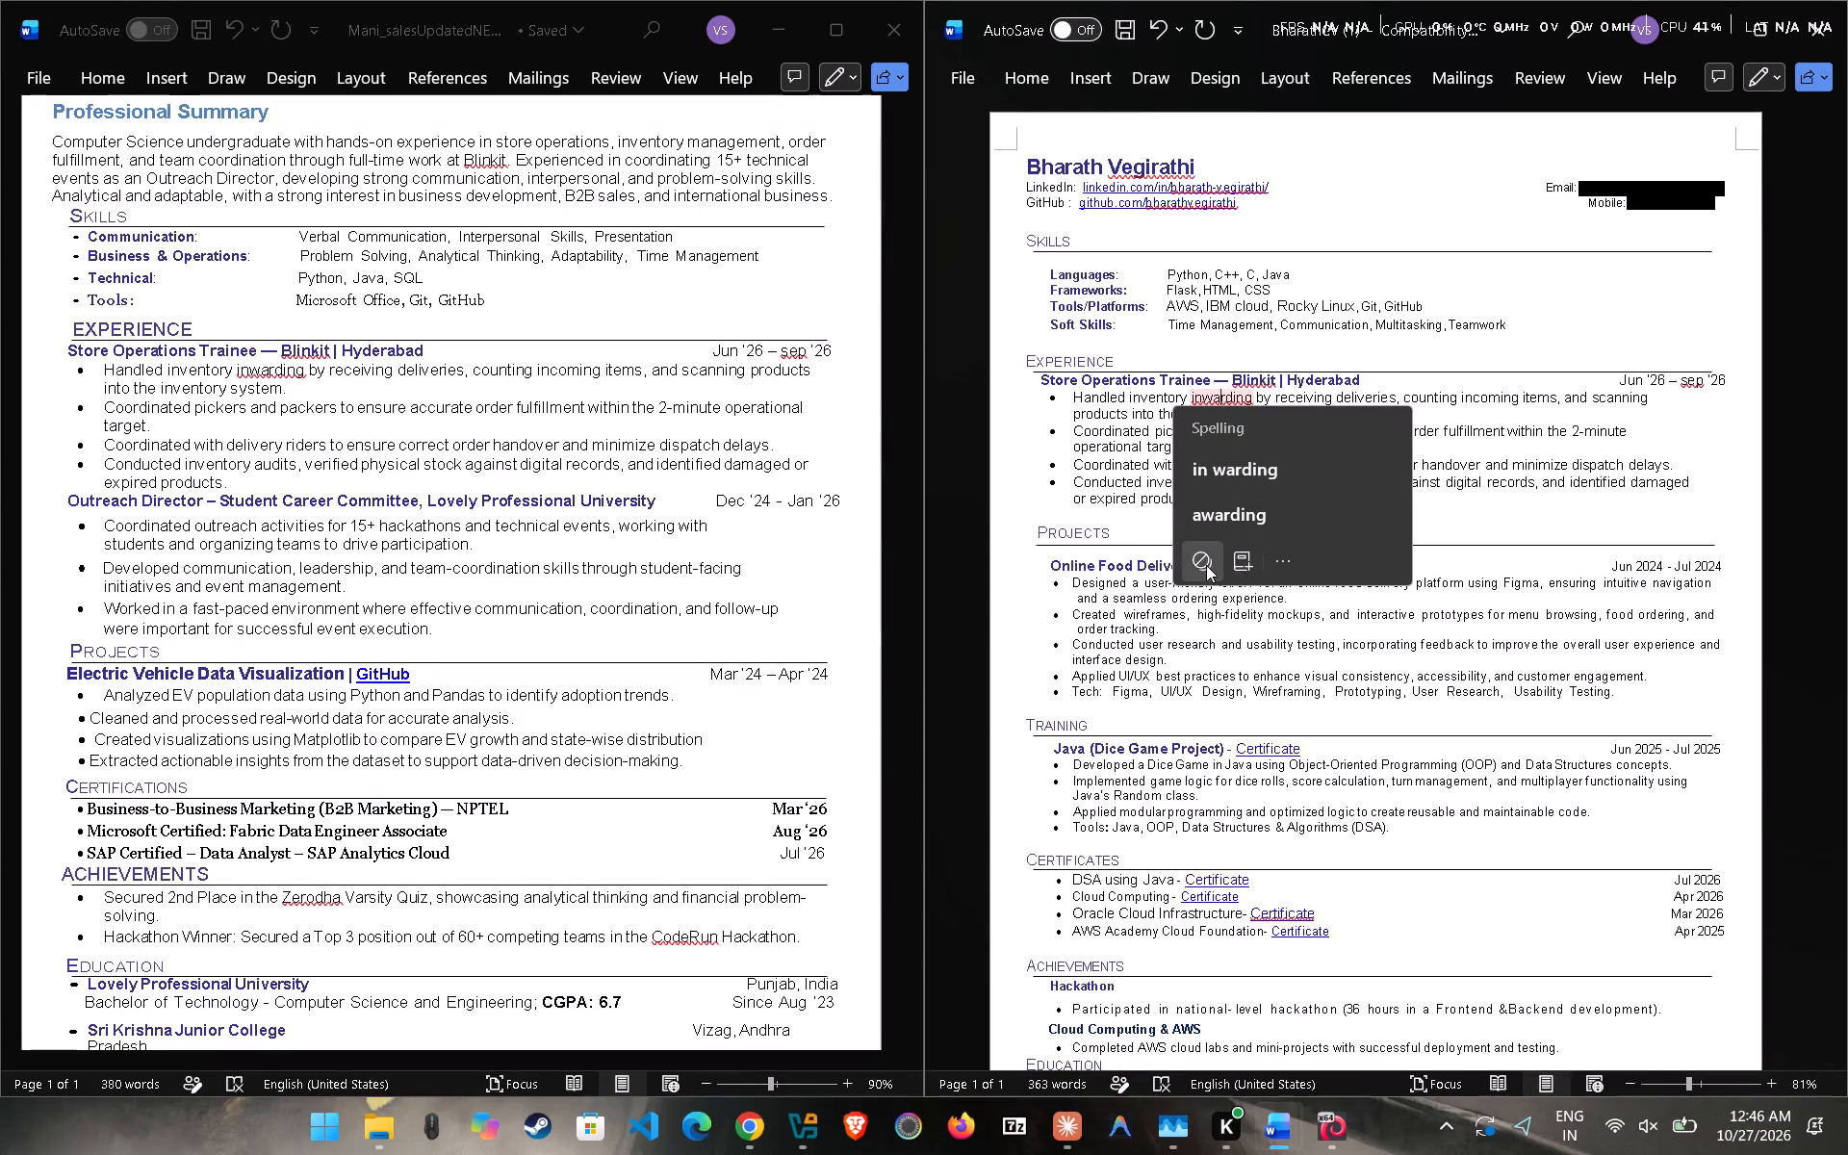
left_click(1202, 560)
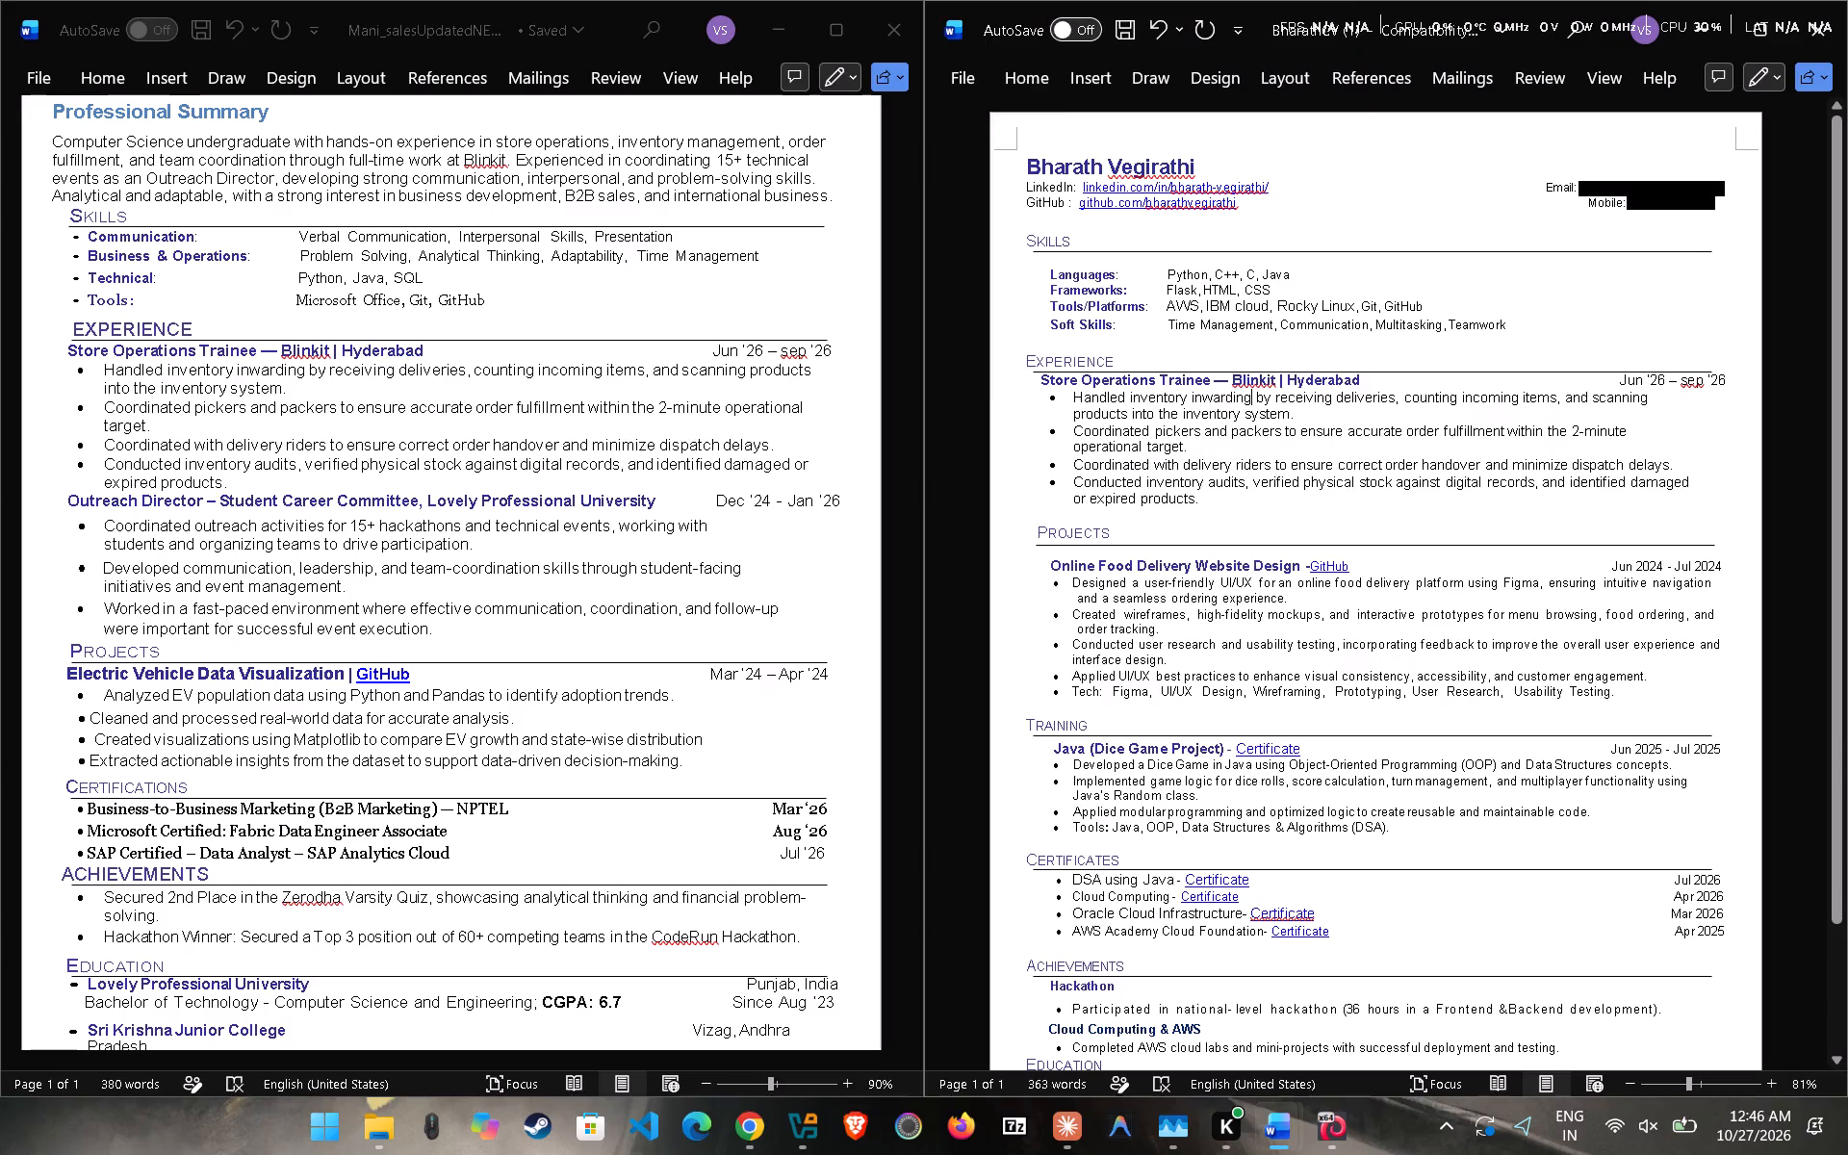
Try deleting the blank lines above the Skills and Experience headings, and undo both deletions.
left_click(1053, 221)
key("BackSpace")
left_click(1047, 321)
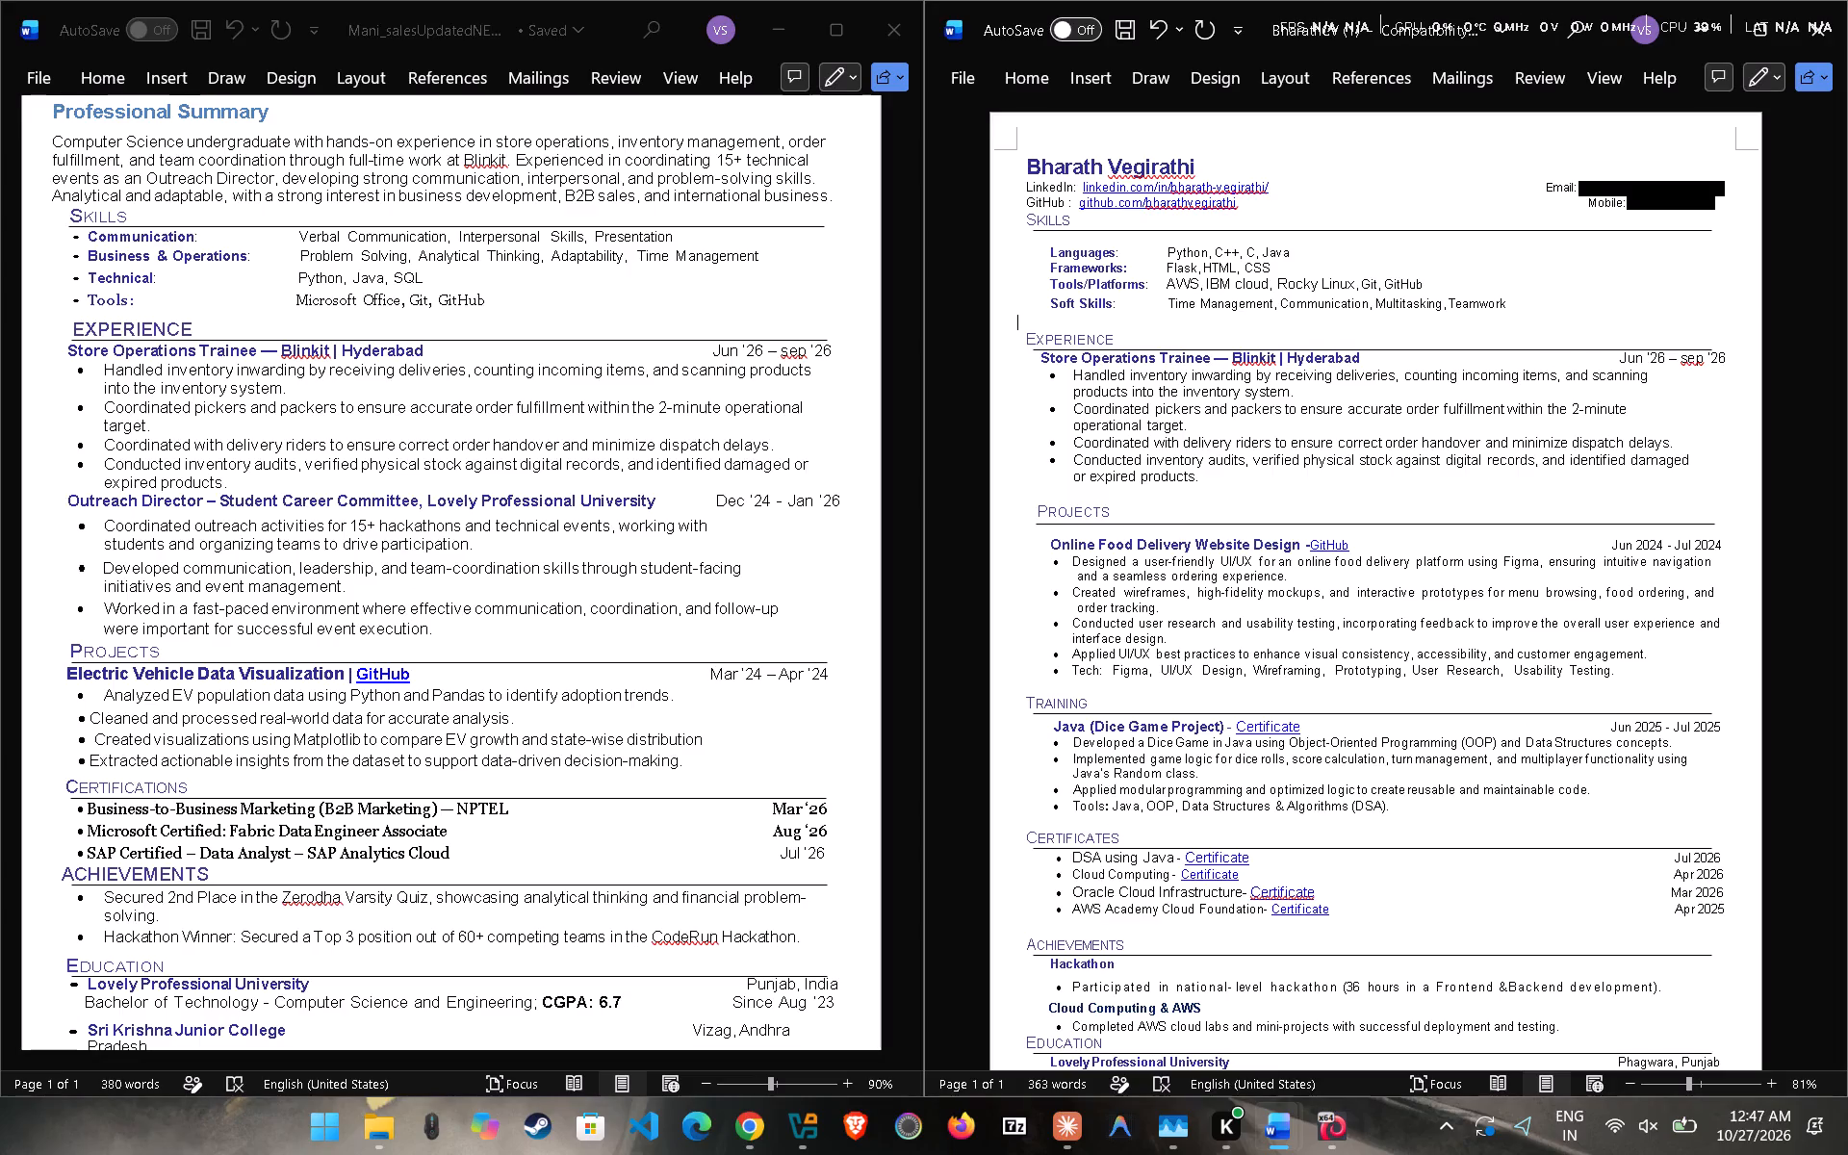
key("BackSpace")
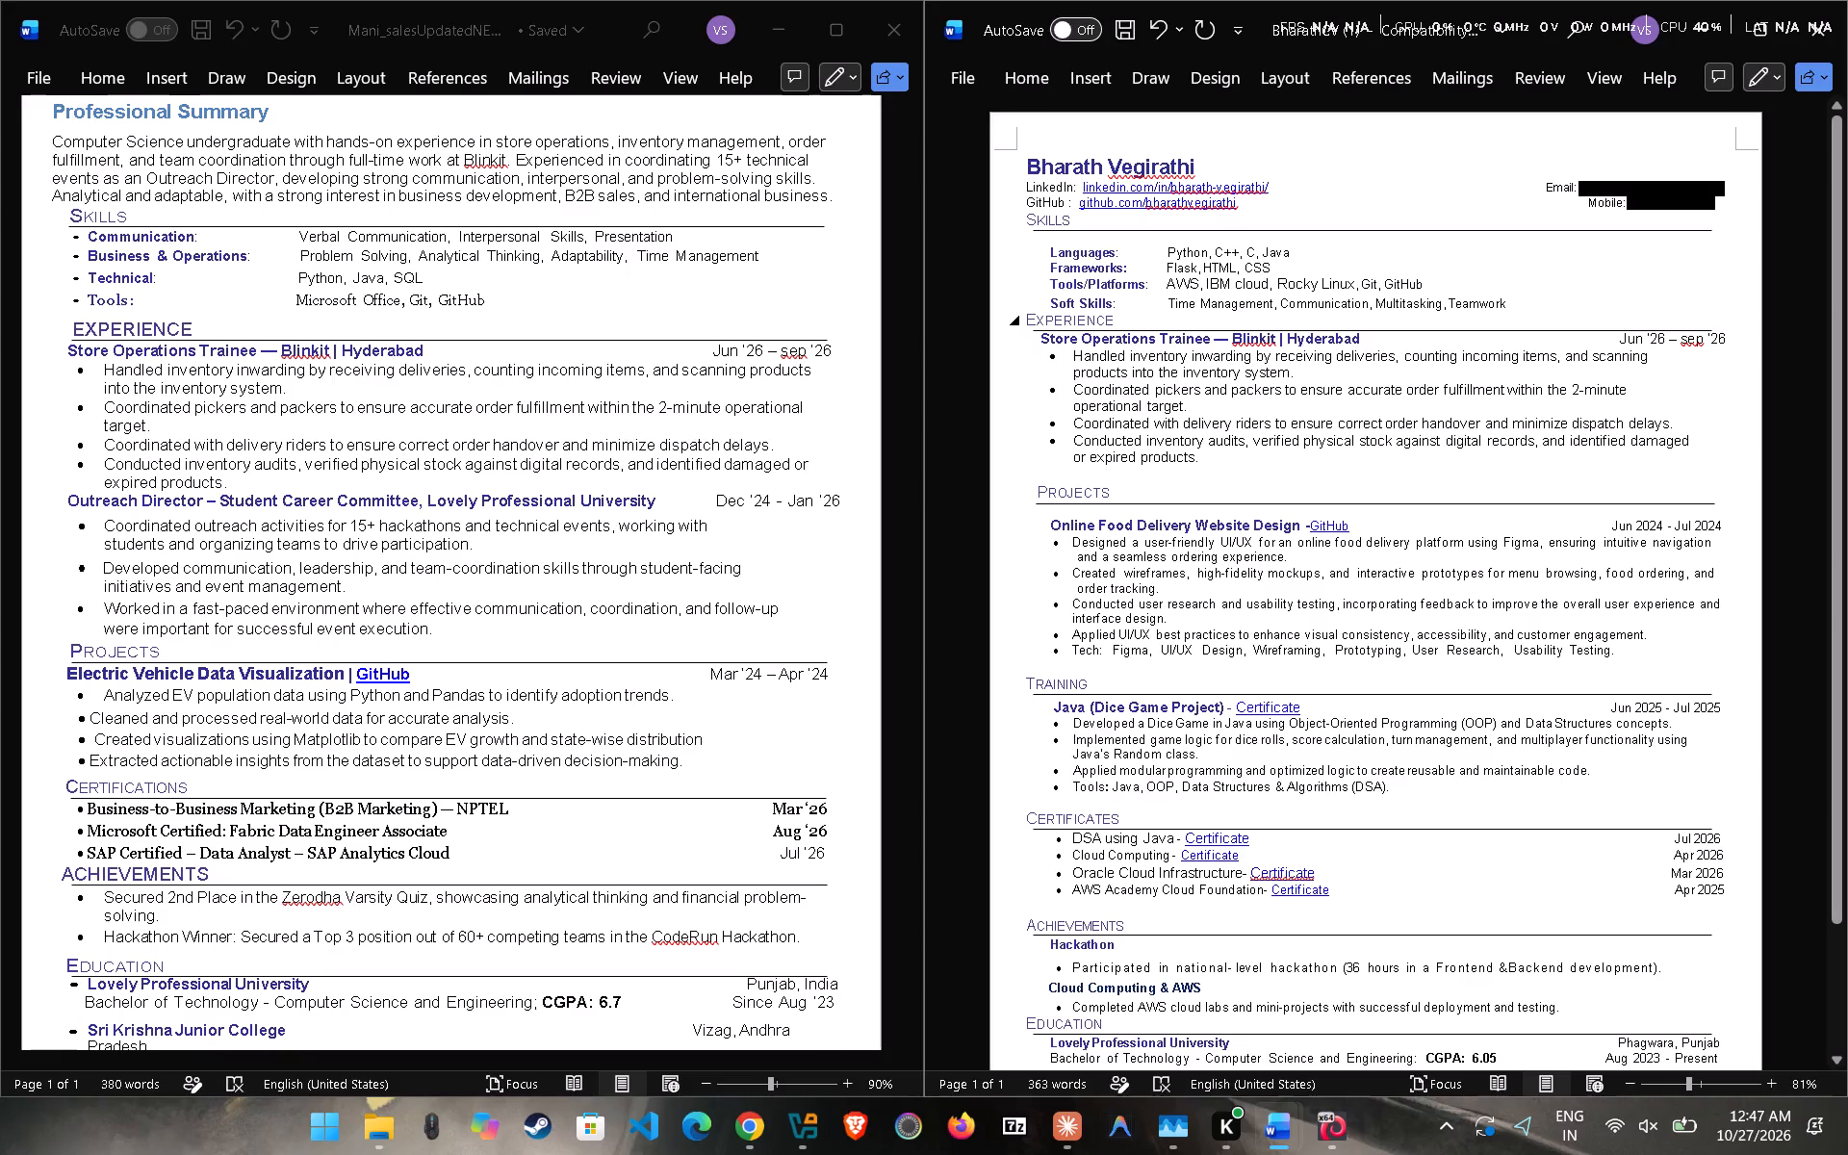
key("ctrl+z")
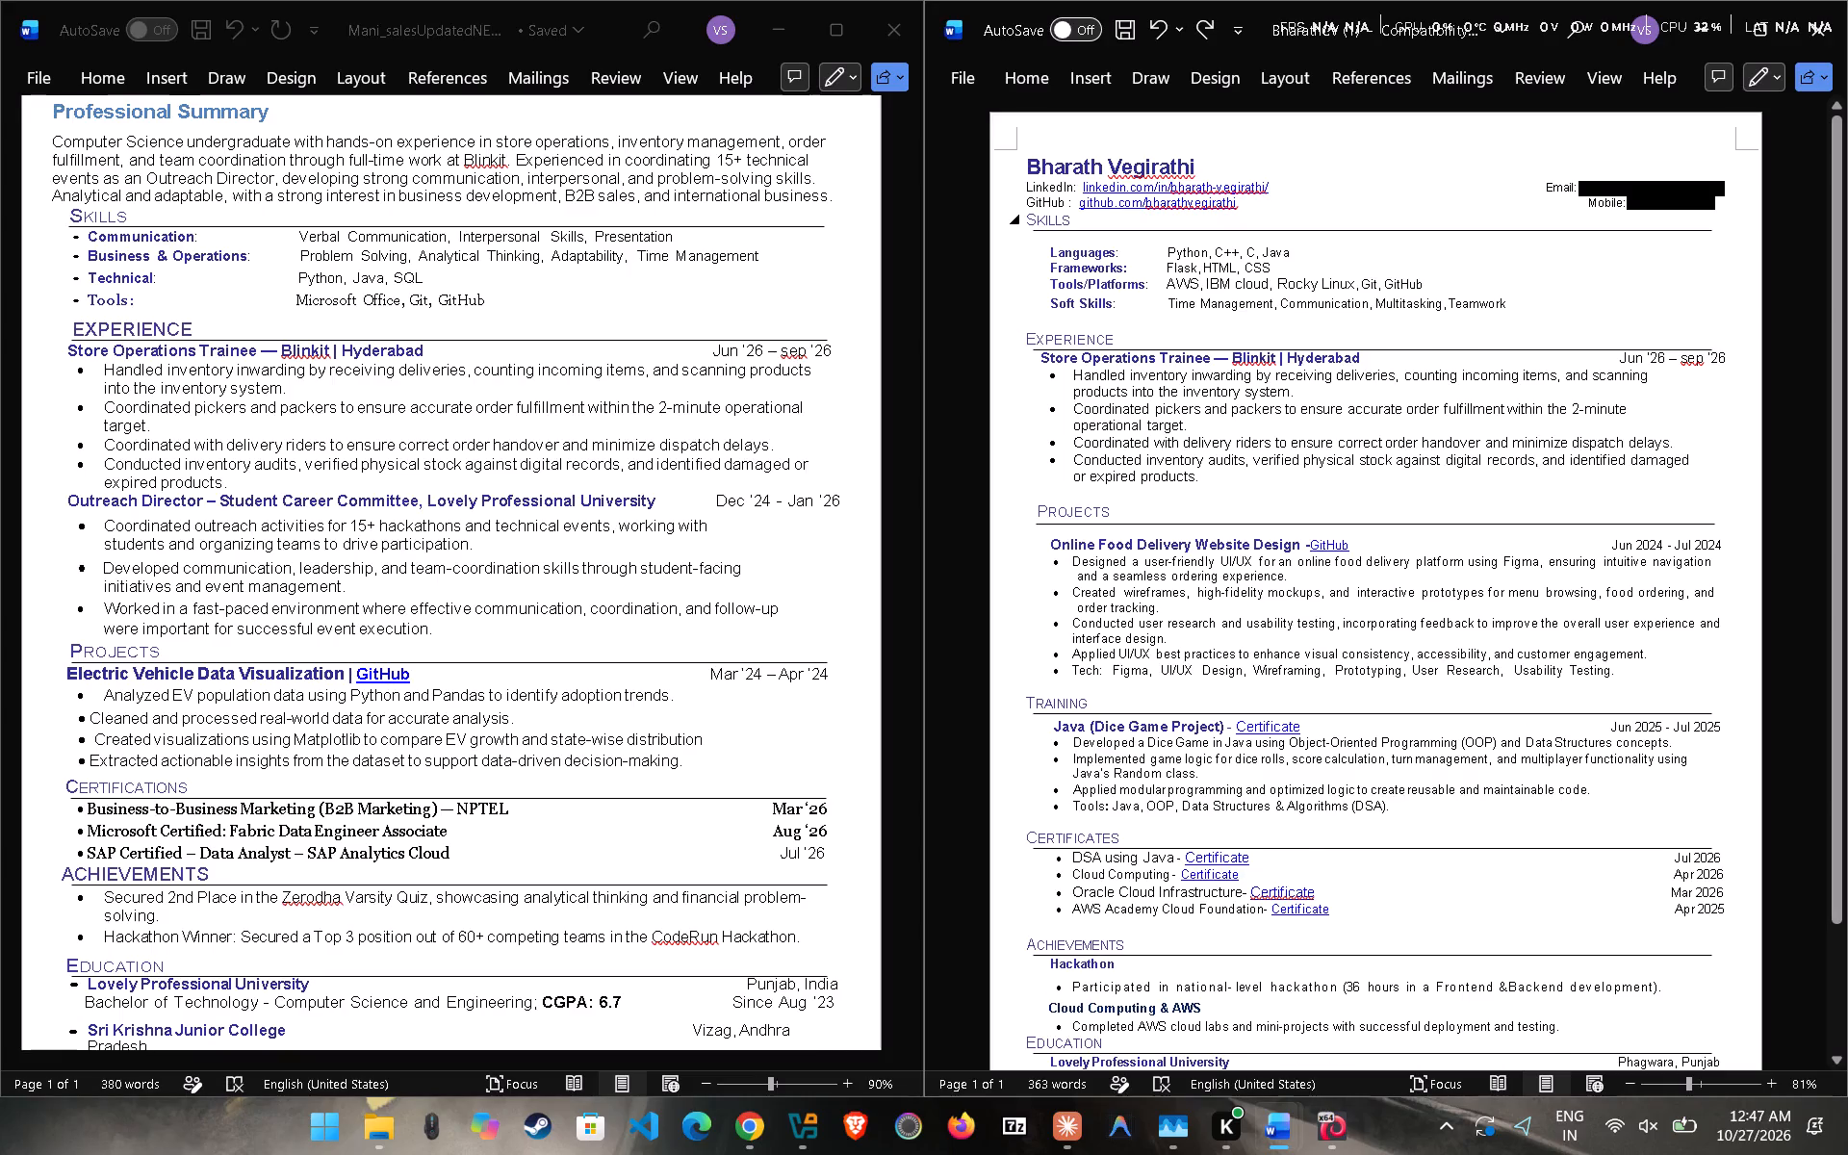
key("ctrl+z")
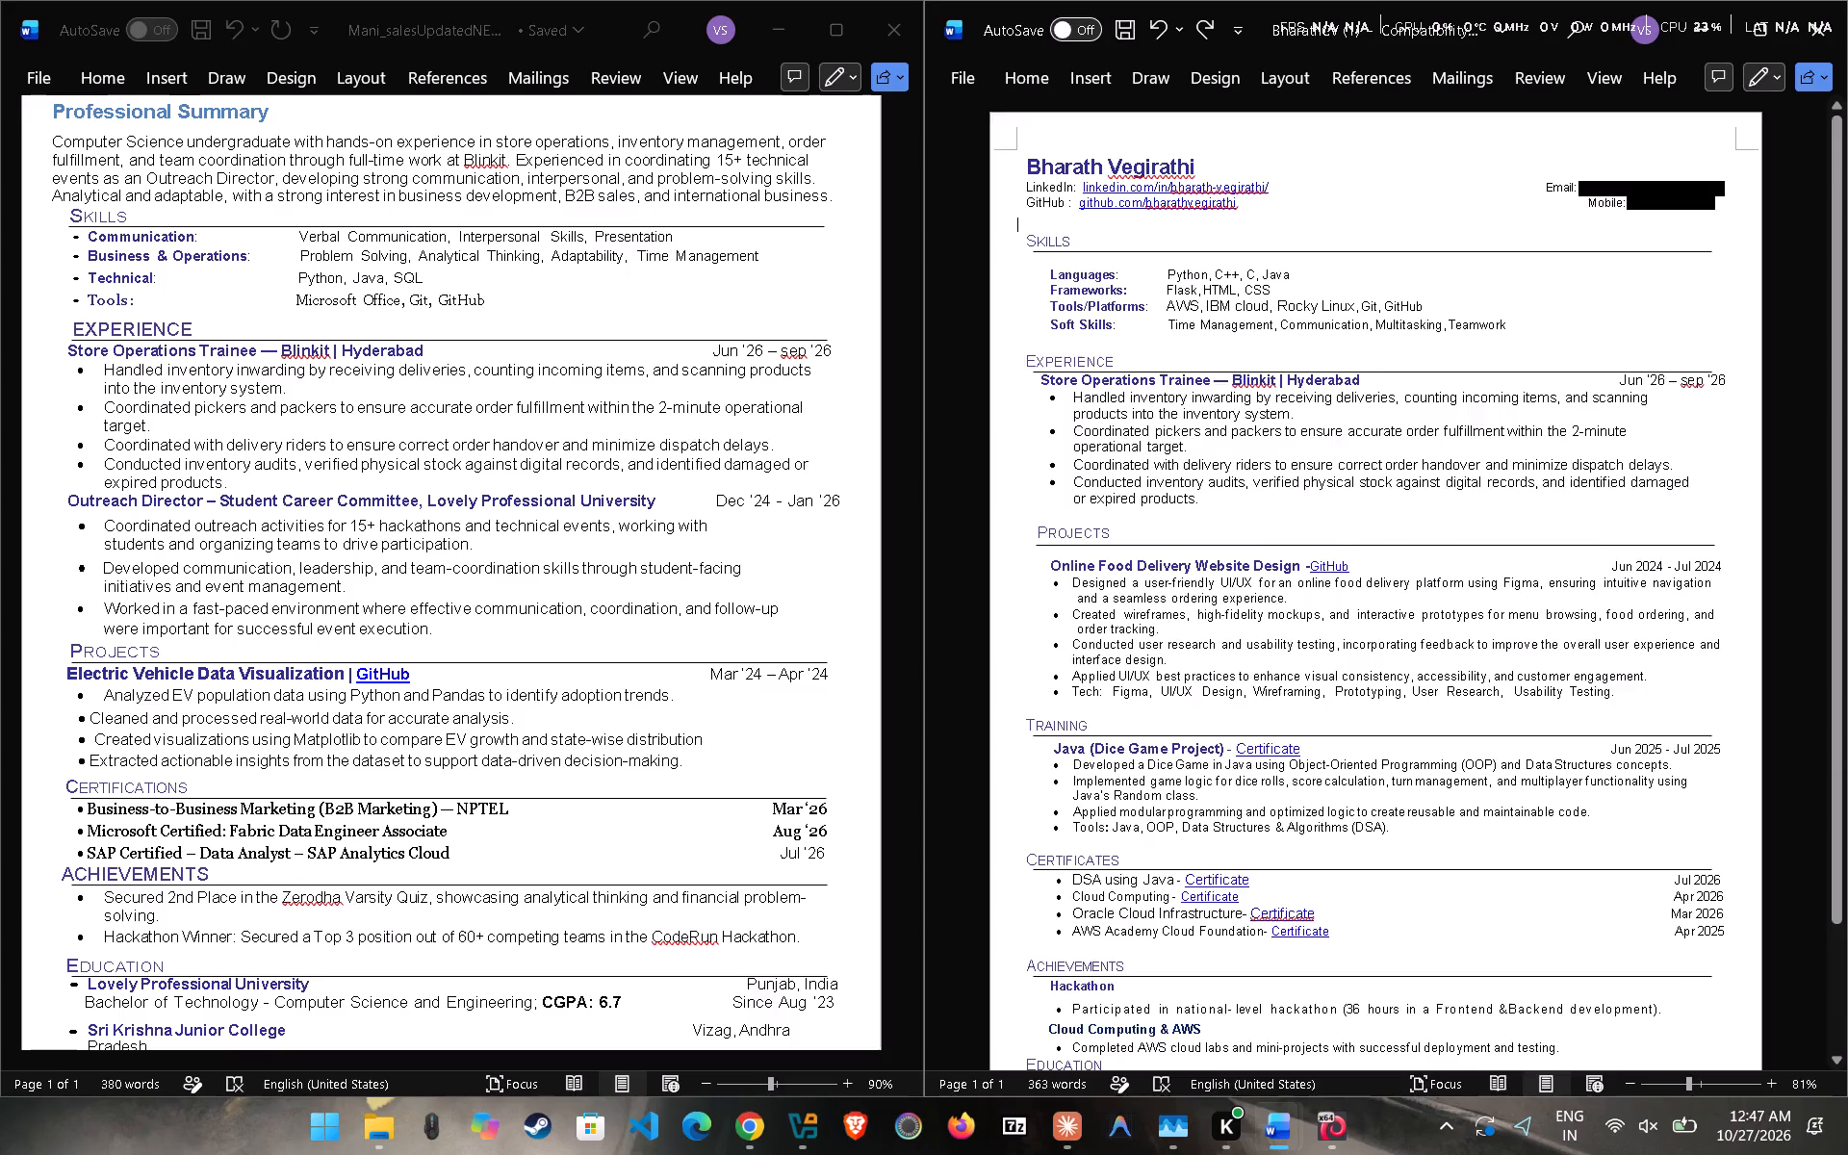
Delete the blank line between the AWS Academy Cloud Foundation certificate and the Achievements heading.
scroll(1096, 430, "down", 4)
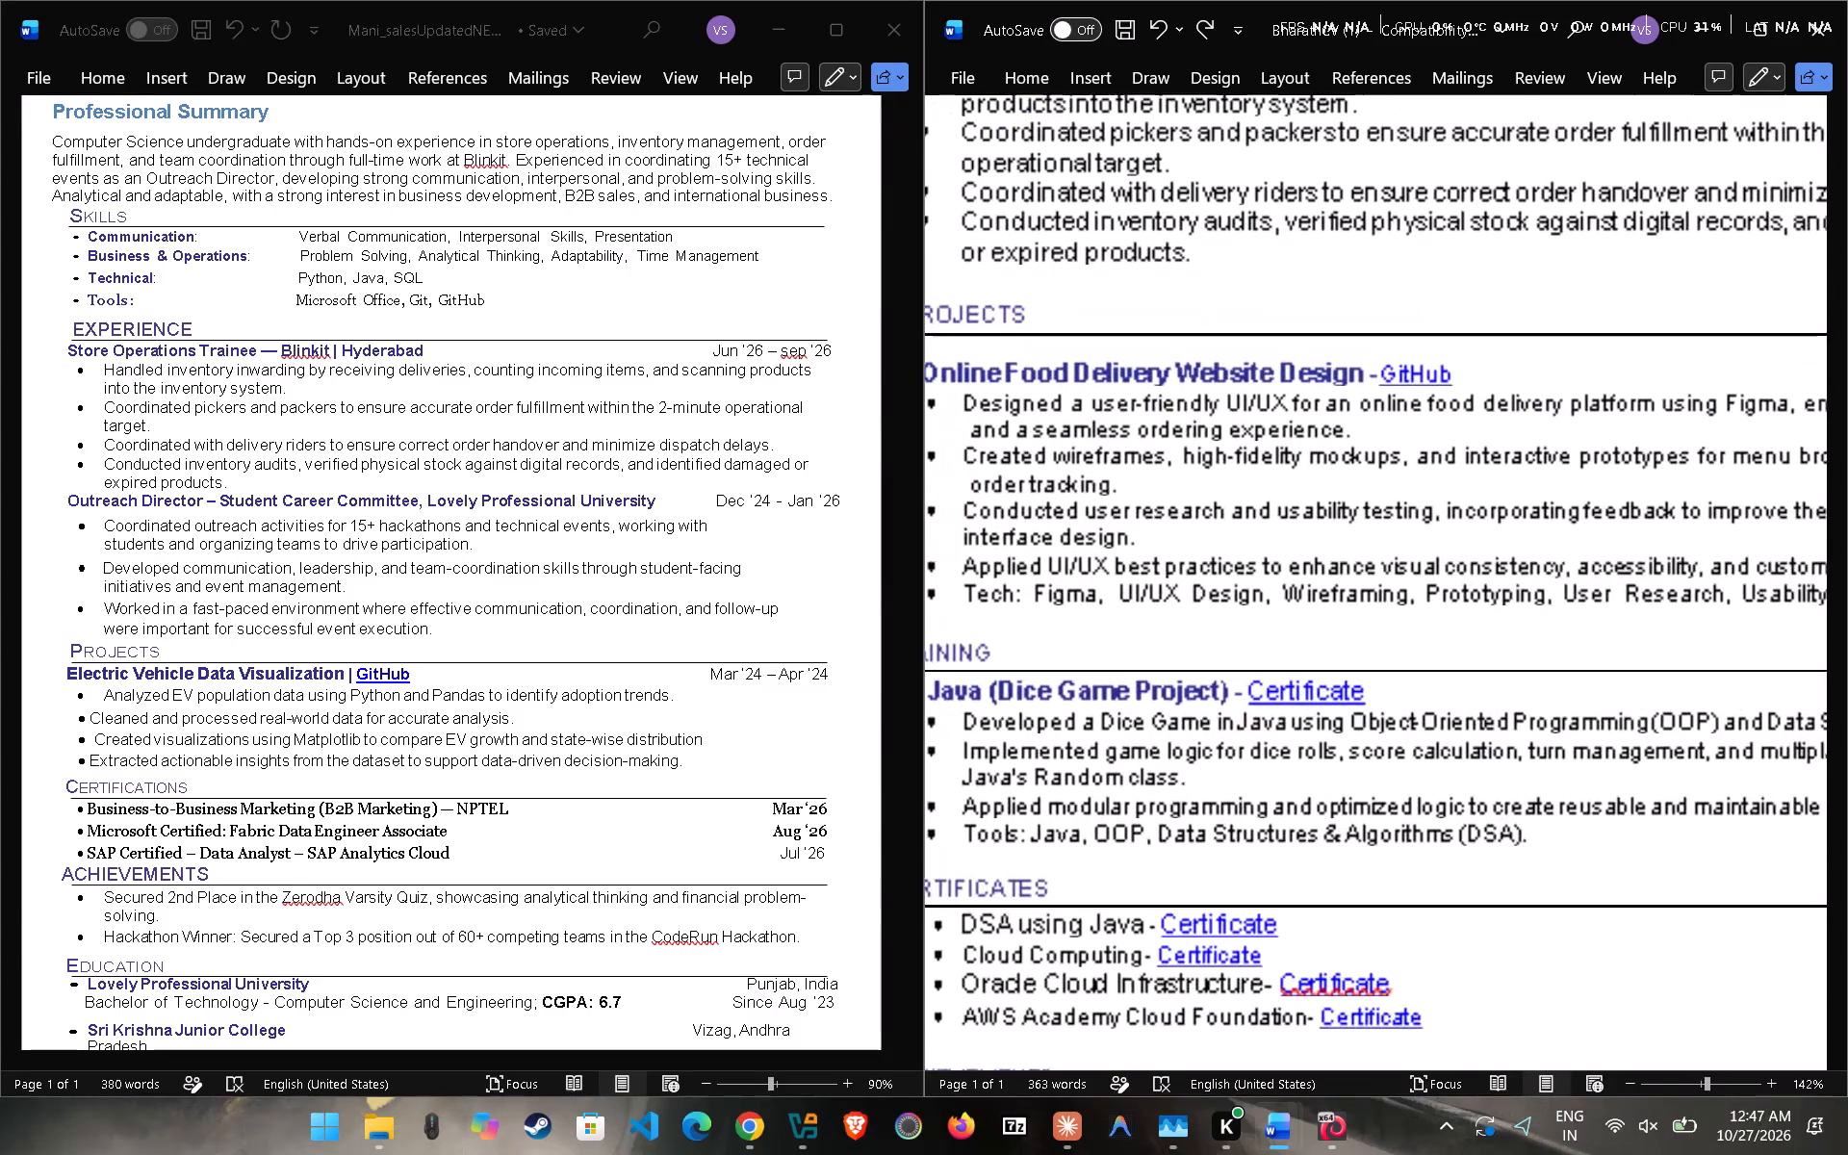
scroll(1156, 632, "down", 13)
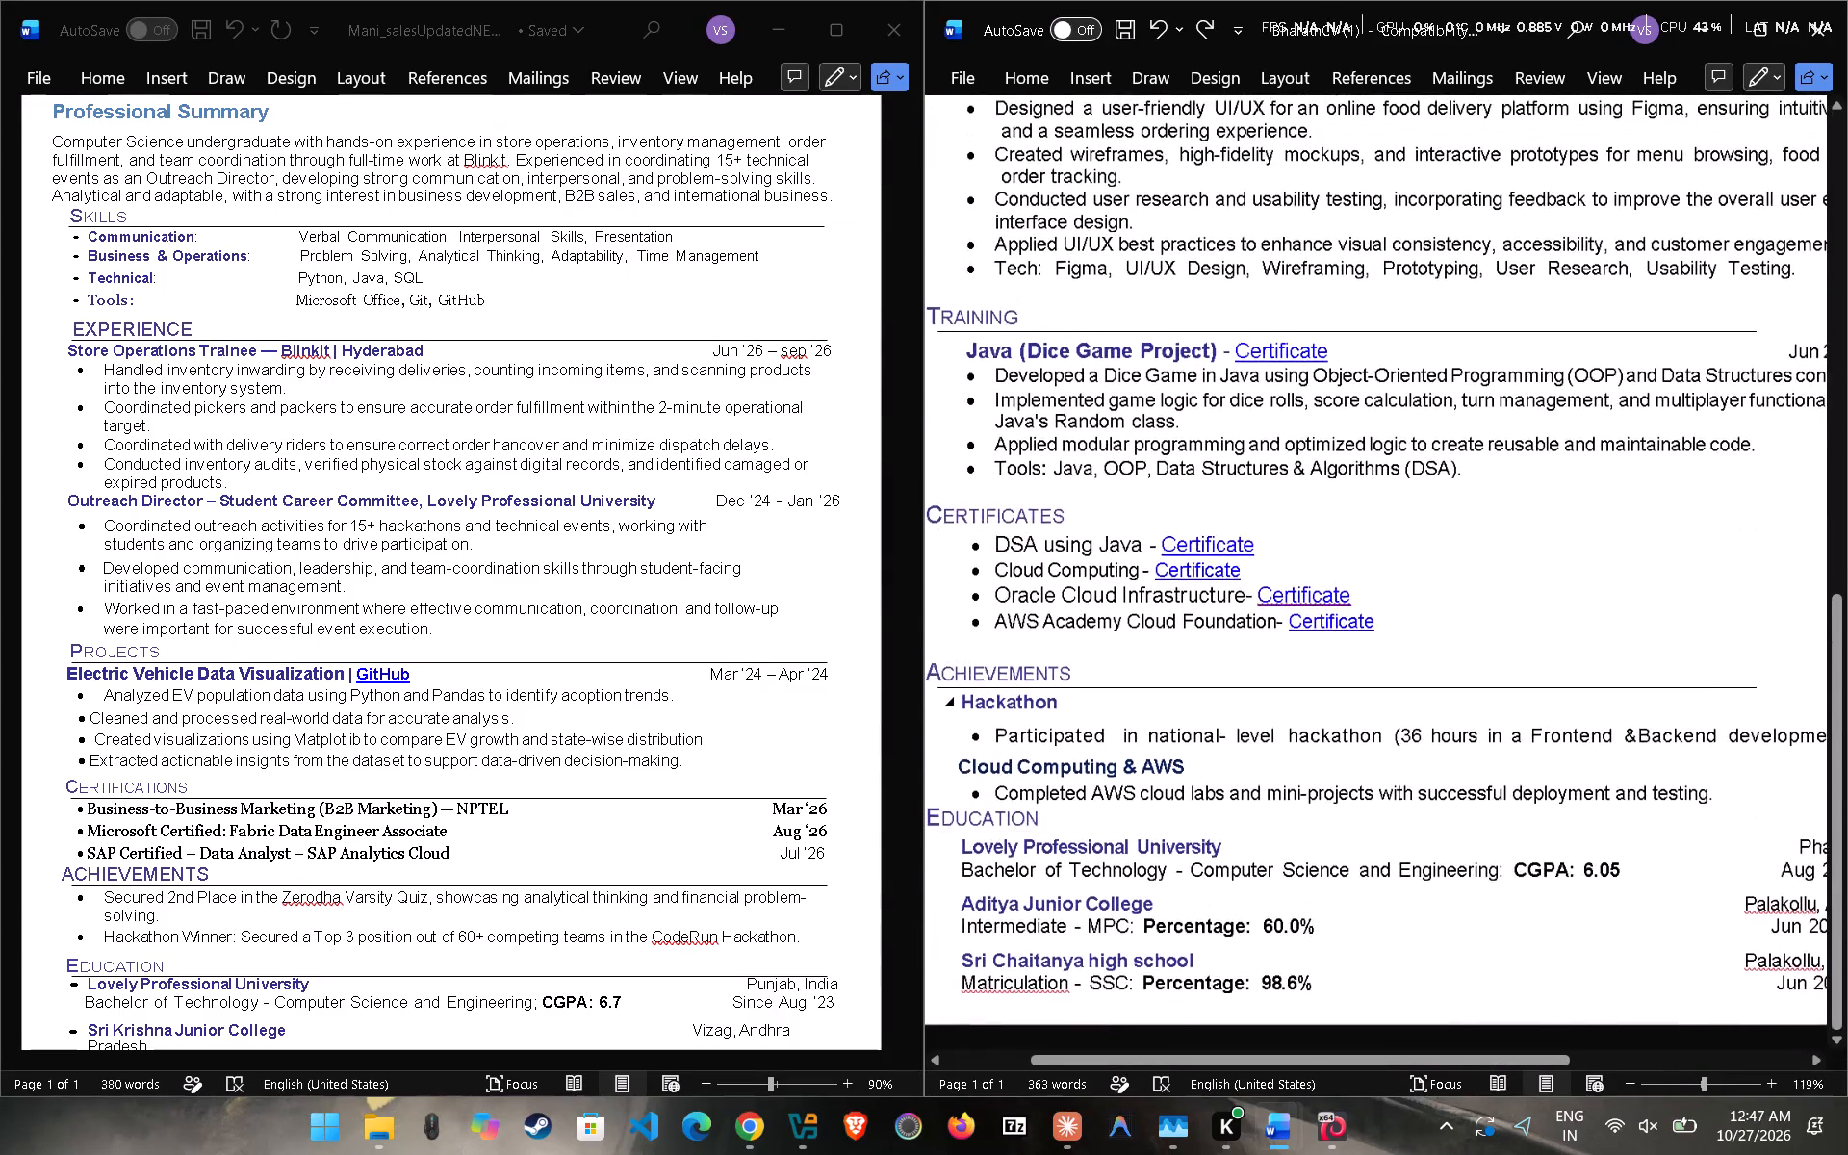
left_click(1008, 655)
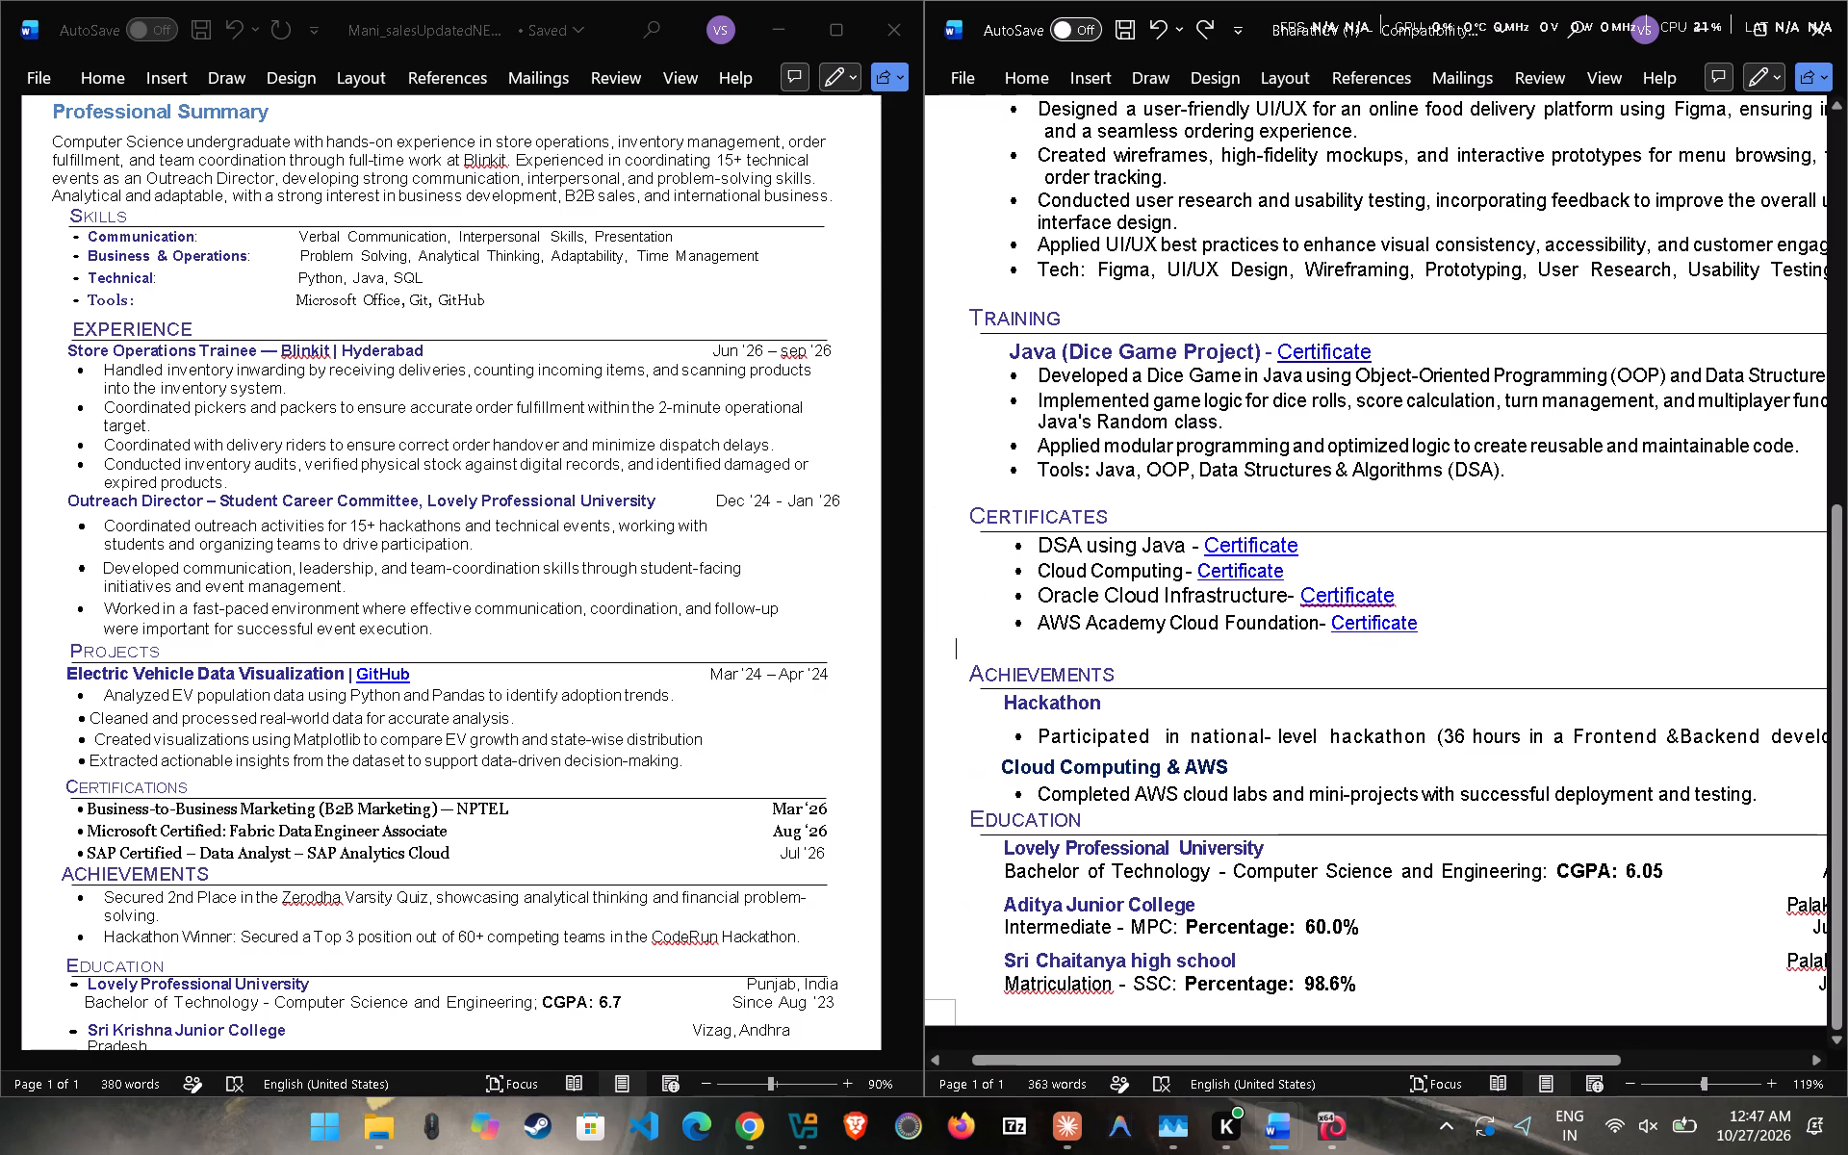
key("BackSpace")
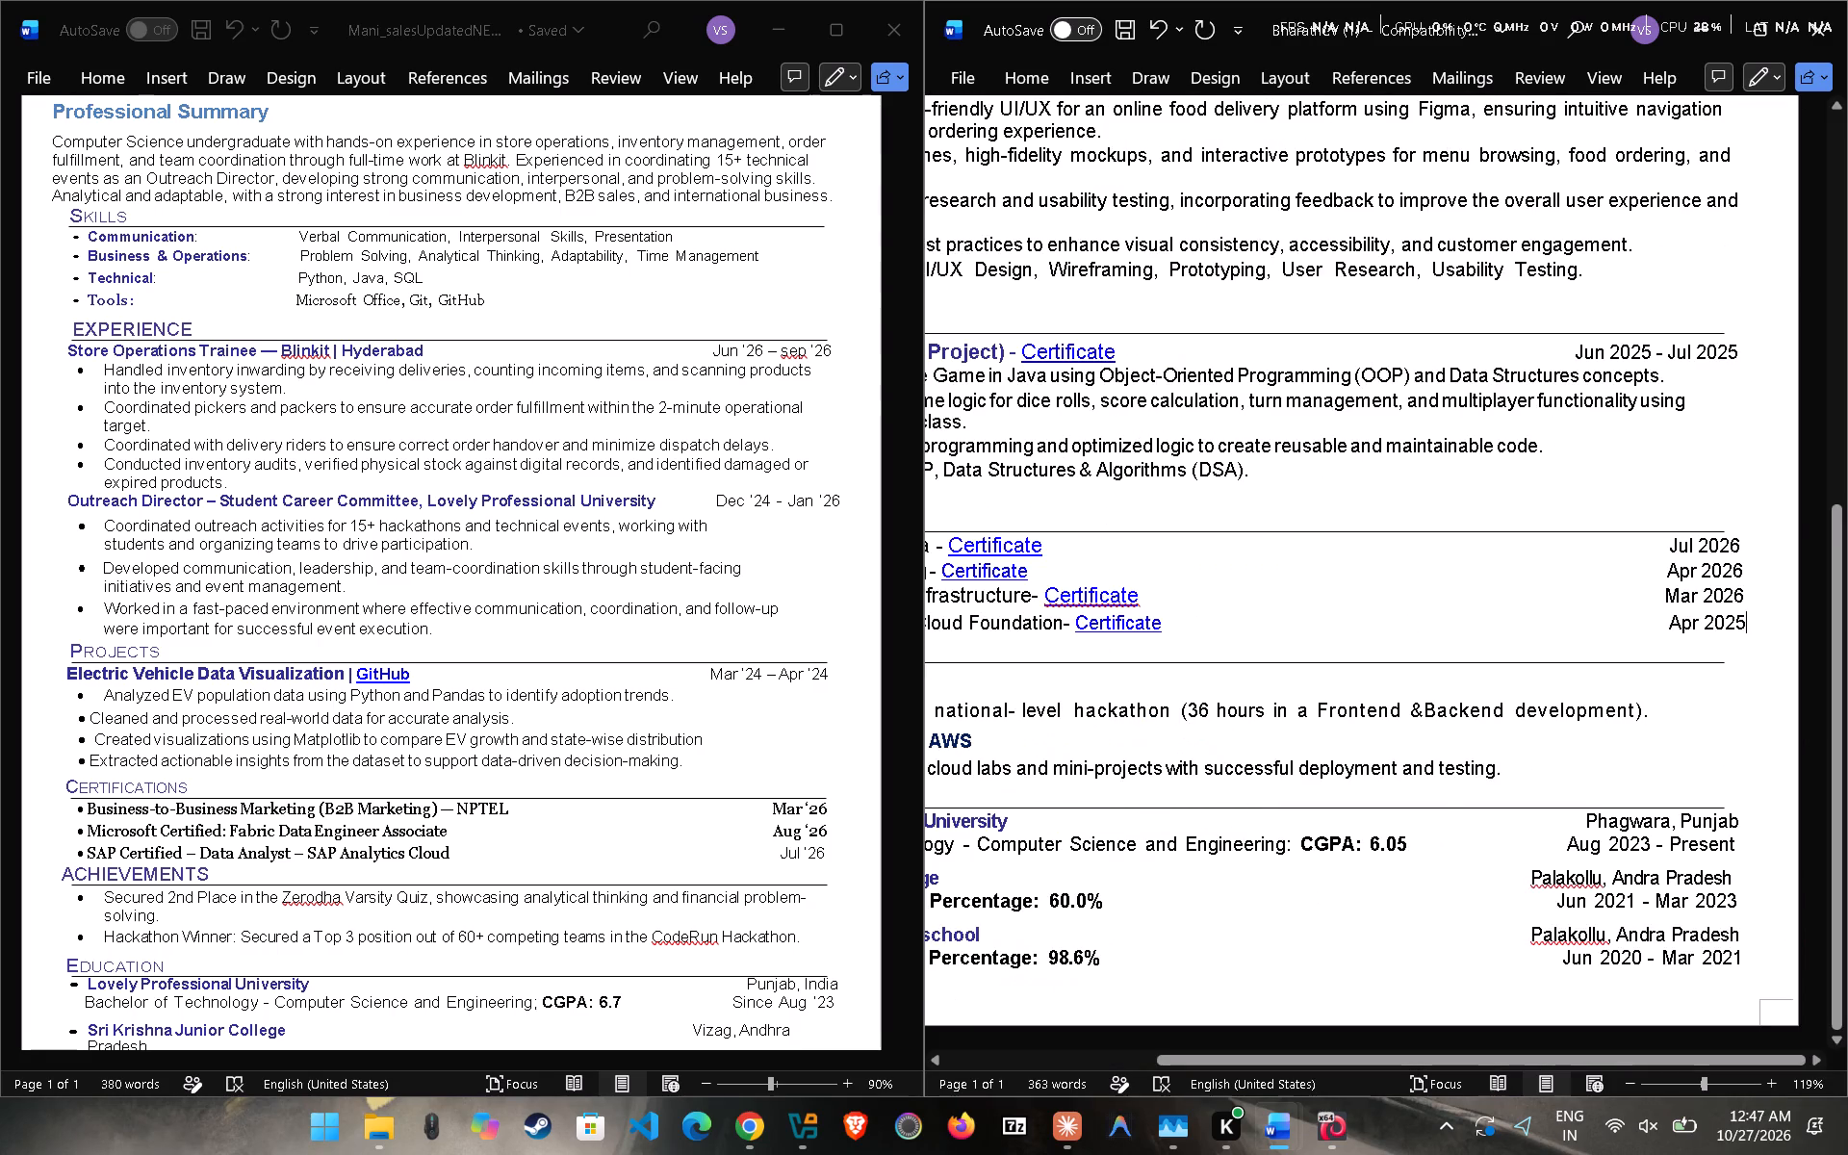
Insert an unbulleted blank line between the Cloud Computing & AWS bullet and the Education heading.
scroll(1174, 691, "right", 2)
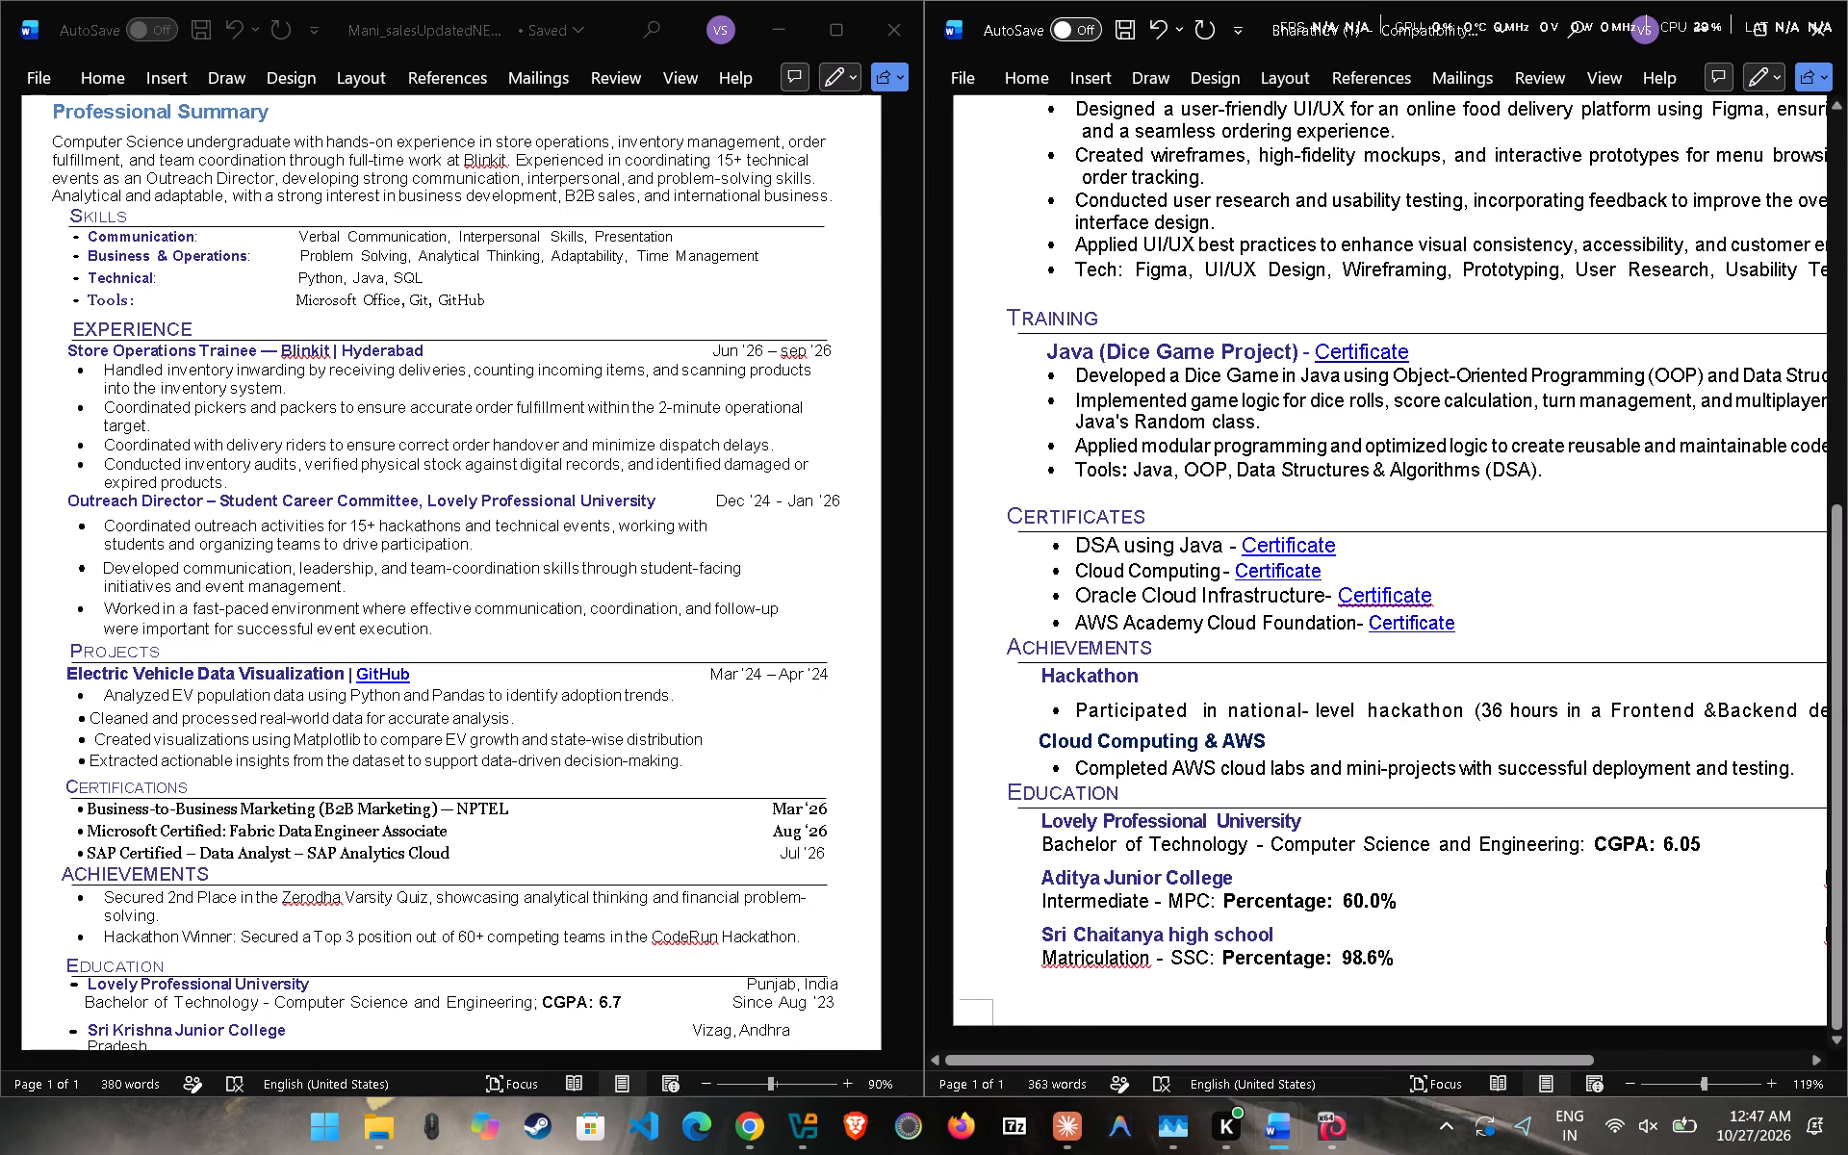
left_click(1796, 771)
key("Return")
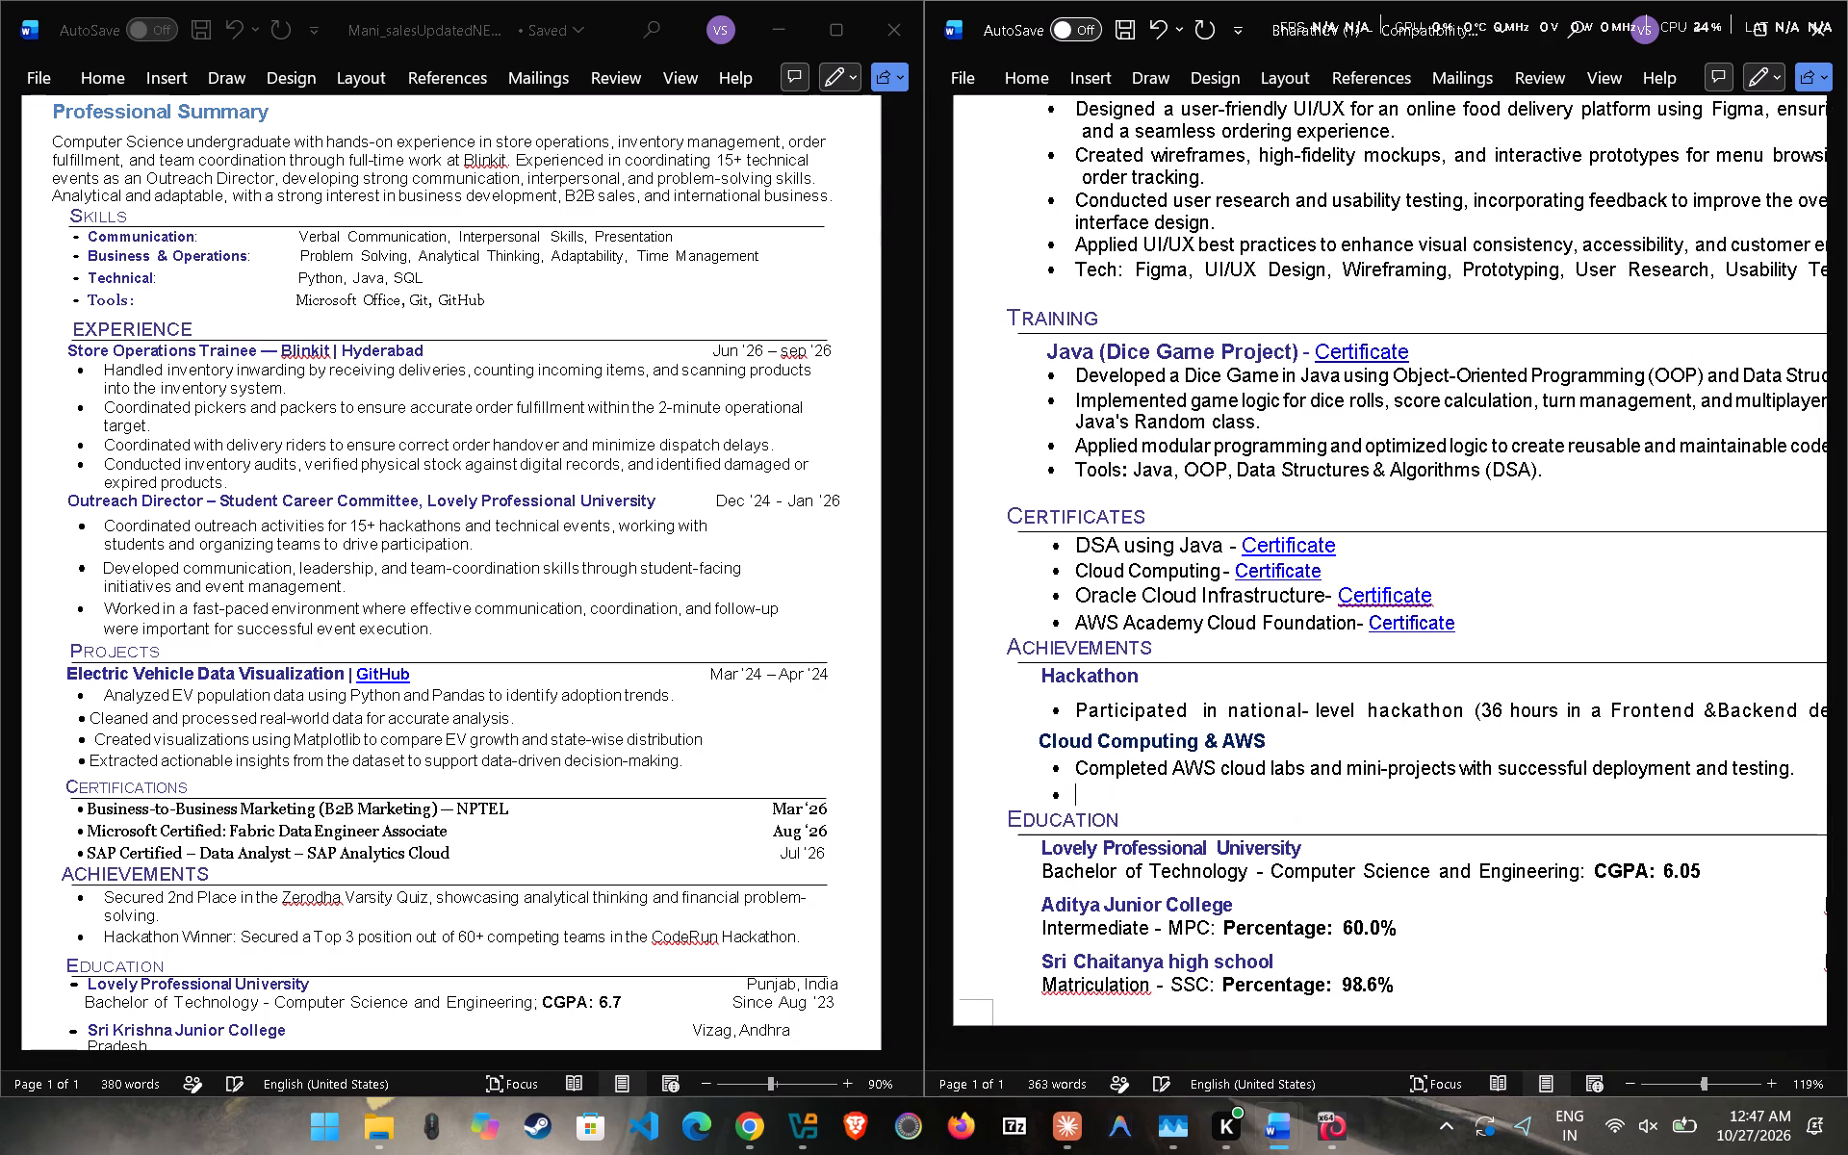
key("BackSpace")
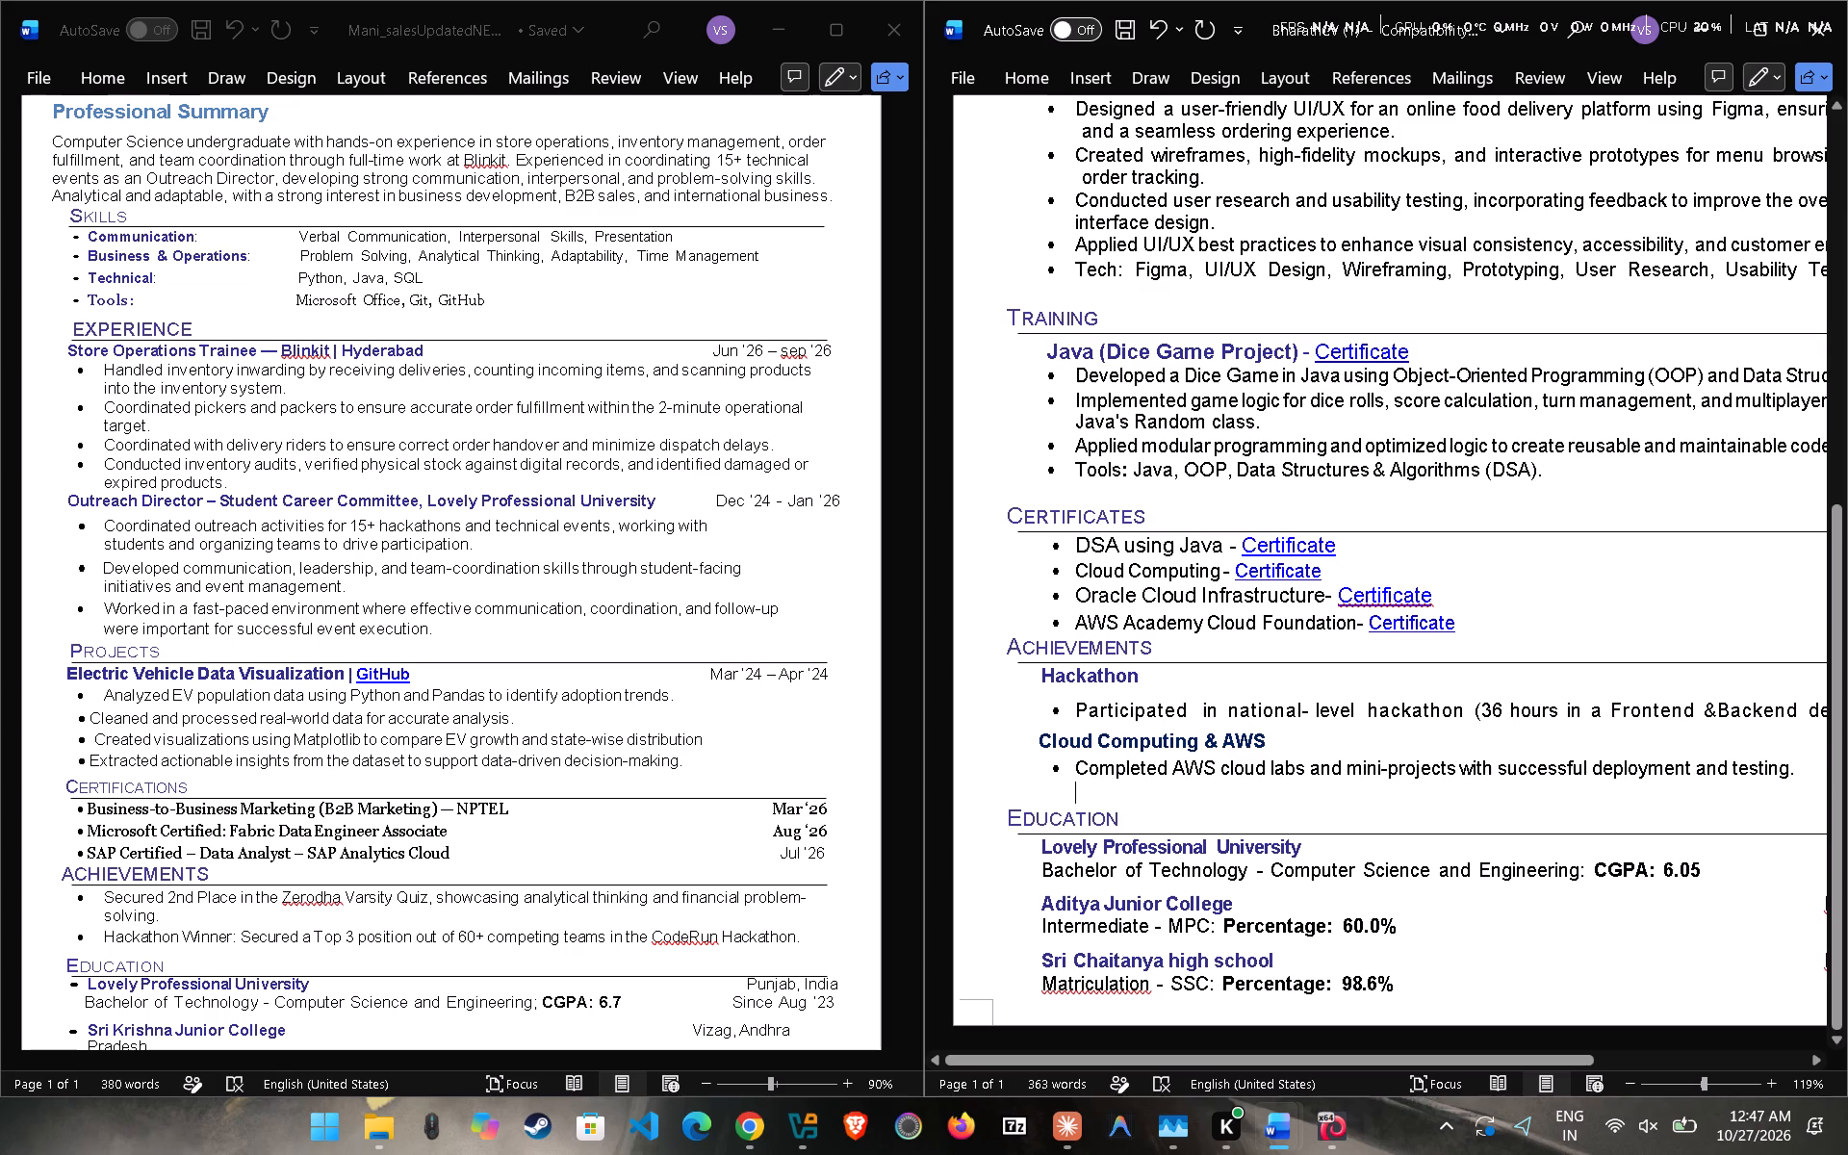
Insert a blank line between the Education heading and the Lovely Professional University entry.
left_click(1518, 844)
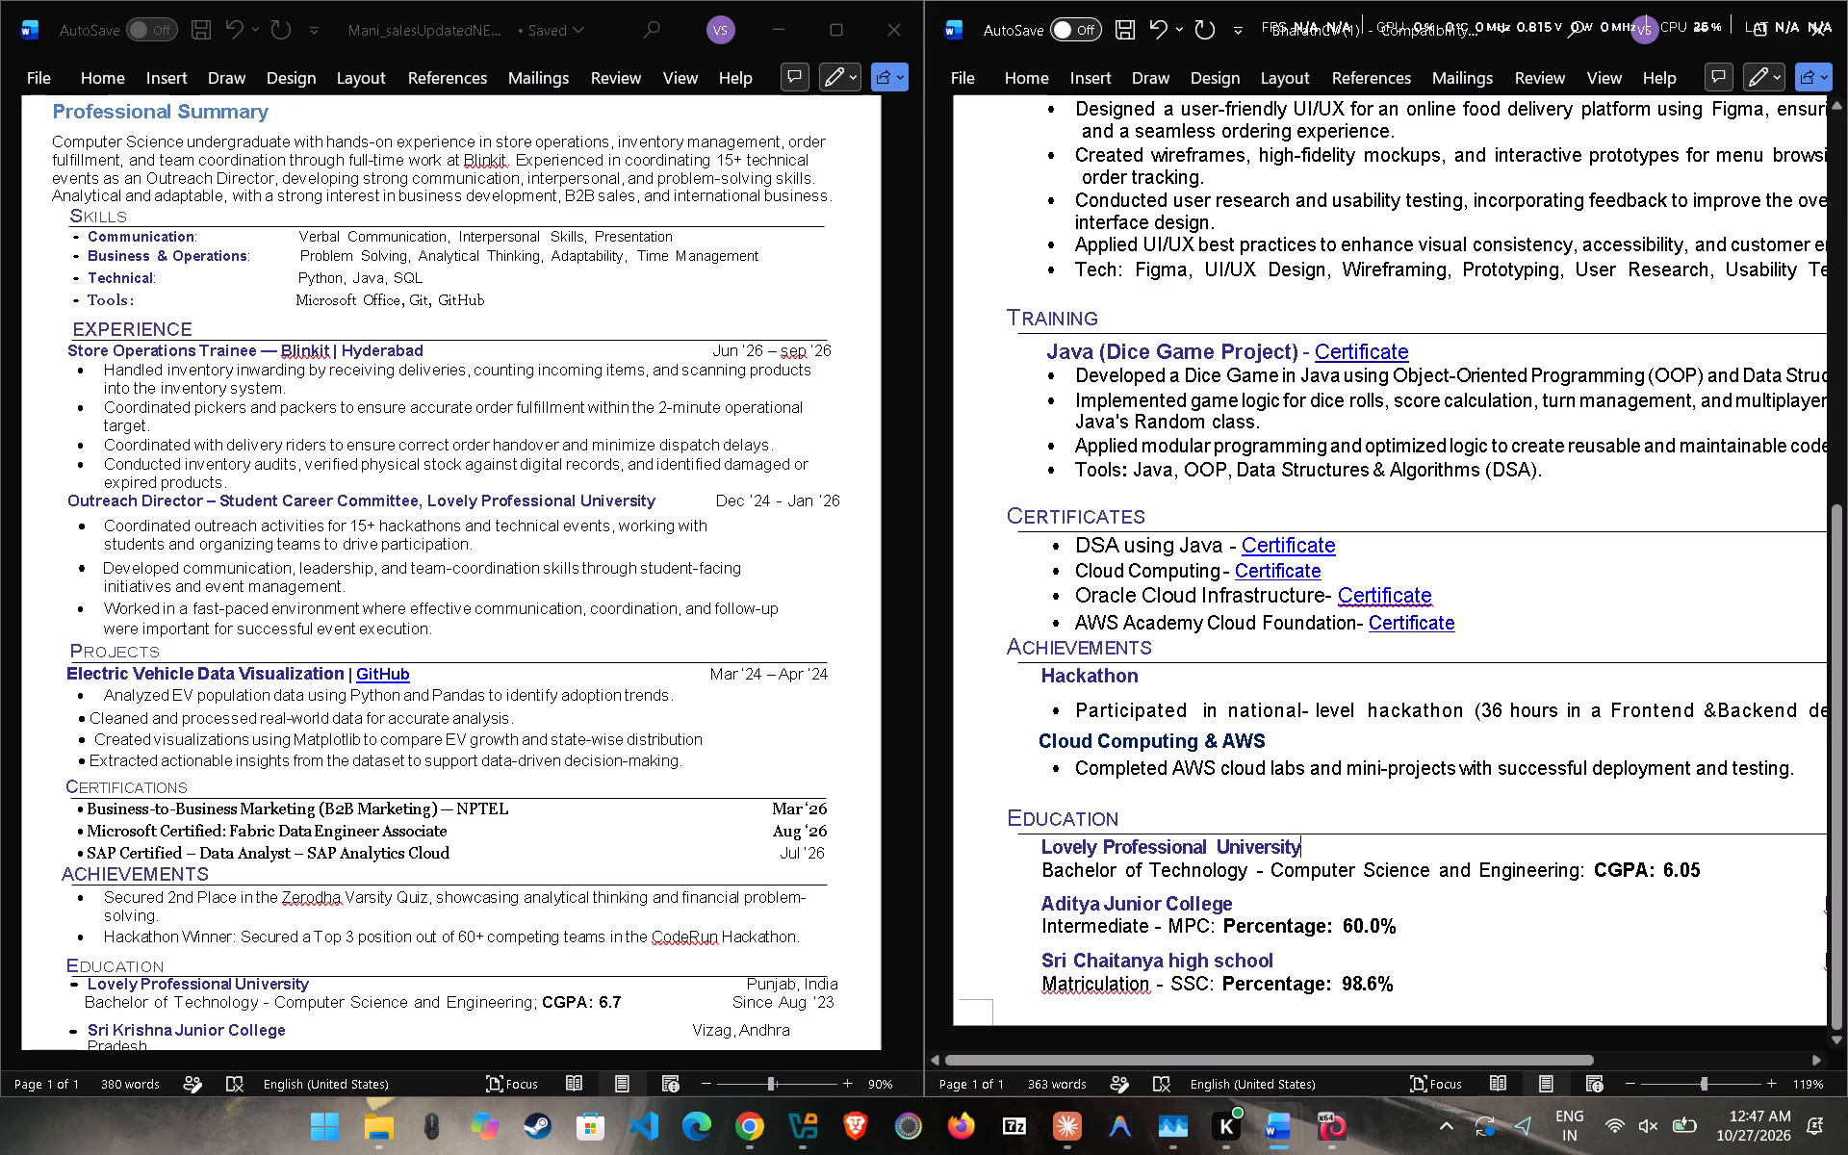
key("Left")
key("Left")
key("Left")
key("Left")
key("Left")
key("Left")
key("Left")
key("Left")
key("Left")
key("Left")
key("Left")
key("Left")
key("Left")
key("Left")
key("Left")
key("Left")
key("Left")
key("Left")
key("Left")
key("Left")
key("Return")
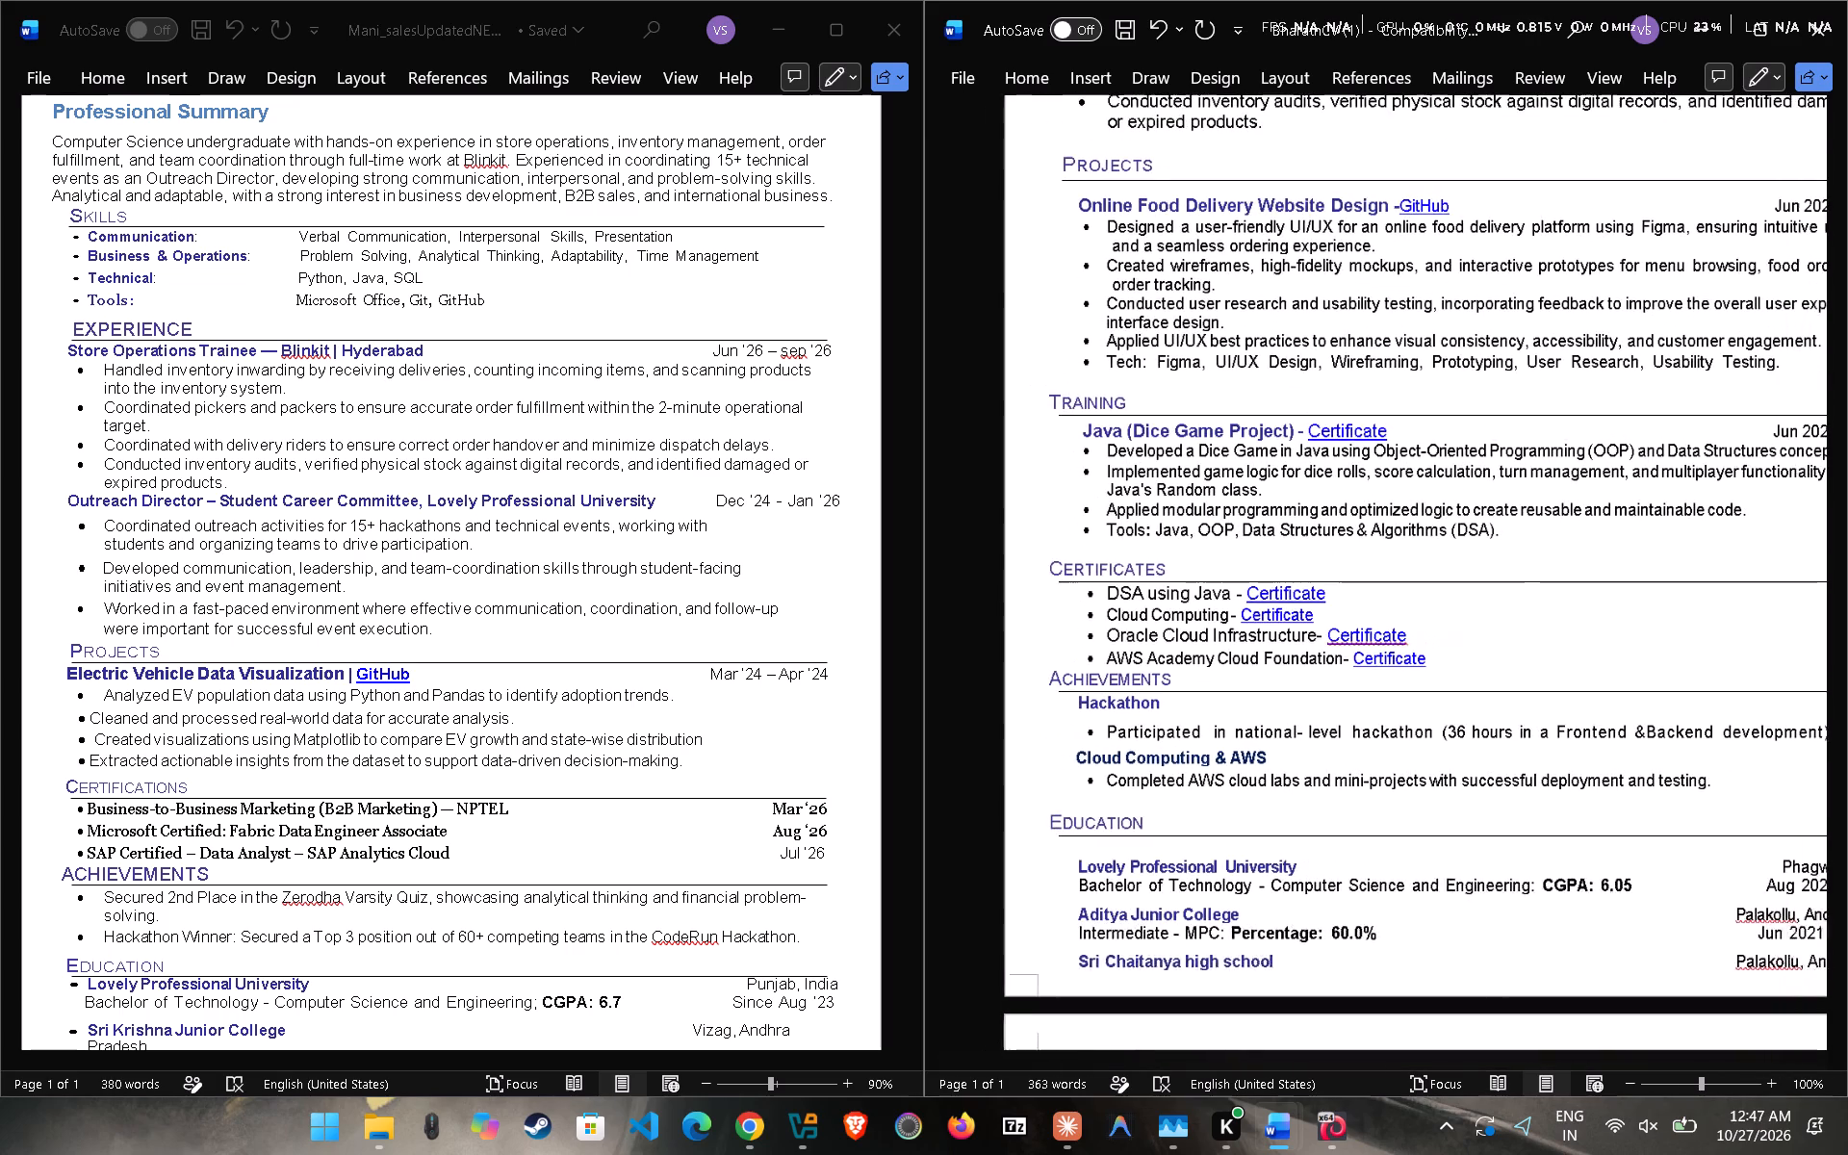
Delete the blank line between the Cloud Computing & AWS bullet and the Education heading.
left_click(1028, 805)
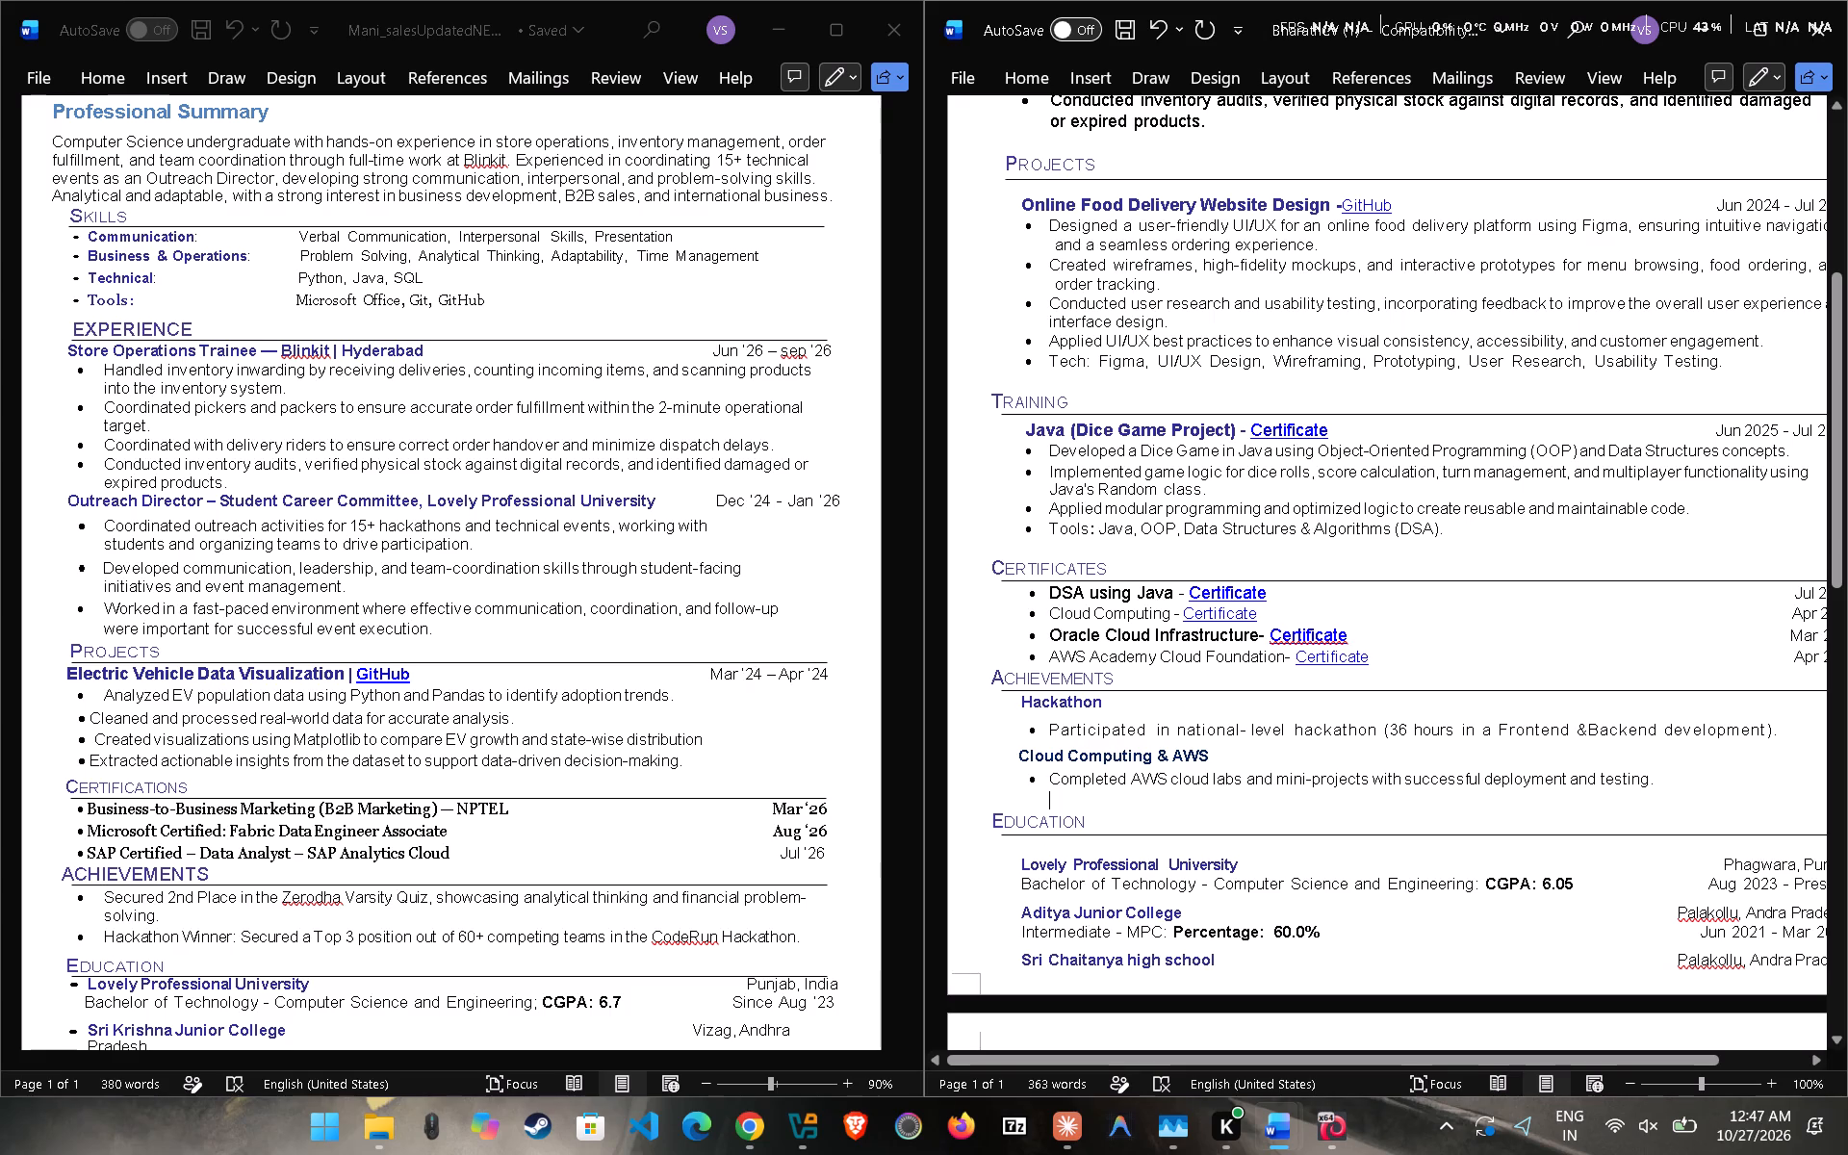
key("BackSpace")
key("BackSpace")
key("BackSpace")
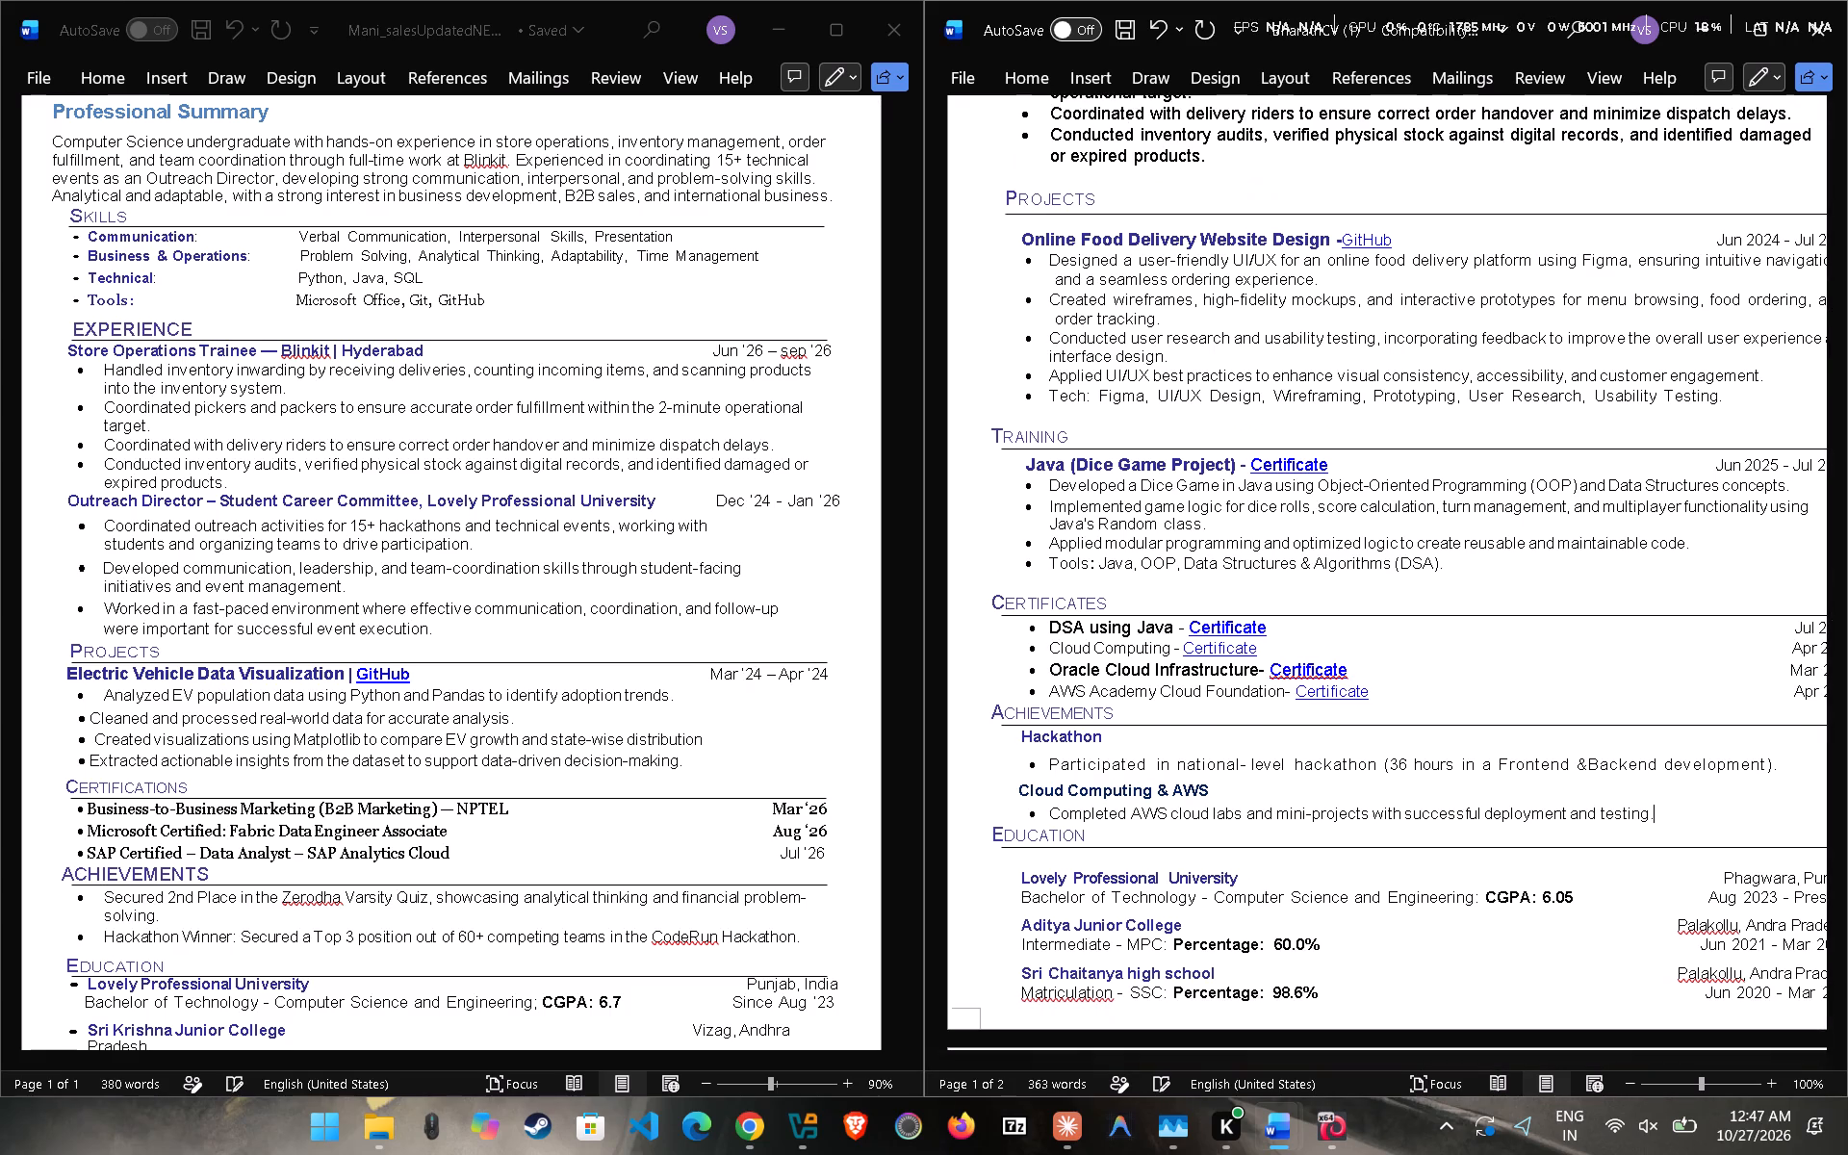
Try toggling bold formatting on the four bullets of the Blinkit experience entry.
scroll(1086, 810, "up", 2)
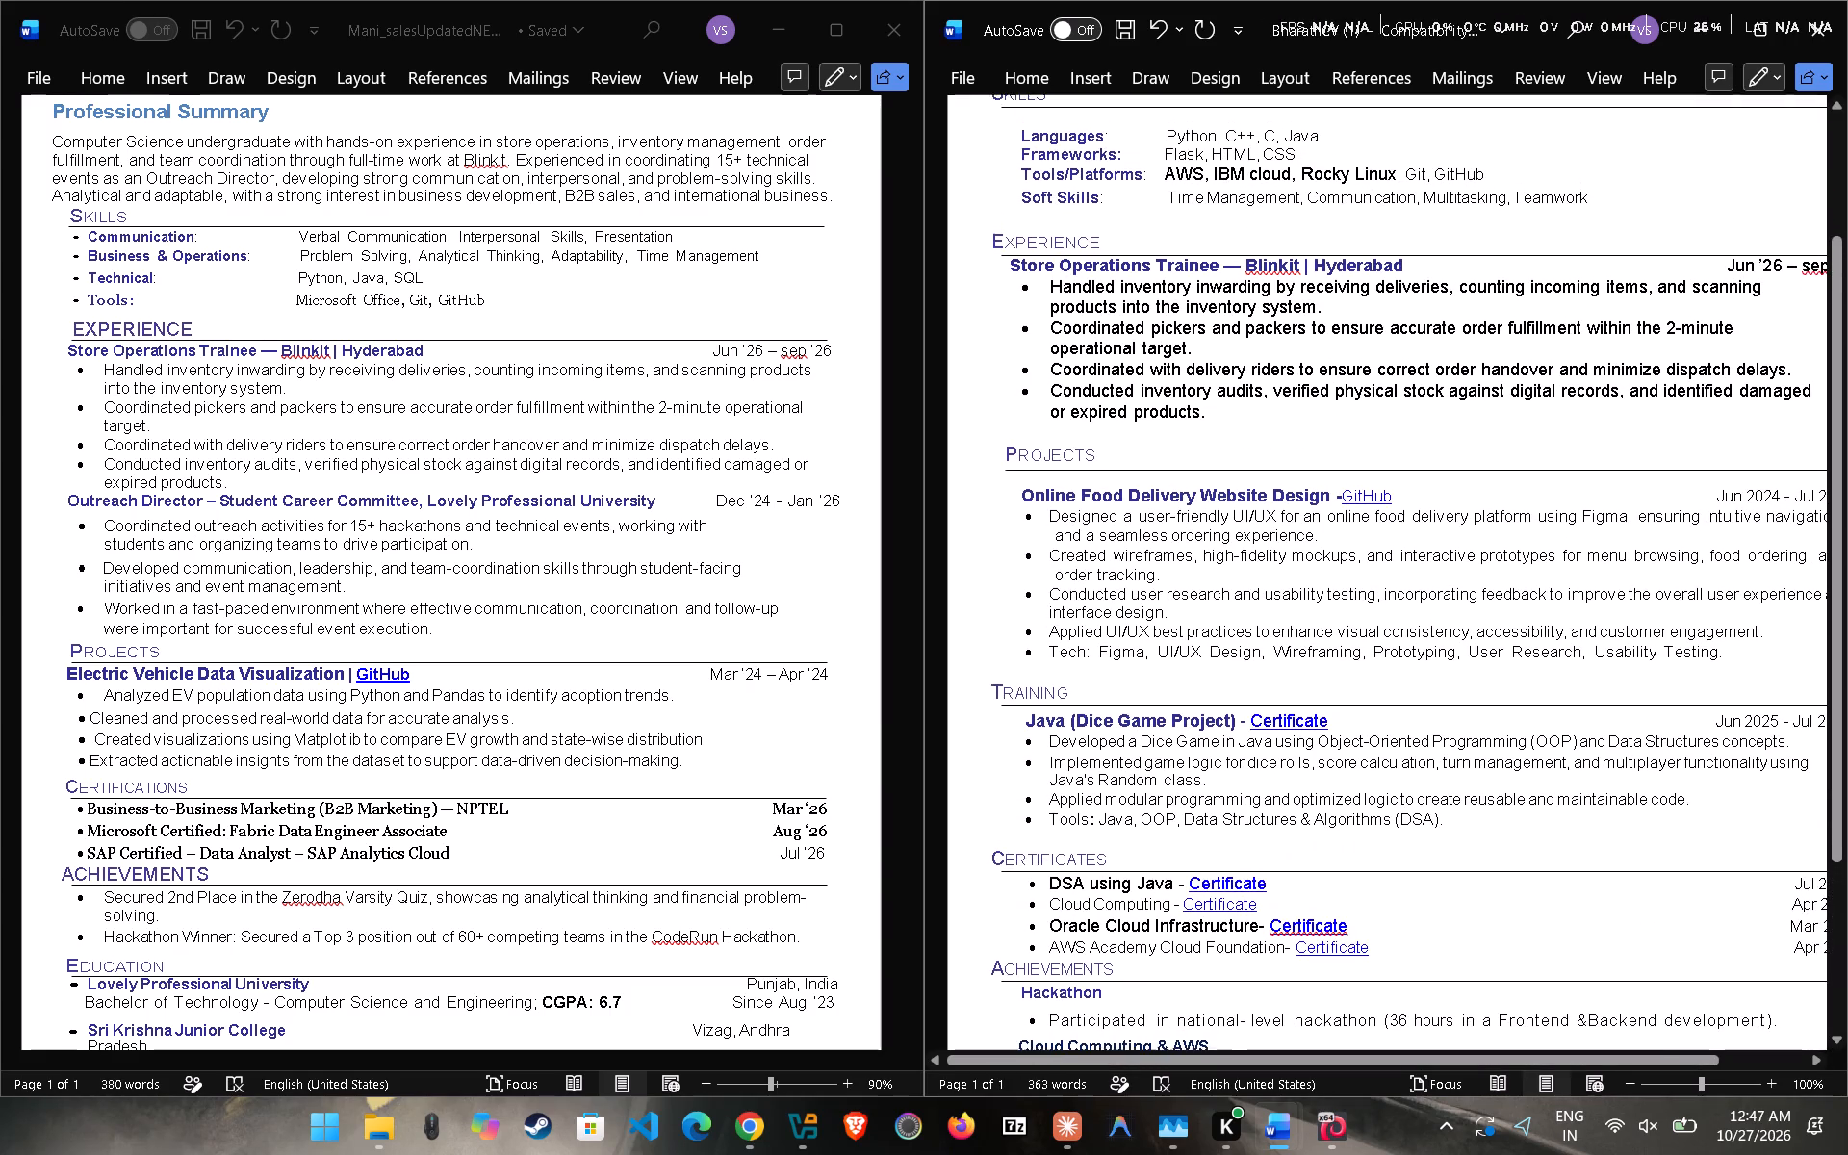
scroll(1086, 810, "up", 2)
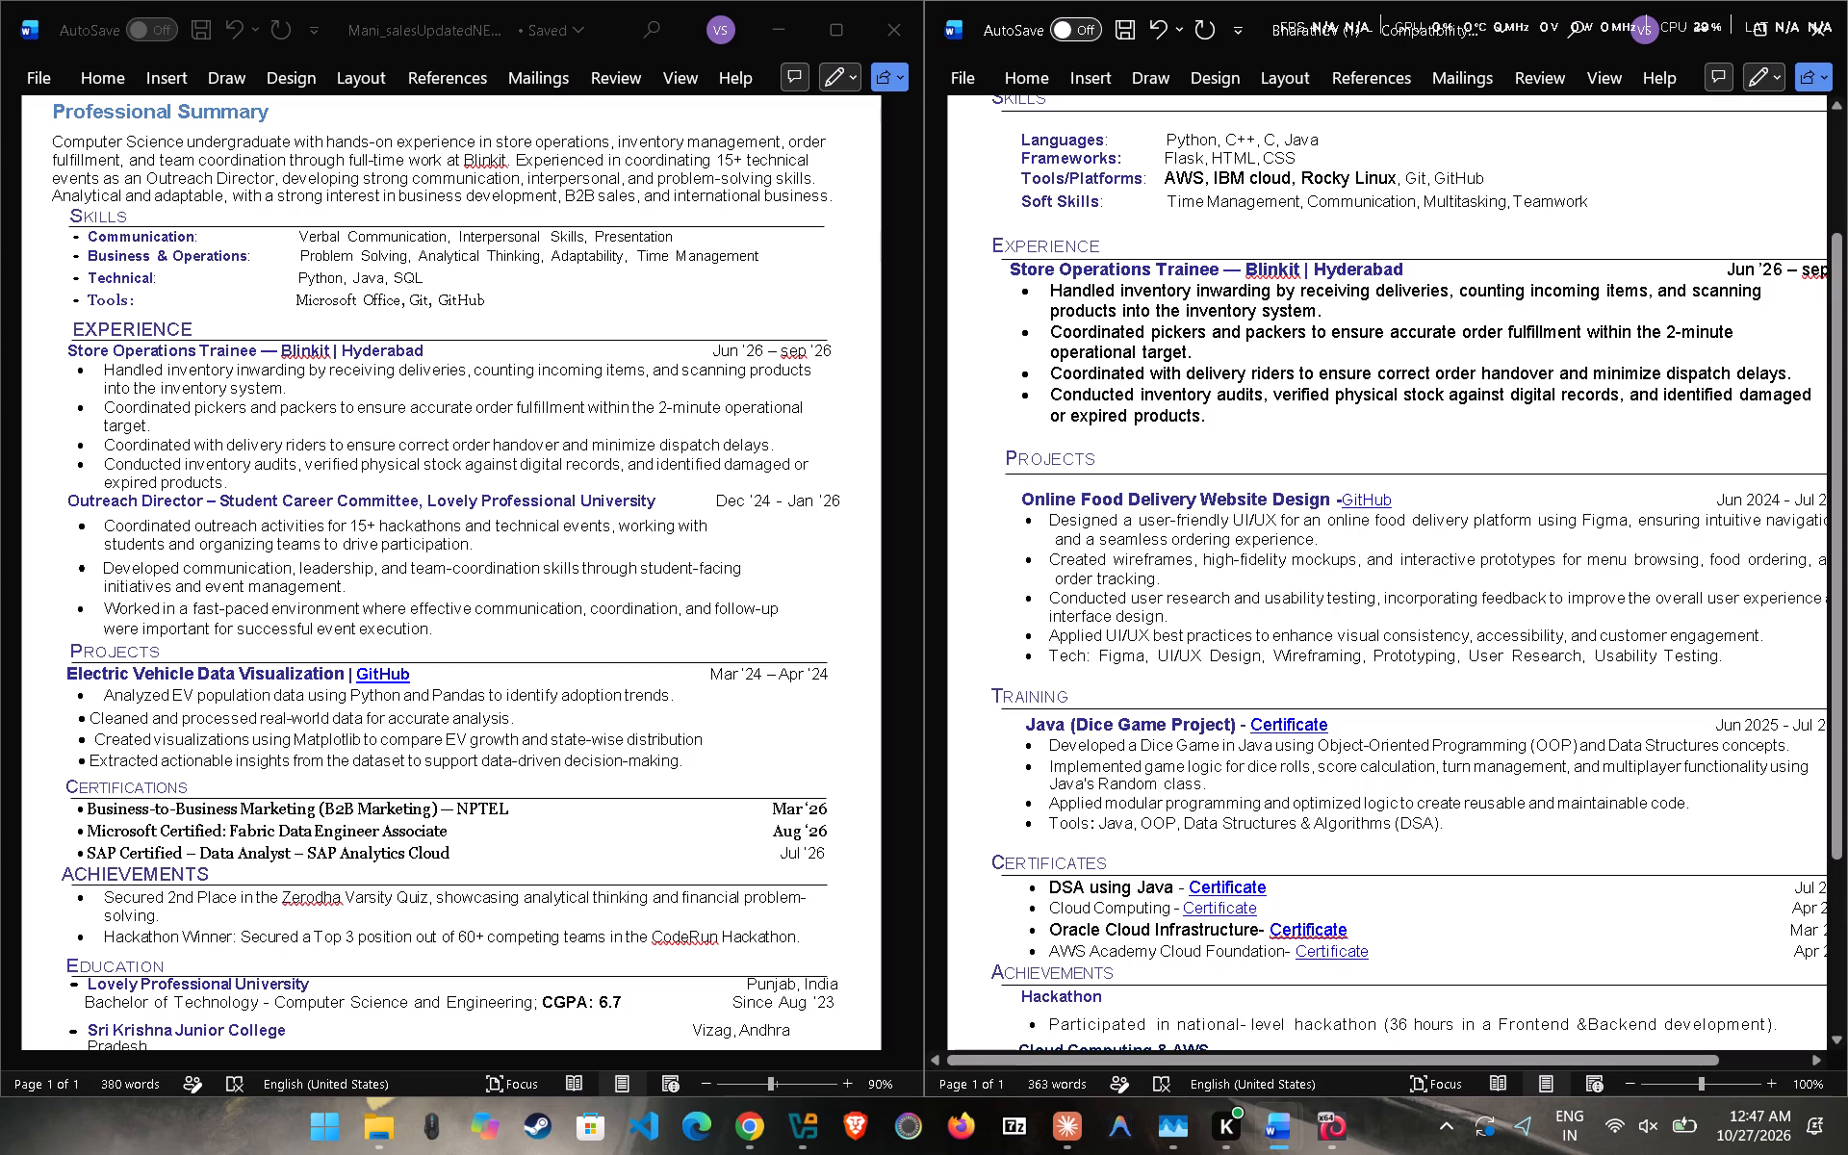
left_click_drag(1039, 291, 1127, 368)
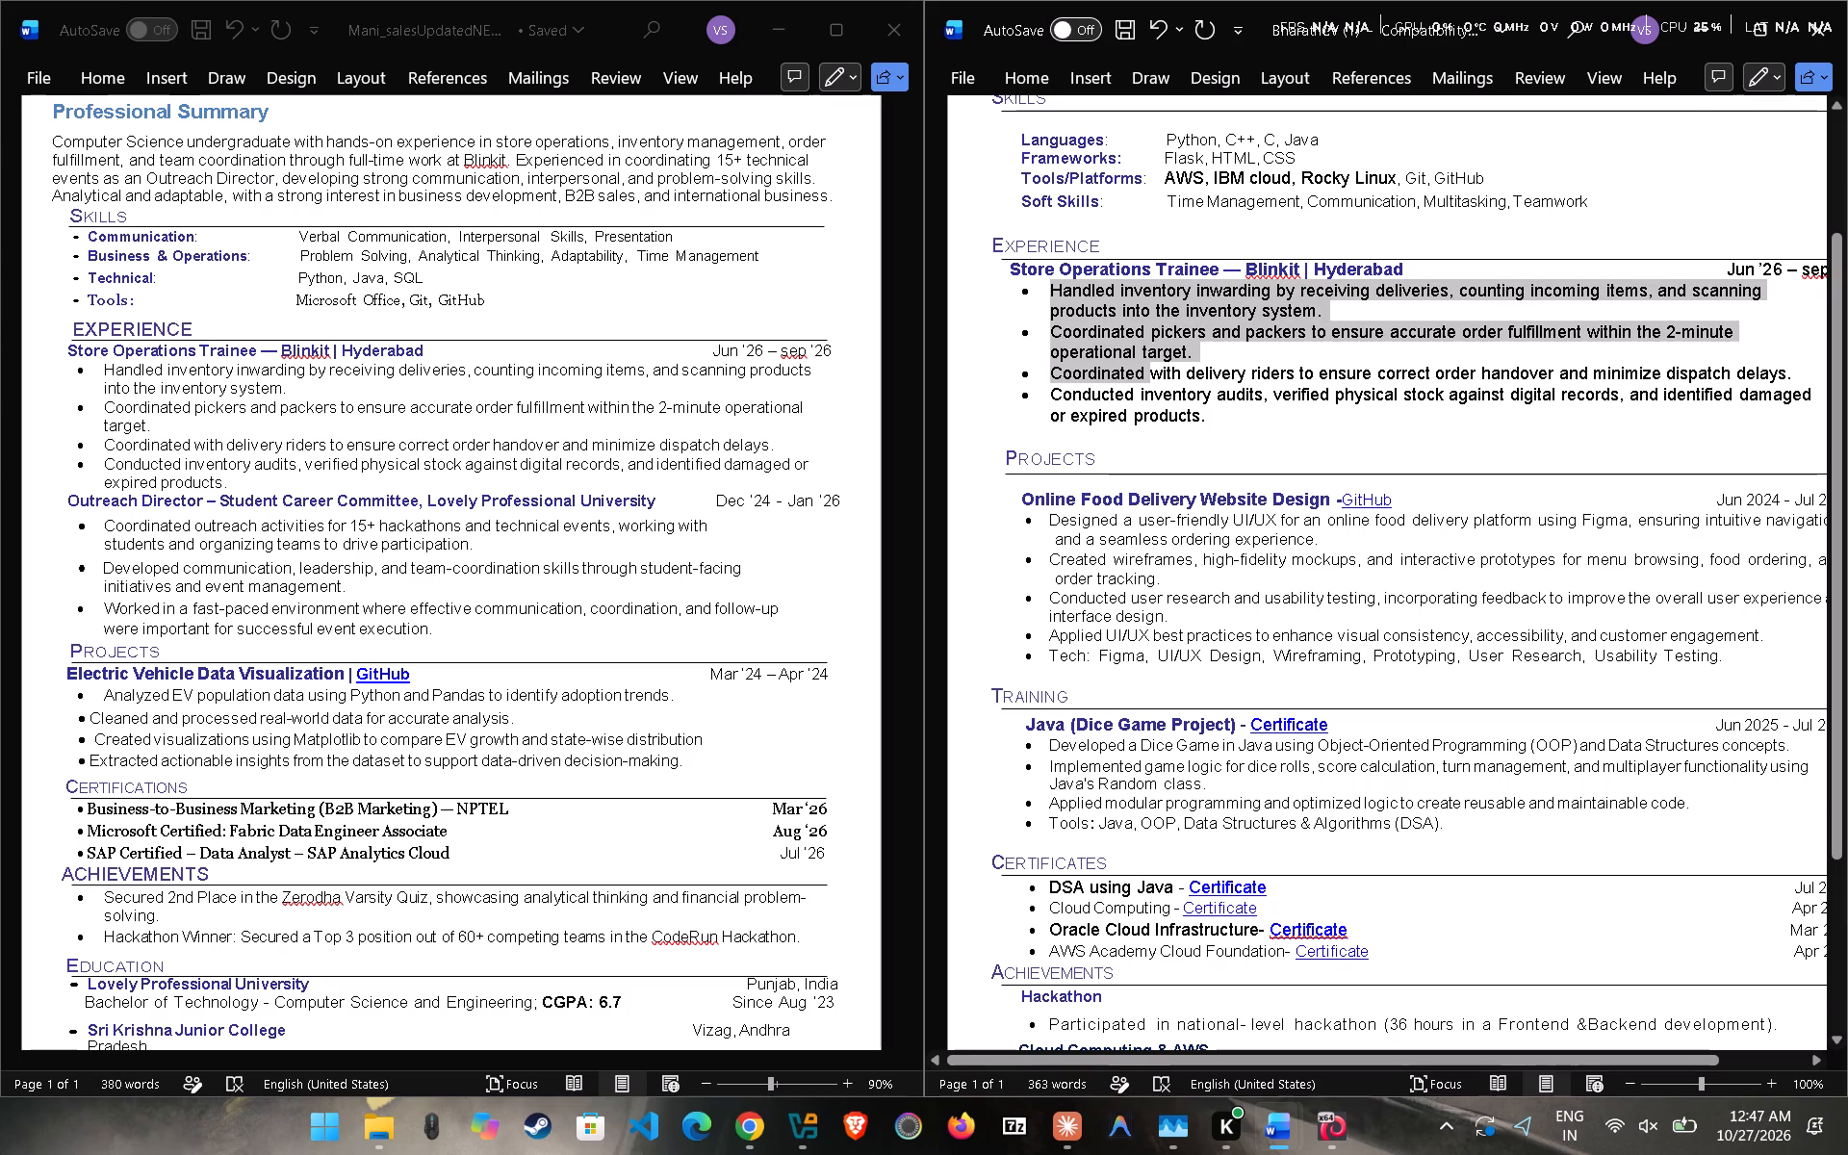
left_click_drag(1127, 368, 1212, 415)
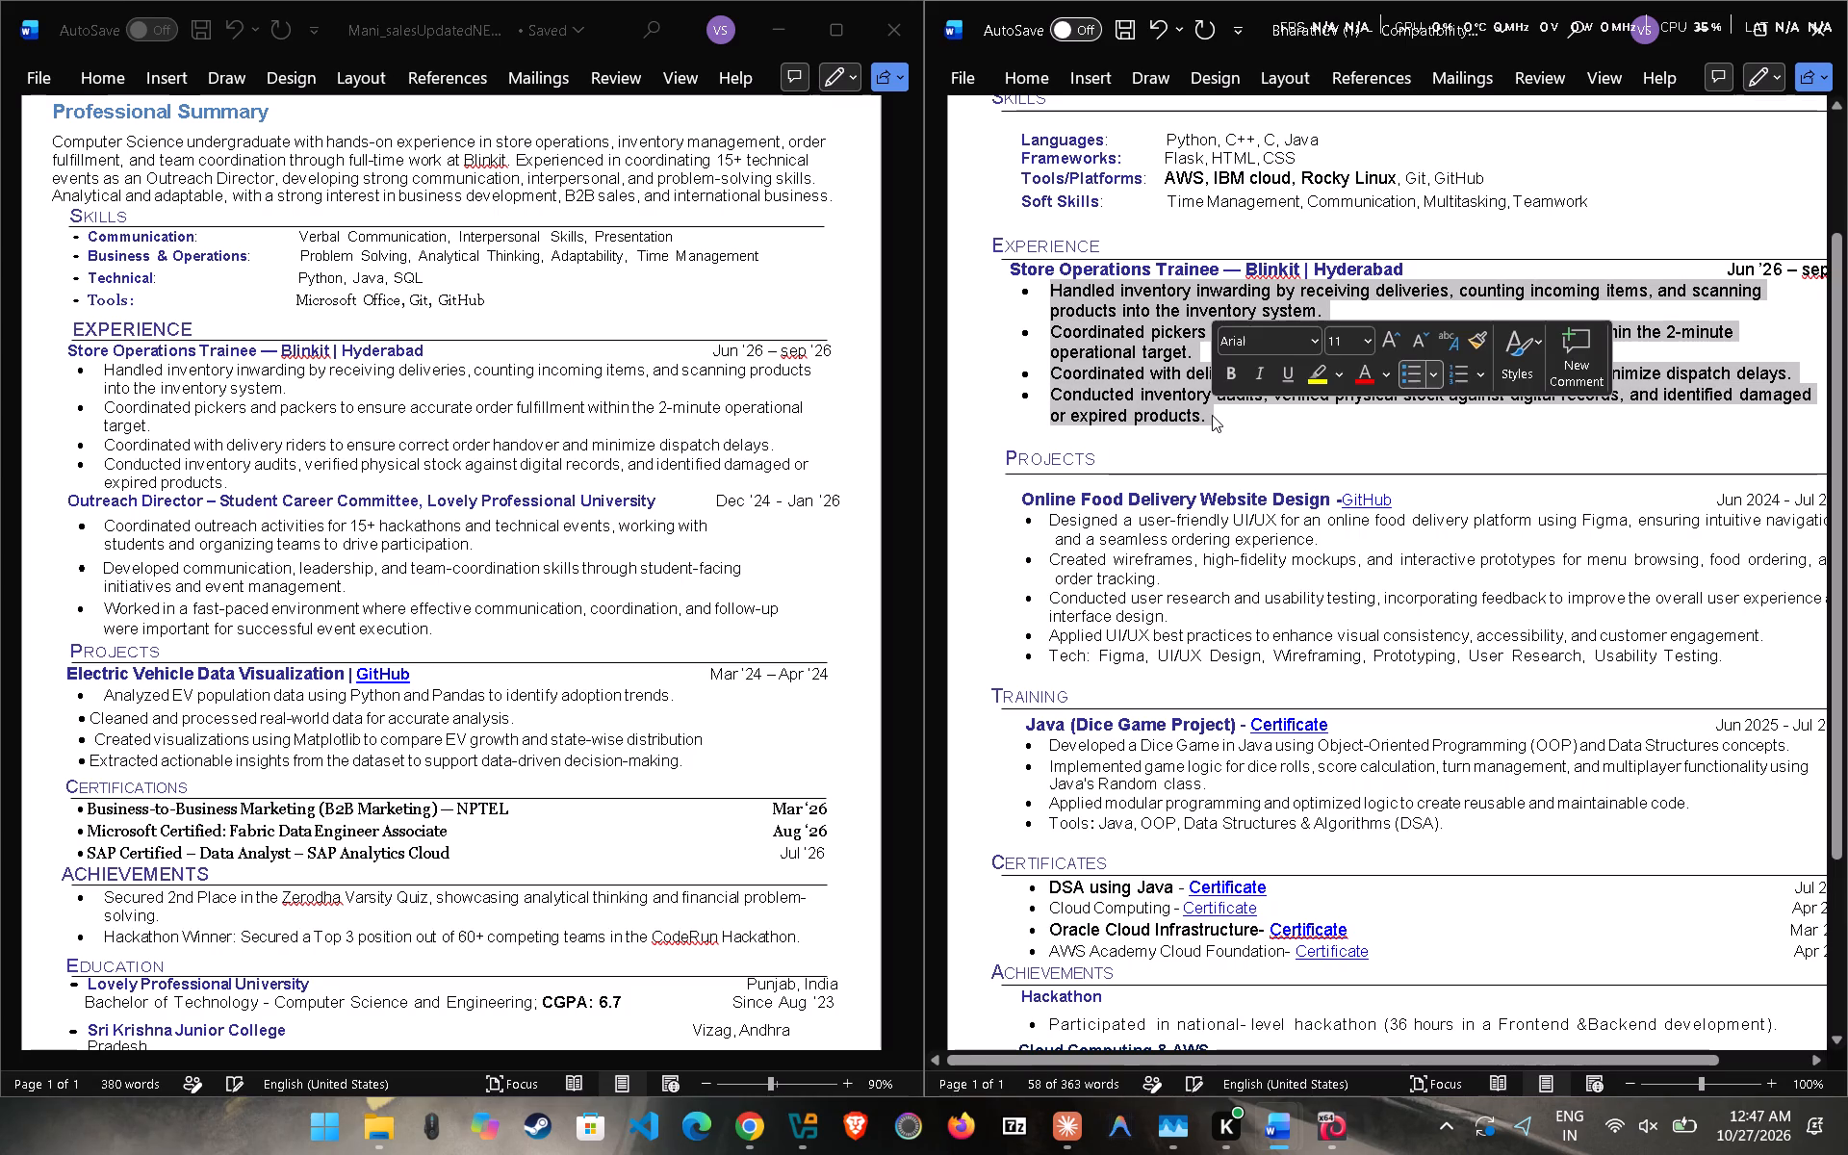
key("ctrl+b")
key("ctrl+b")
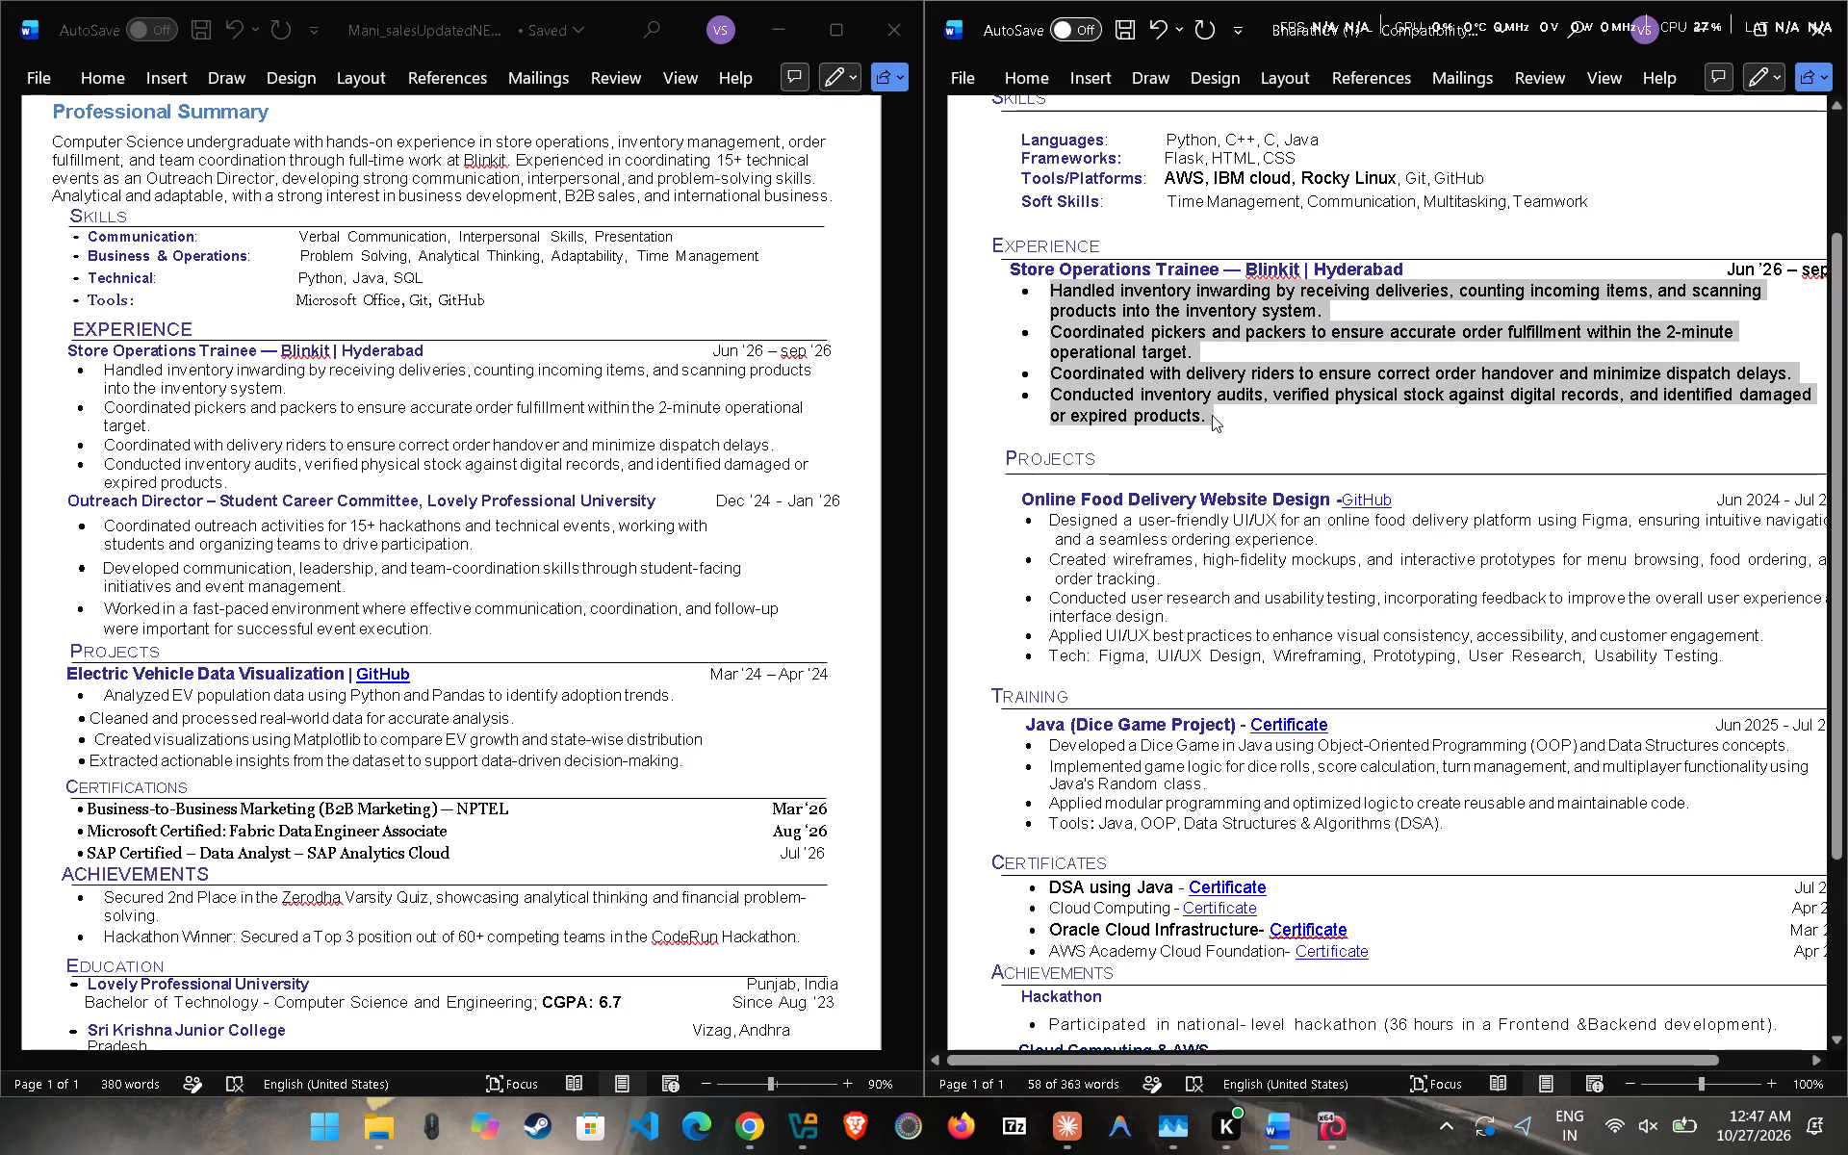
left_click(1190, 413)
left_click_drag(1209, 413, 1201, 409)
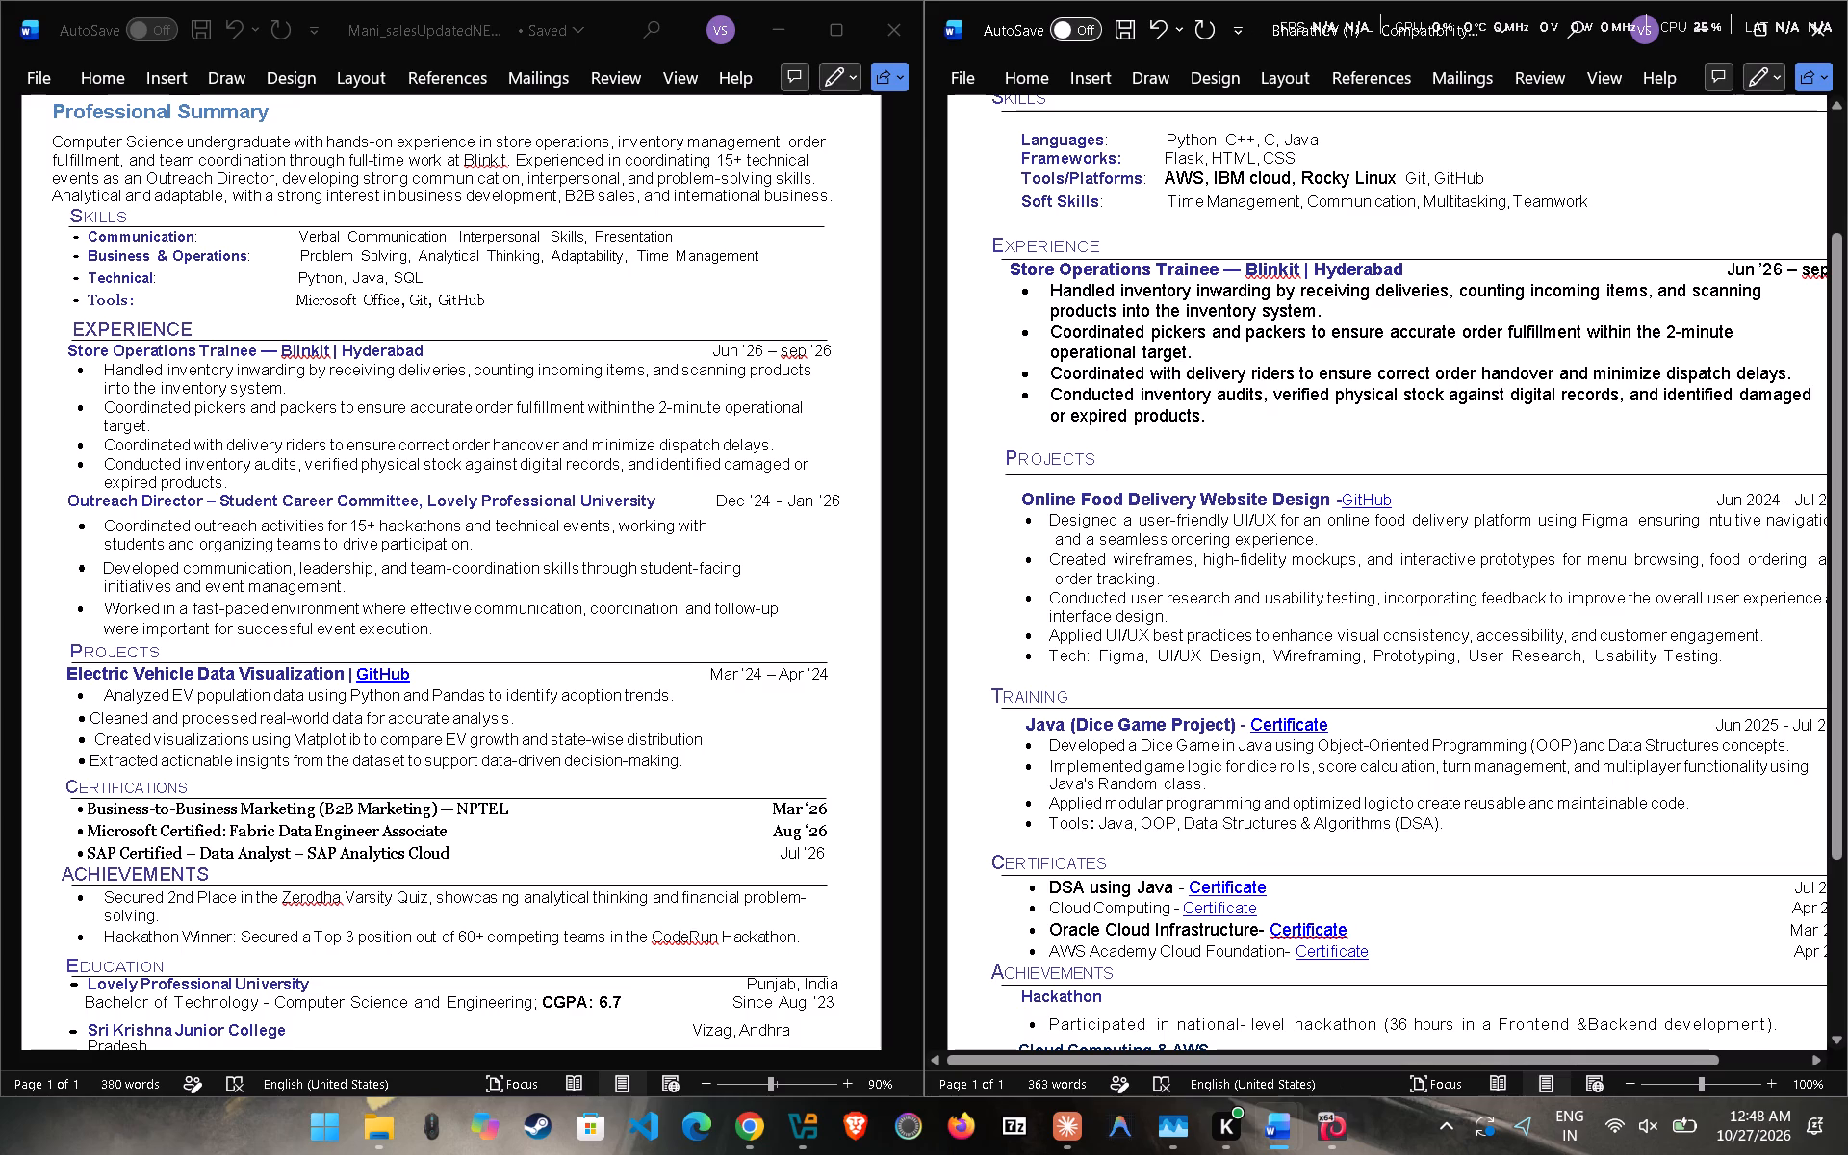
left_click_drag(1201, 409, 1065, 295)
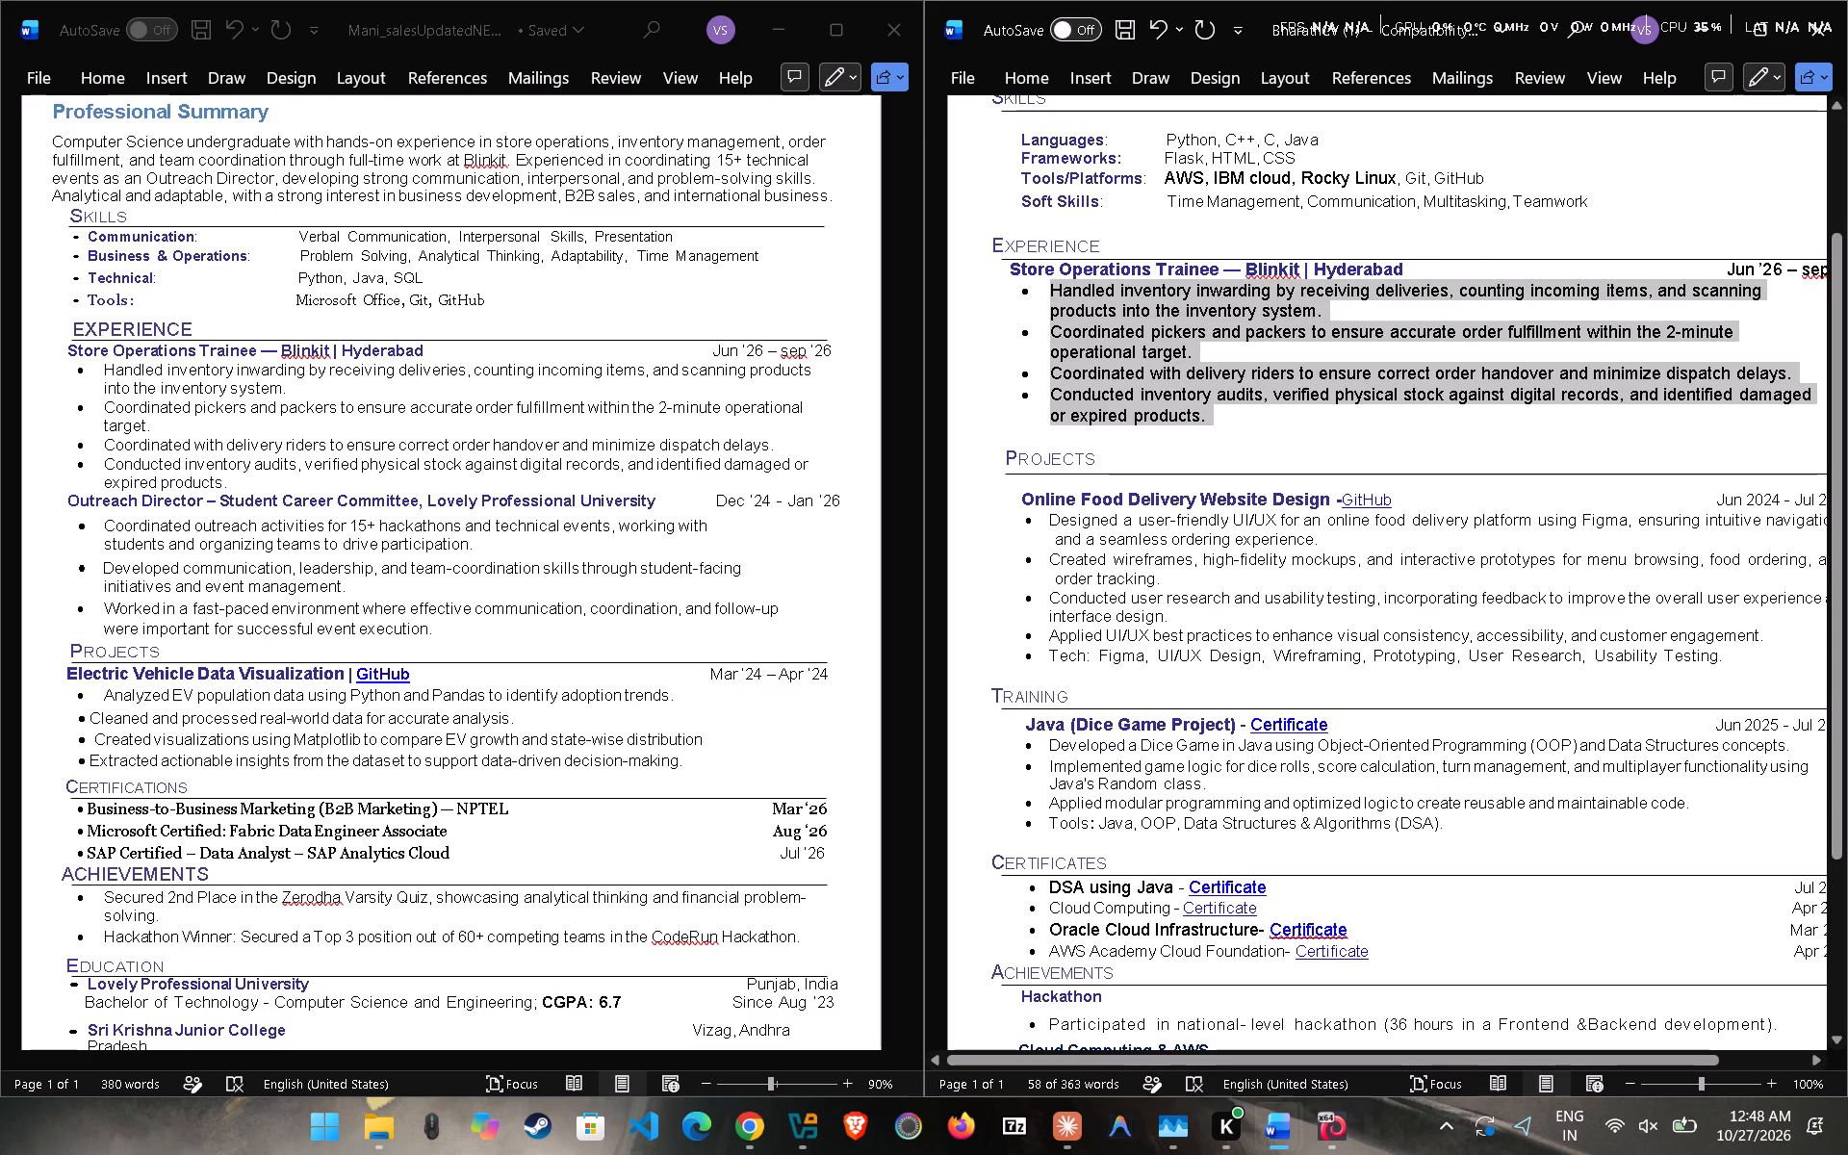
Set the font size of the four Blinkit experience bullets to 10, matching the project bullets.
left_click(1179, 562)
left_click_drag(1179, 562, 1266, 554)
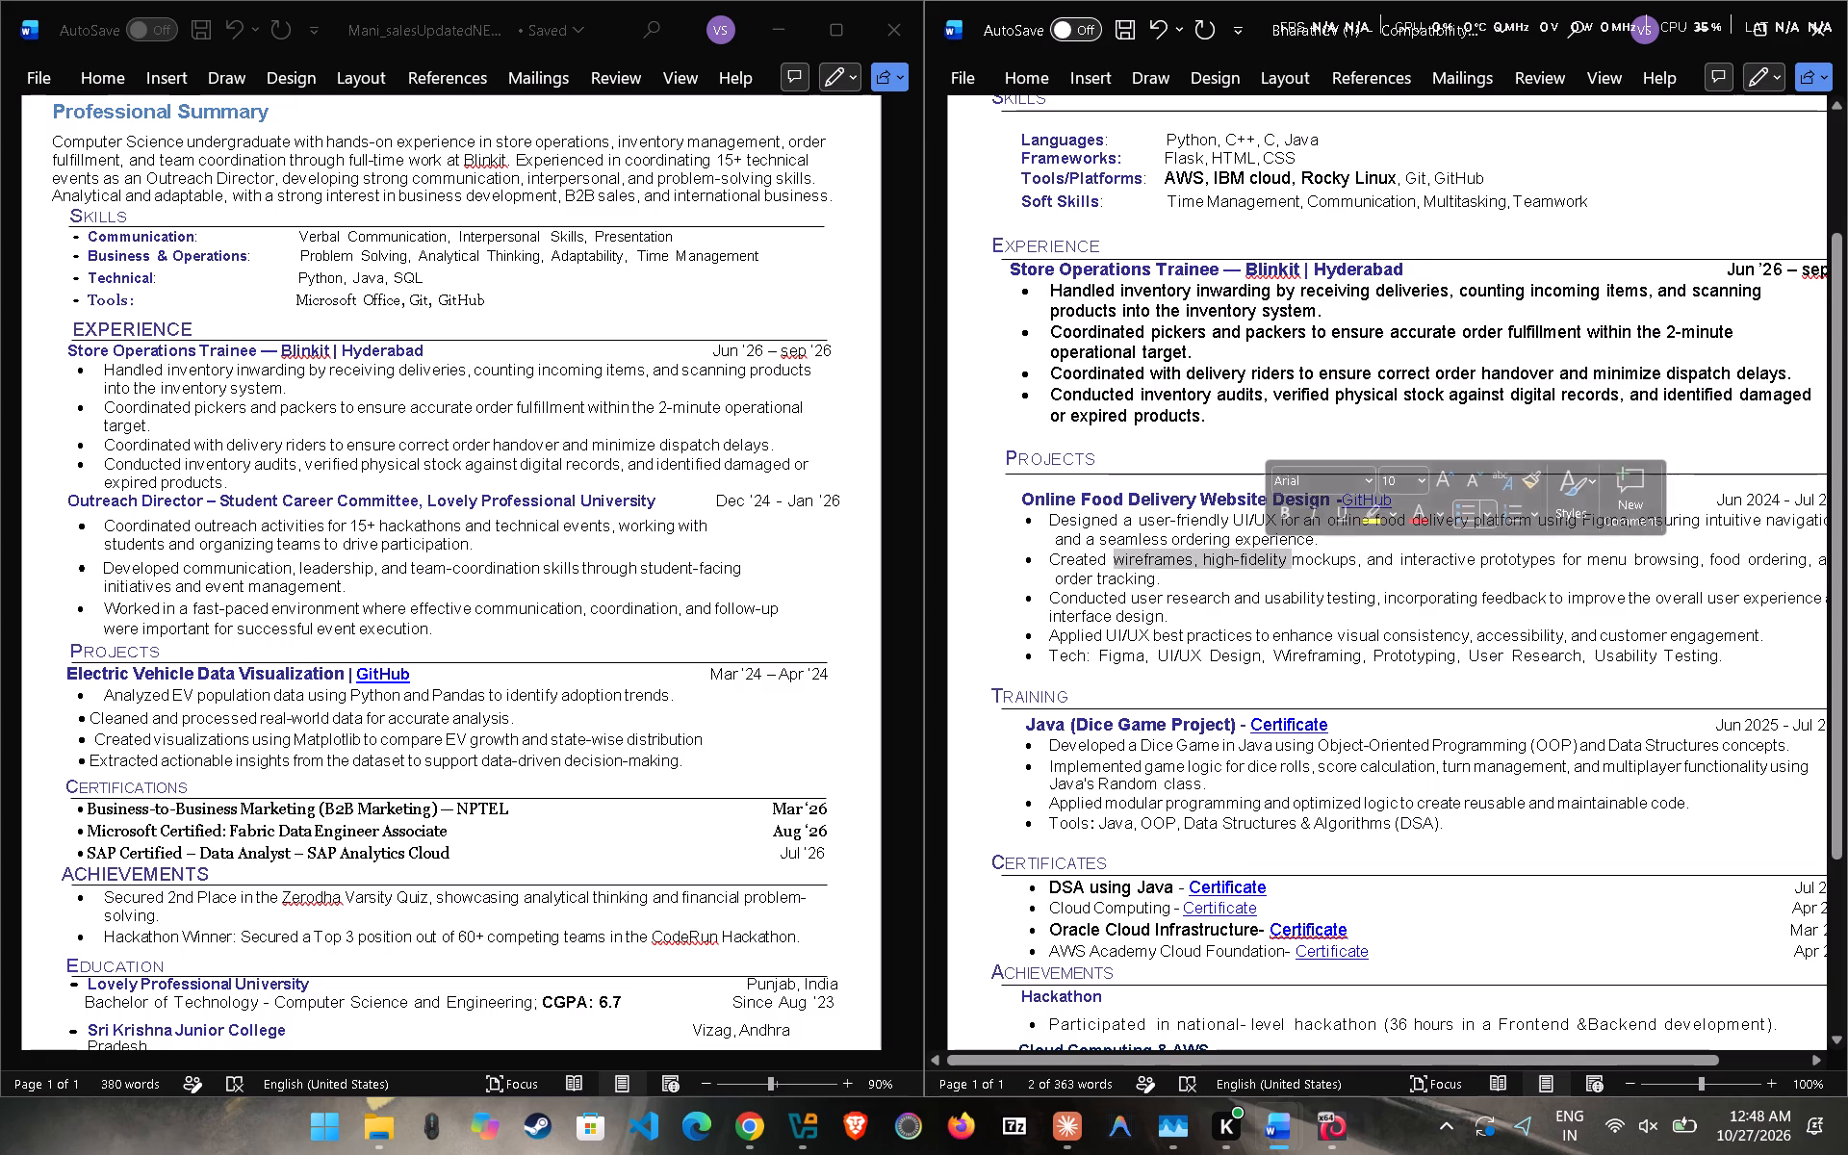
left_click_drag(1215, 412, 1087, 290)
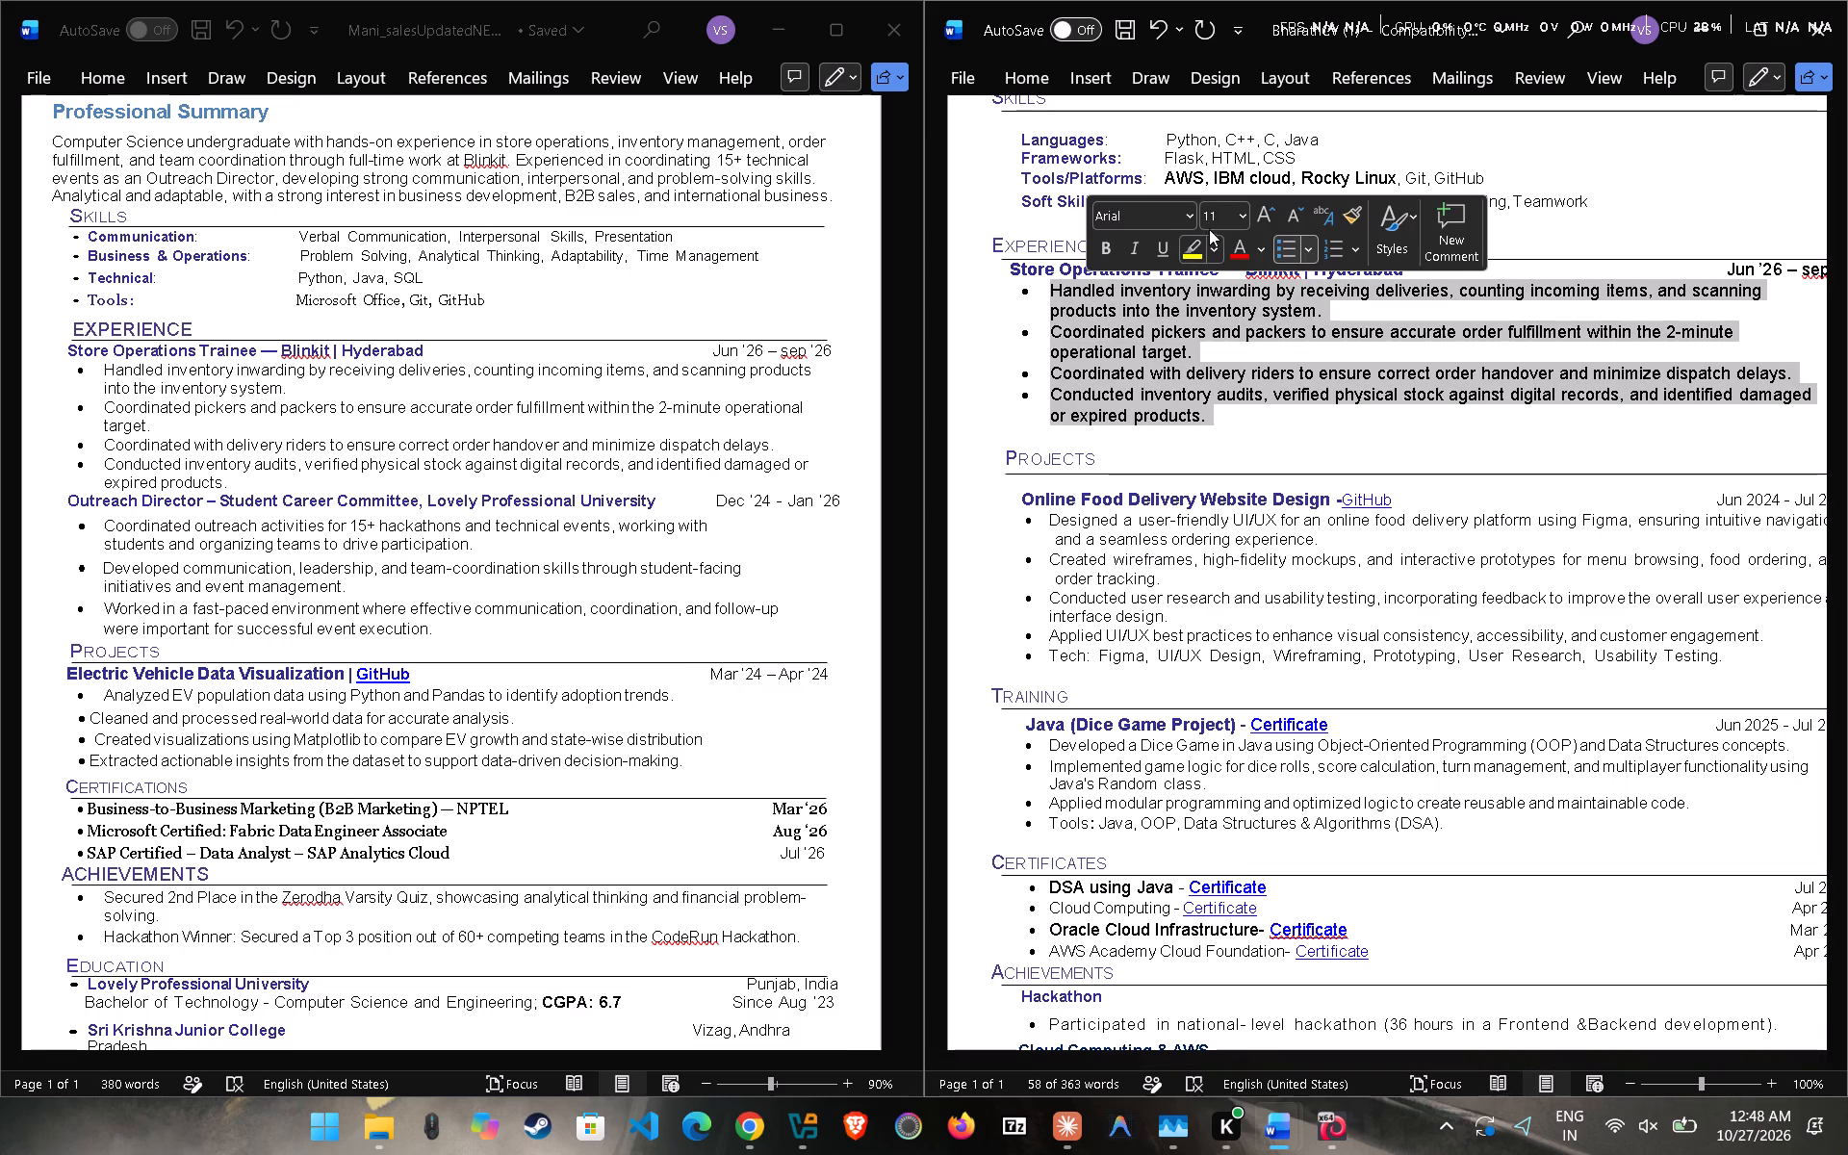
left_click(1227, 211)
type("10")
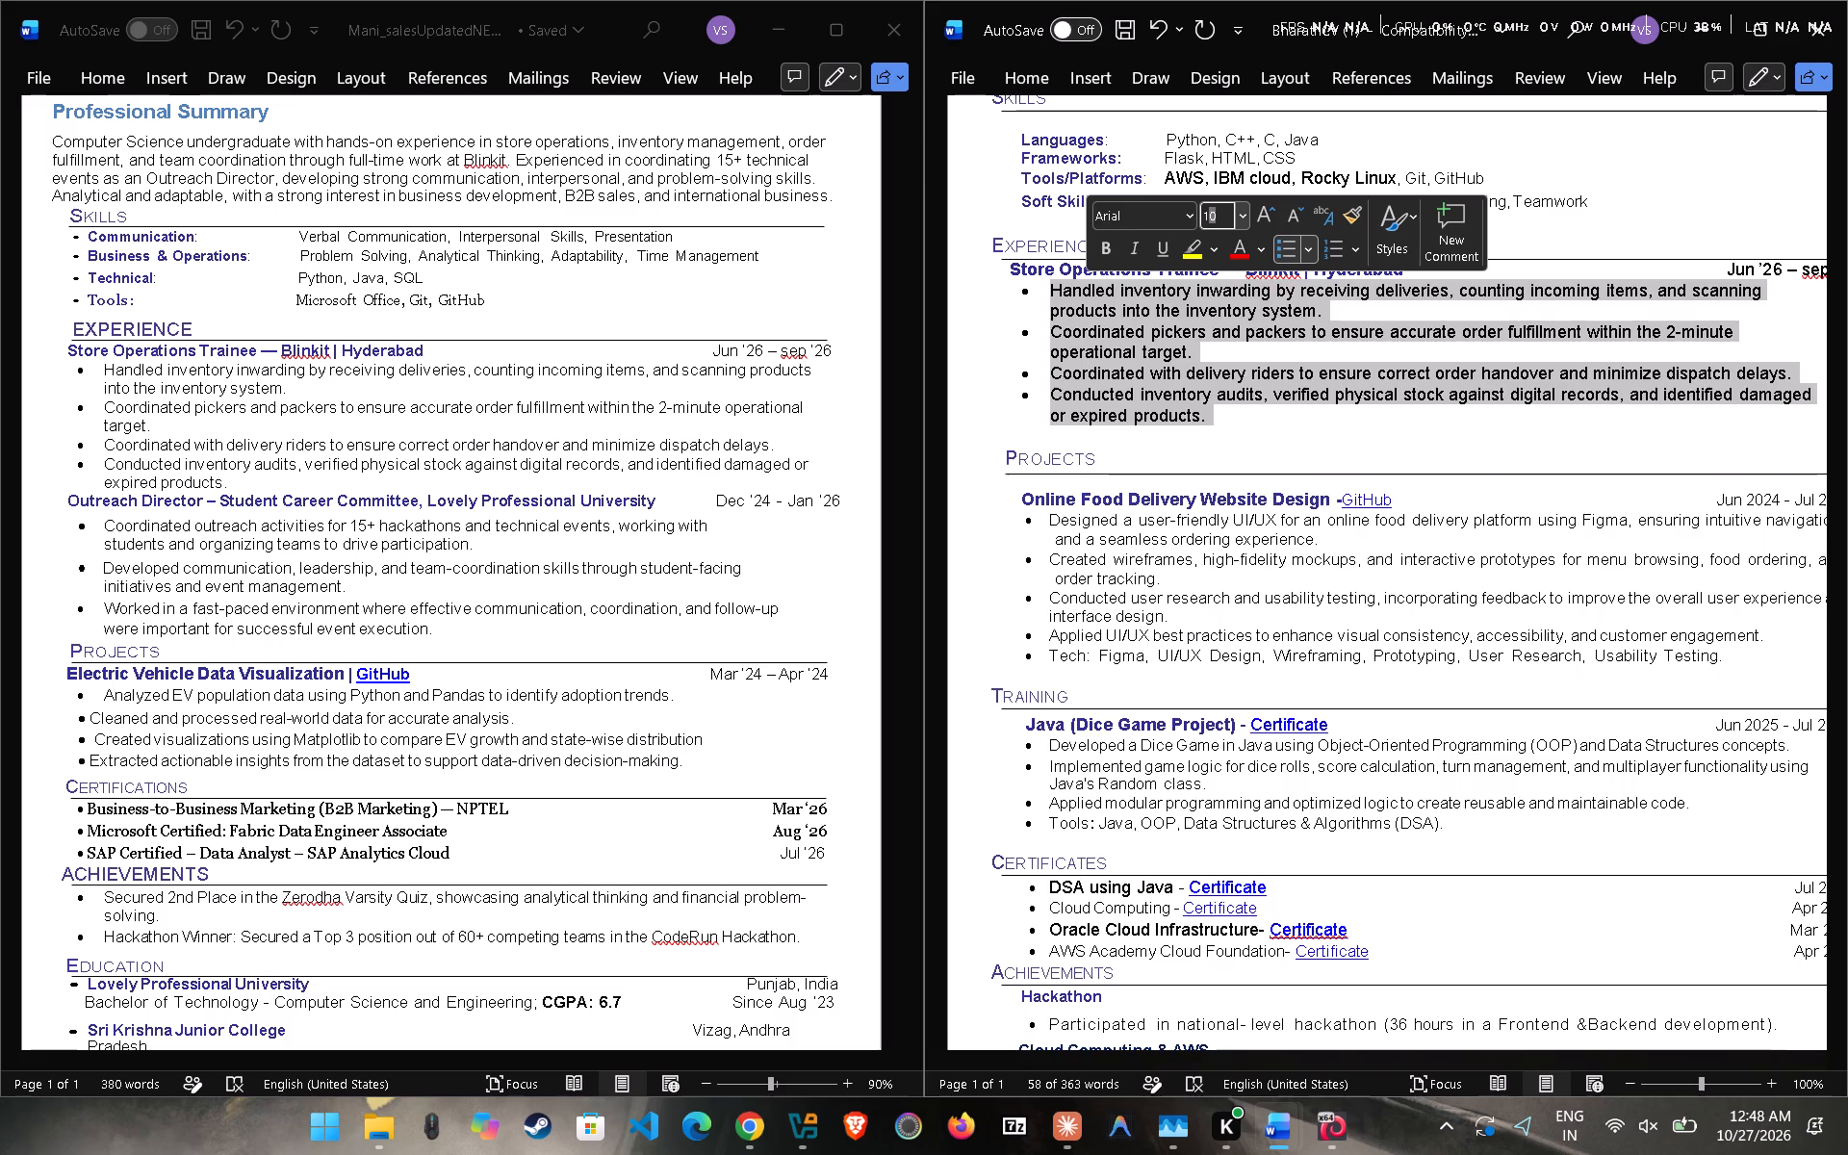
key("Return")
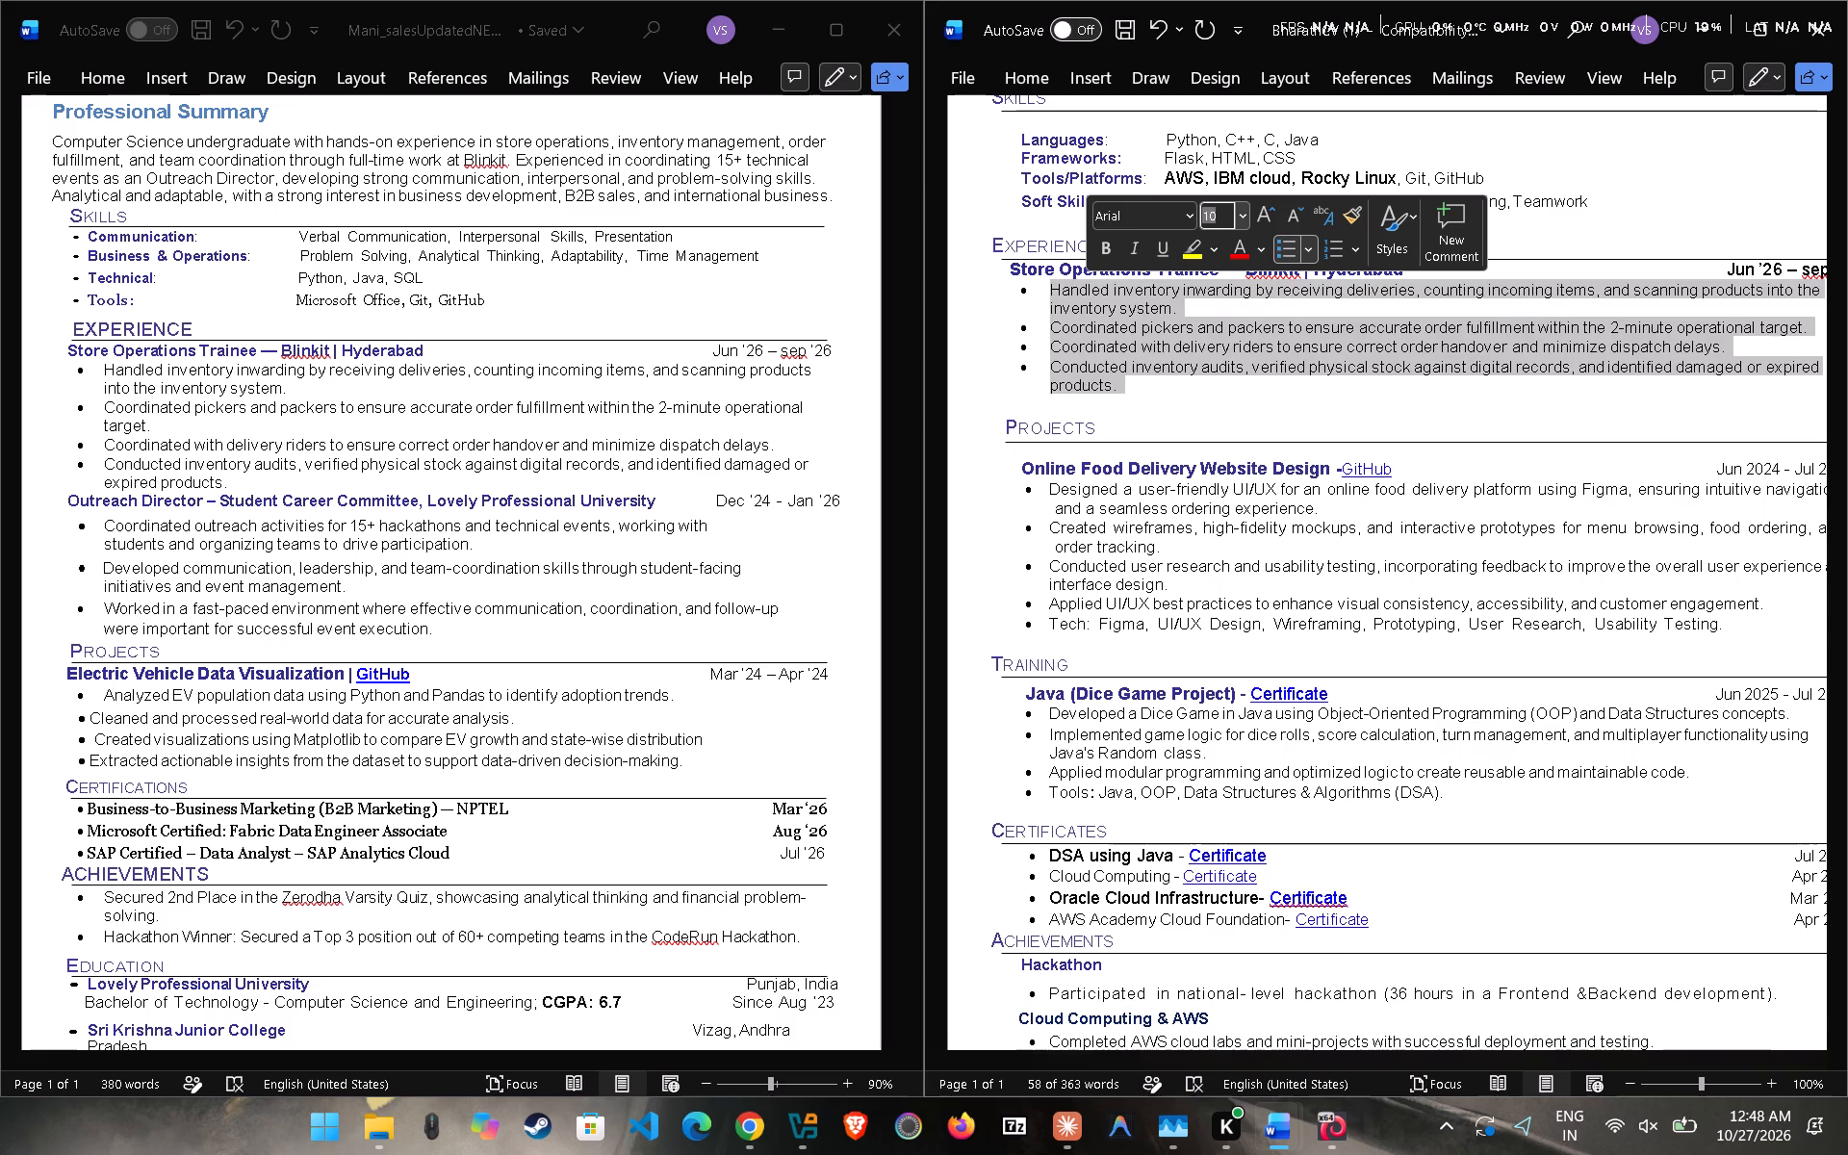
left_click(1202, 458)
Insert an unbulleted blank line between the Cloud Computing & AWS bullet and the Education heading.
scroll(1202, 458, "down", 4)
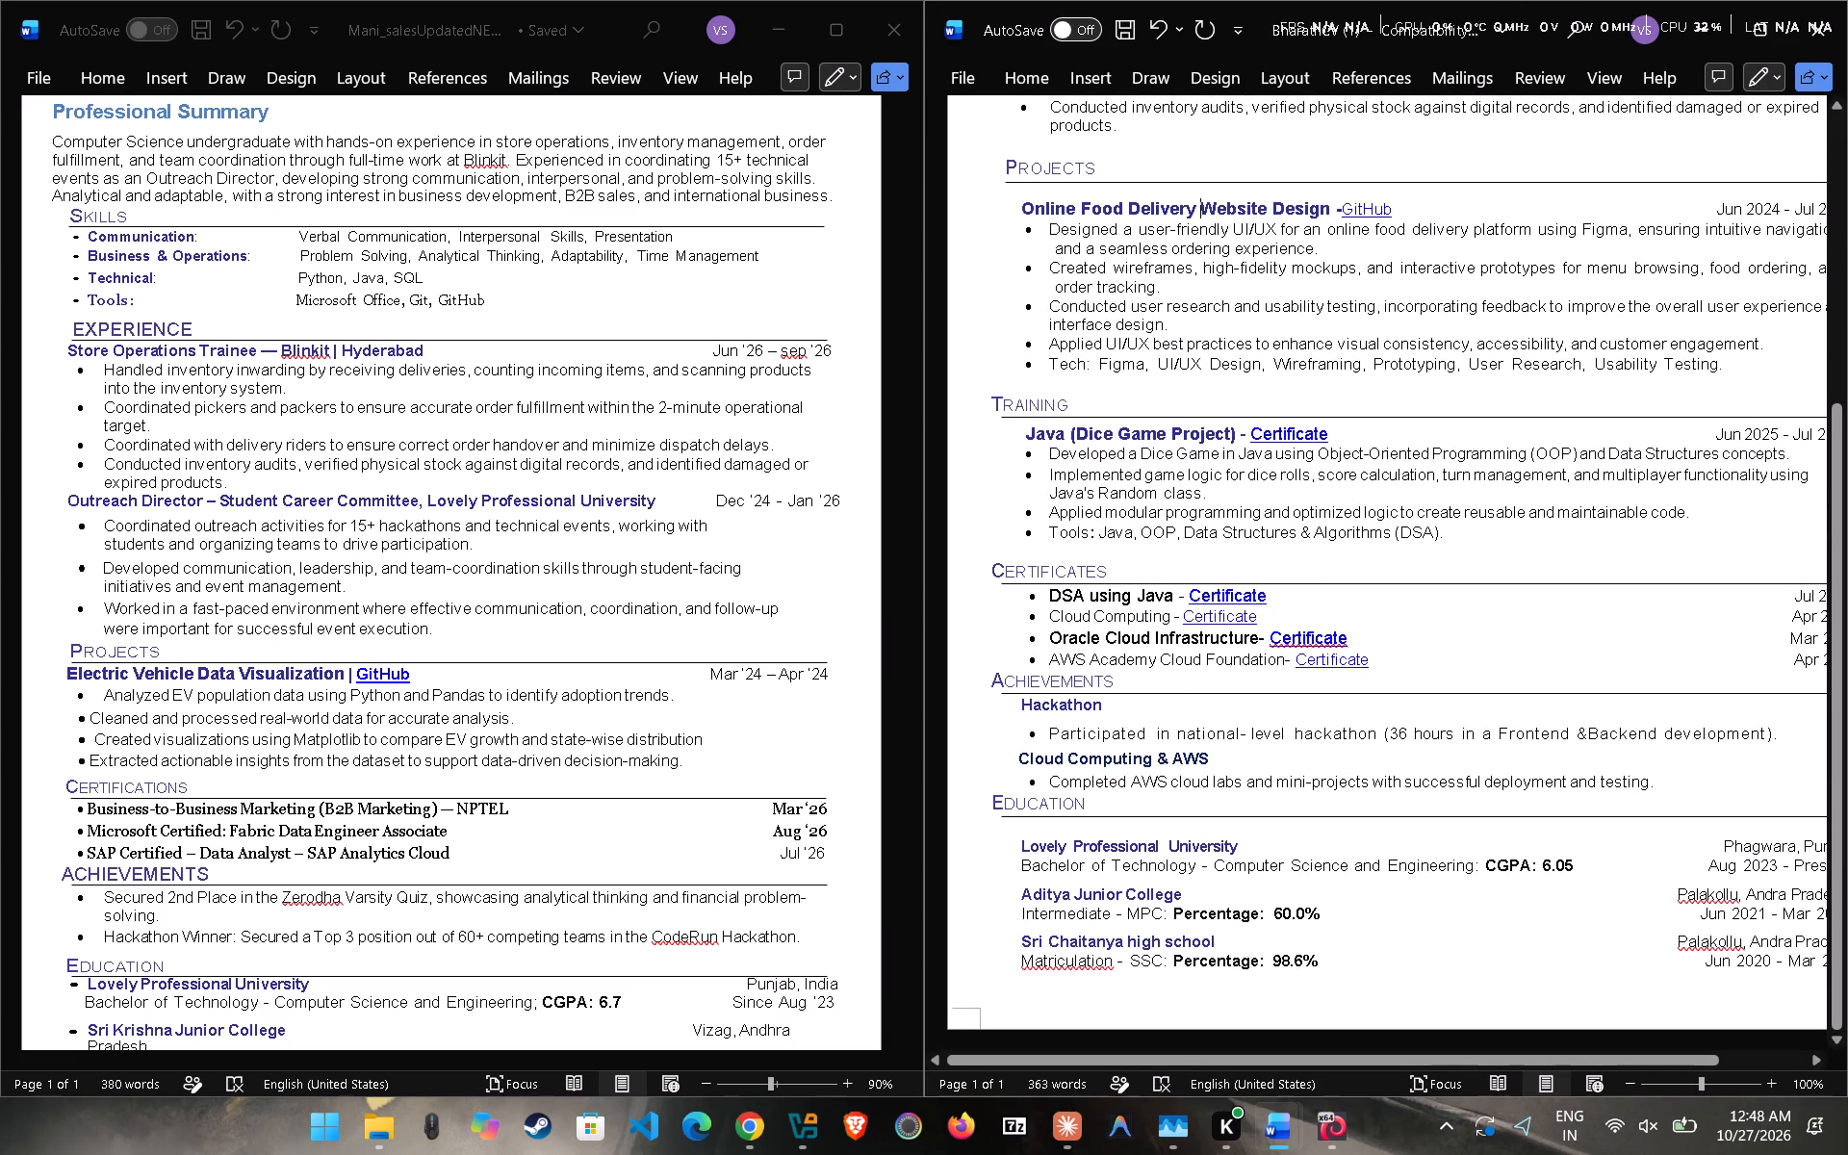
left_click(1655, 776)
key("Return")
key("BackSpace")
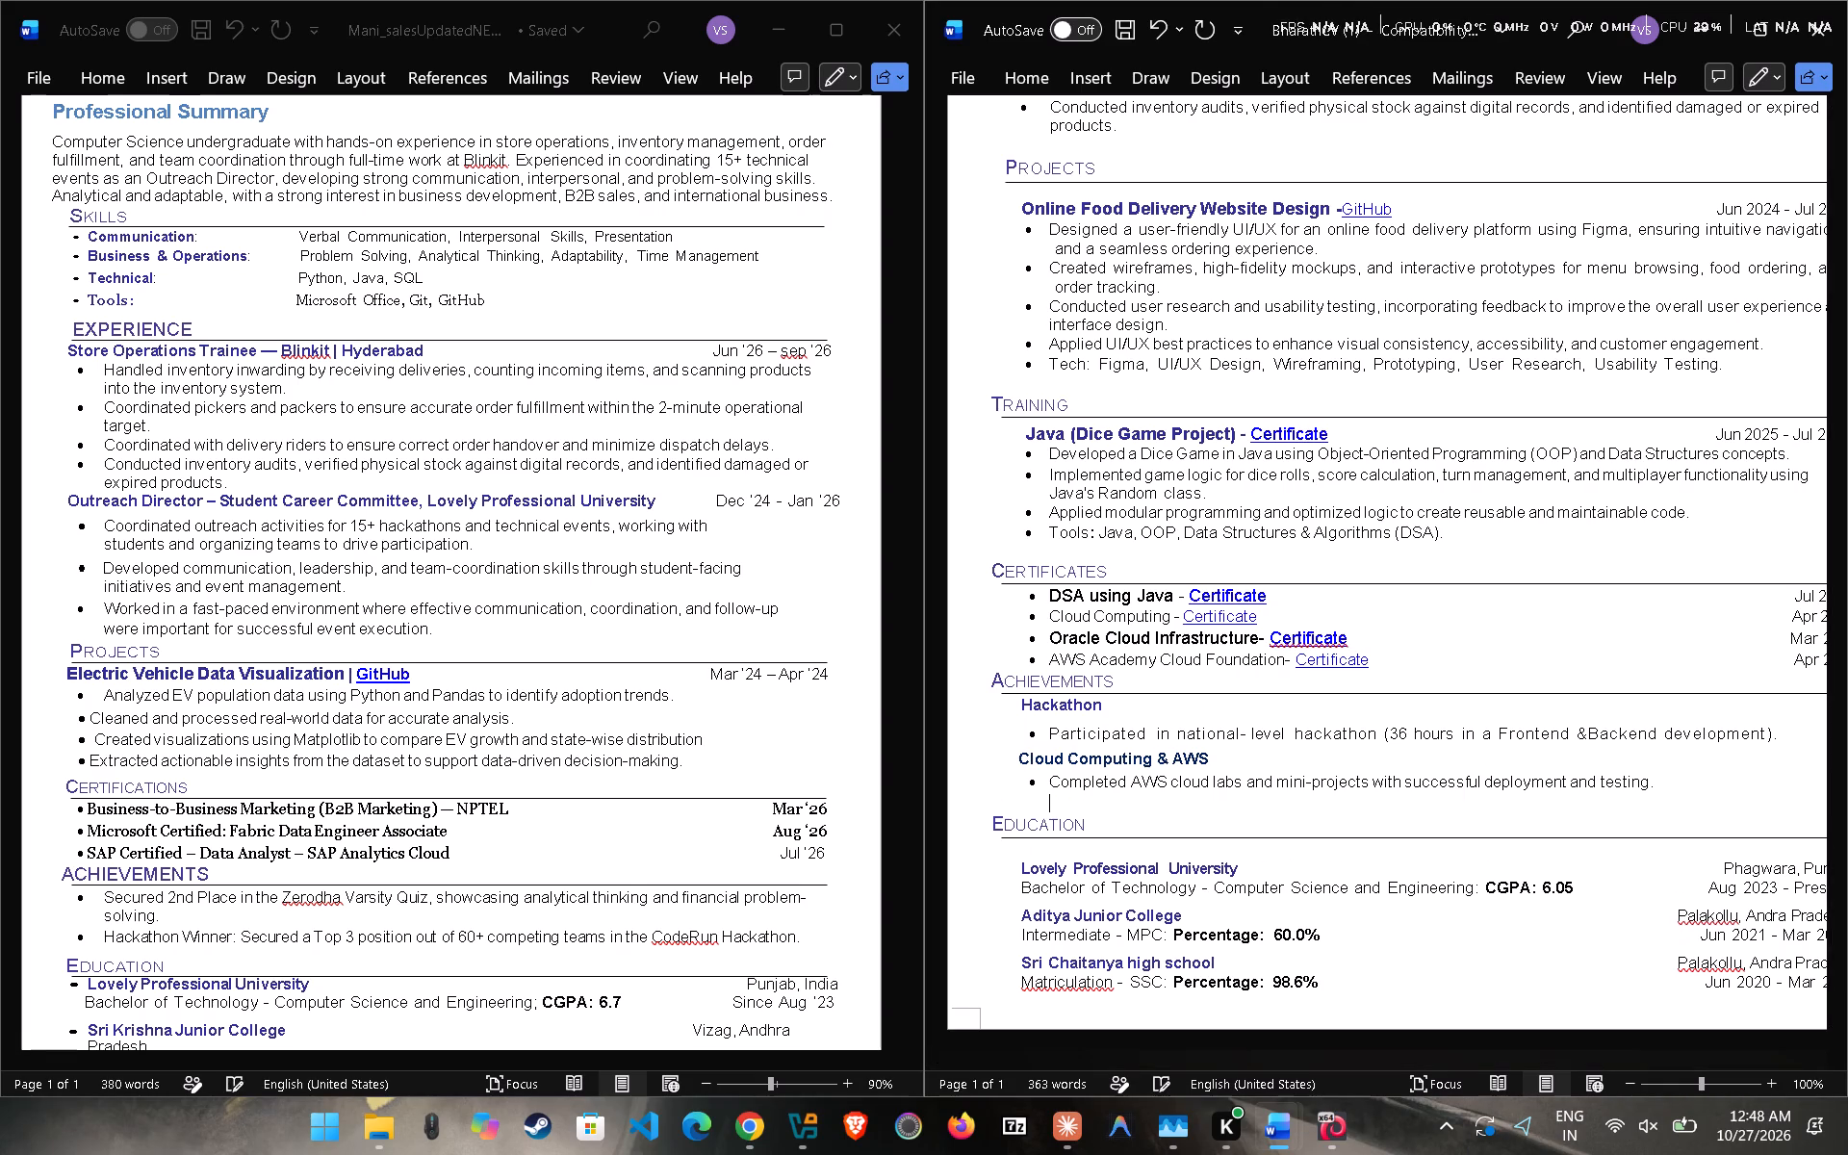
Insert a line break after the AWS Academy Cloud Foundation certificate link, leaving the new line unbulleted, and check the page fit.
left_click(1381, 664)
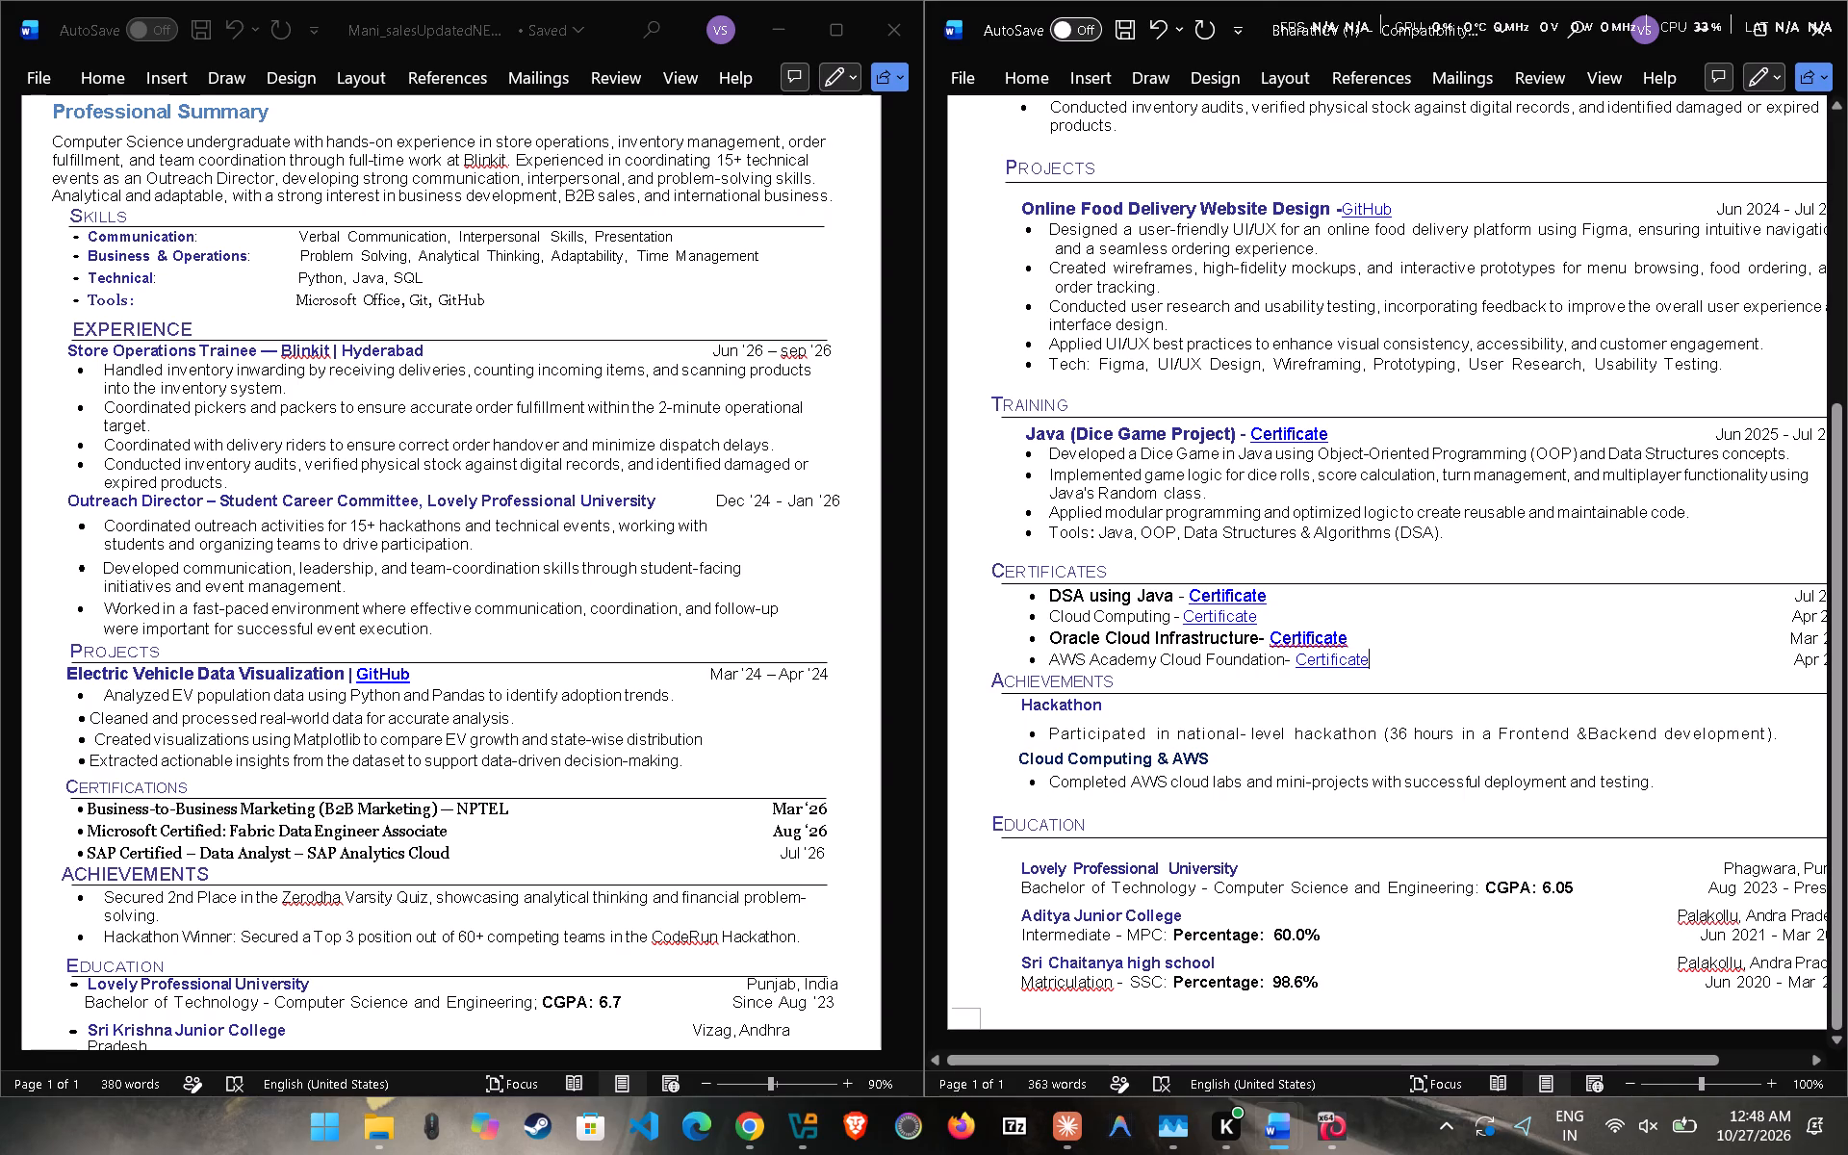
key("Return")
key("BackSpace")
scroll(1381, 664, "down", 2)
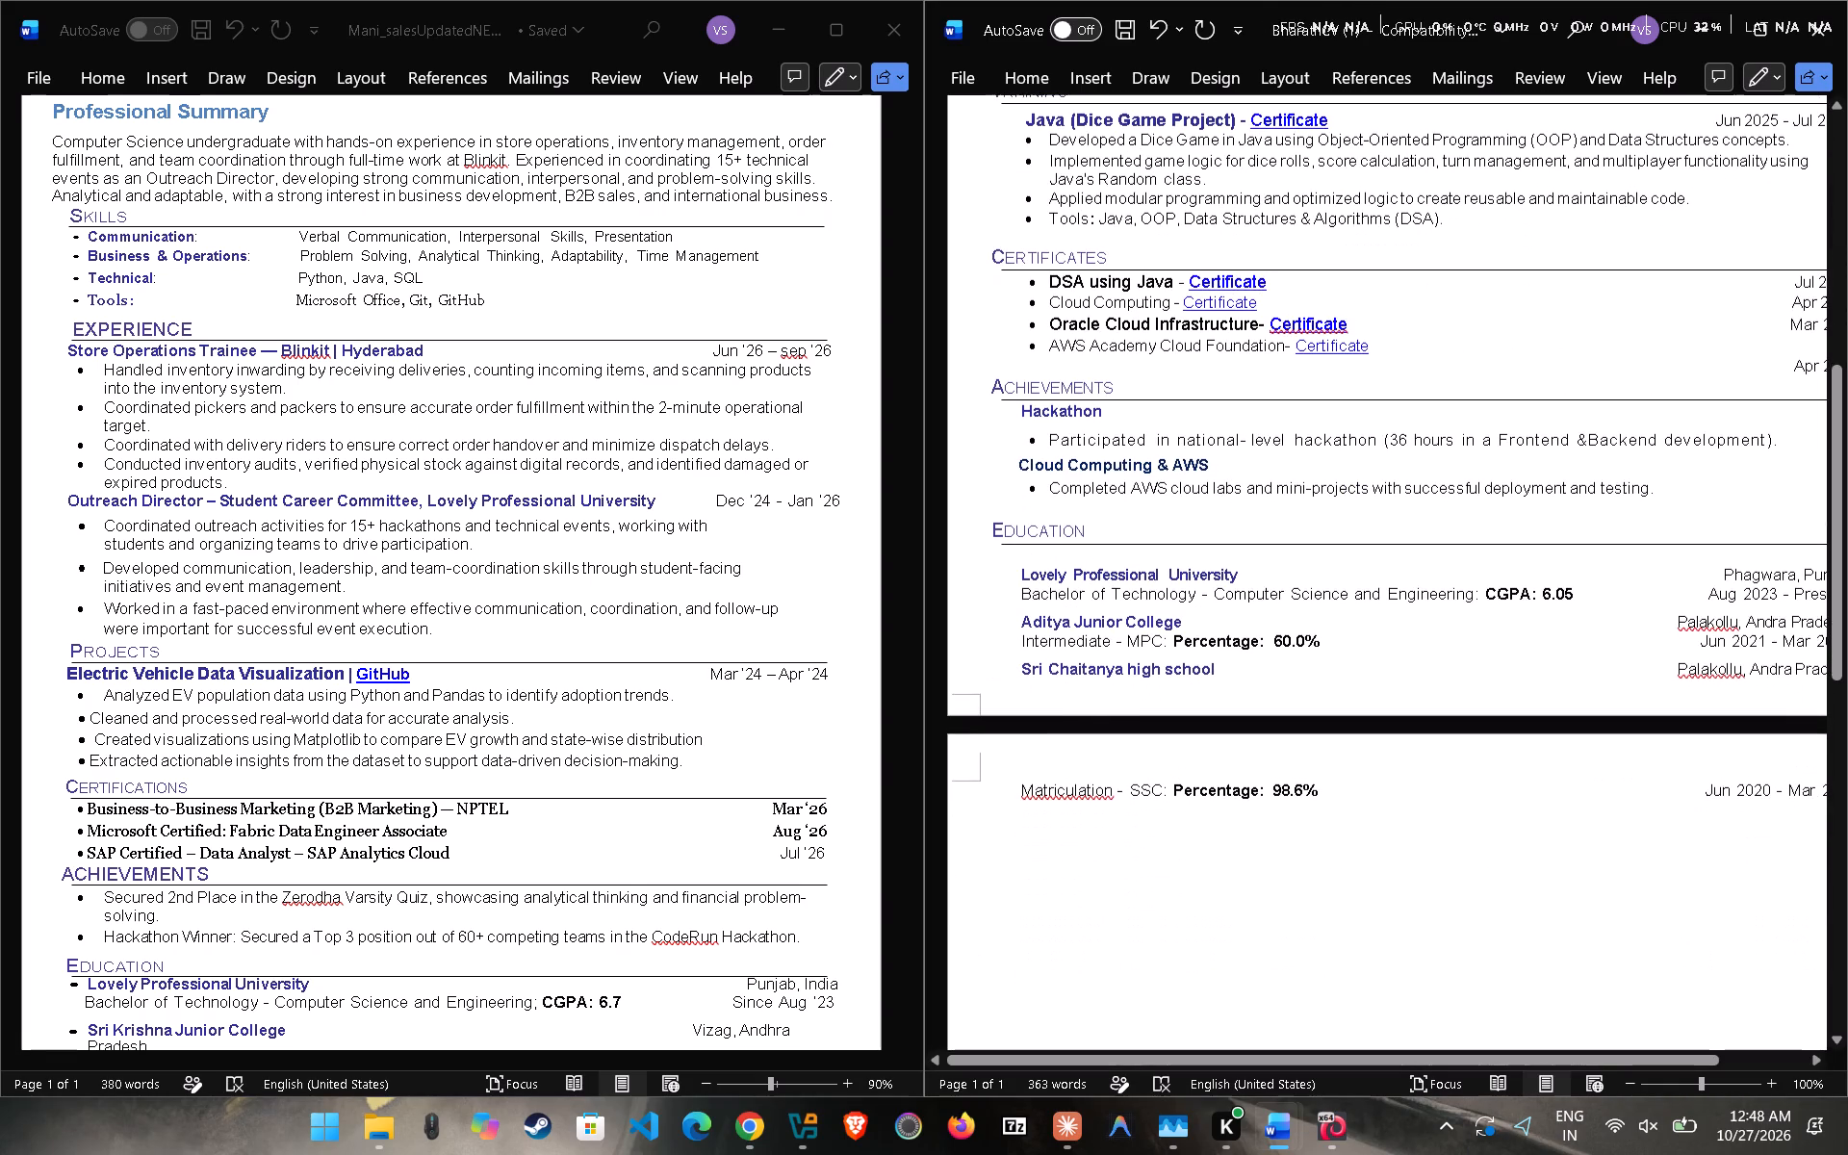
scroll(1381, 664, "down", 1)
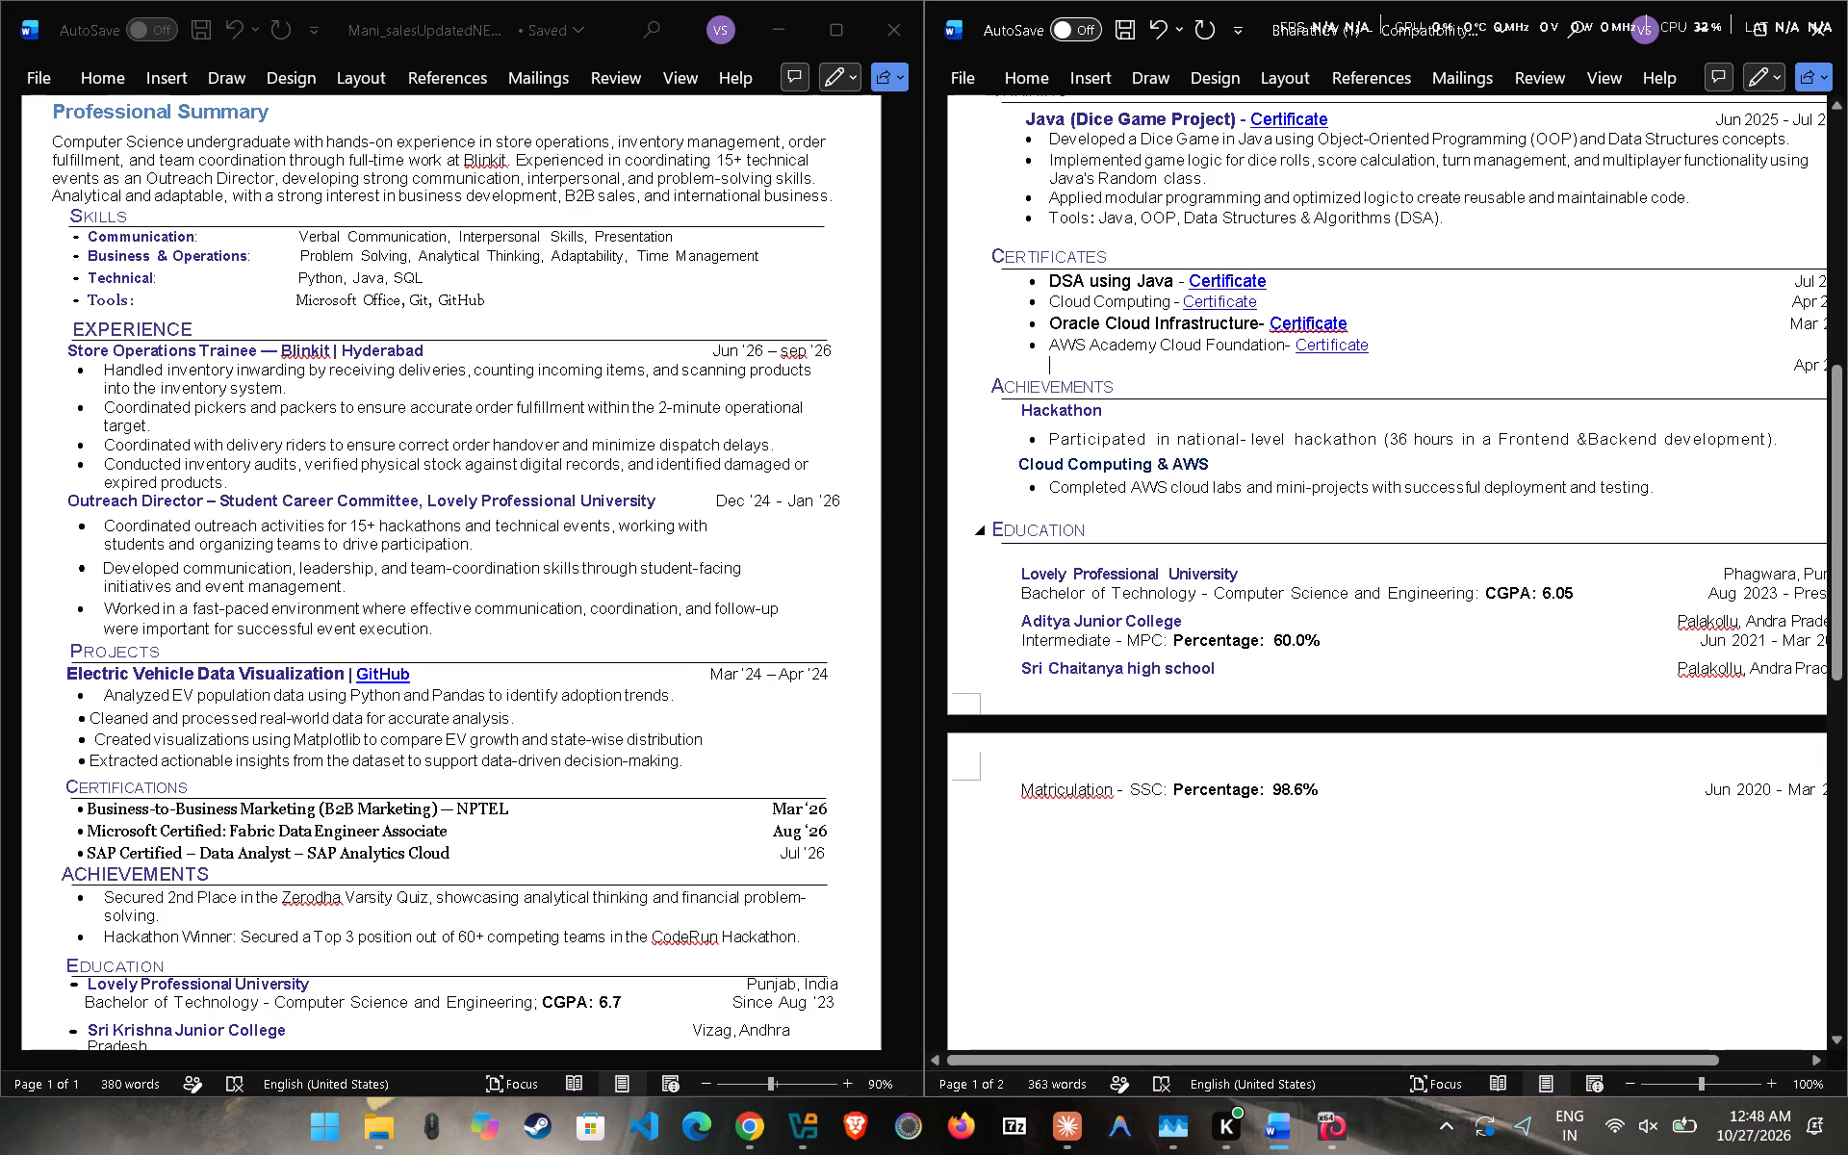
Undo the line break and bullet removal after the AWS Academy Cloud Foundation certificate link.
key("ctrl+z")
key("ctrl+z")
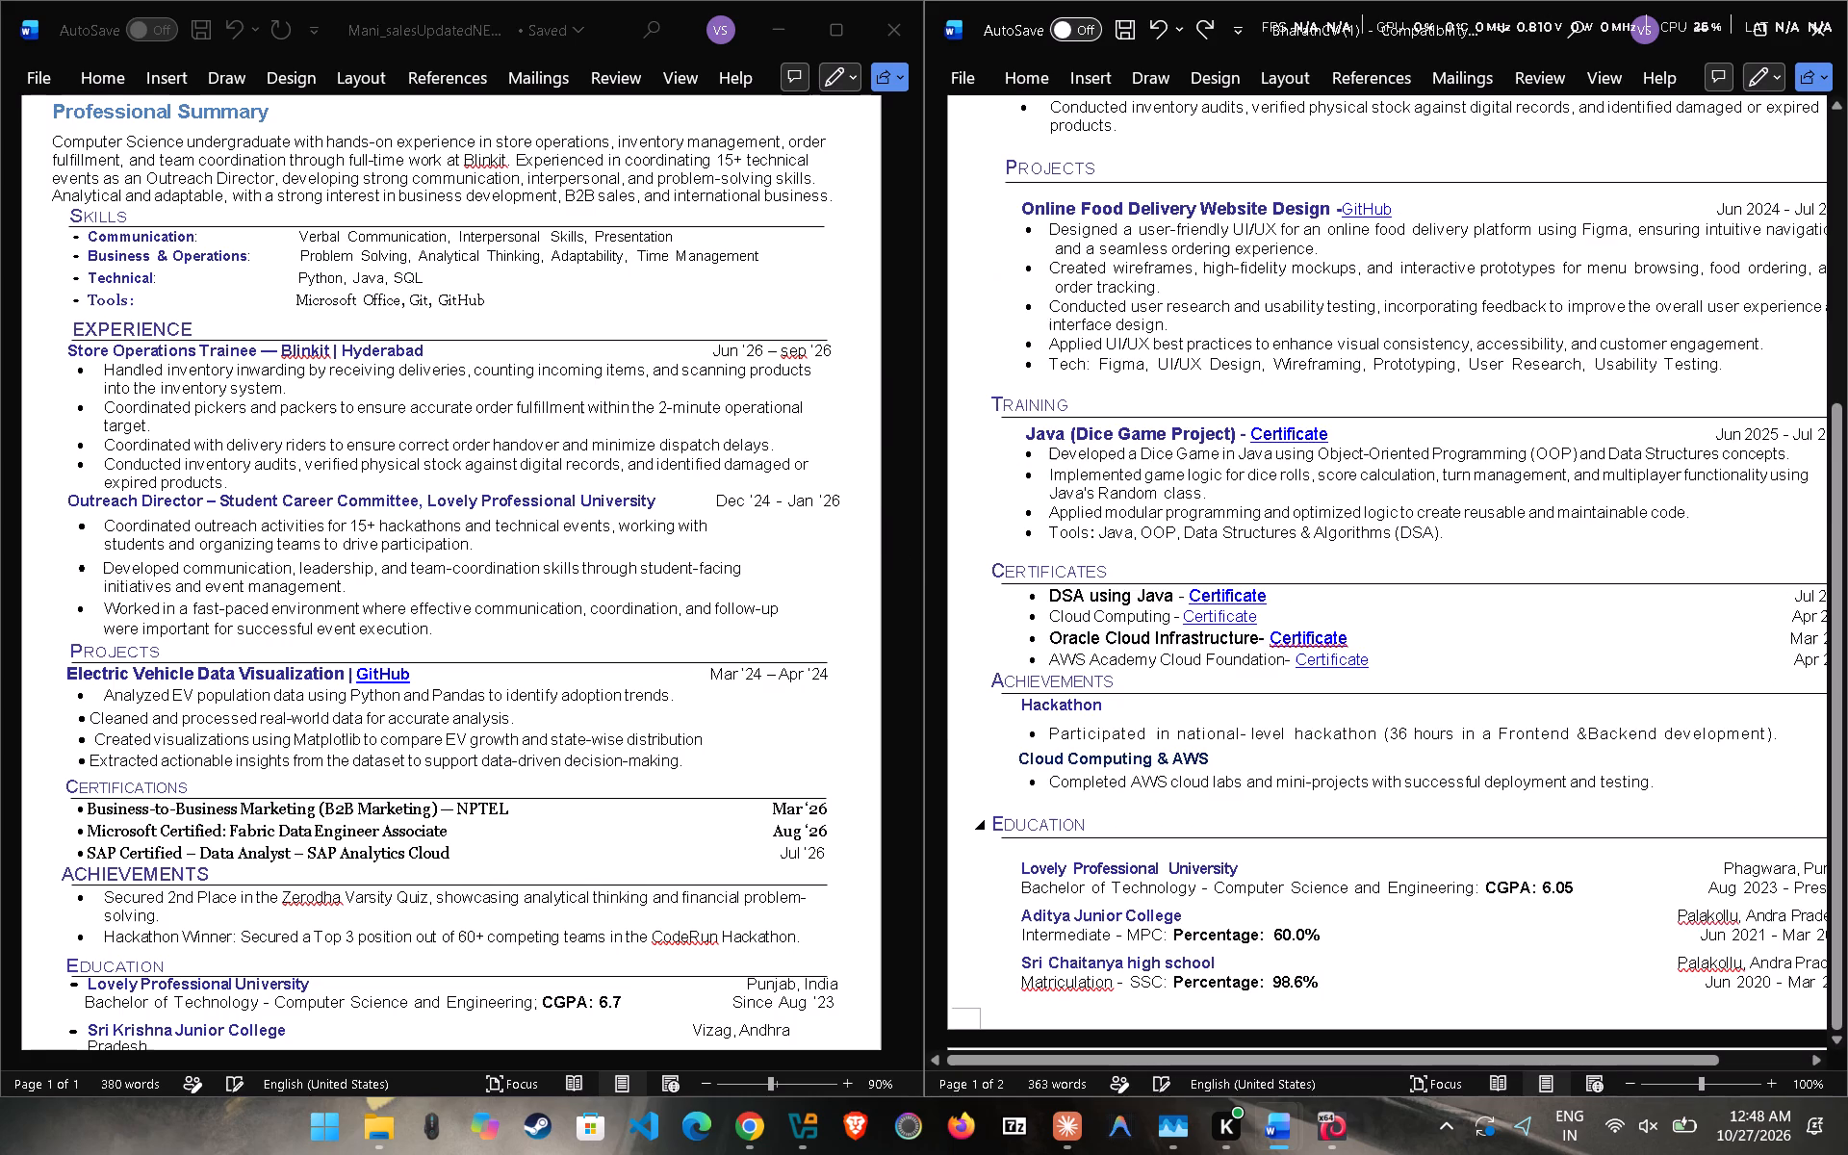
Delete the bullet "Applied UI/UX best practices to enhance visual consistency, accessibility, and customer engagement." from the food delivery project and check the page fit.
scroll(1063, 501, "up", 3)
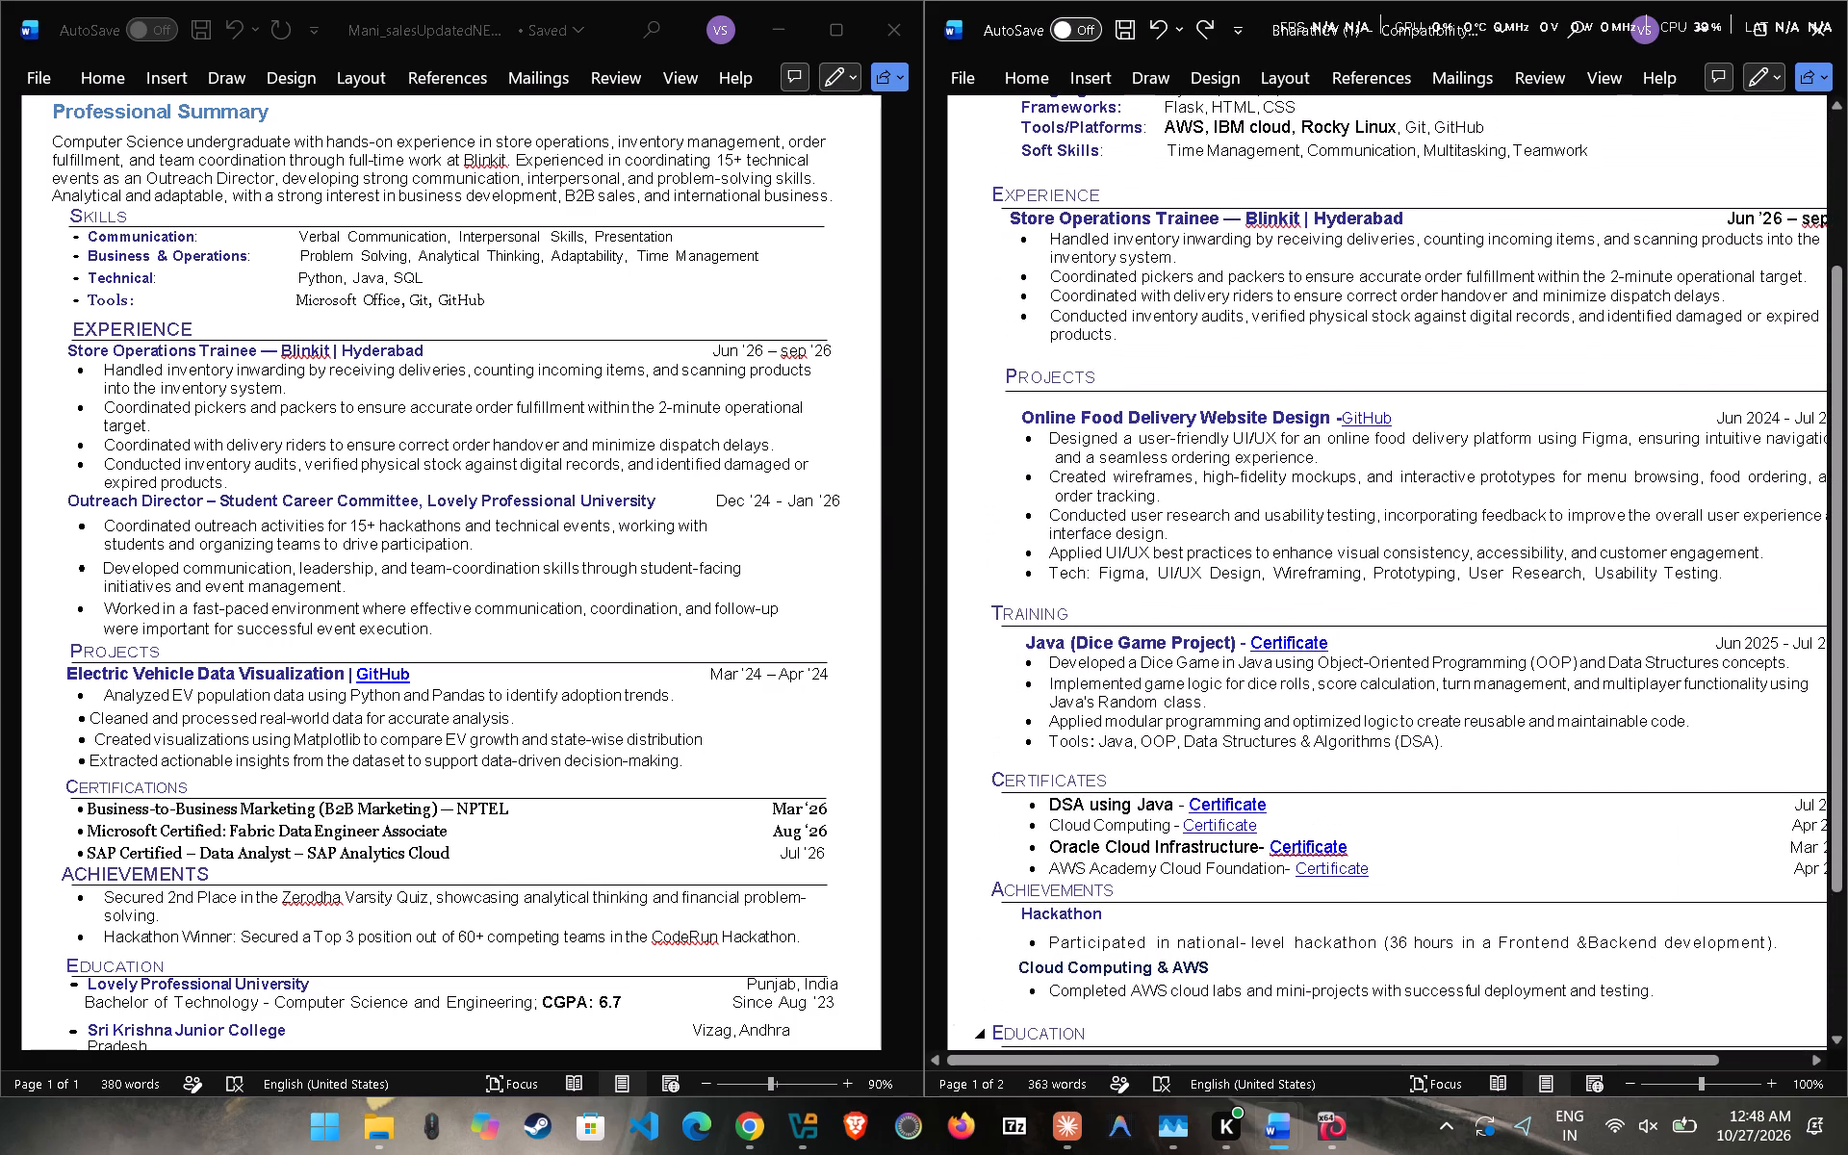
scroll(1063, 501, "up", 1)
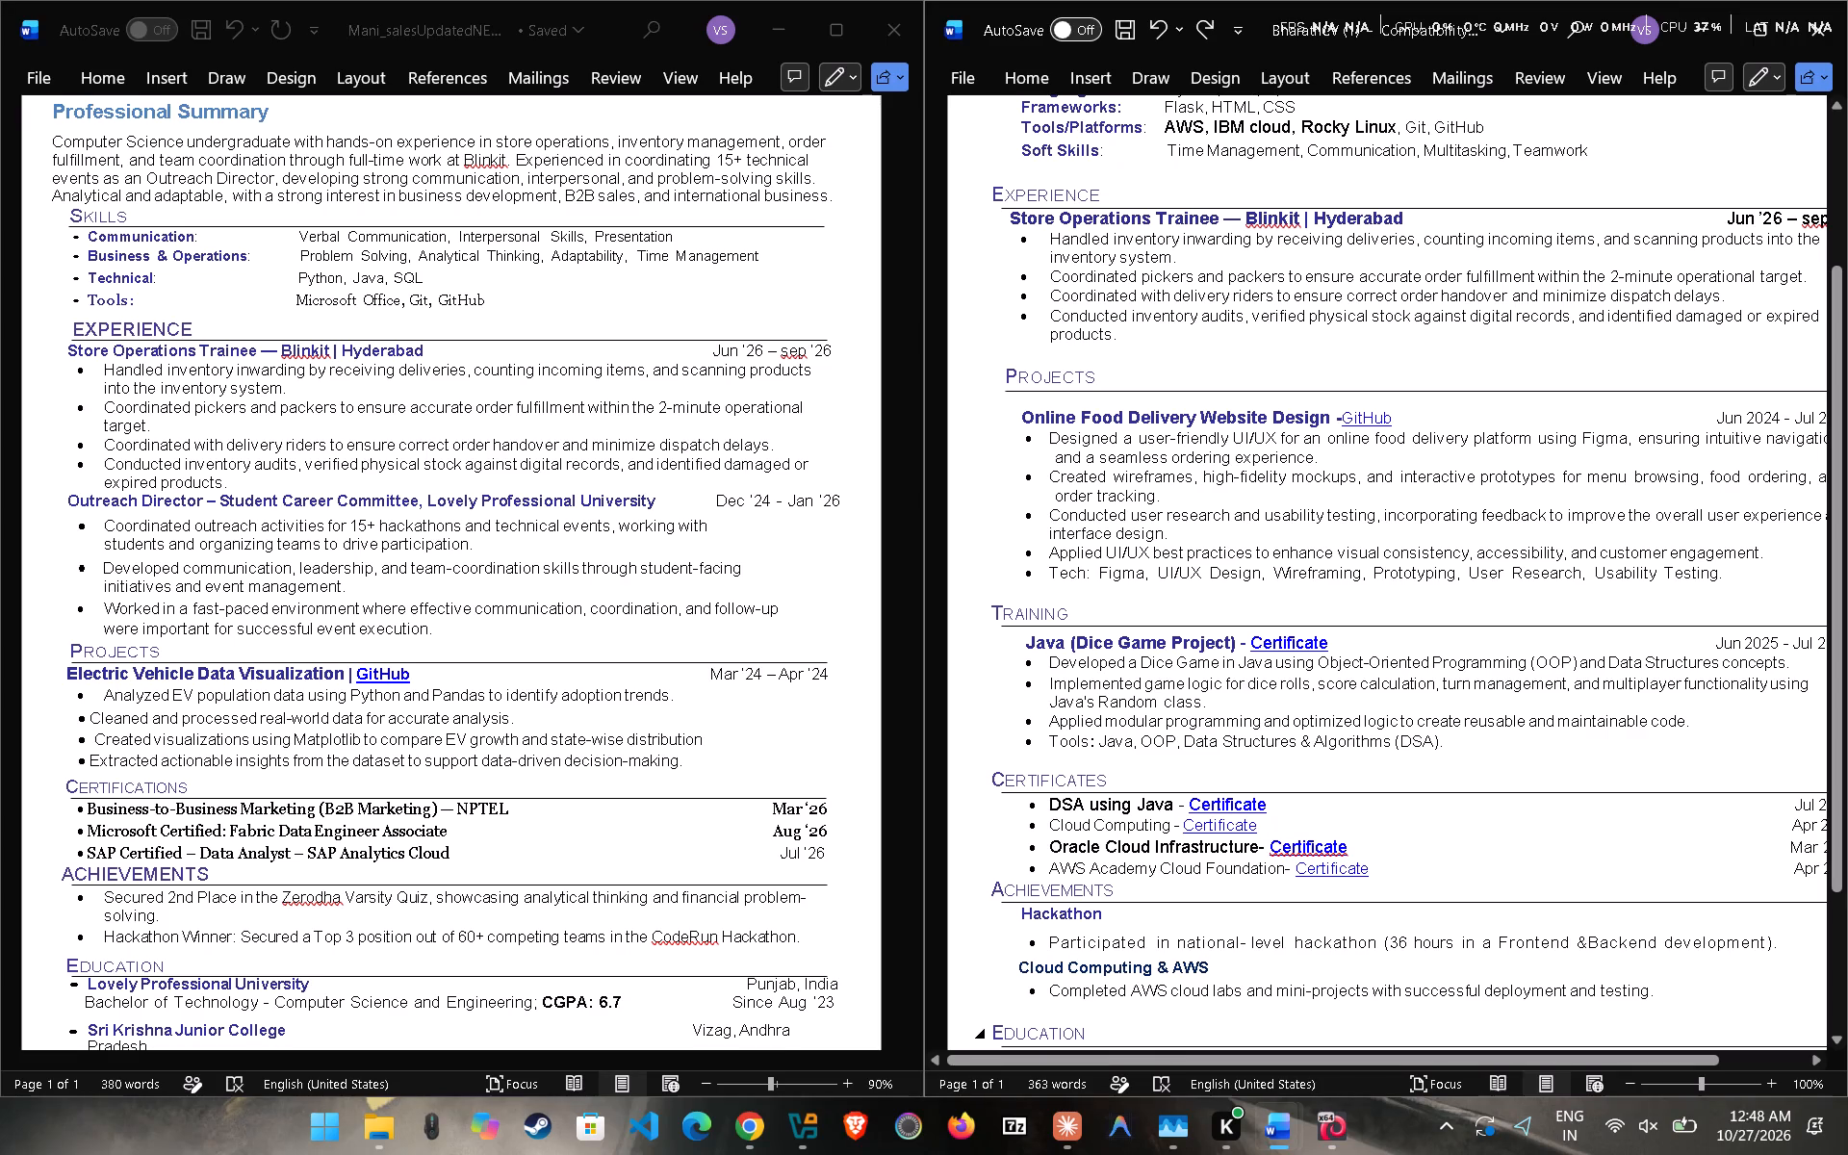
left_click(1771, 558)
key("BackSpace")
key("BackSpace")
key("BackSpace")
key("BackSpace")
key("BackSpace")
key("BackSpace")
key("BackSpace")
key("BackSpace")
key("BackSpace")
key("BackSpace")
key("BackSpace")
key("BackSpace")
key("BackSpace")
key("BackSpace")
key("BackSpace")
key("BackSpace")
key("BackSpace")
key("BackSpace")
key("BackSpace")
key("BackSpace")
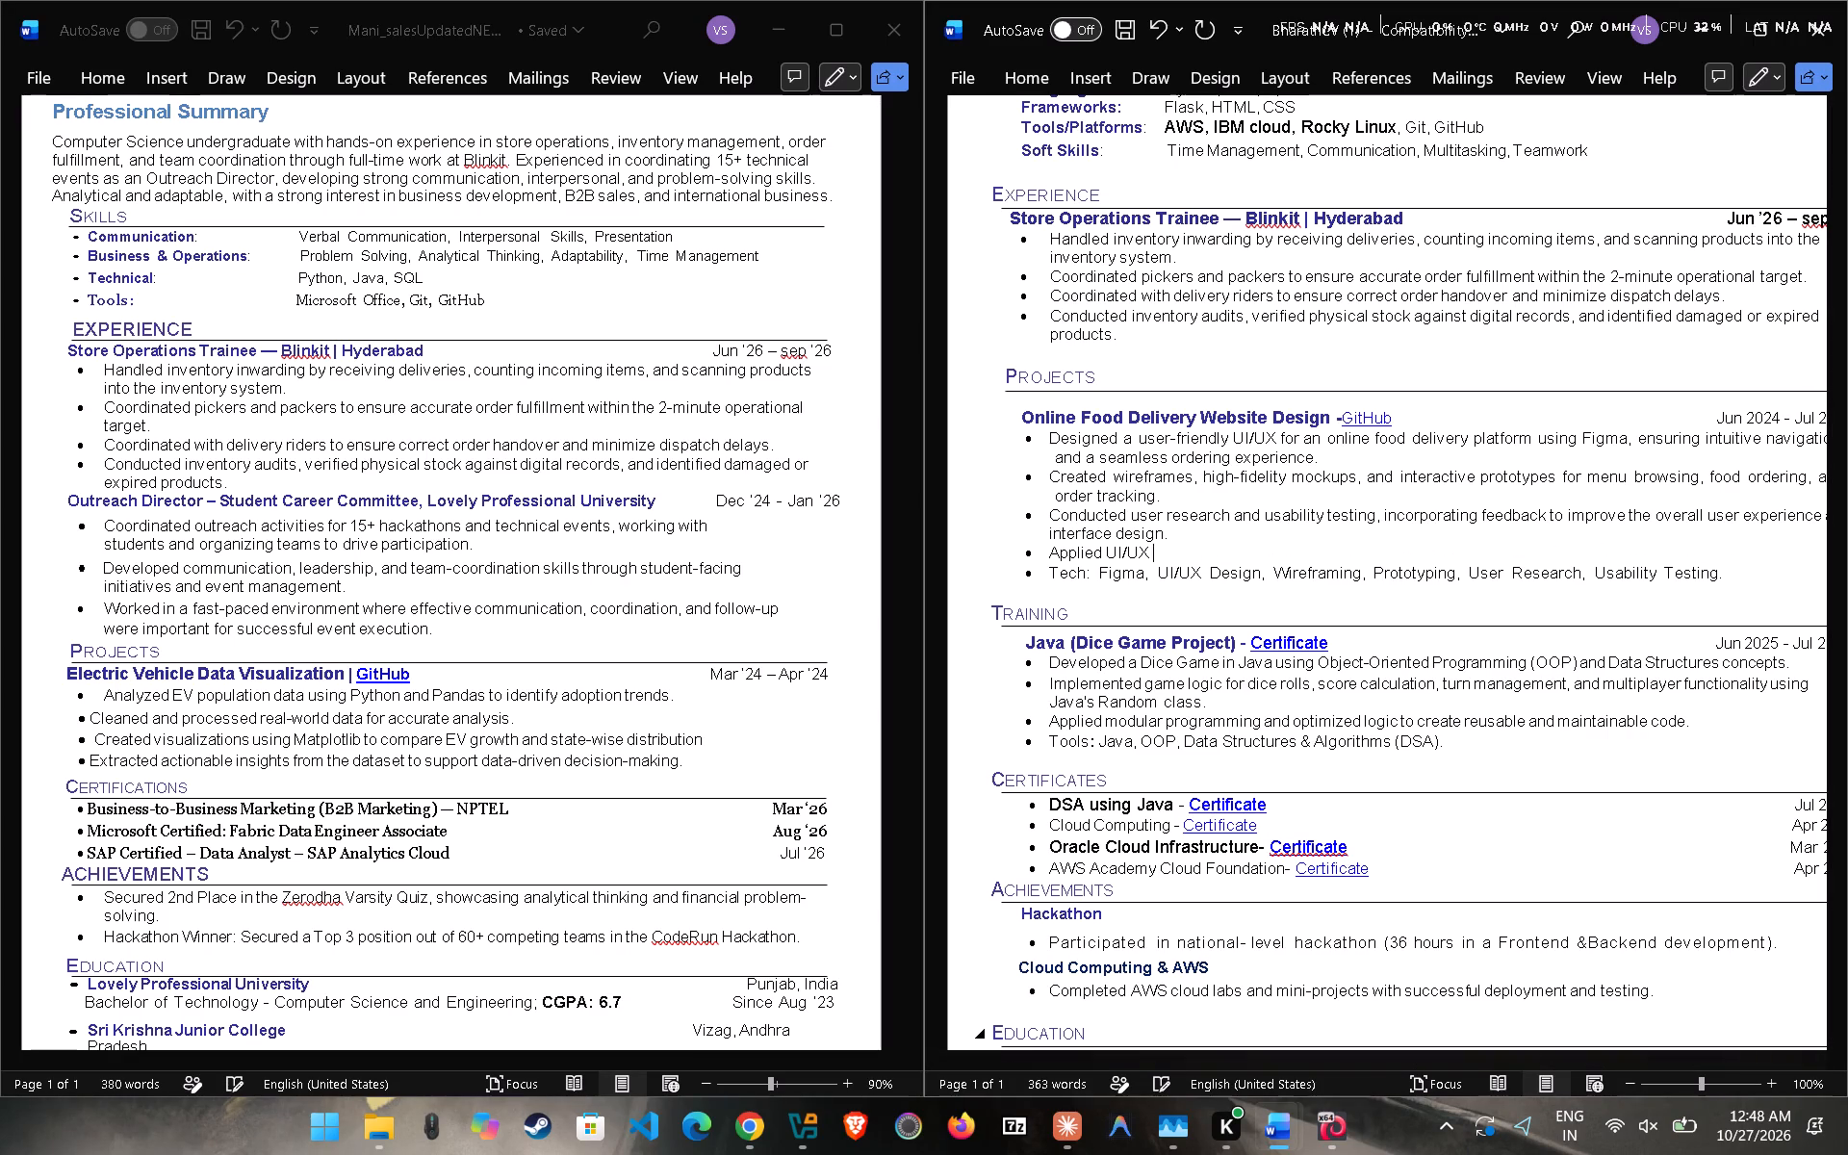
key("BackSpace")
key("BackSpace")
key("BackSpace")
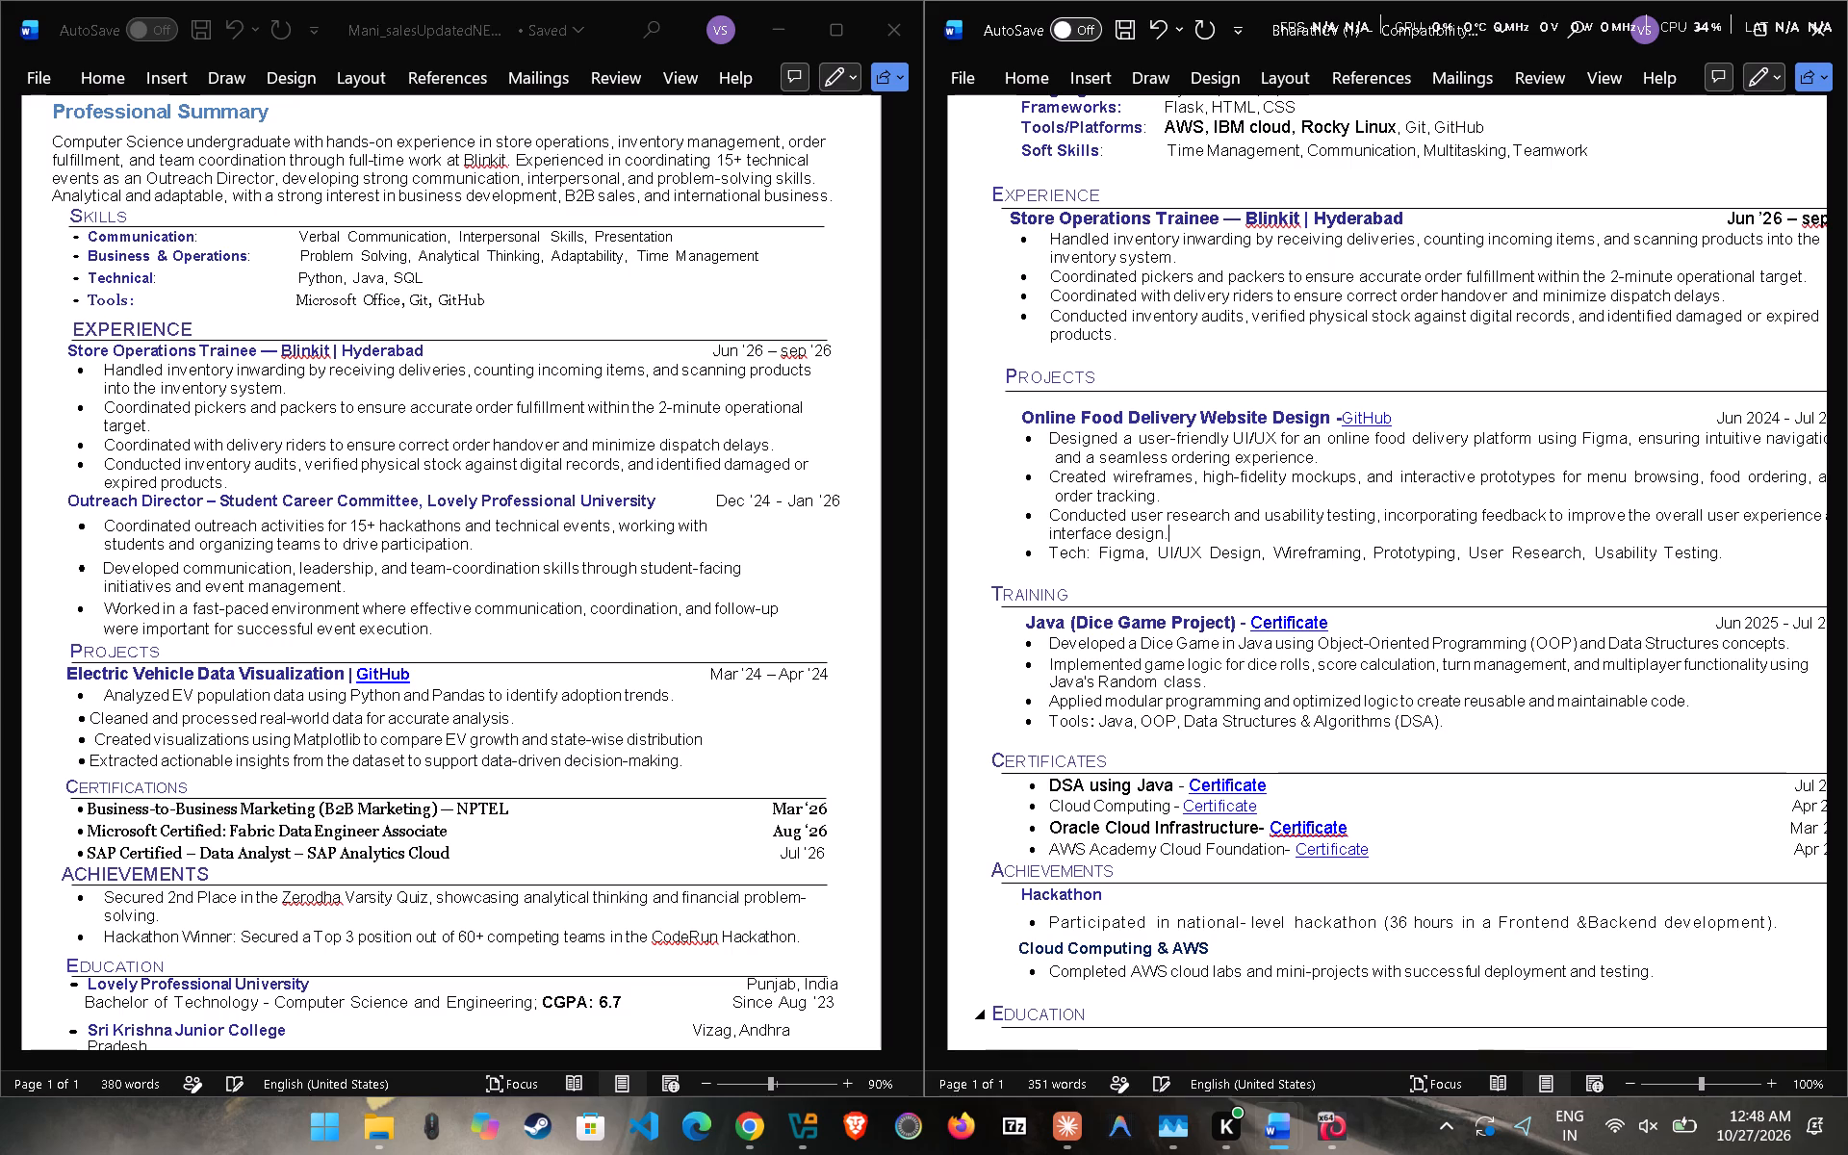
scroll(1771, 558, "down", 3)
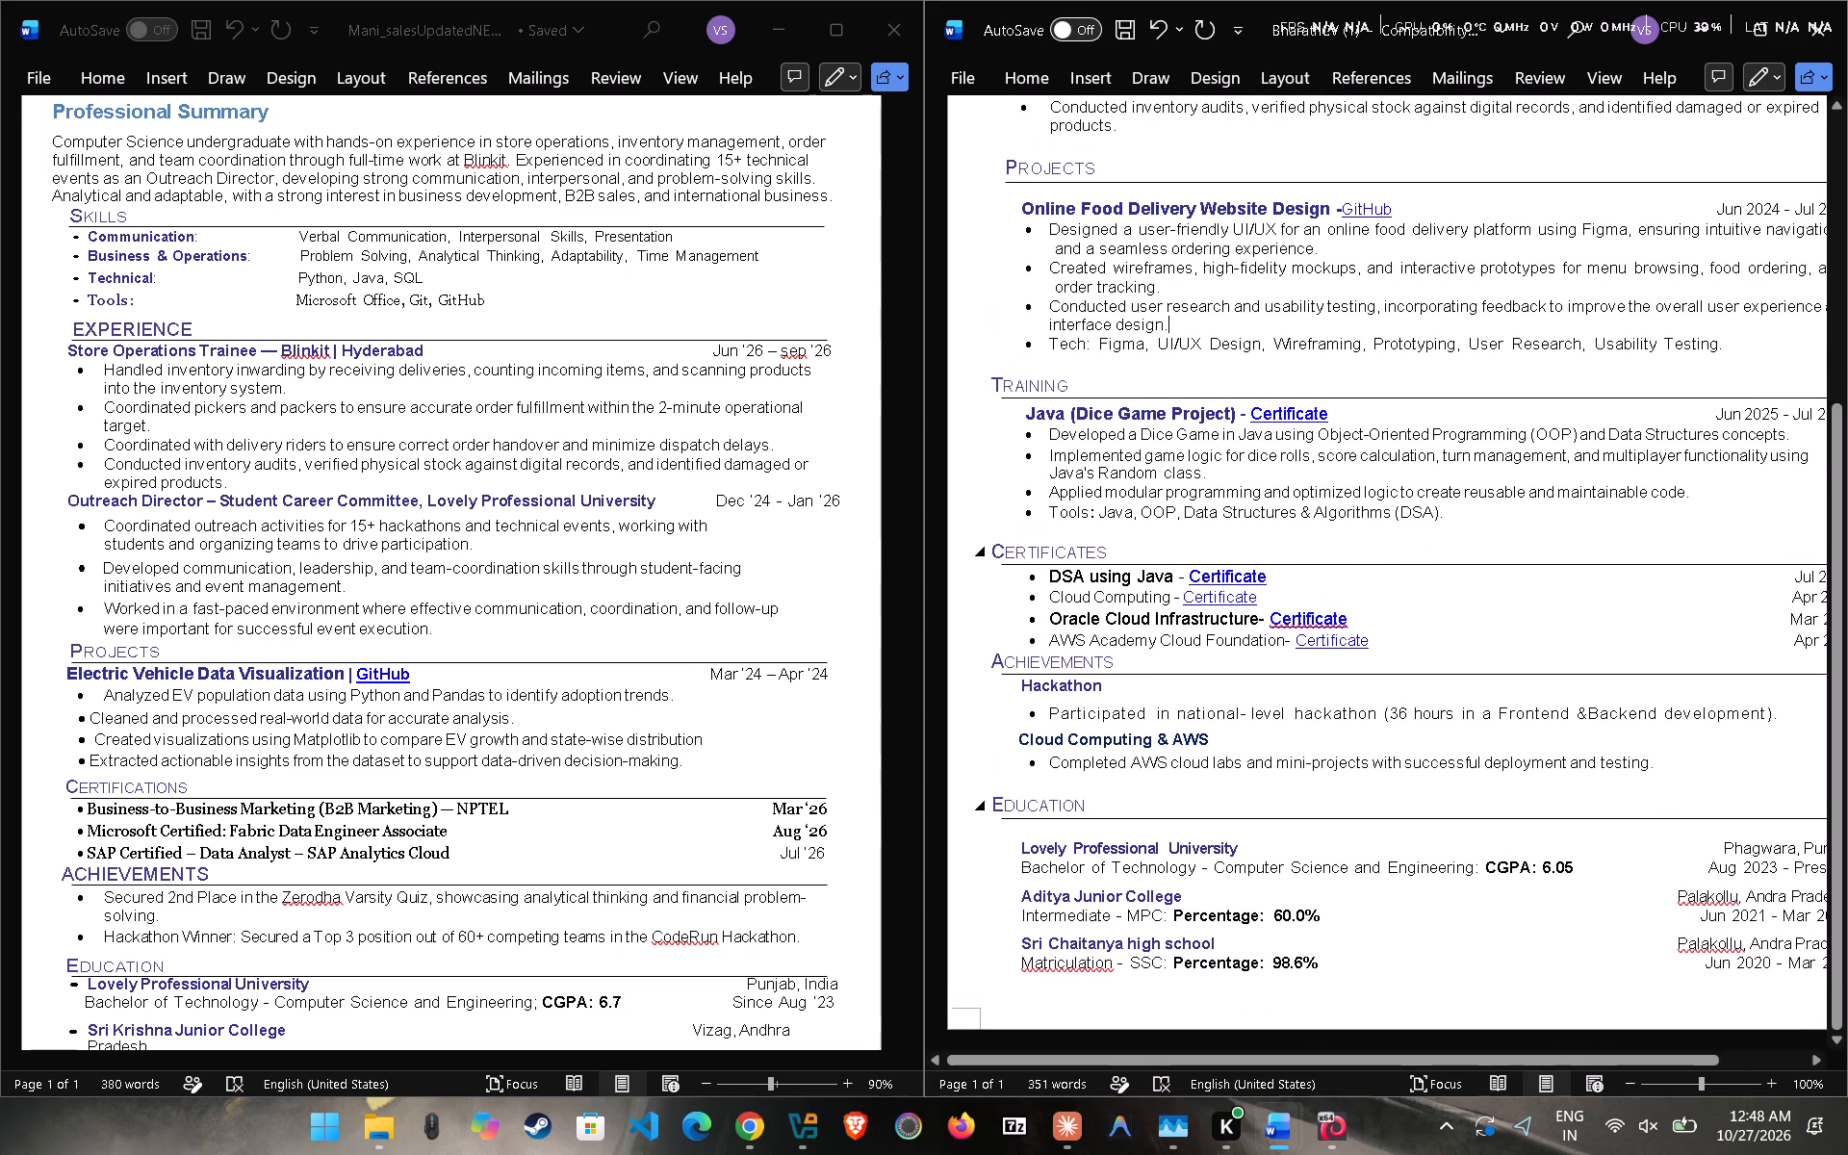
scroll(1410, 639, "up", 1)
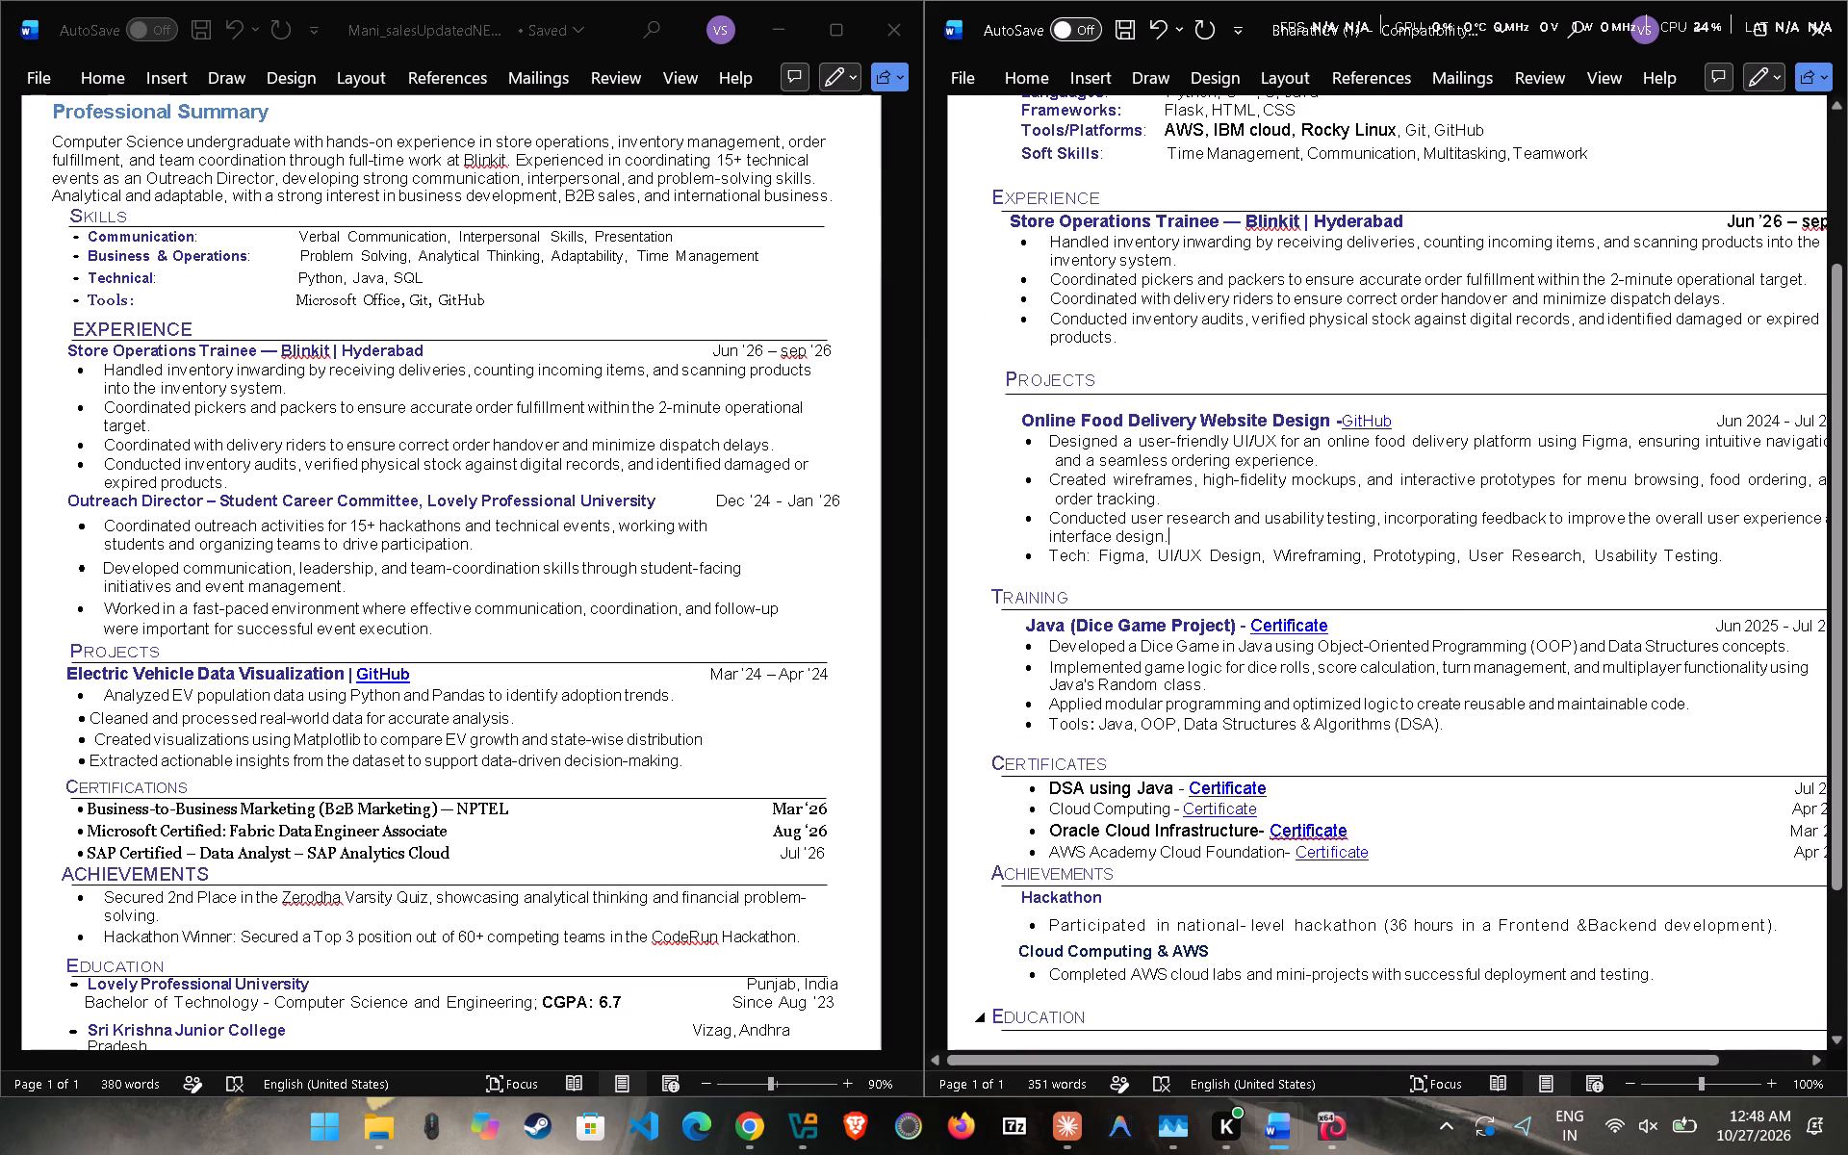
Set the font size of the "DSA using Java" and "Oracle Cloud Infrastructure" certificate names to 10.
scroll(1445, 807, "down", 1)
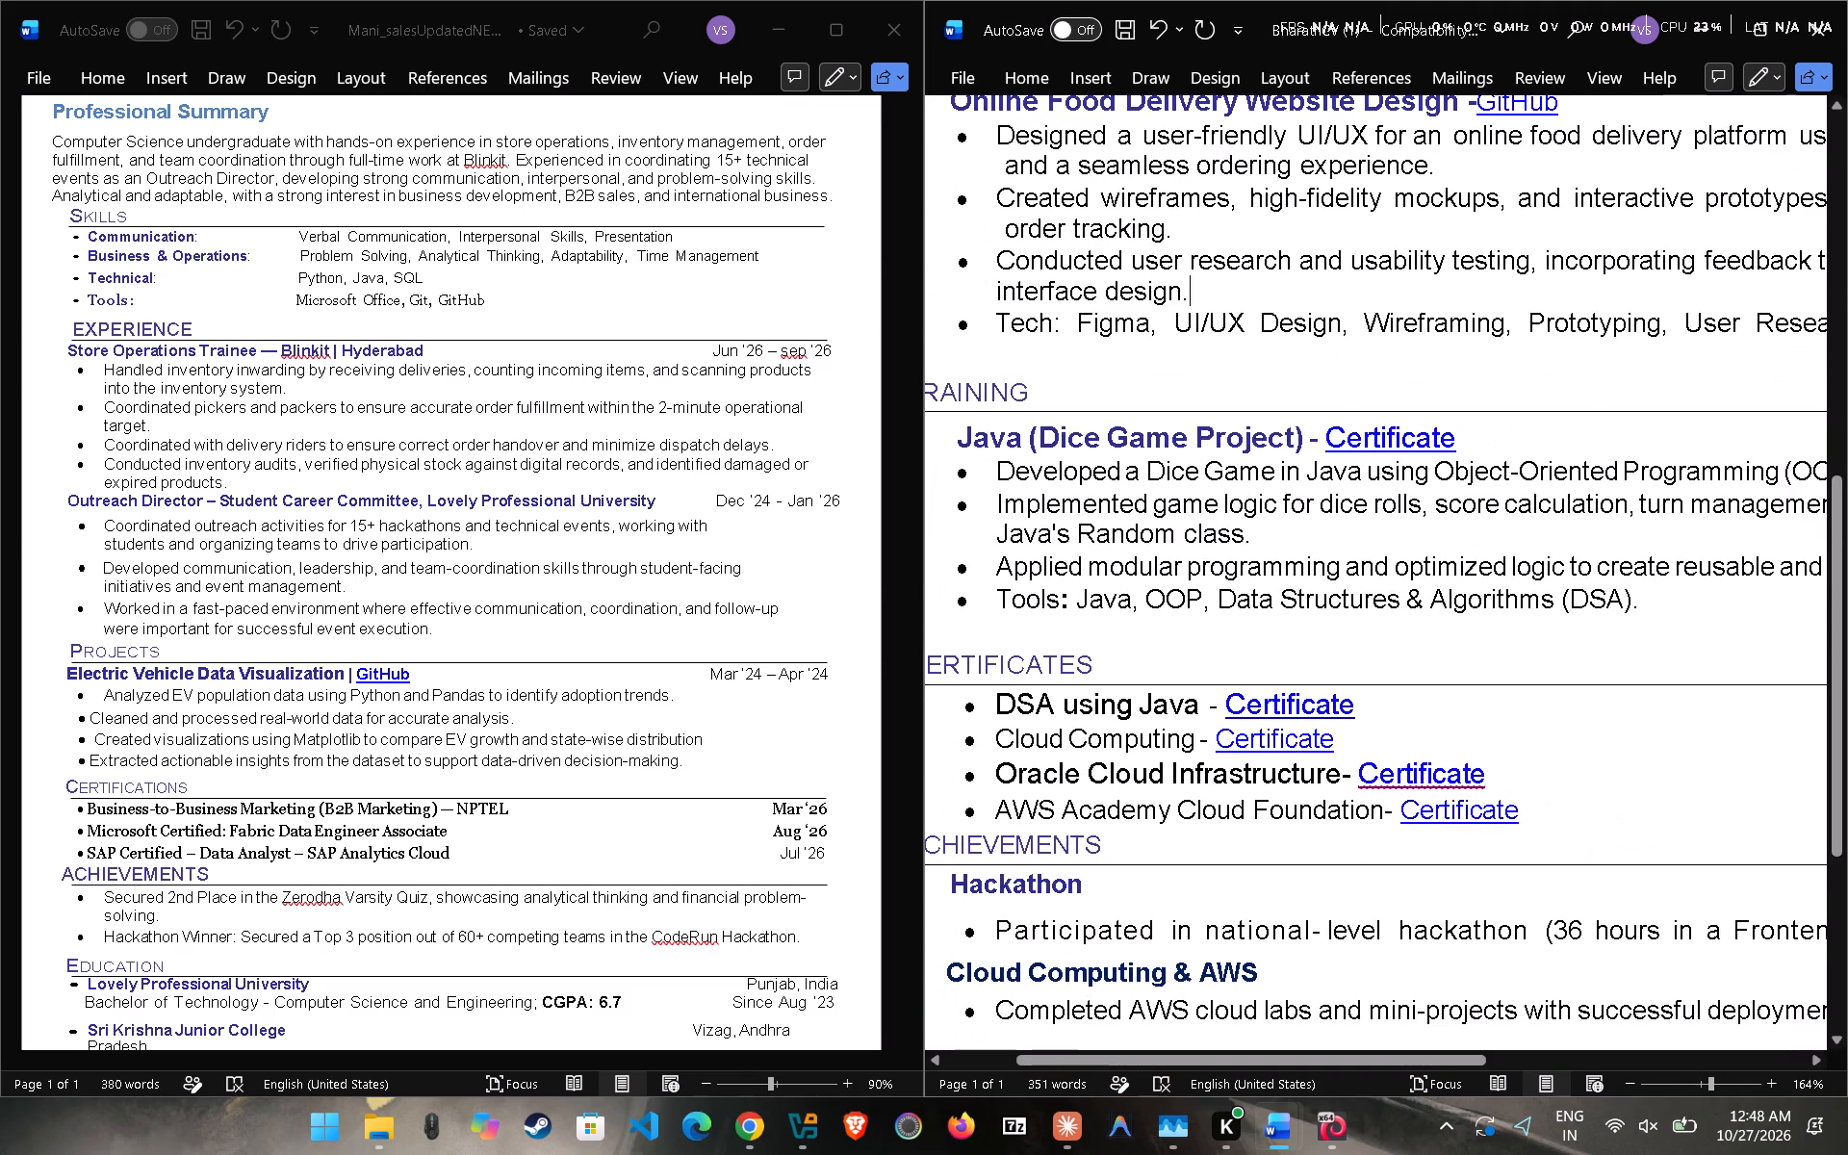
left_click_drag(1195, 706, 1026, 709)
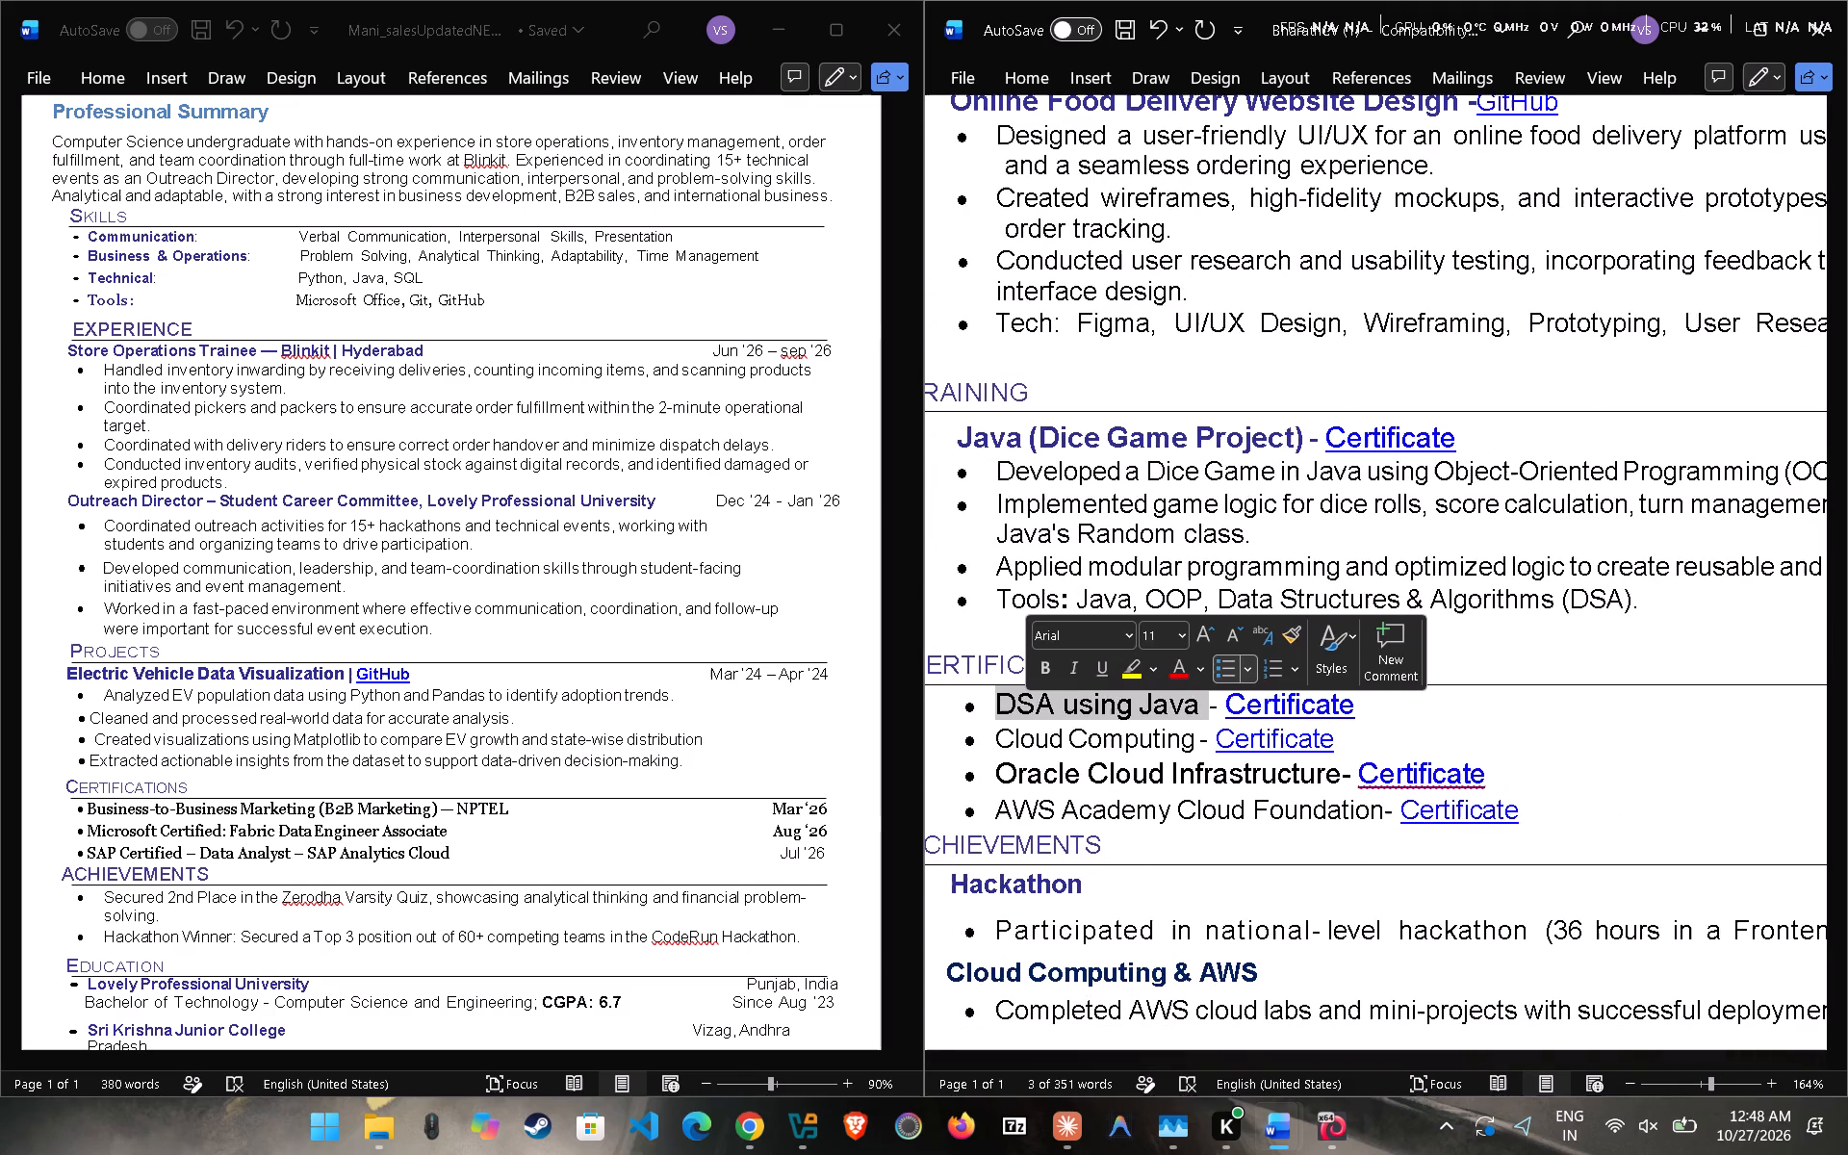
left_click(1150, 636)
type("10")
key("Return")
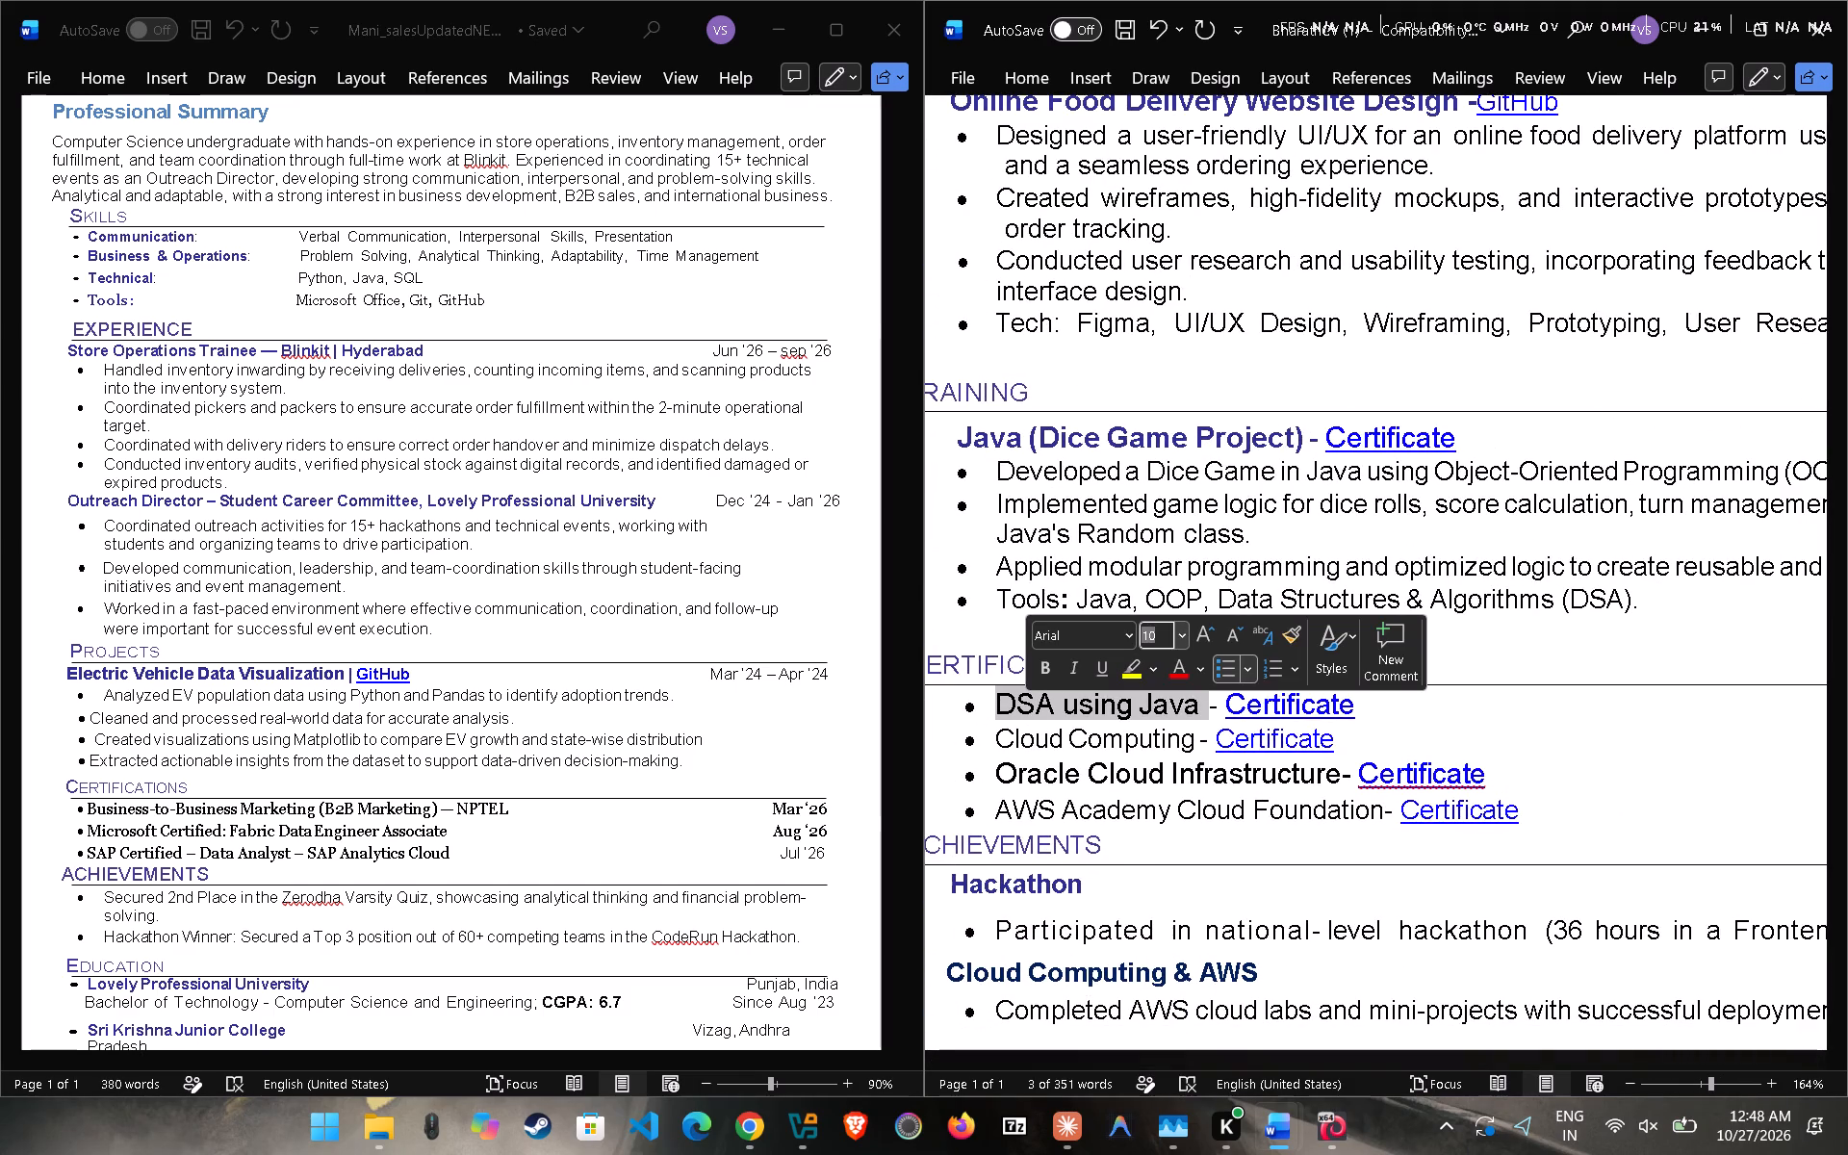
left_click_drag(998, 775, 1271, 787)
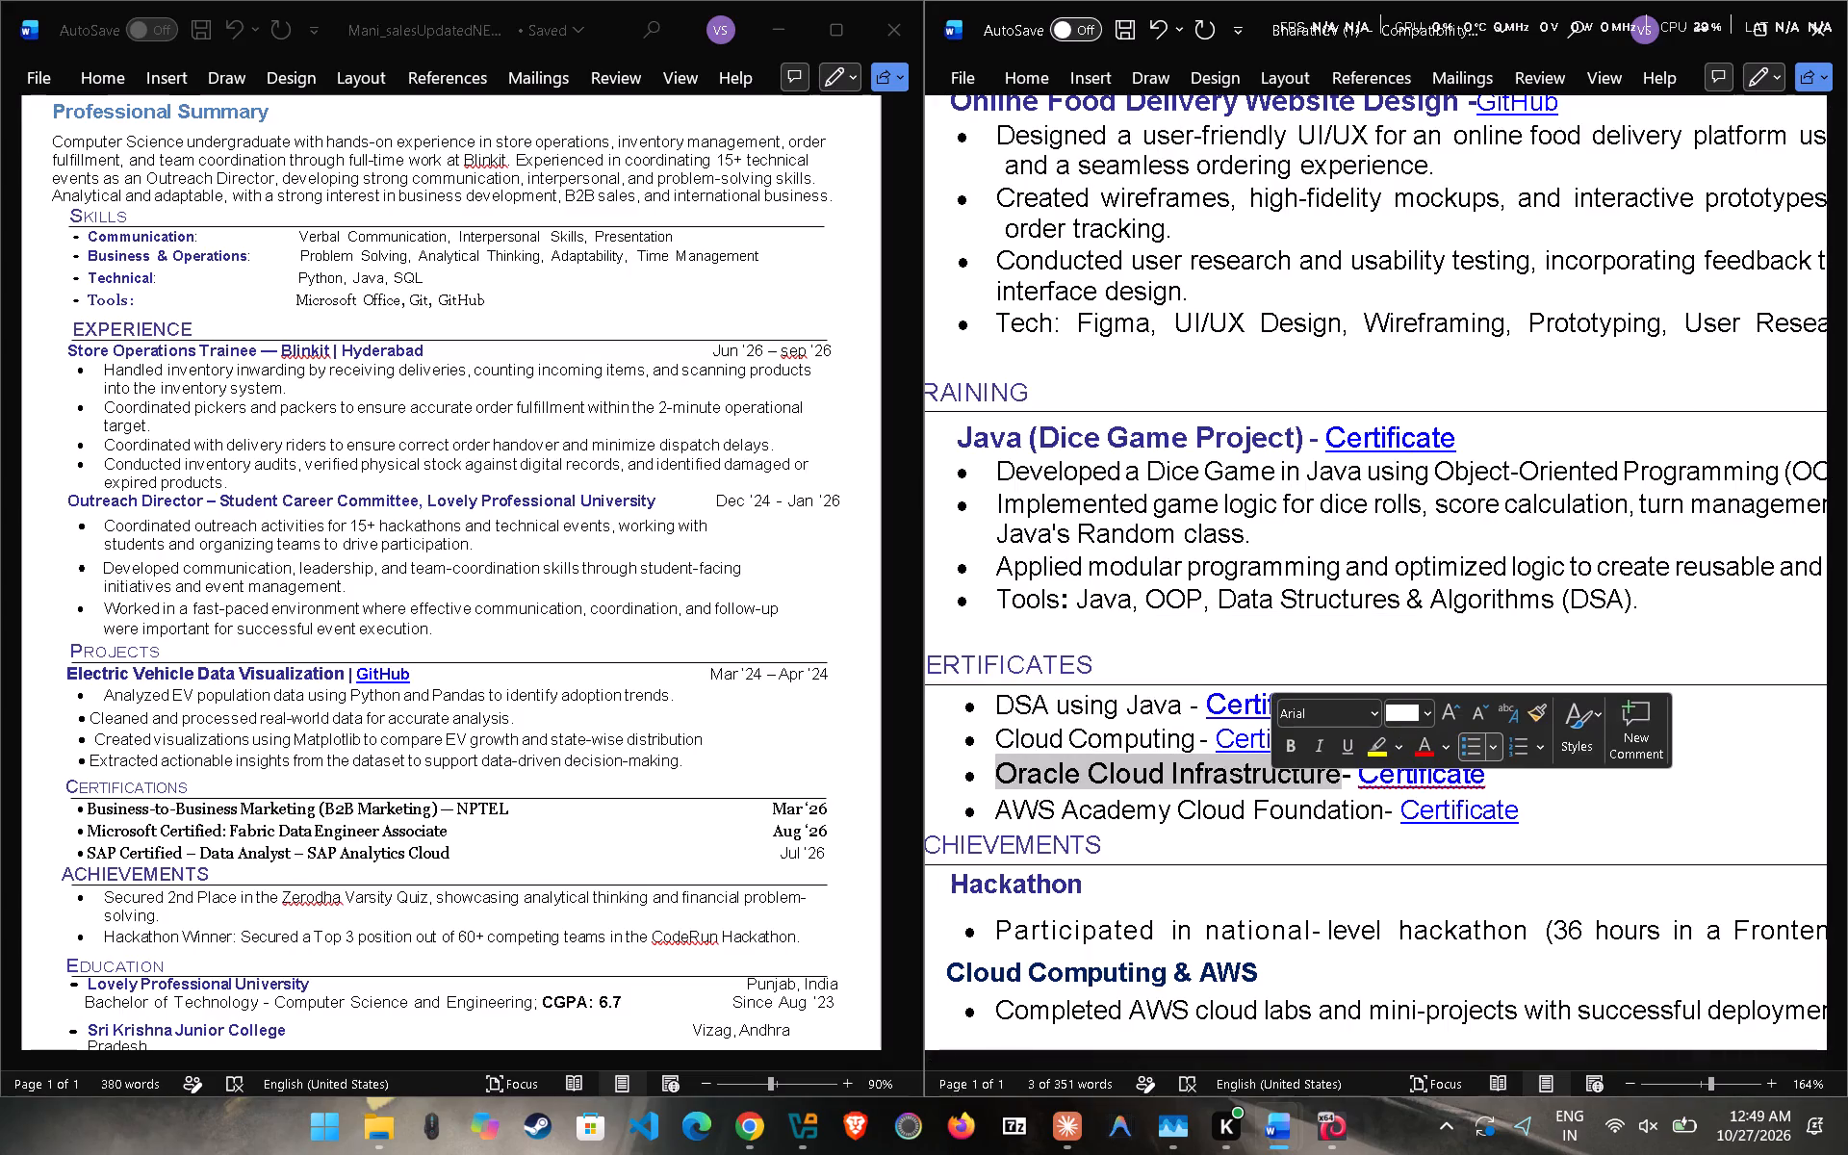
left_click(1409, 709)
type("10")
key("Return")
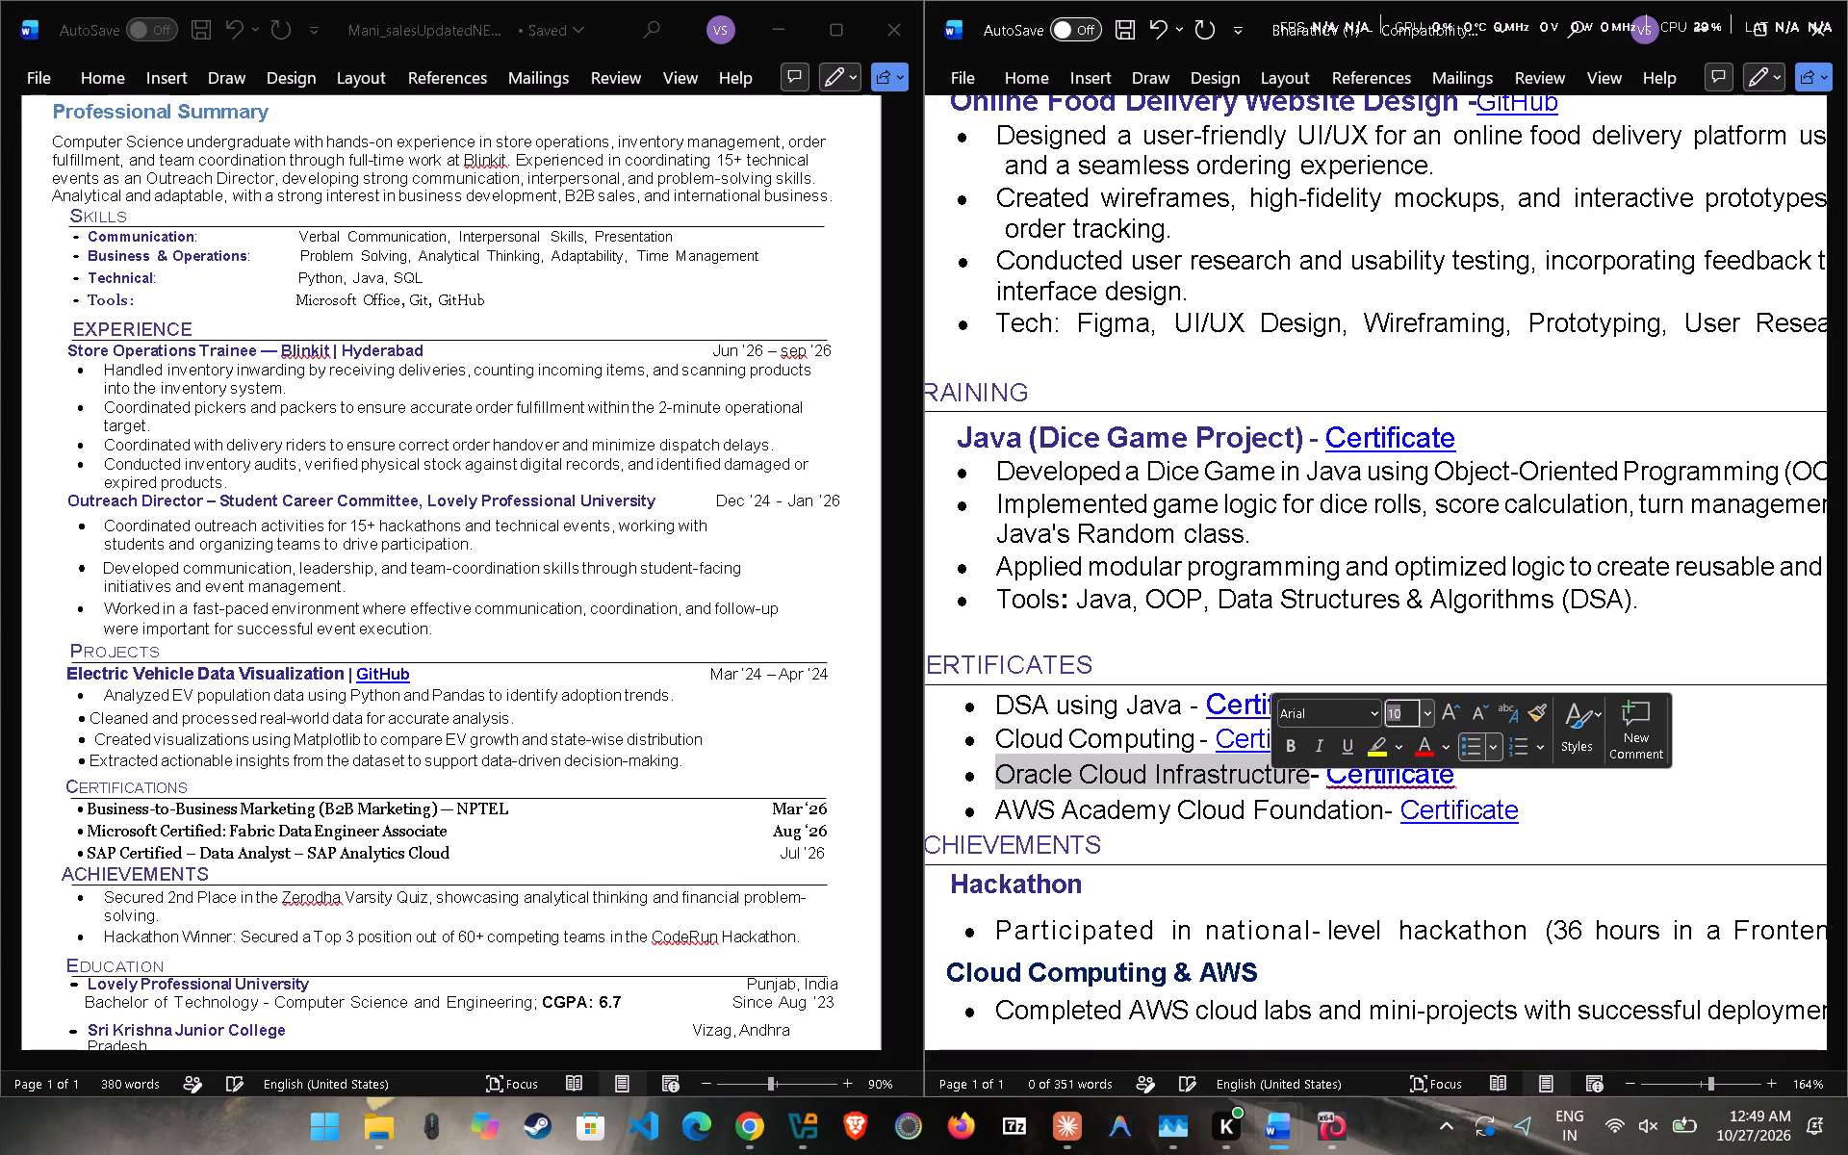
left_click(1408, 646)
Insert an unbulleted blank line after the AWS Academy Cloud Foundation certificate link, above the Achievements heading.
scroll(1408, 646, "down", 1)
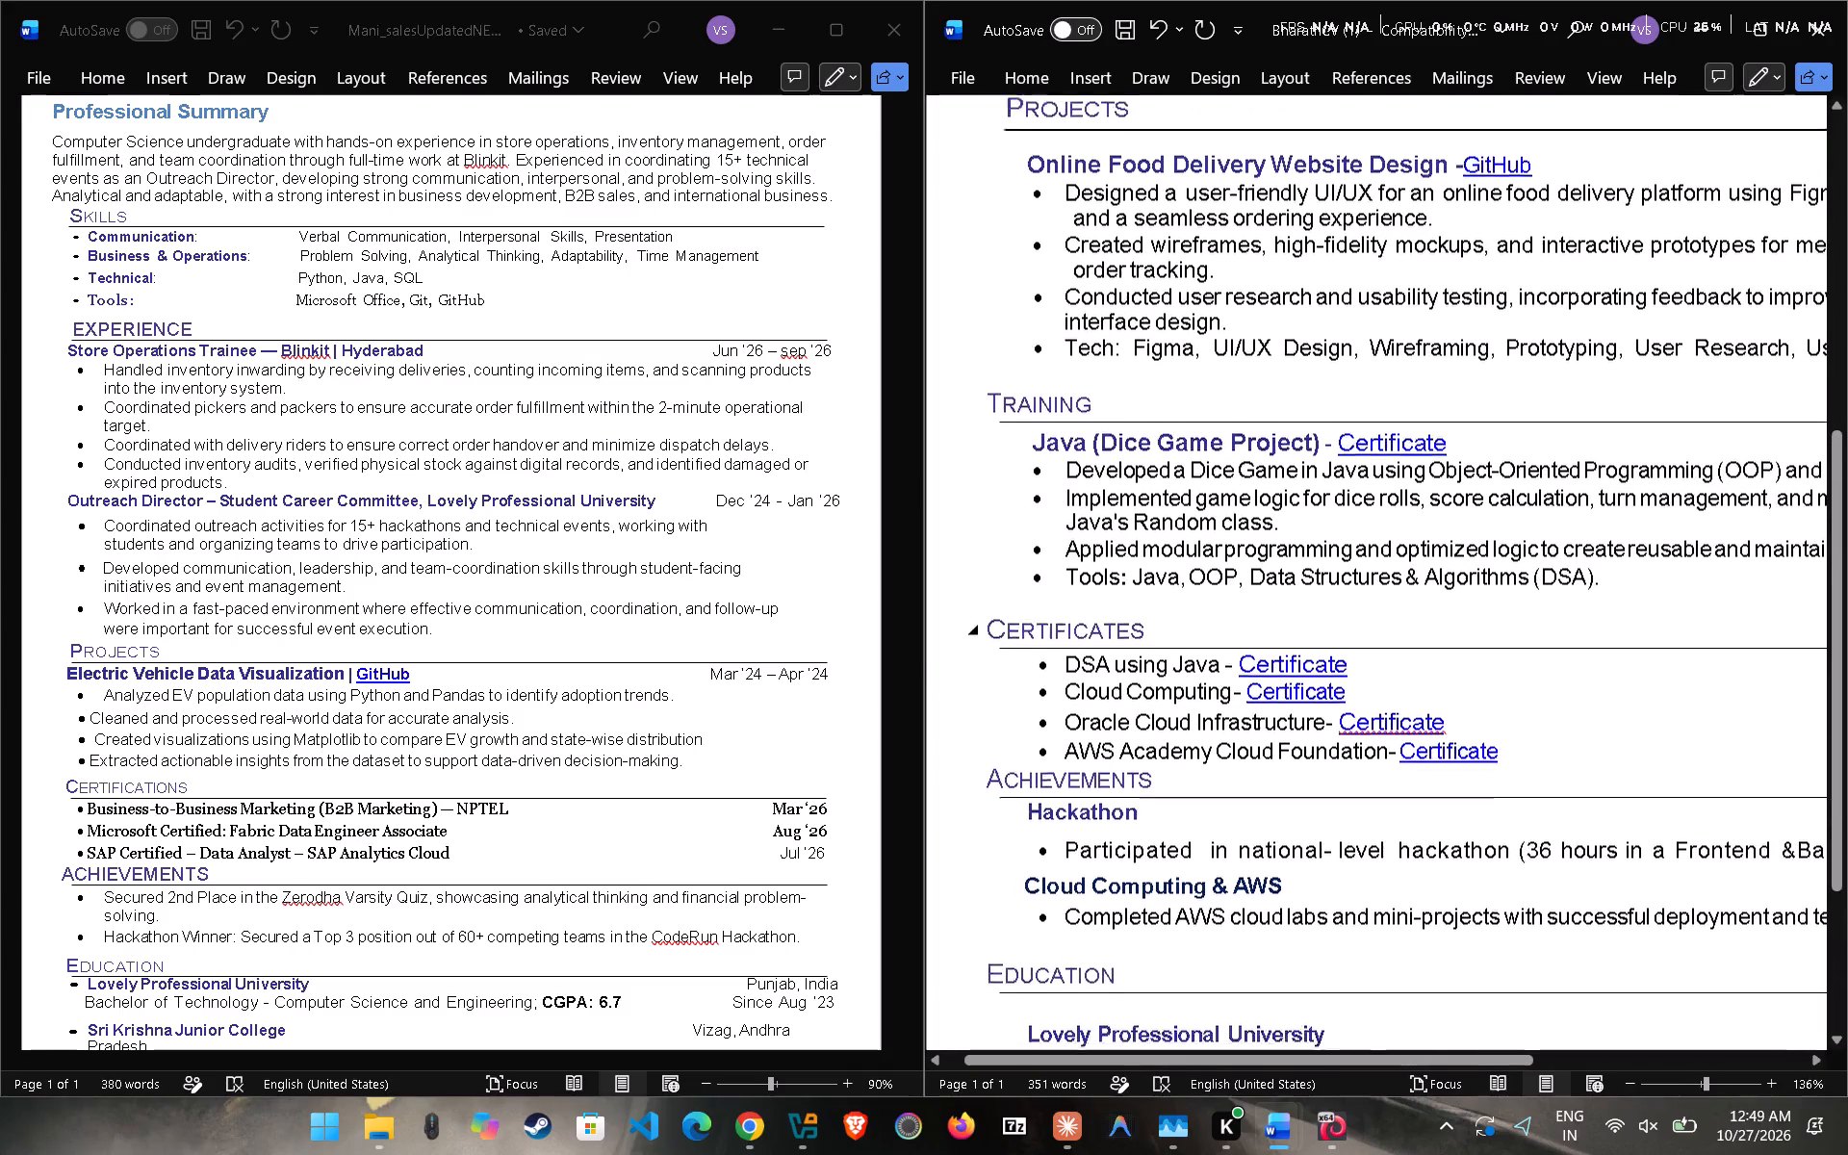
scroll(1408, 646, "down", 1)
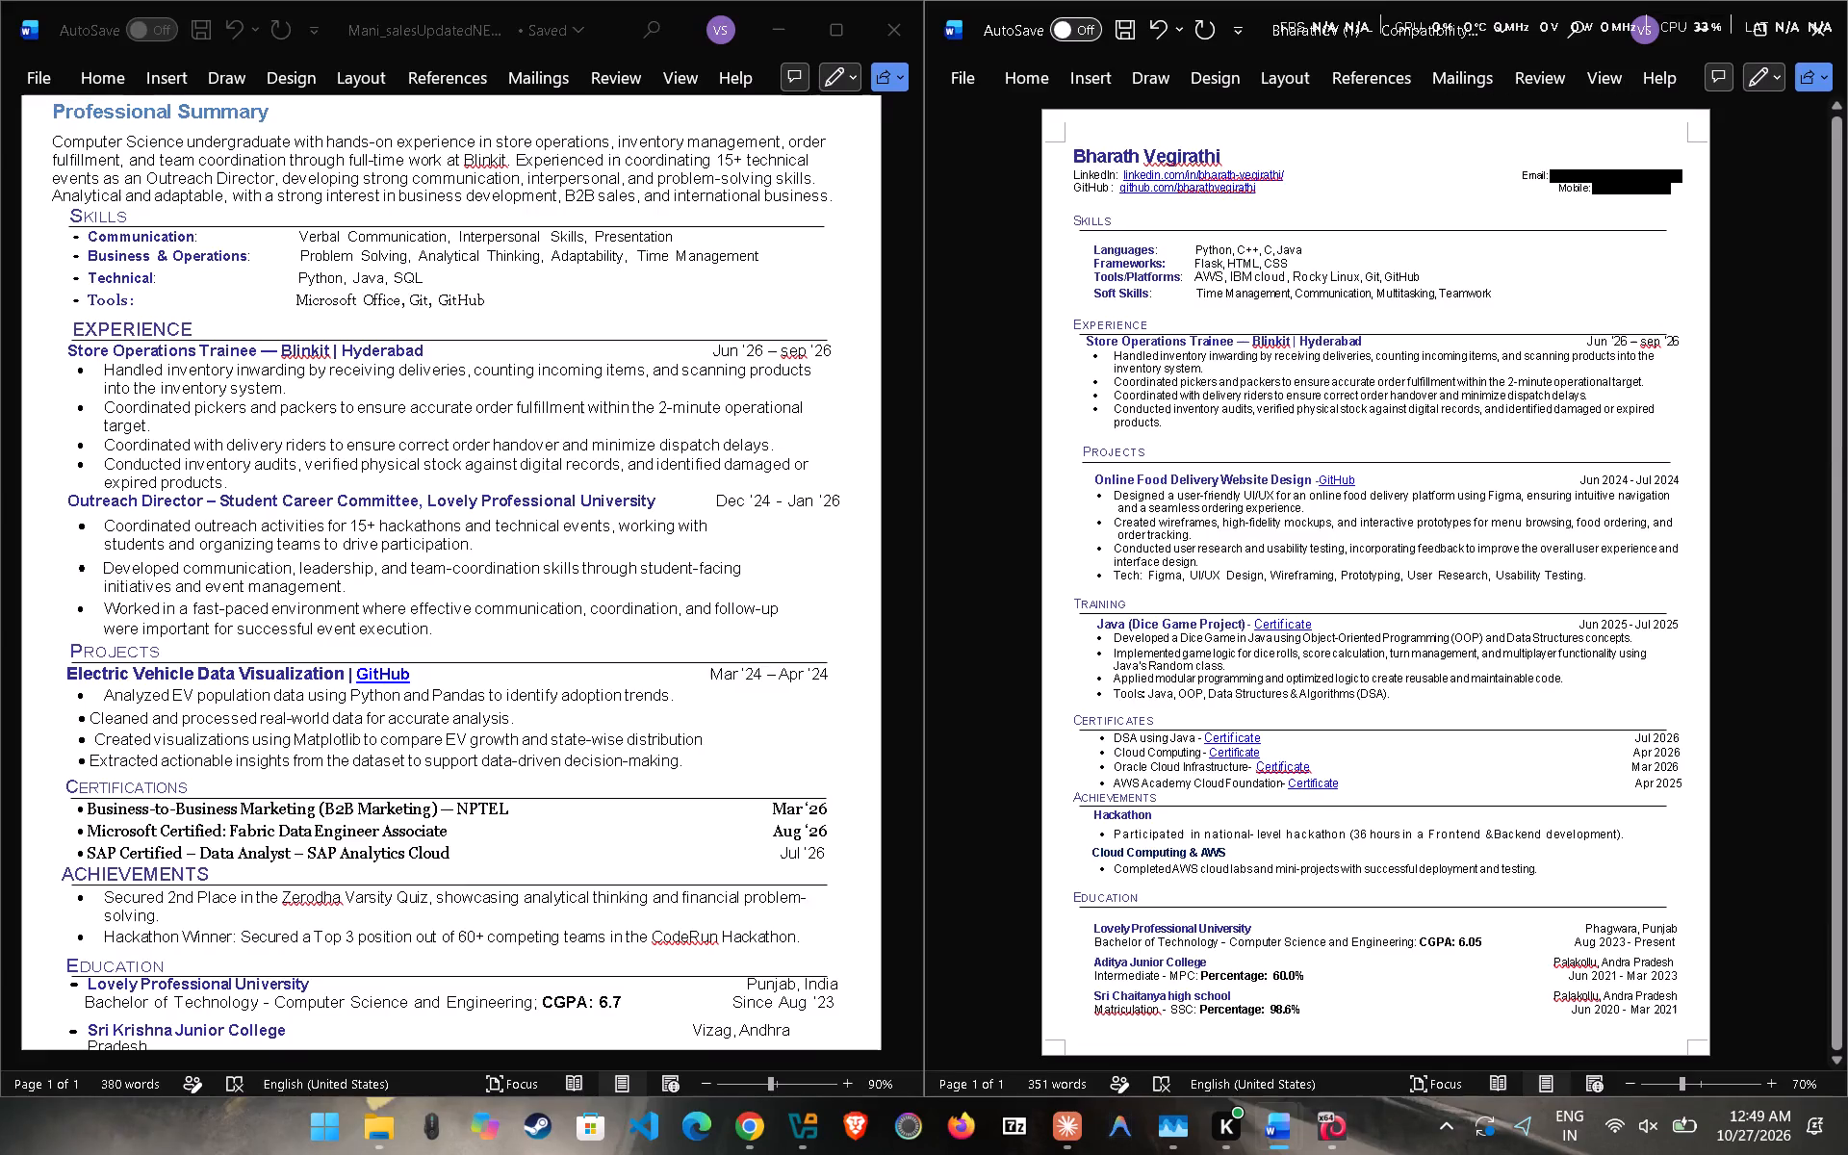
left_click(1357, 786)
key("Return")
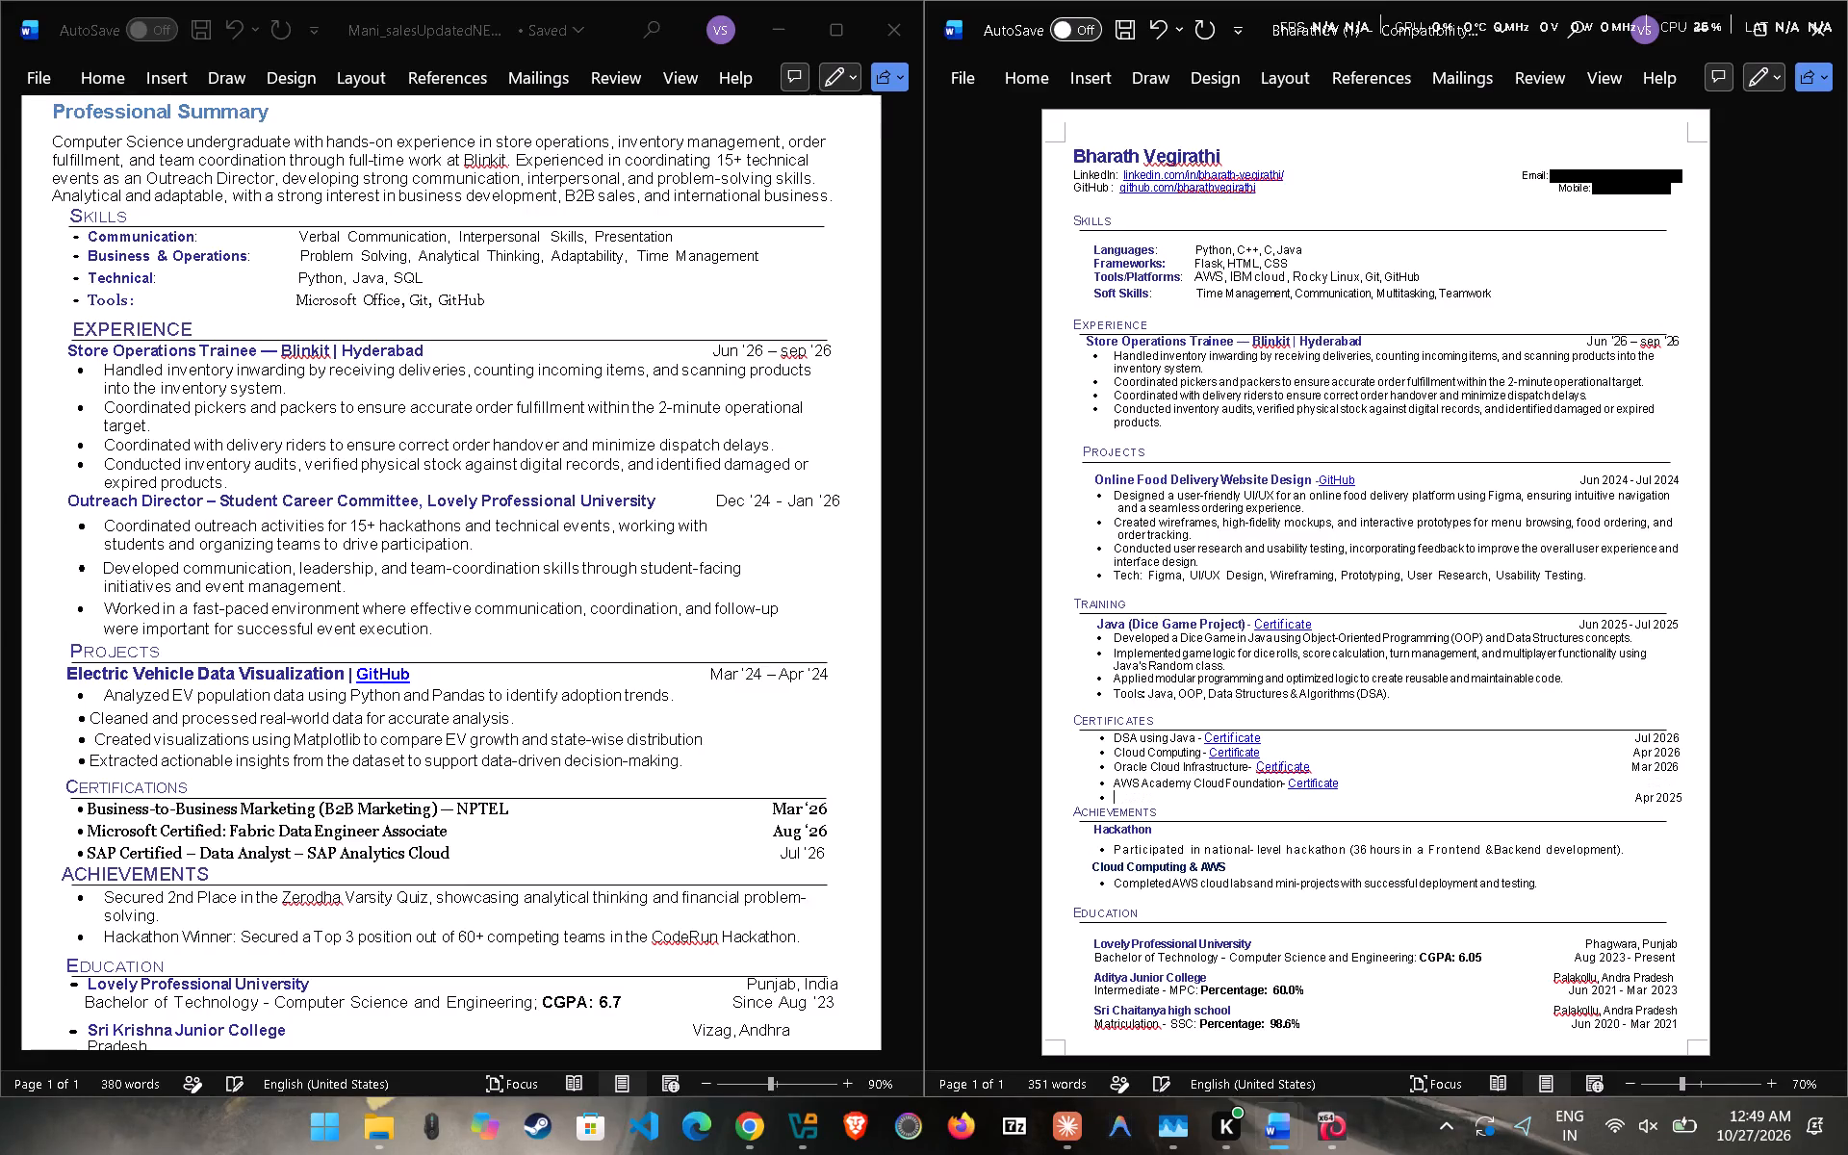
key("BackSpace")
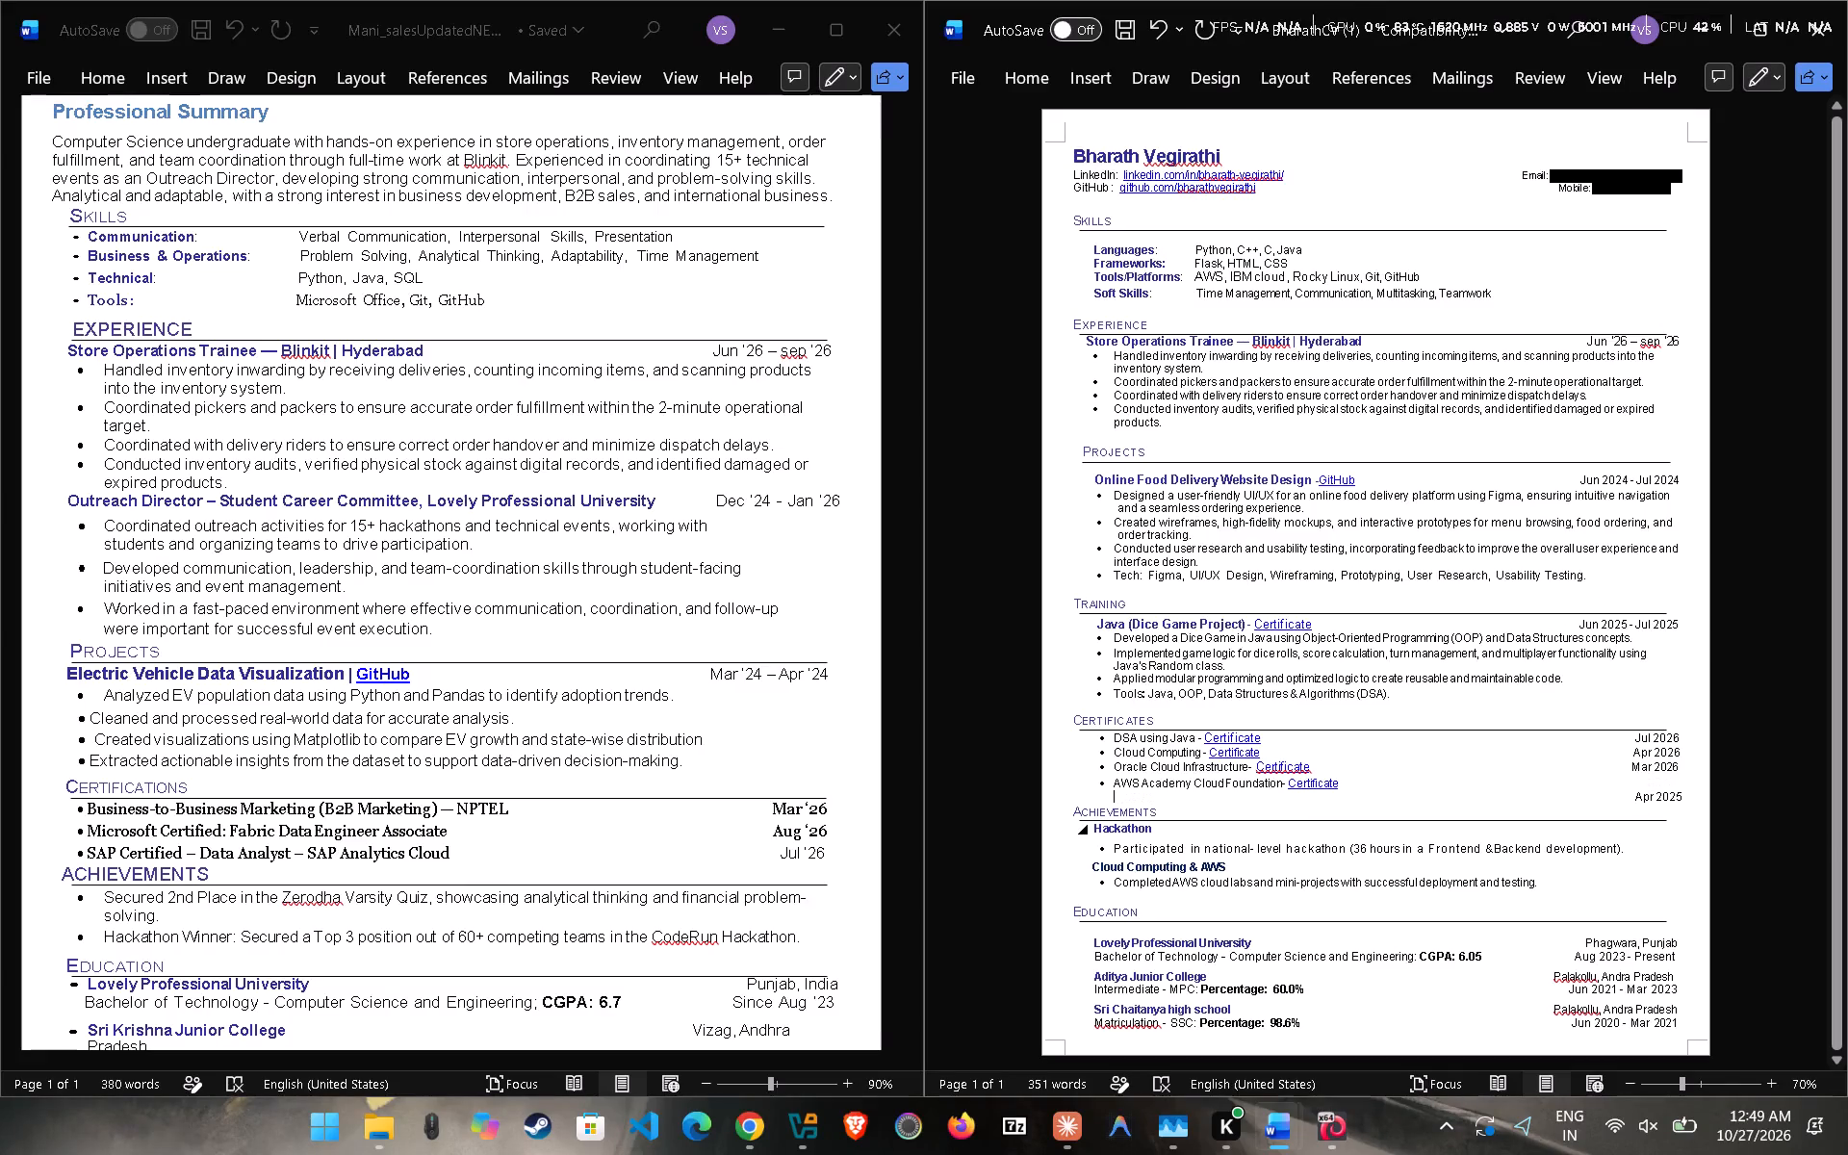
scroll(1331, 883, "up", 1)
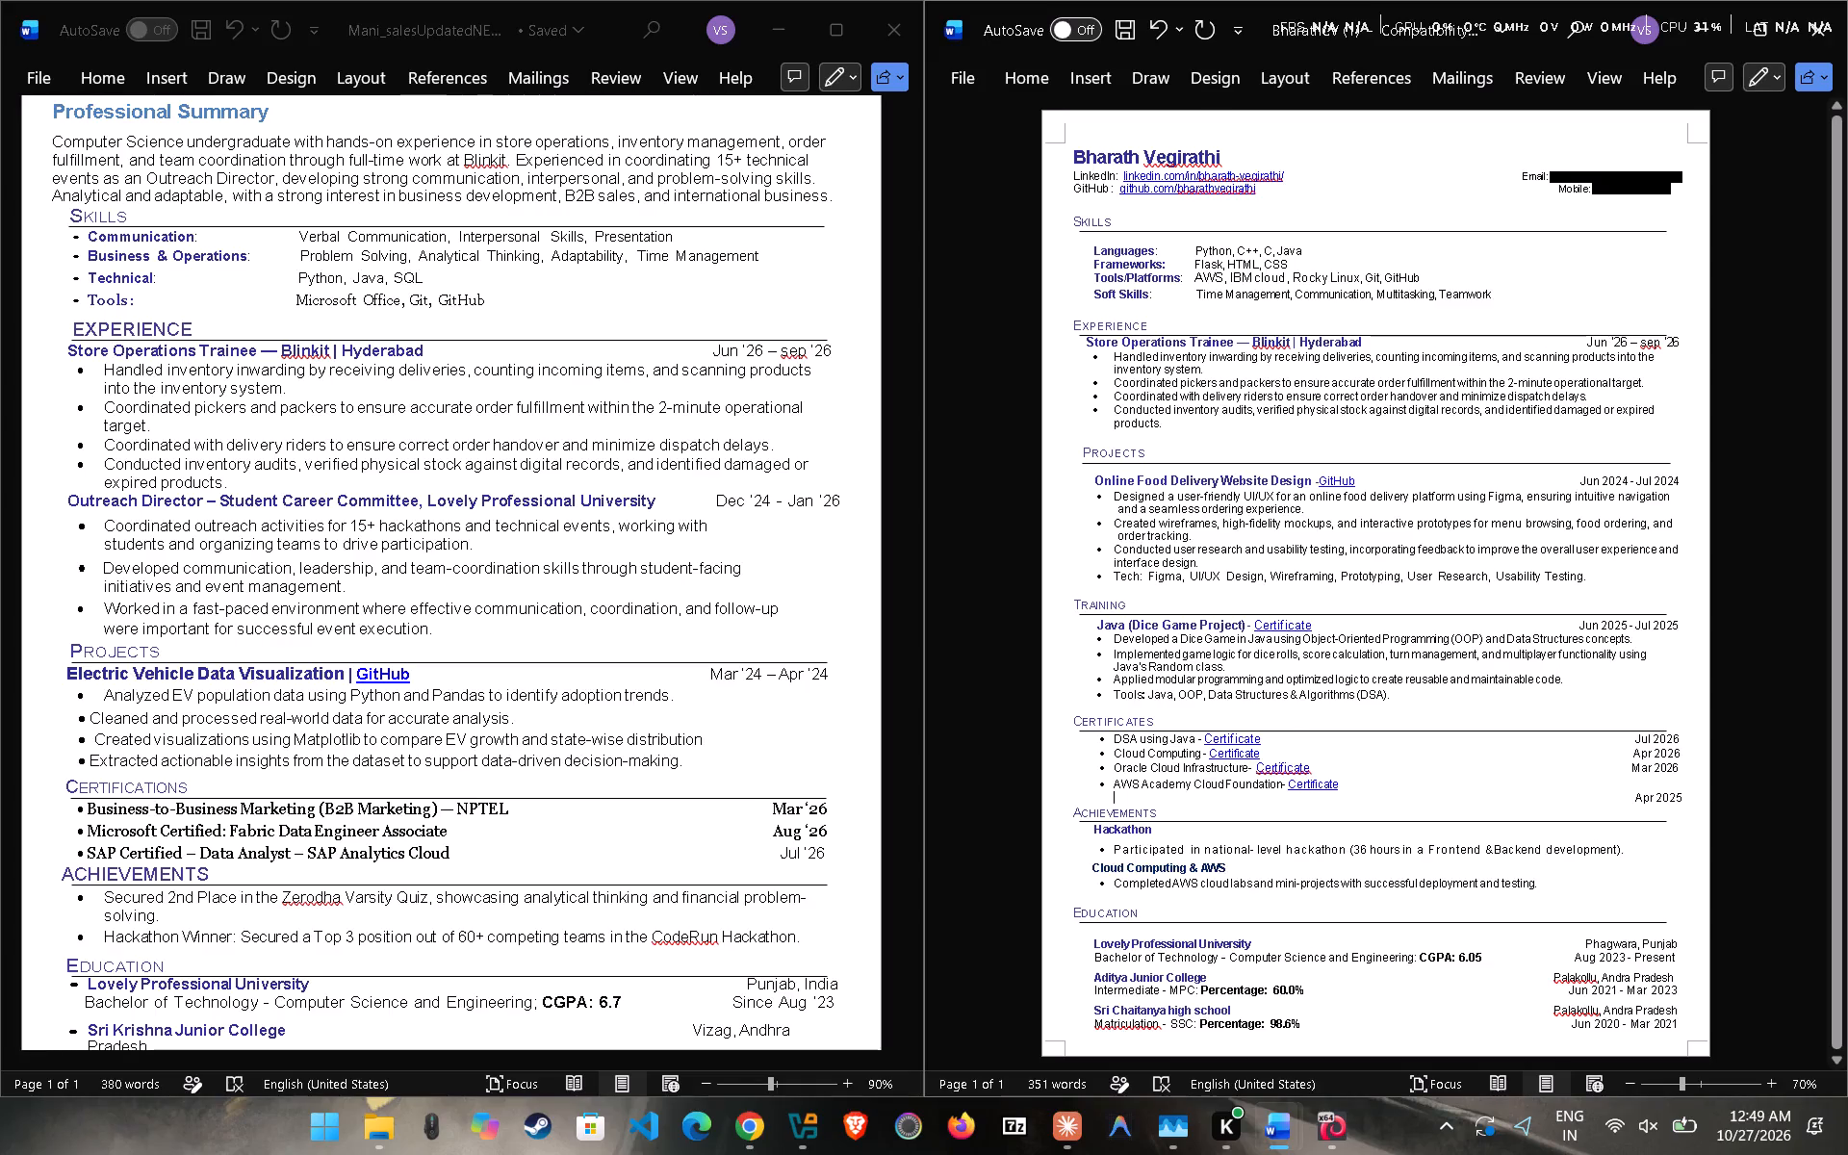
Move the "Apr 2025" date from the blank line up to the AWS Academy Cloud Foundation certificate line.
left_click(1764, 12)
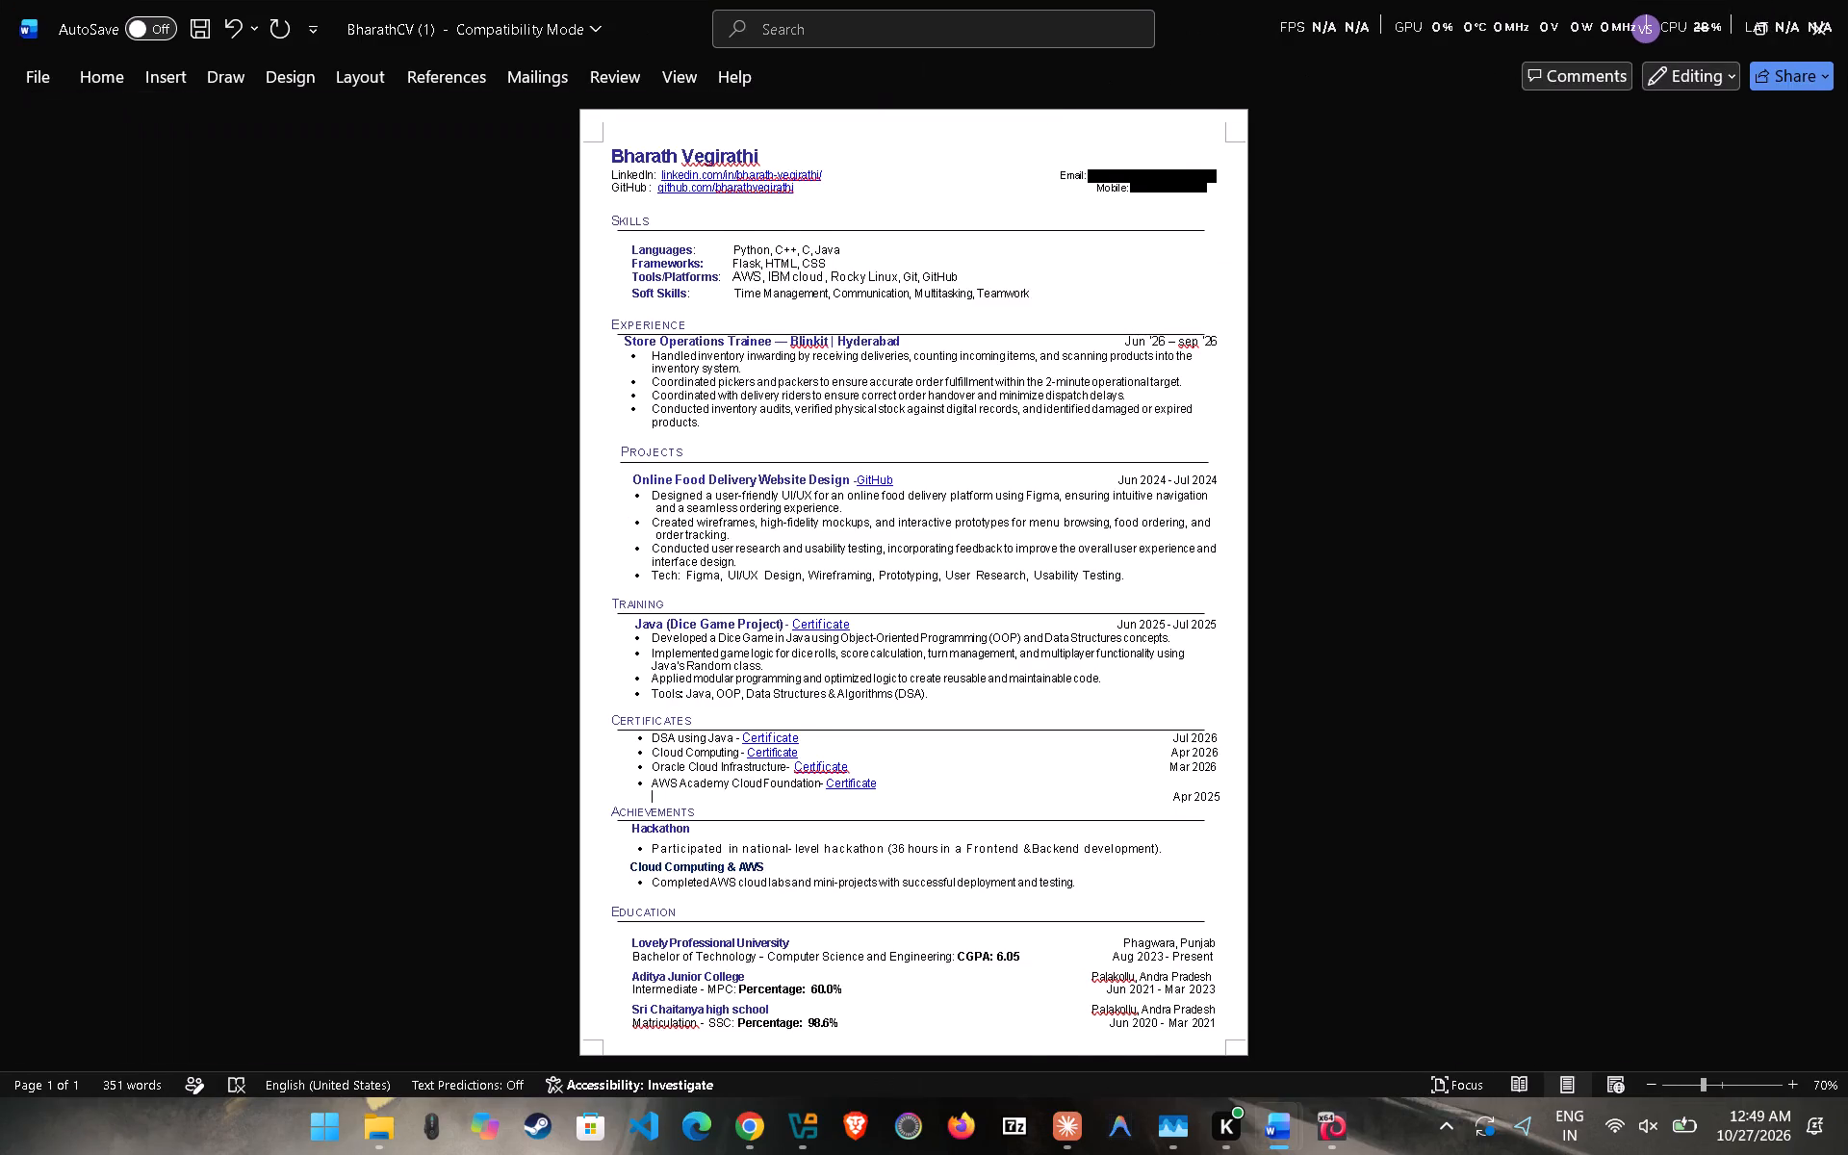
scroll(891, 652, "up", 1, "ctrl")
scroll(891, 652, "down", 1, "ctrl")
scroll(891, 652, "down", 3)
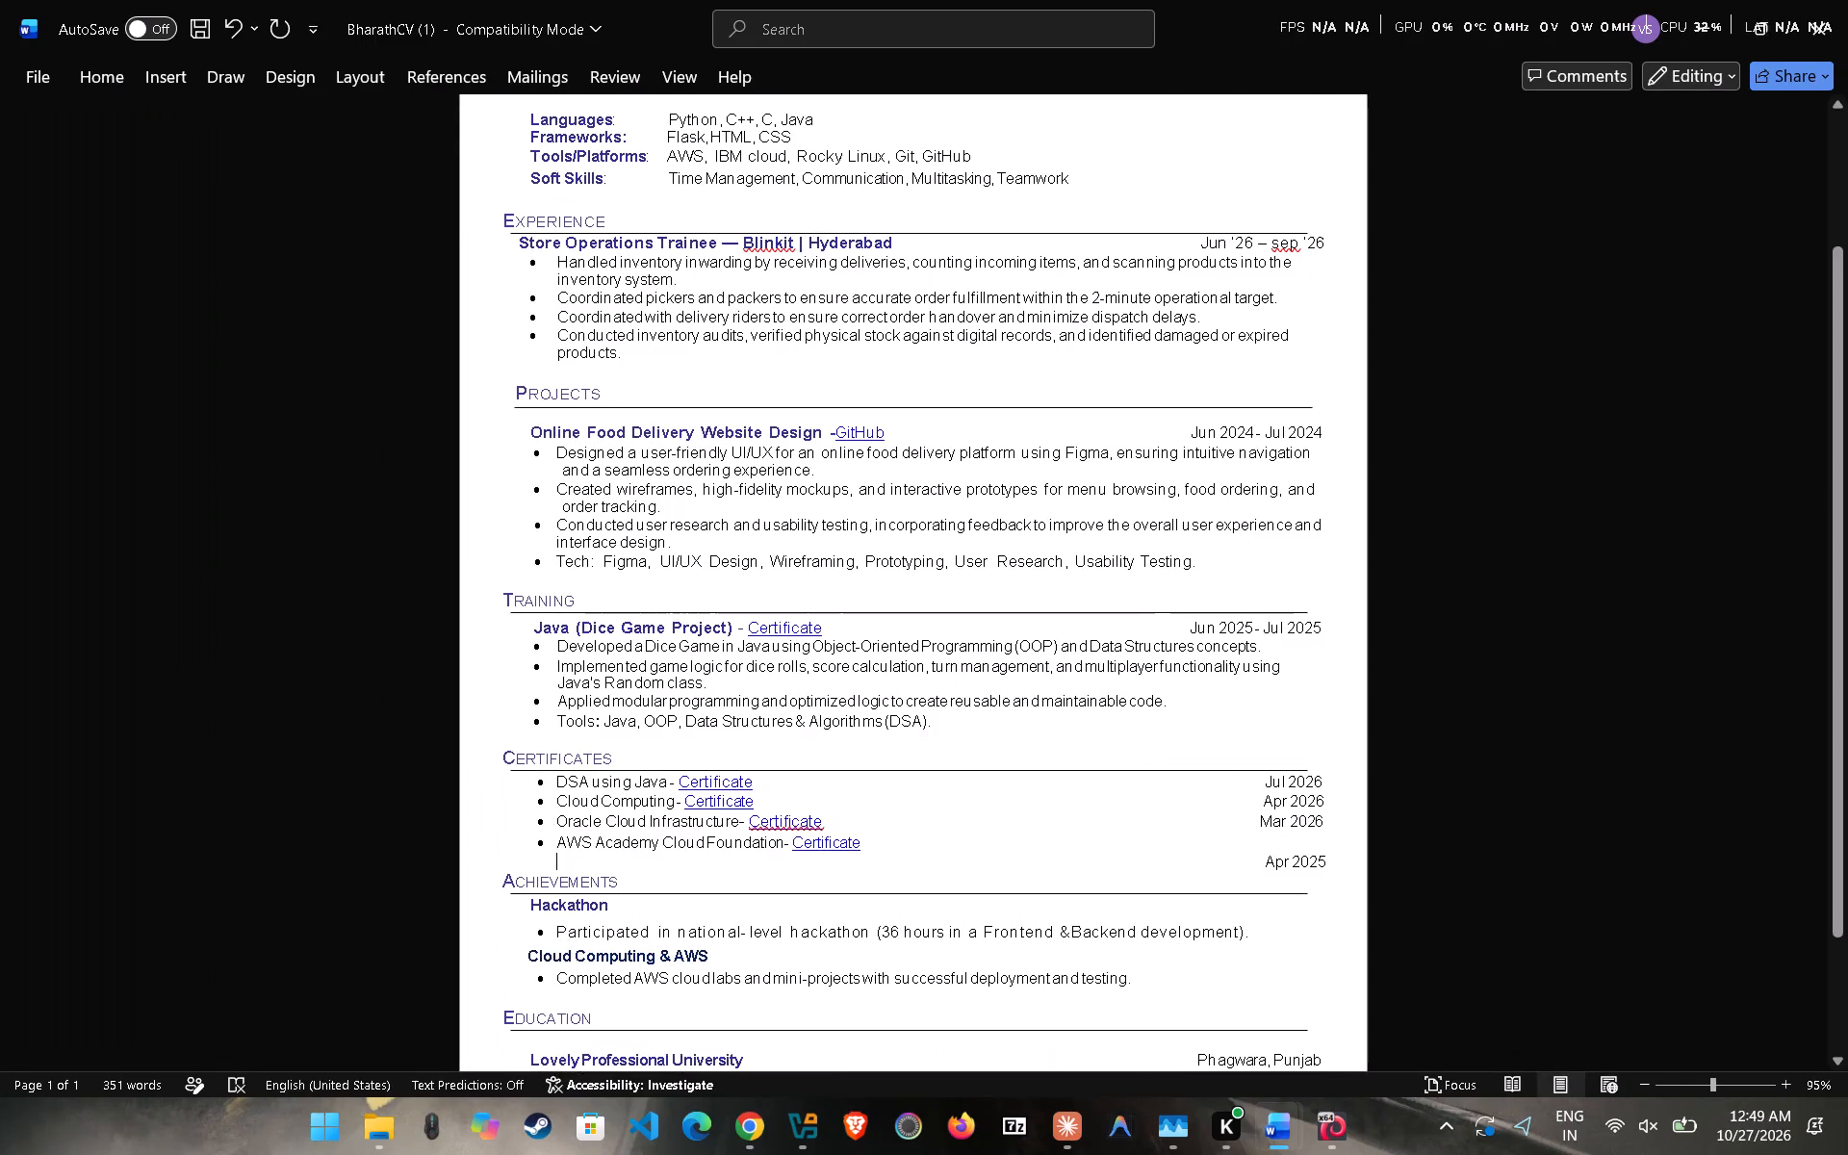
scroll(552, 621, "down", 2)
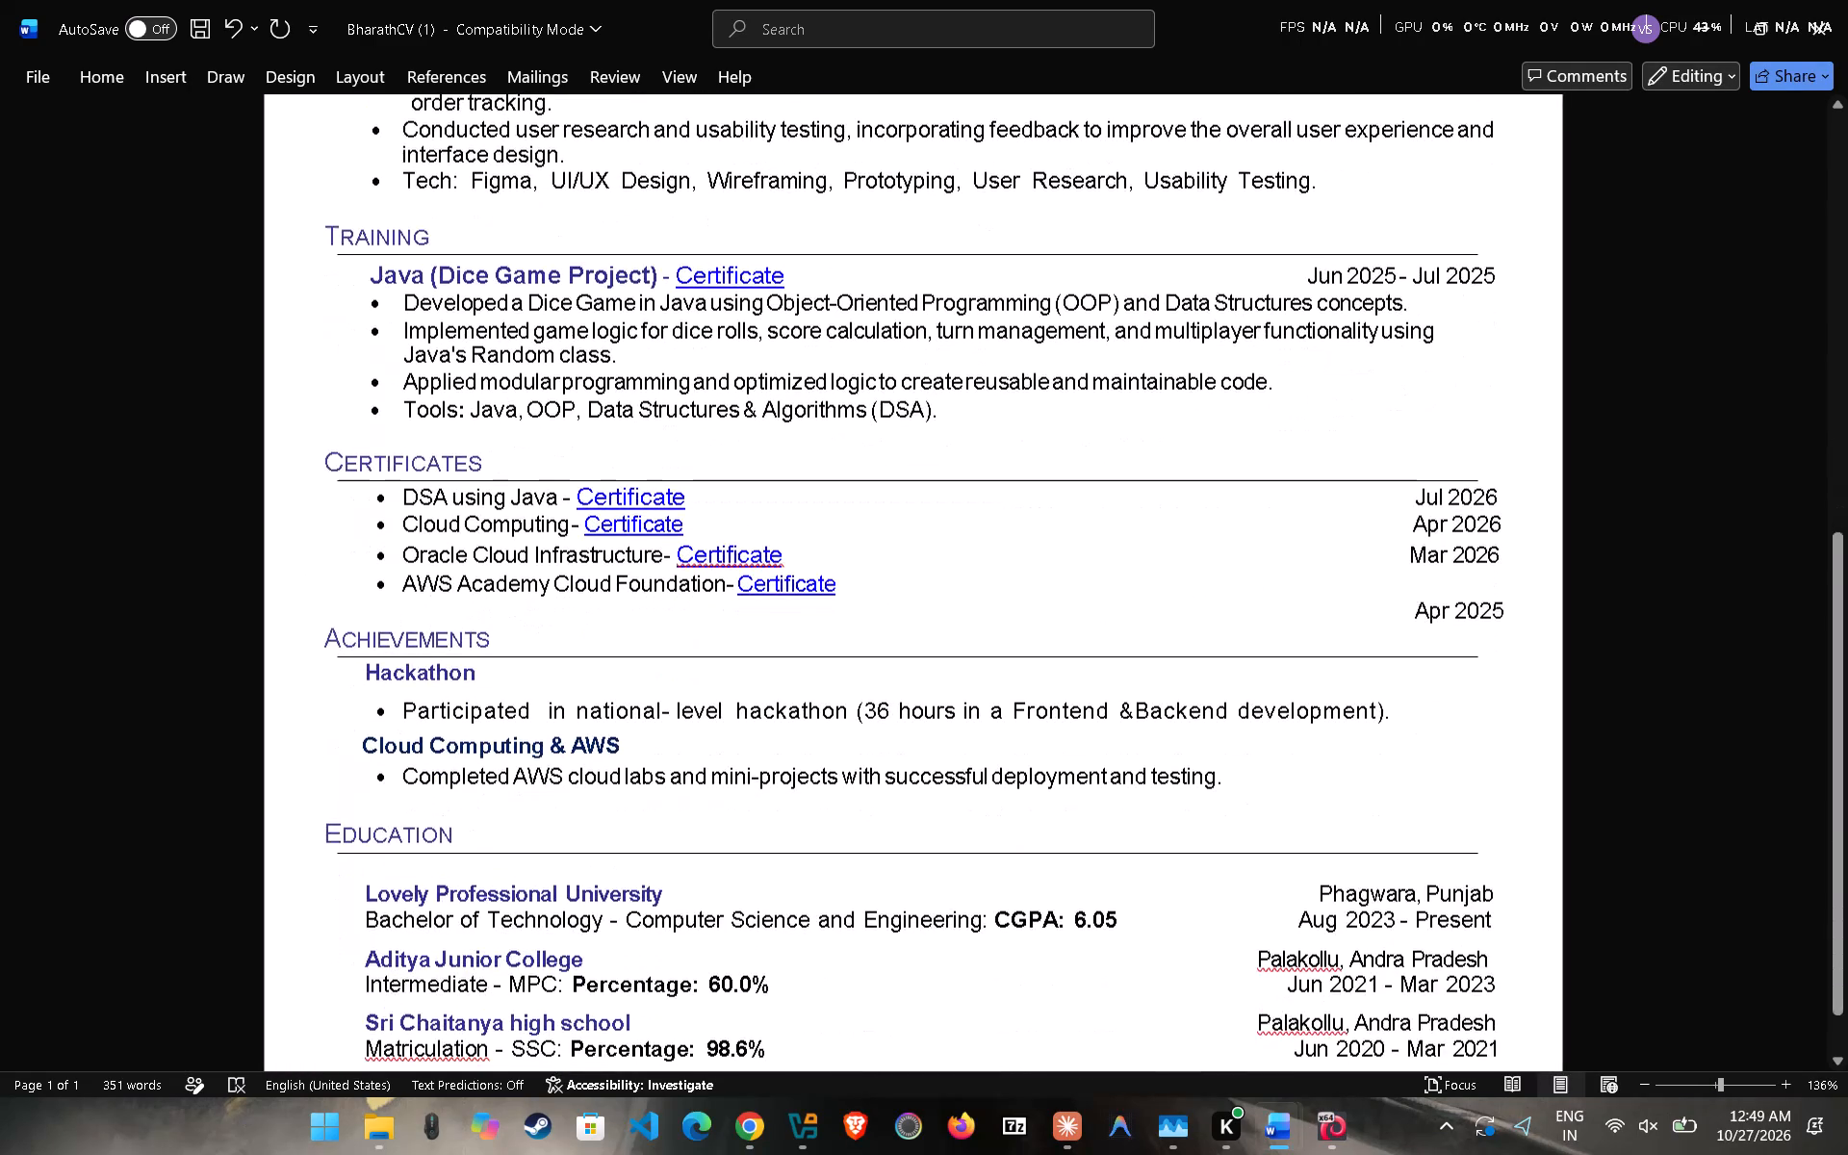
scroll(552, 621, "down", 2)
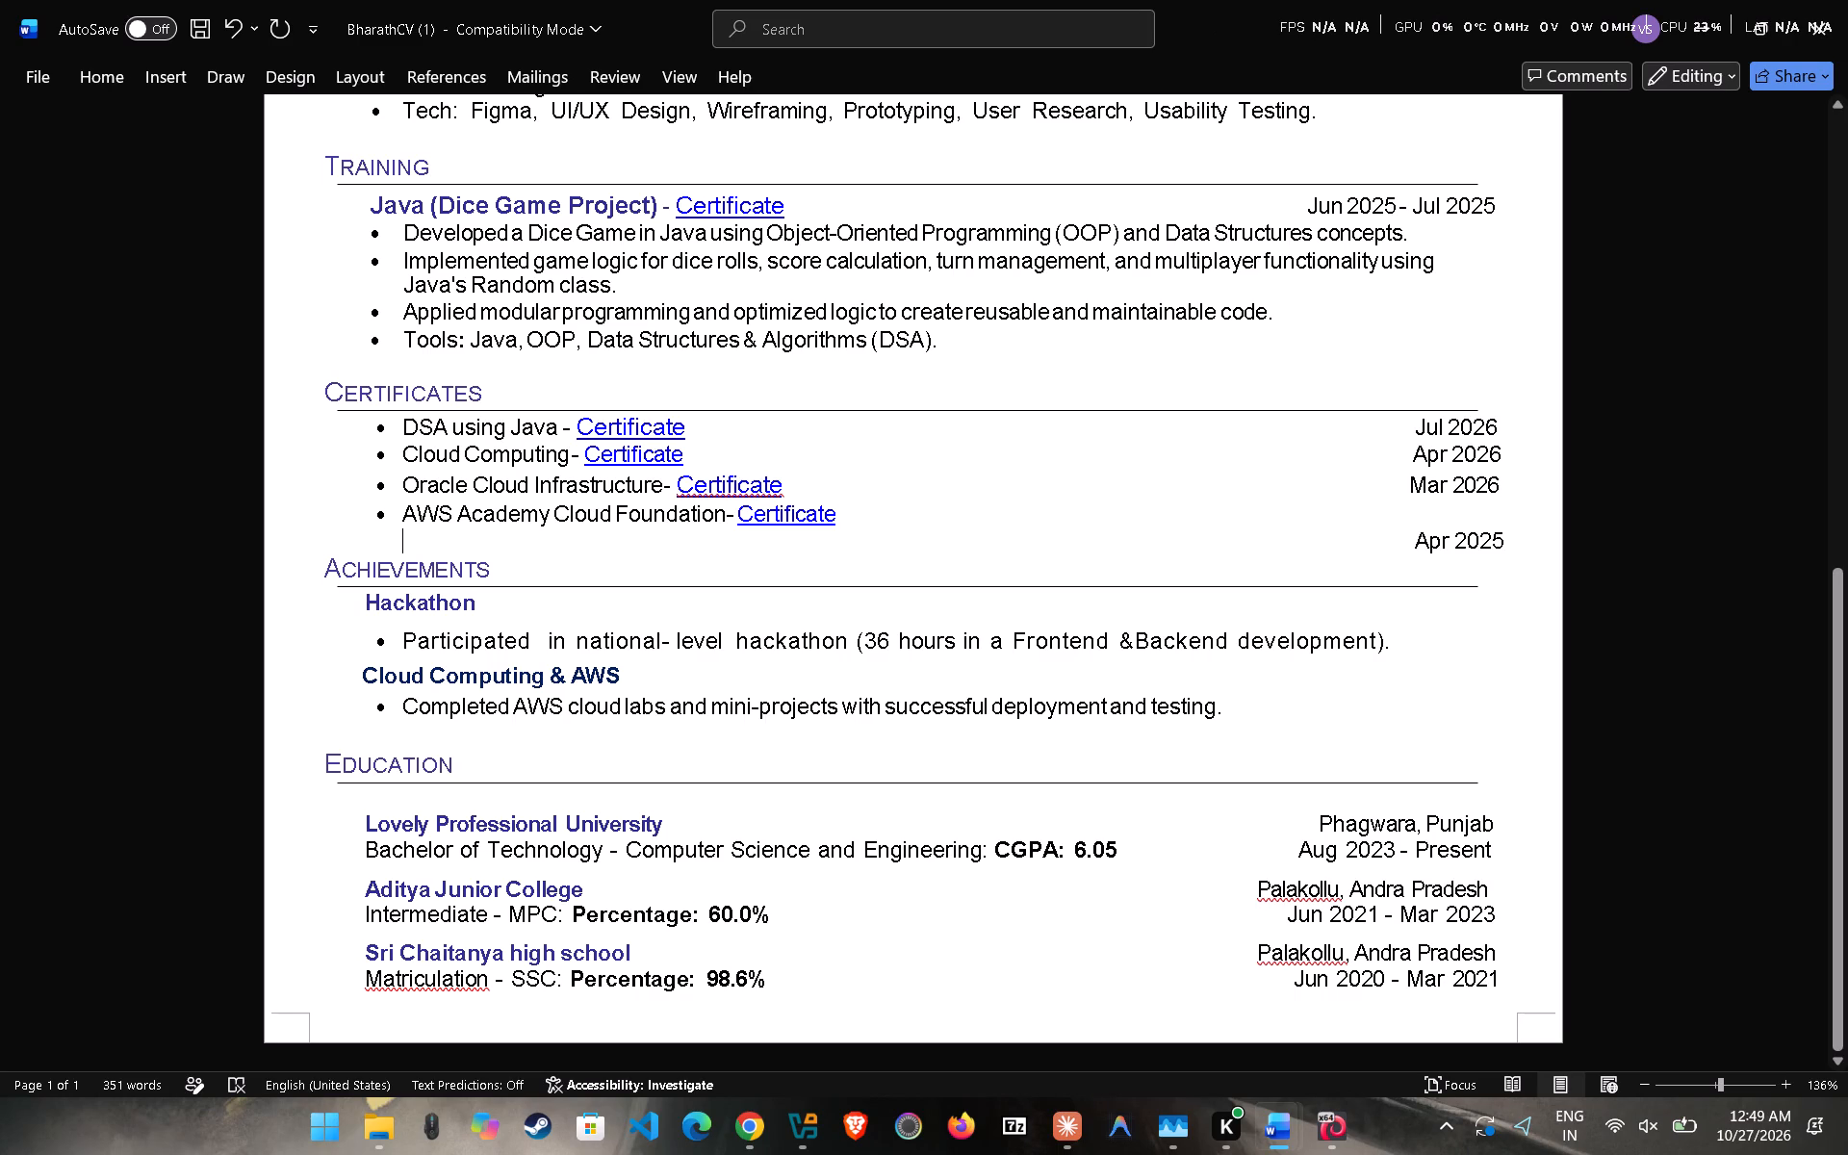
left_click(1428, 539)
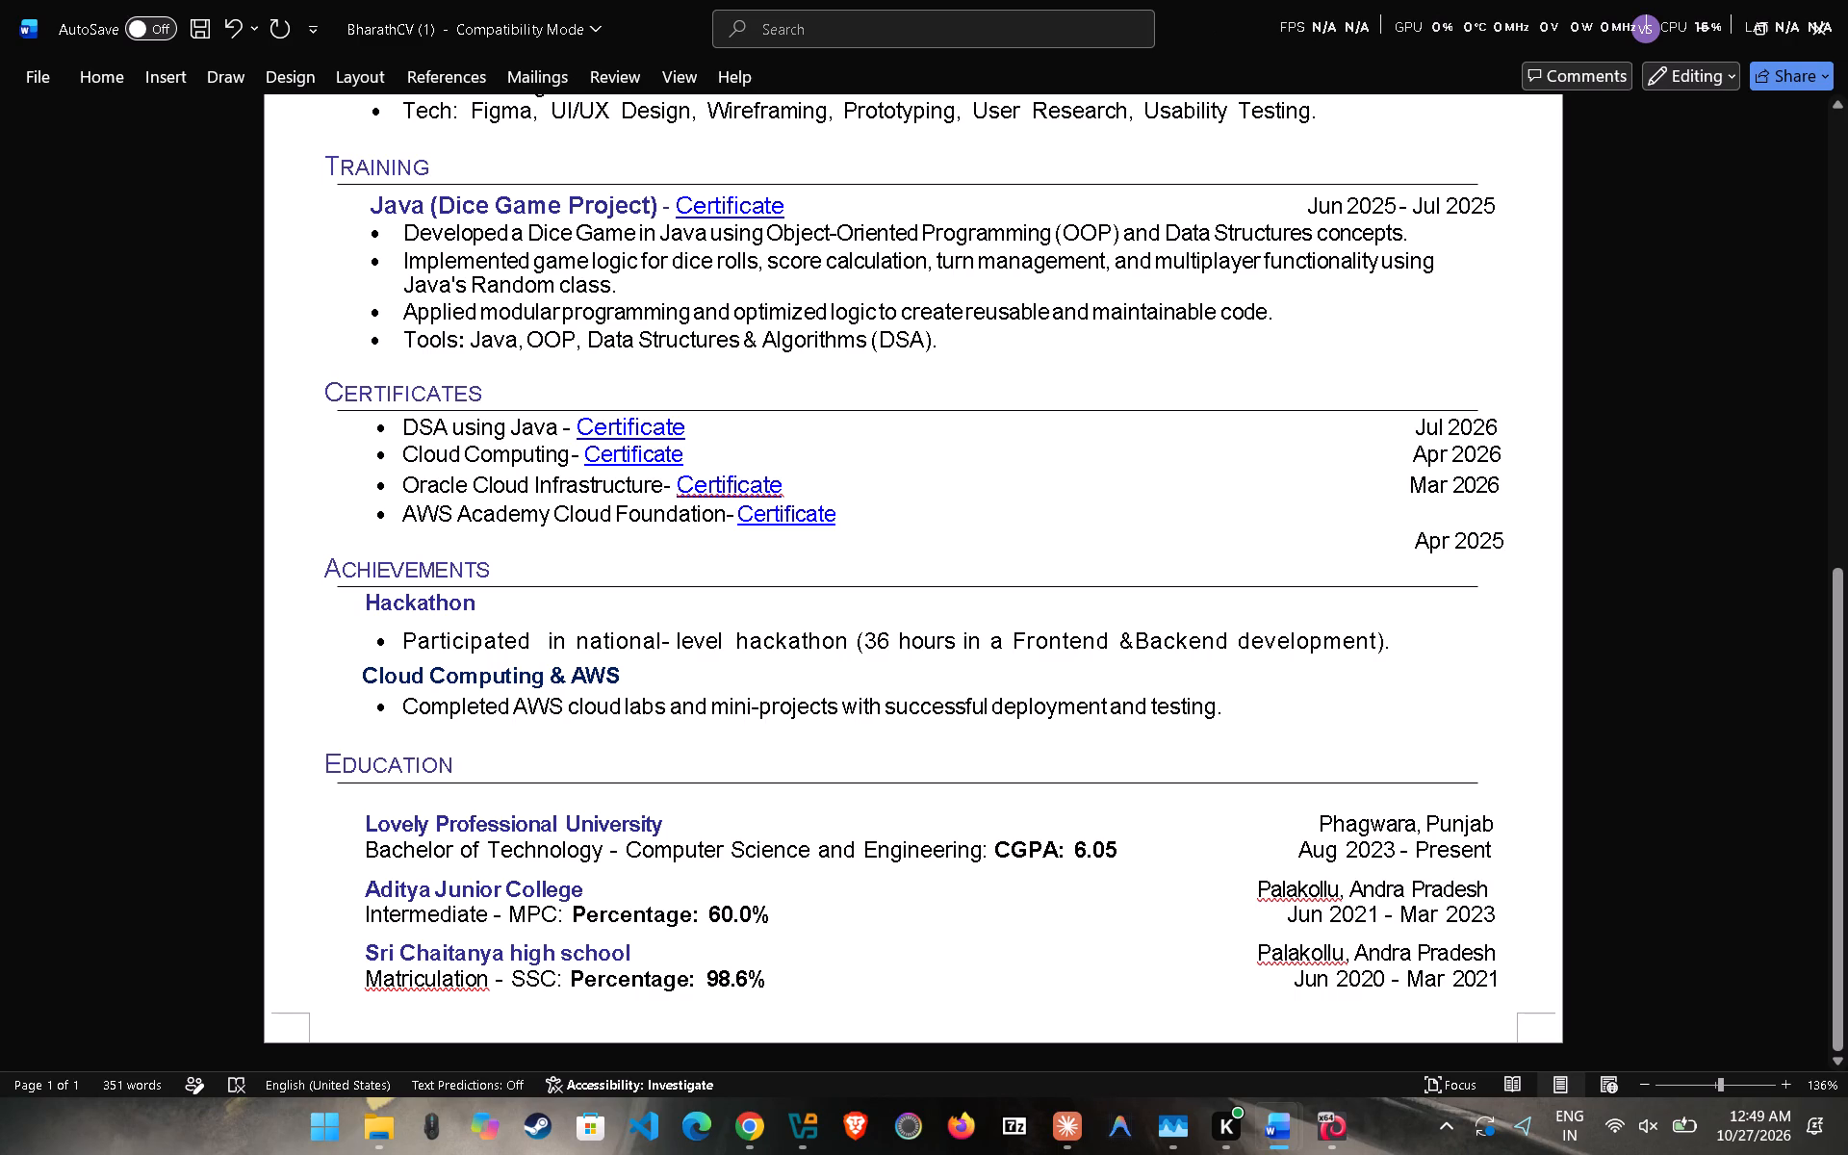
left_click(1412, 544)
left_click_drag(1412, 544, 1503, 545)
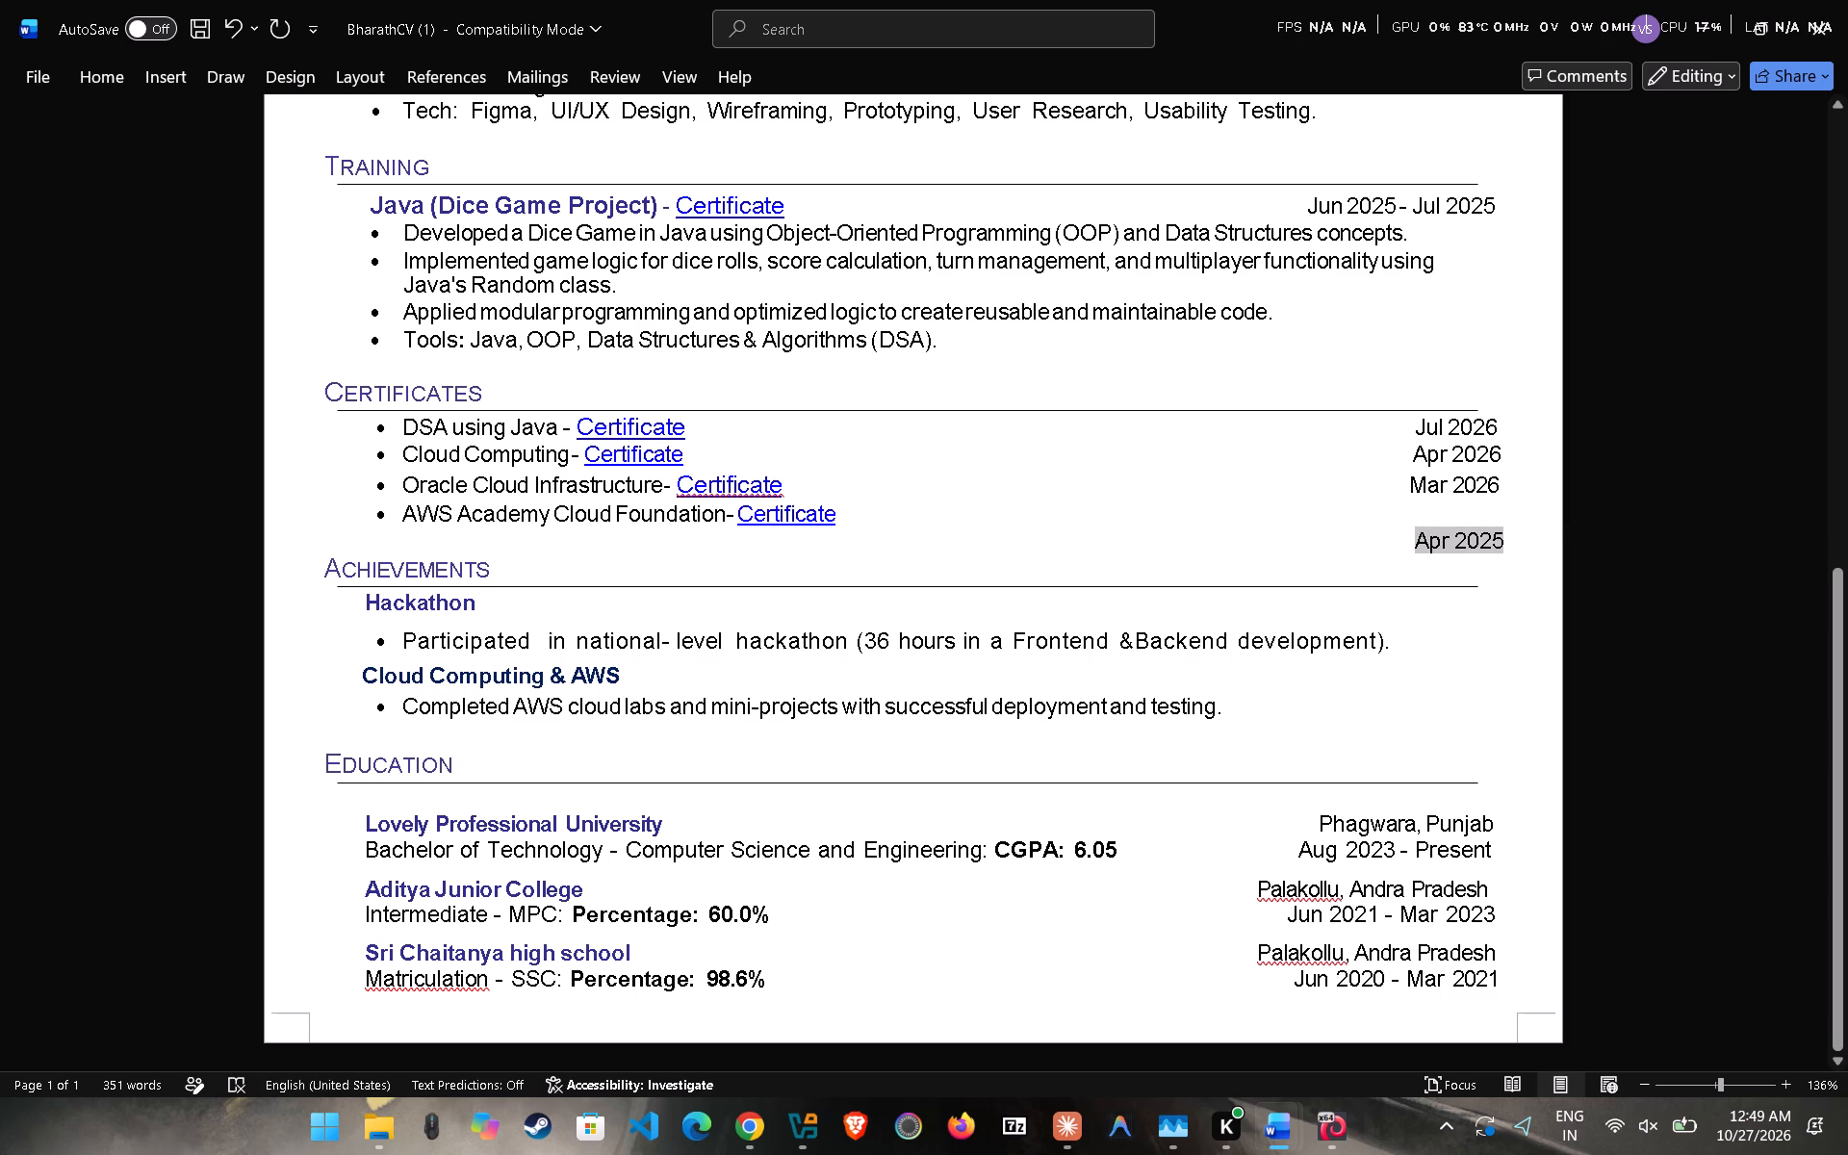
left_click_drag(1503, 545, 1507, 544)
left_click_drag(1453, 542, 1439, 508)
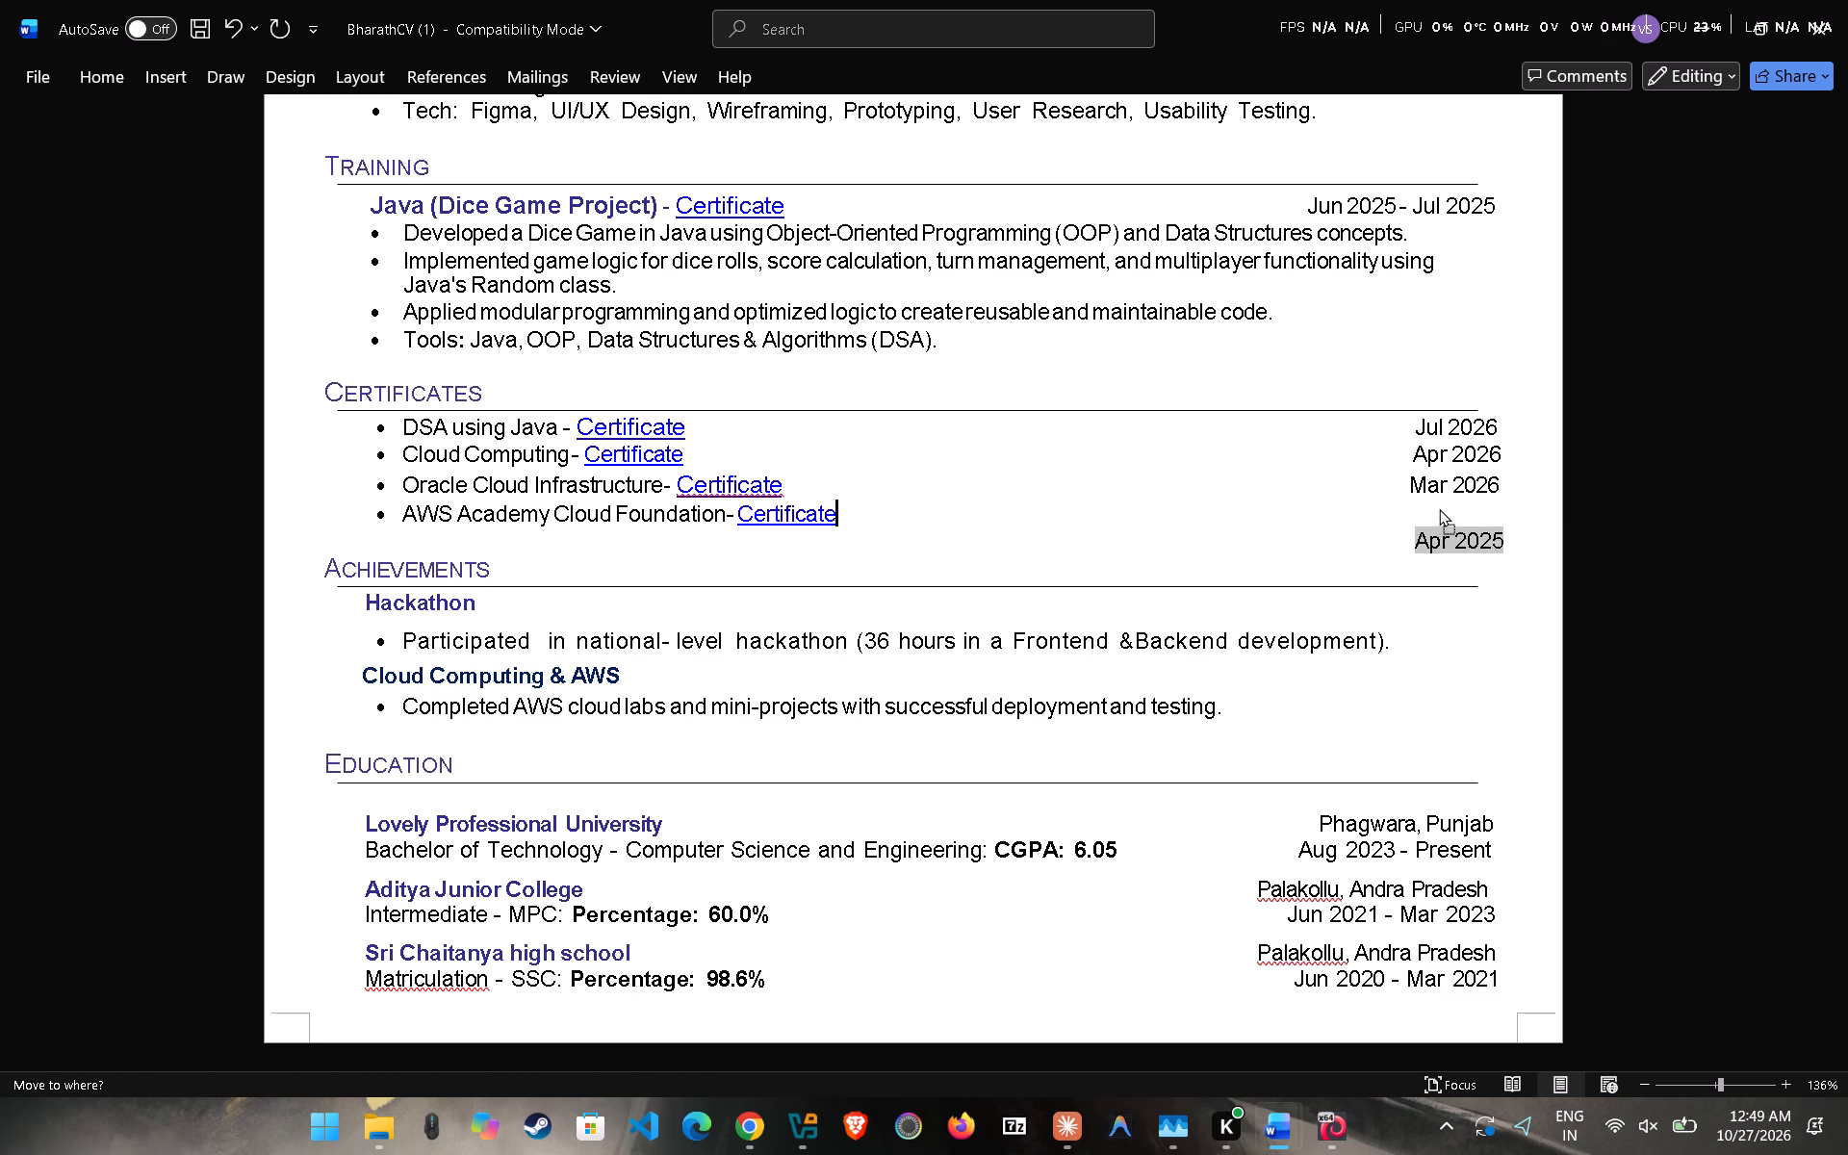
left_click_drag(1439, 508, 1418, 500)
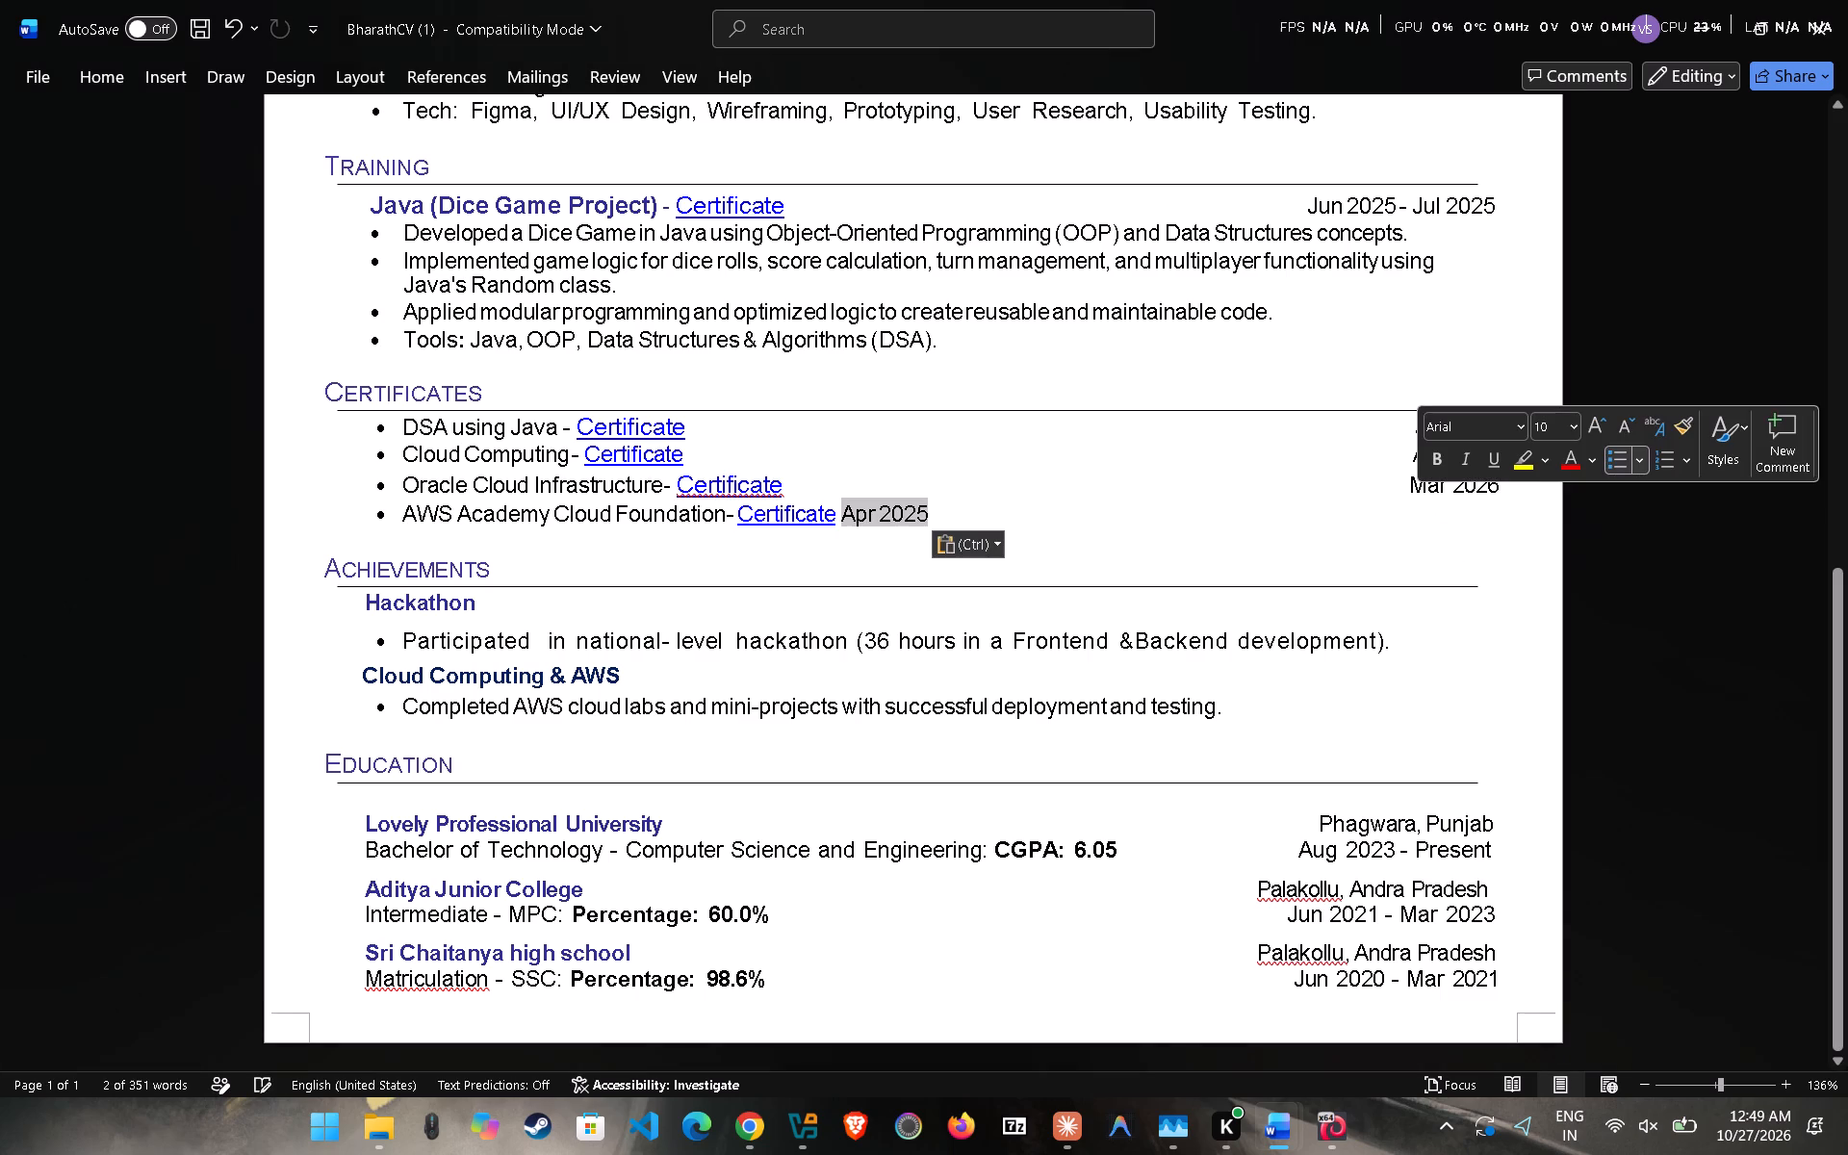
Adjust the spacing before "Apr 2025" on the AWS Academy line to bring it under the other certificate dates.
left_click(838, 512)
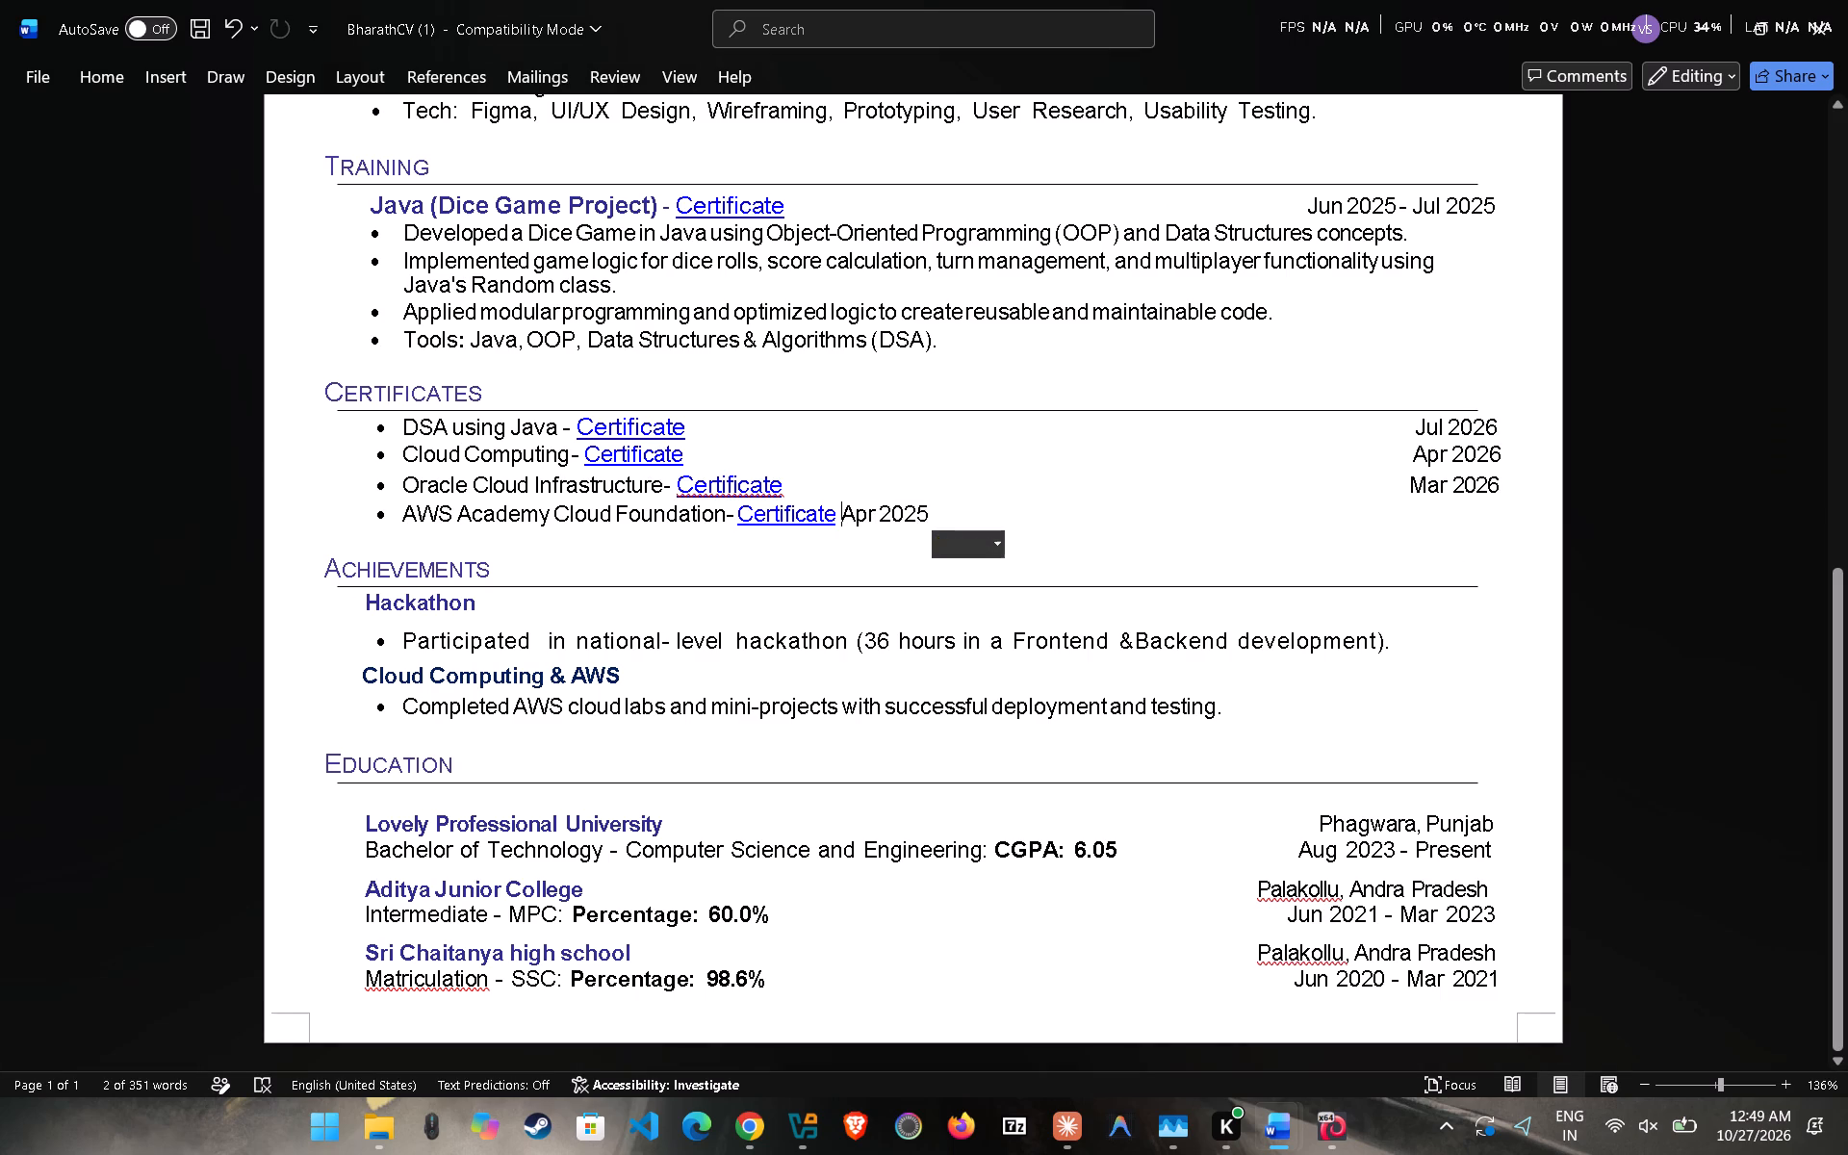
key("space")
key("space")
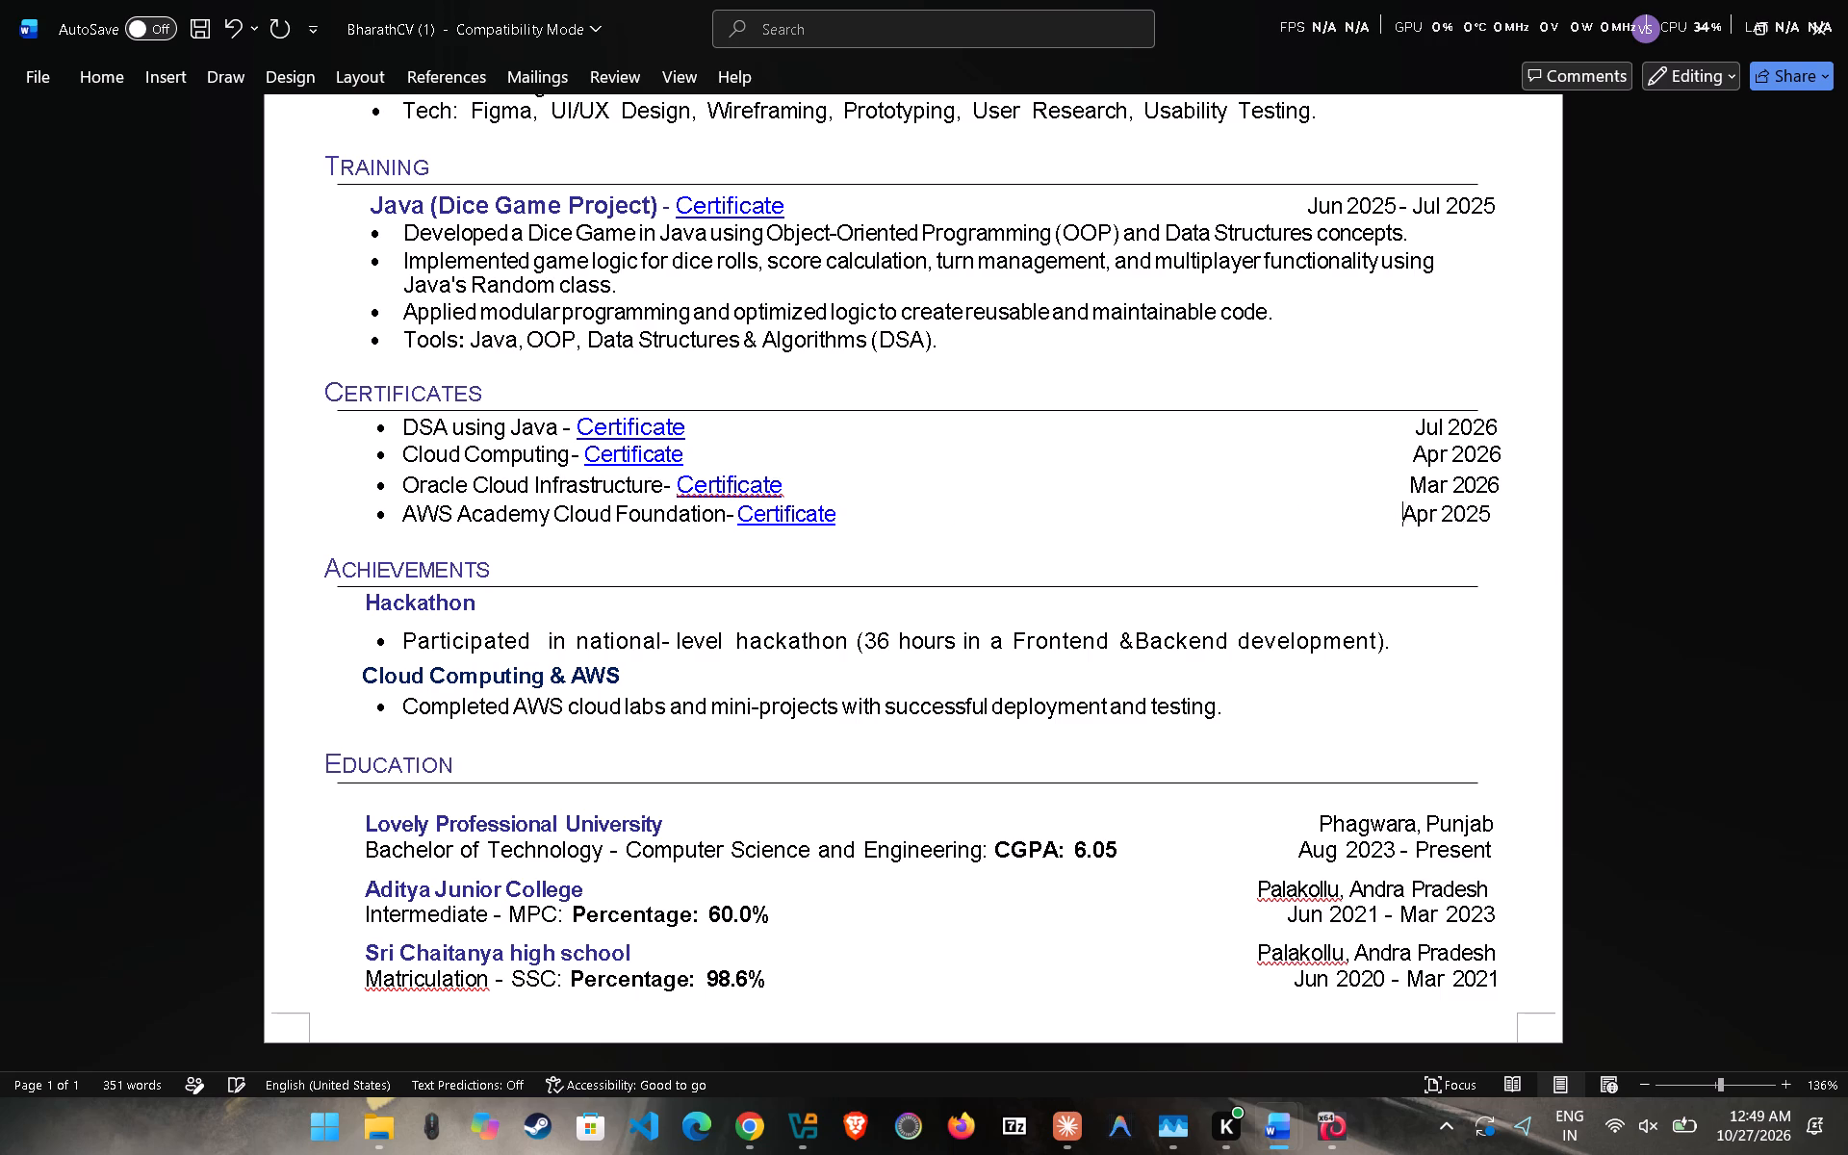
key("BackSpace")
key("BackSpace")
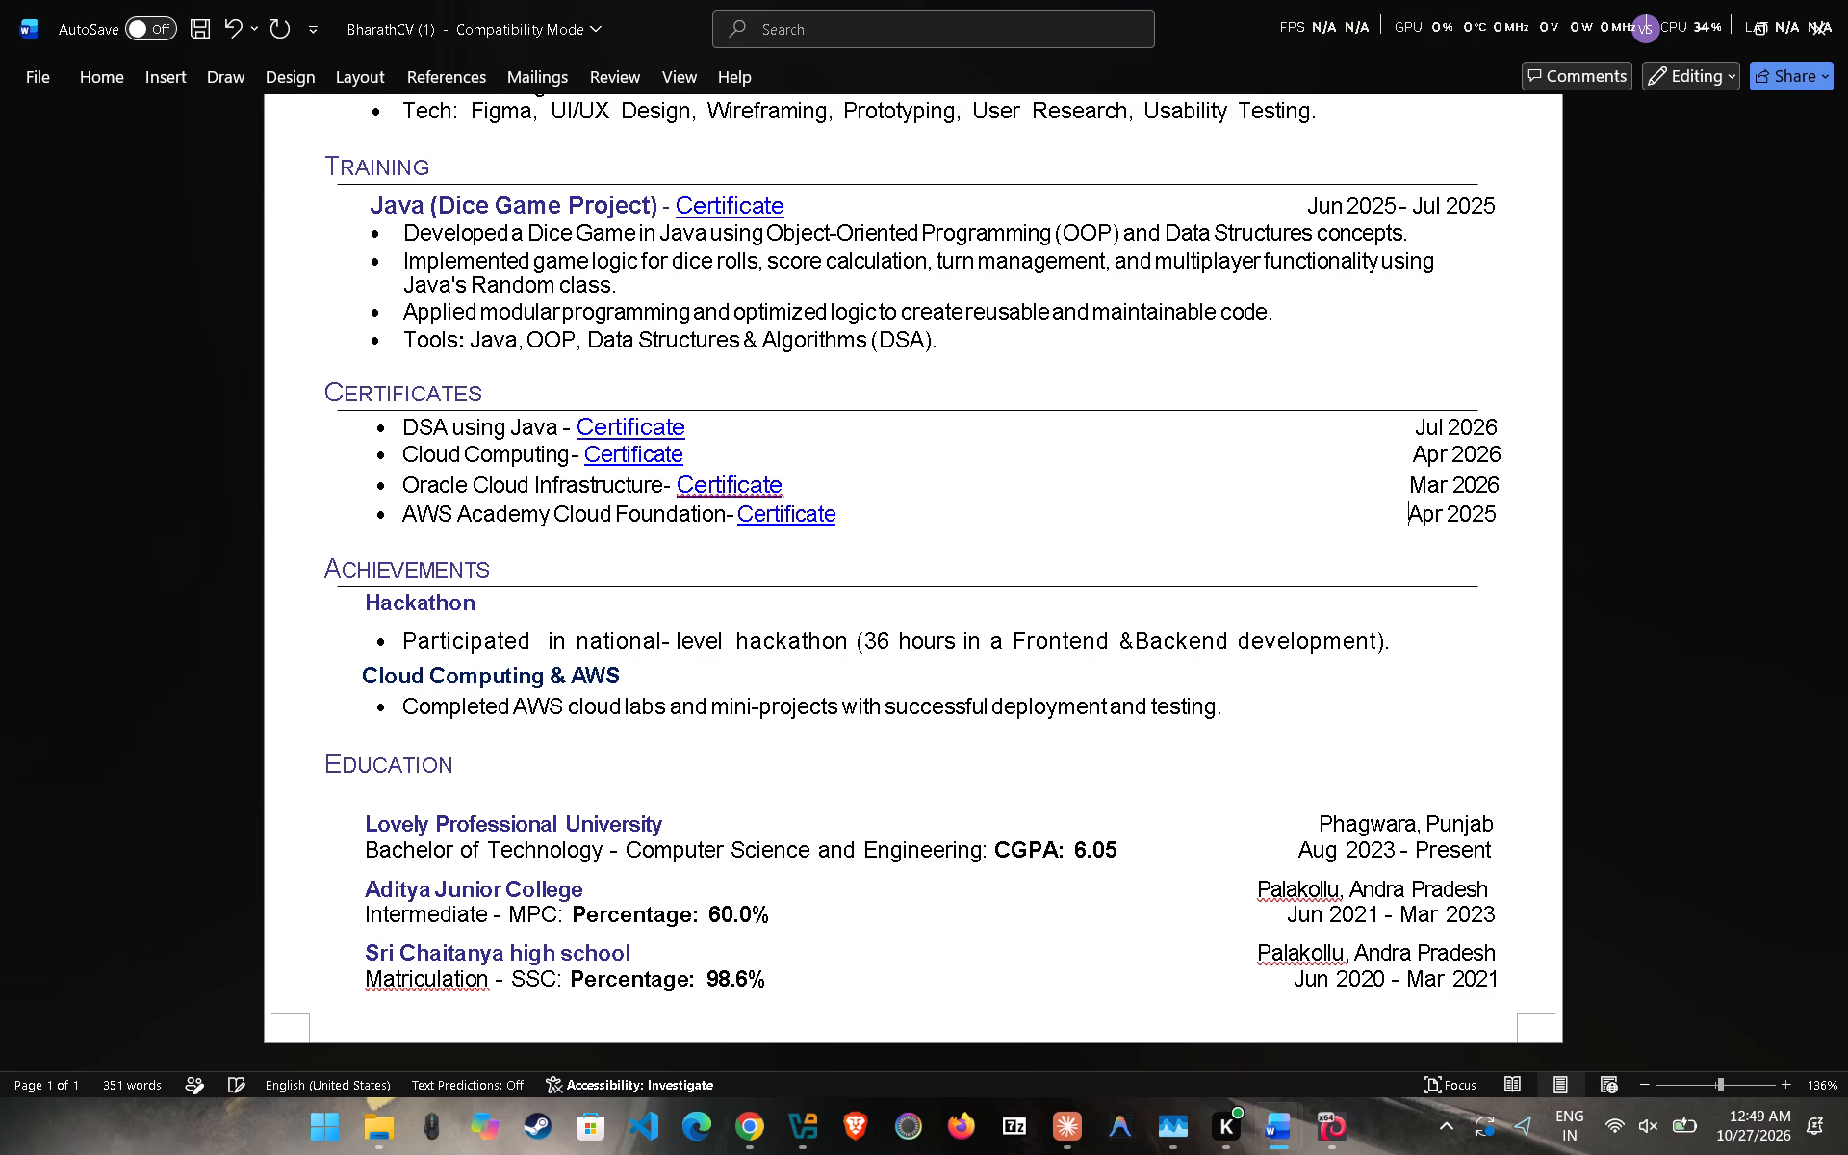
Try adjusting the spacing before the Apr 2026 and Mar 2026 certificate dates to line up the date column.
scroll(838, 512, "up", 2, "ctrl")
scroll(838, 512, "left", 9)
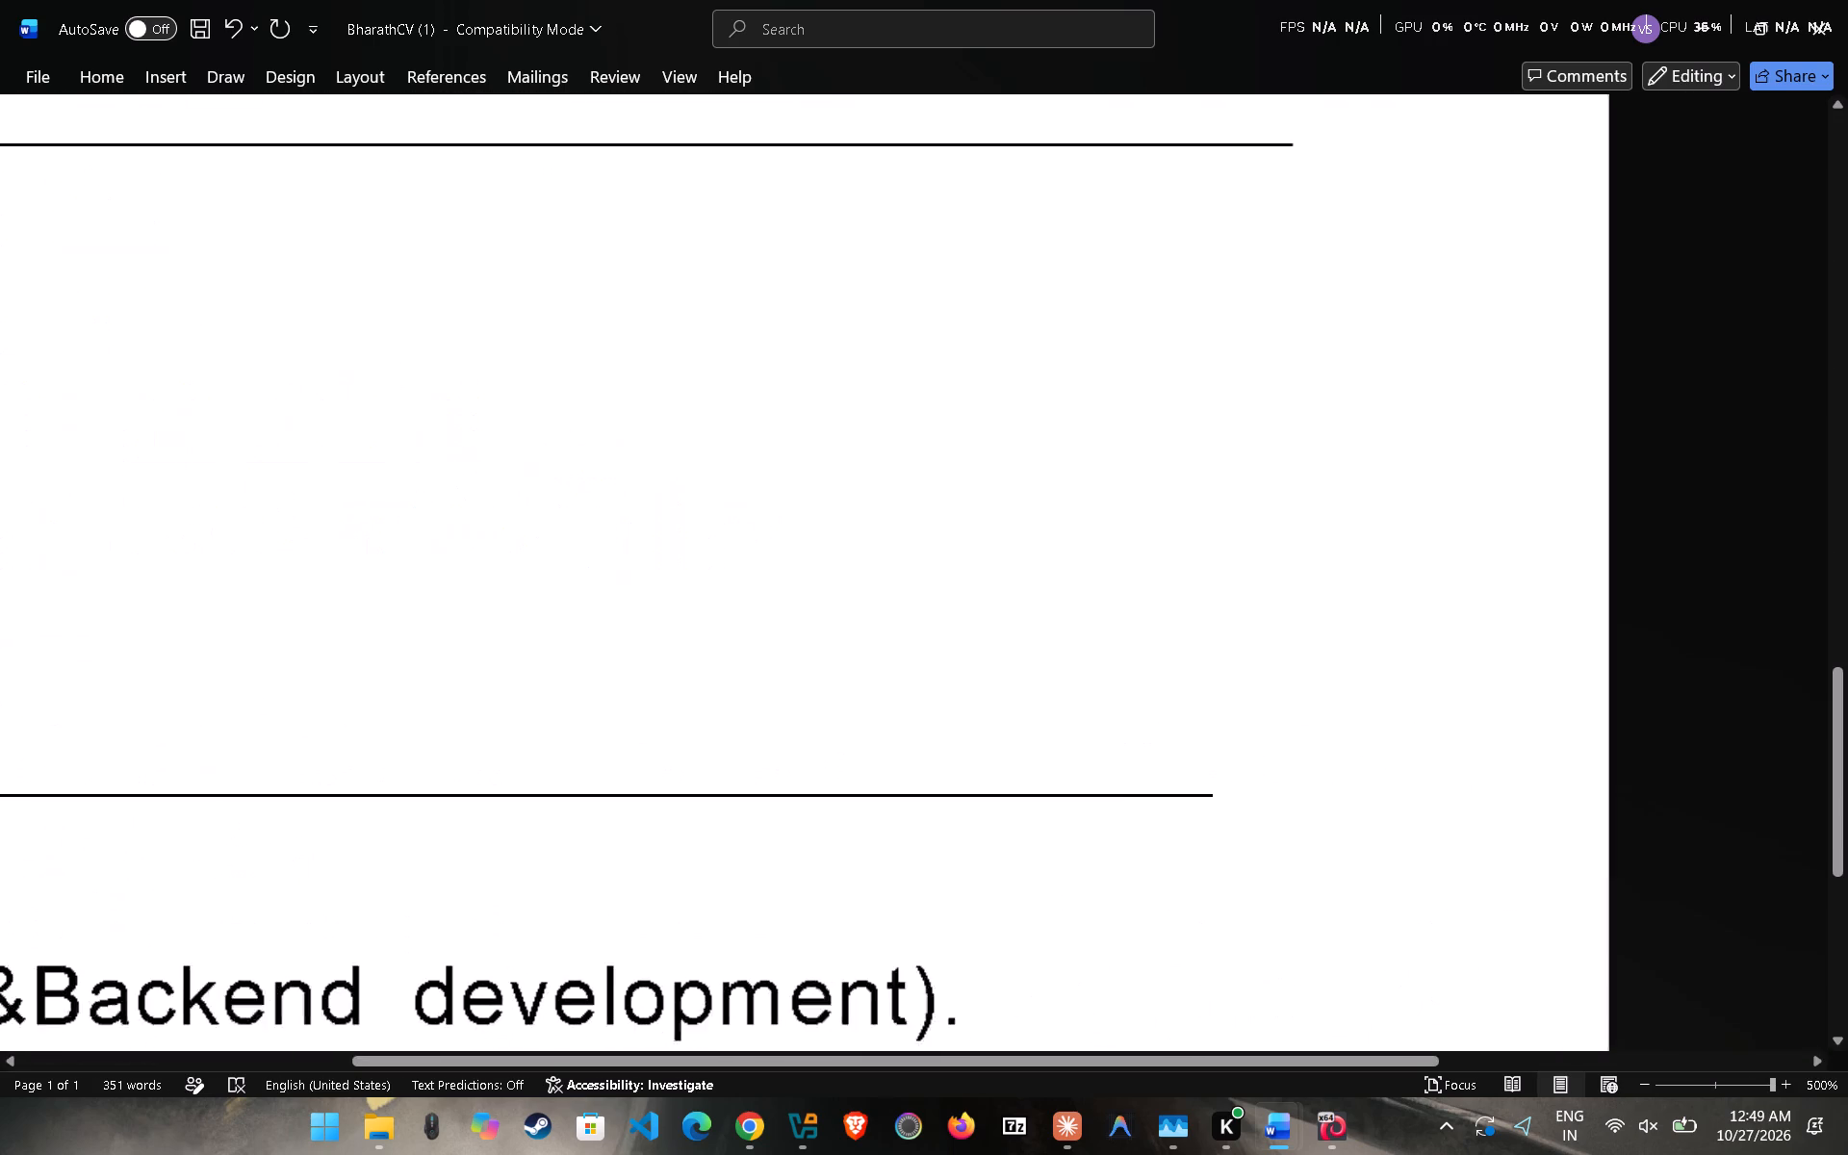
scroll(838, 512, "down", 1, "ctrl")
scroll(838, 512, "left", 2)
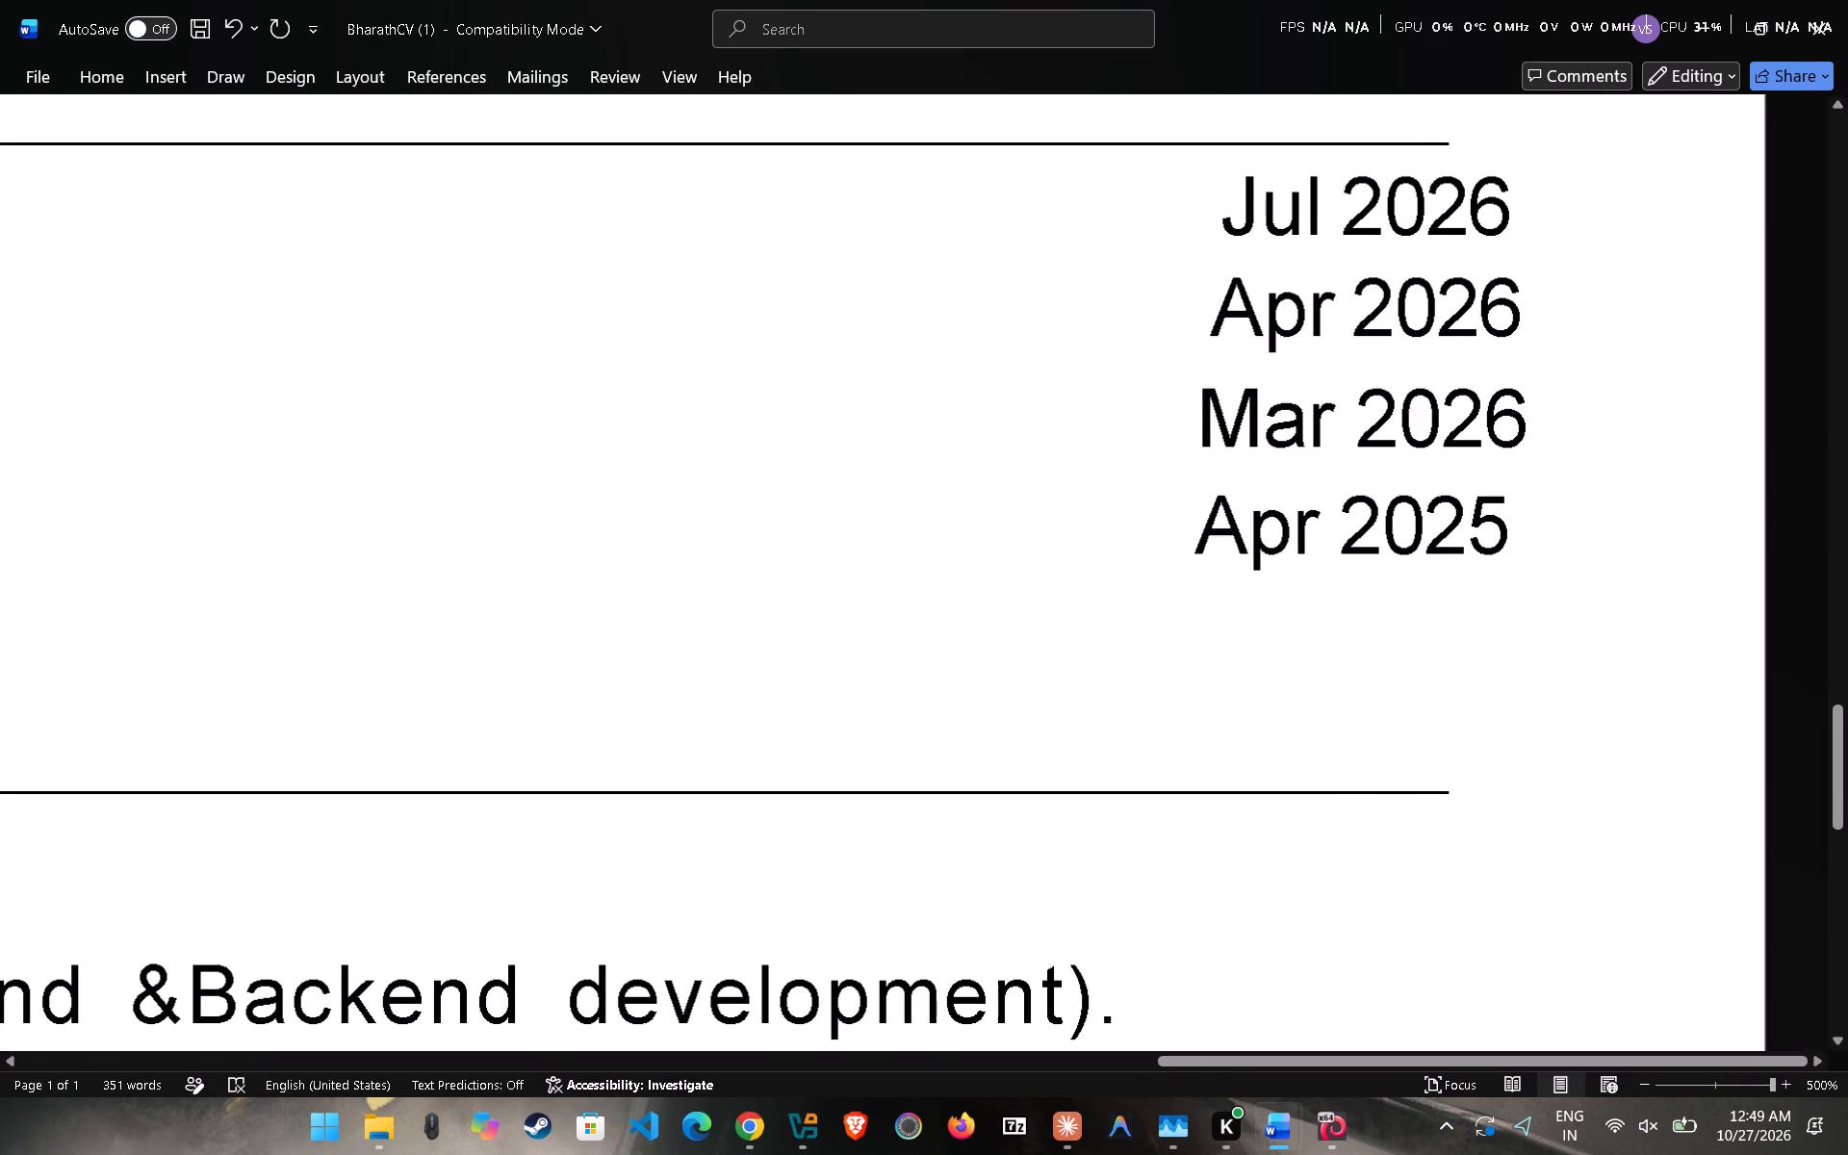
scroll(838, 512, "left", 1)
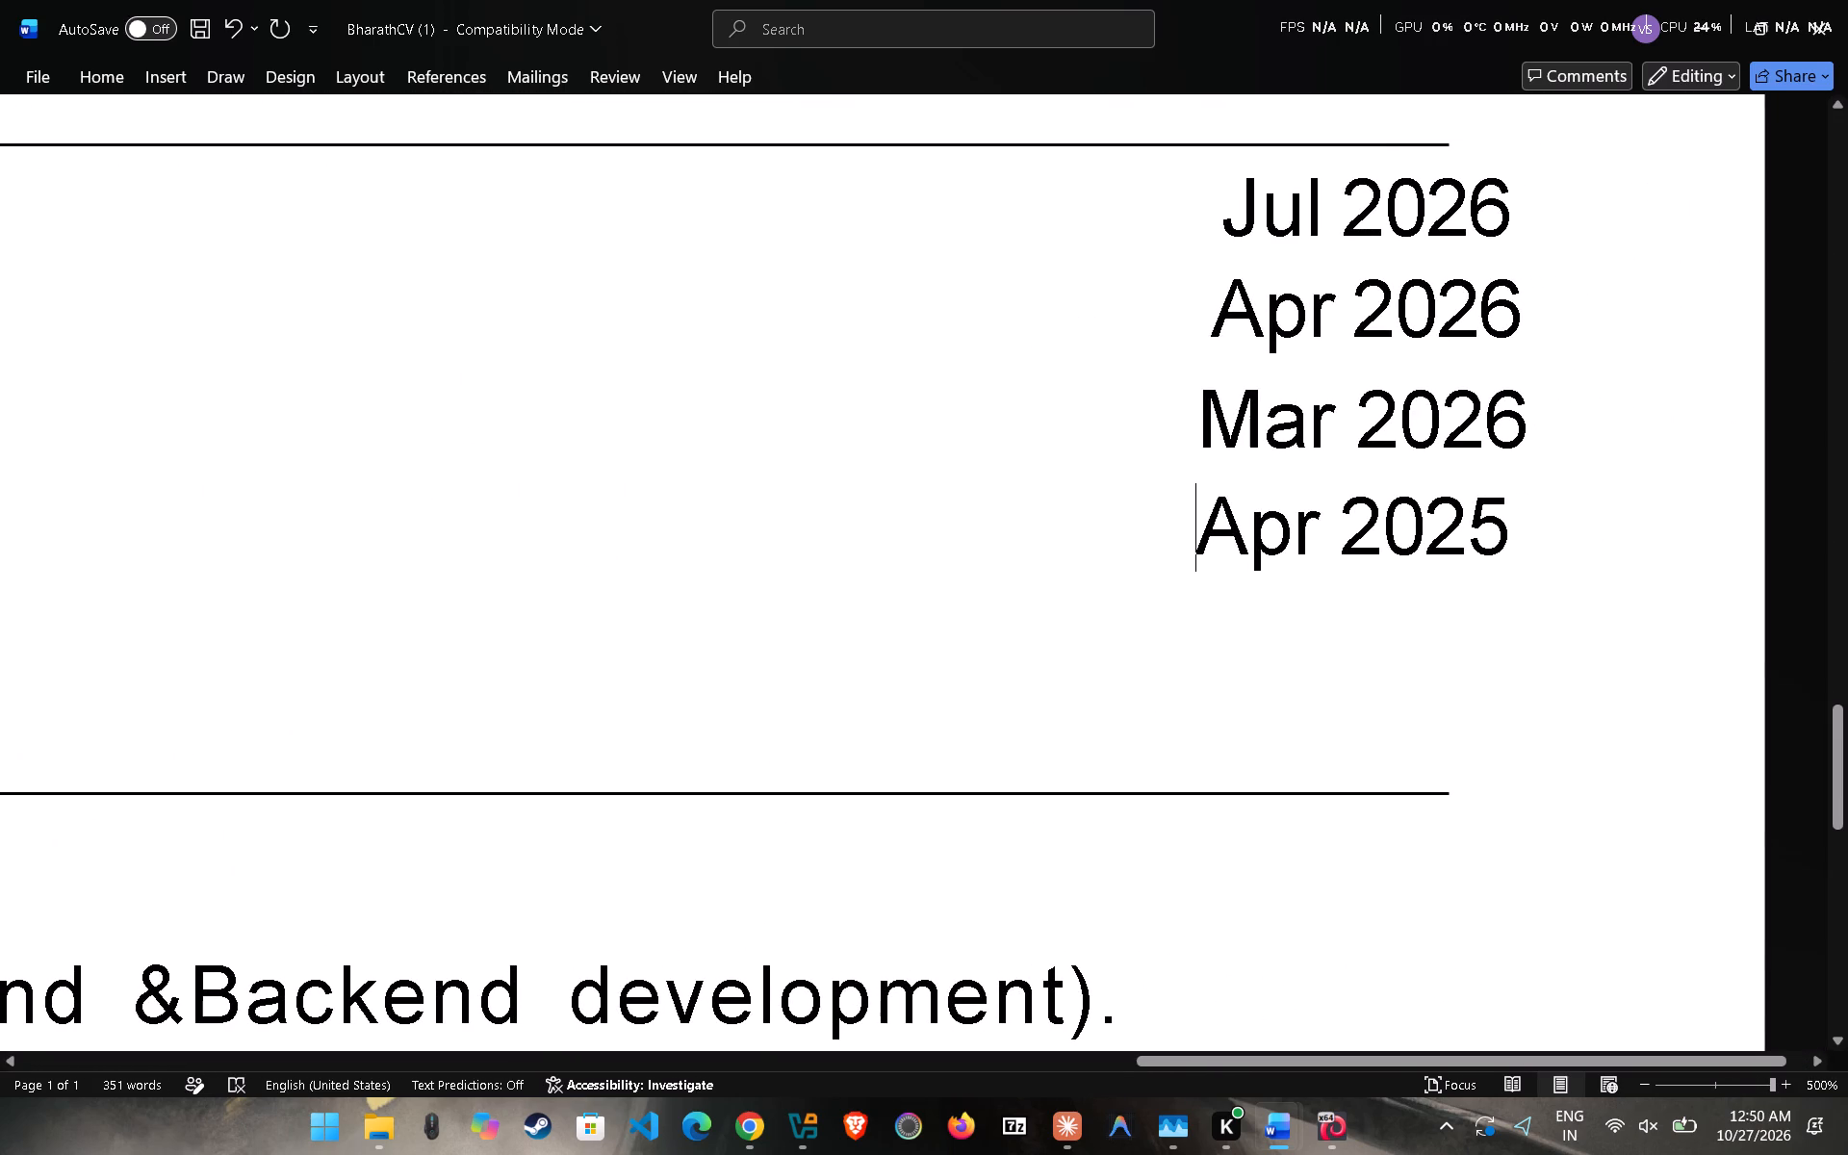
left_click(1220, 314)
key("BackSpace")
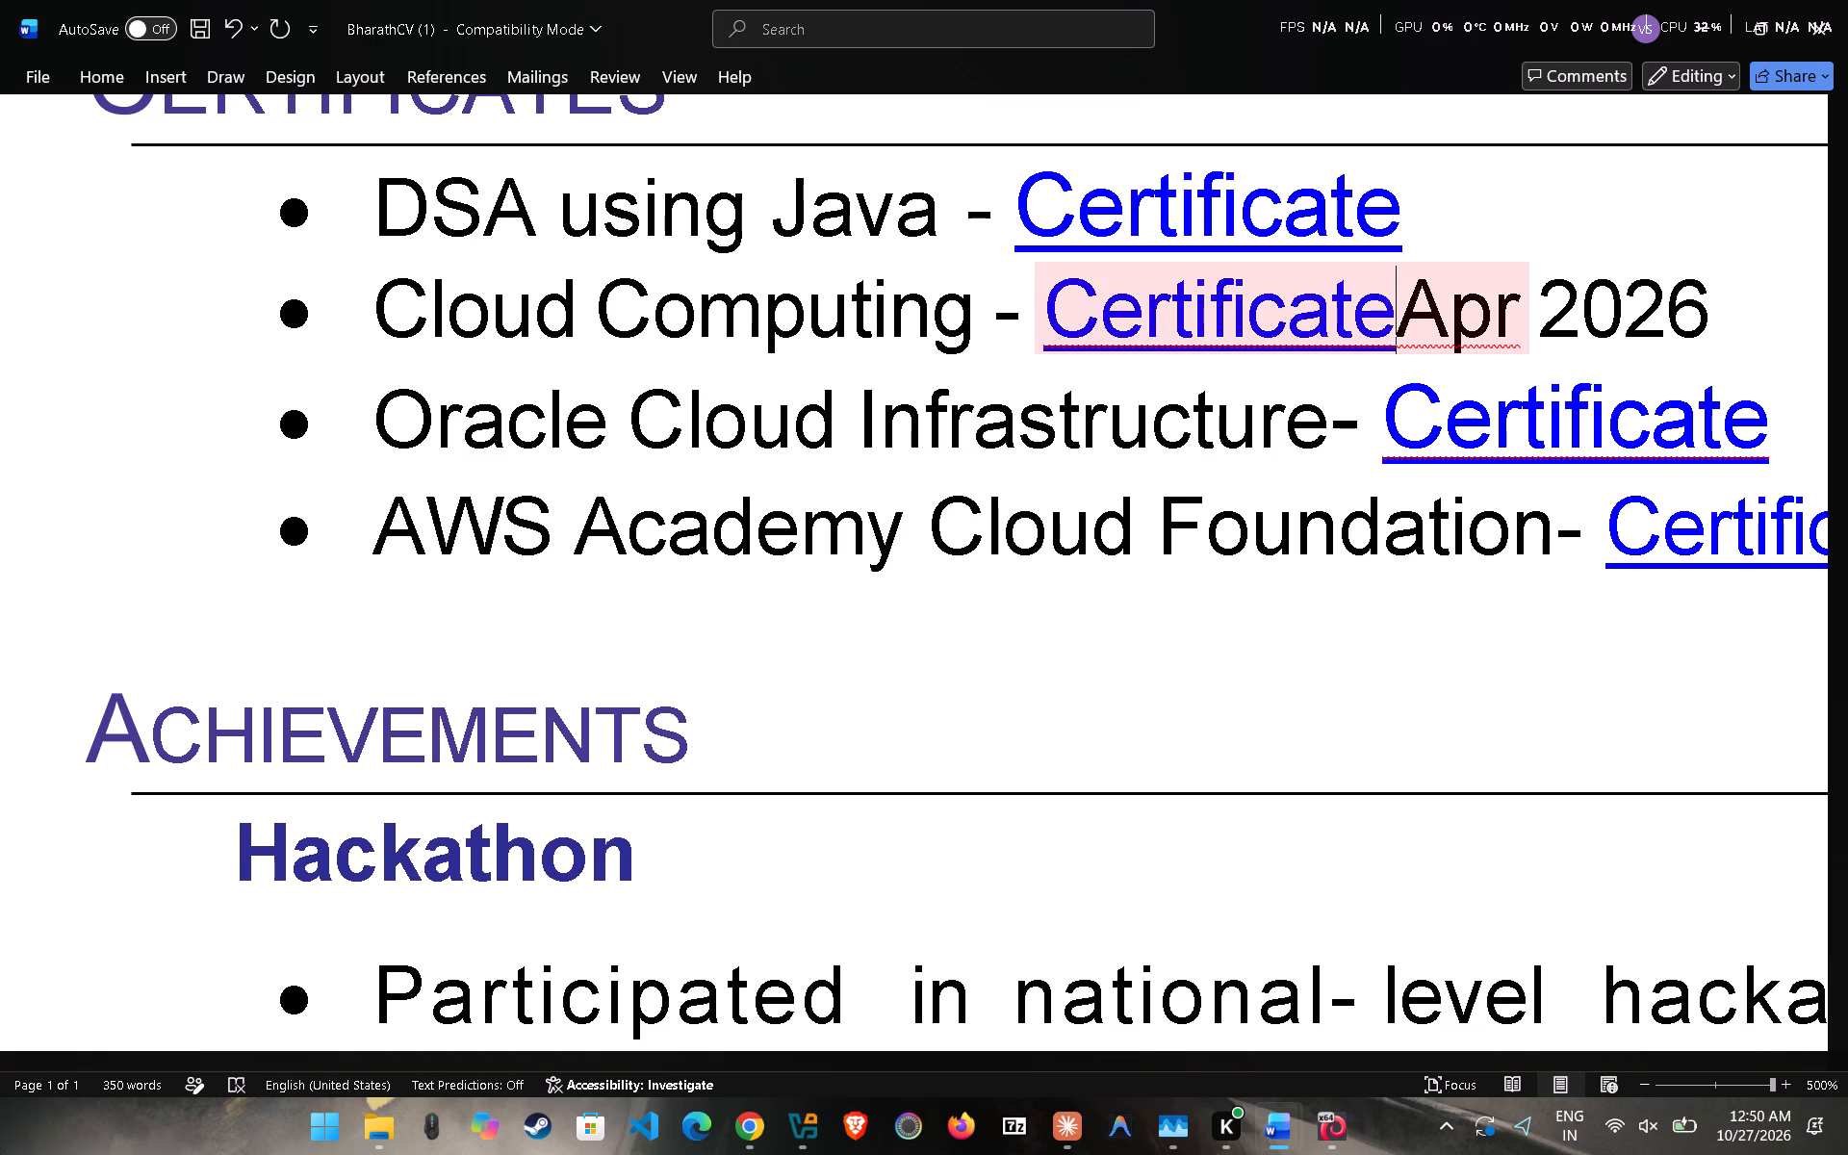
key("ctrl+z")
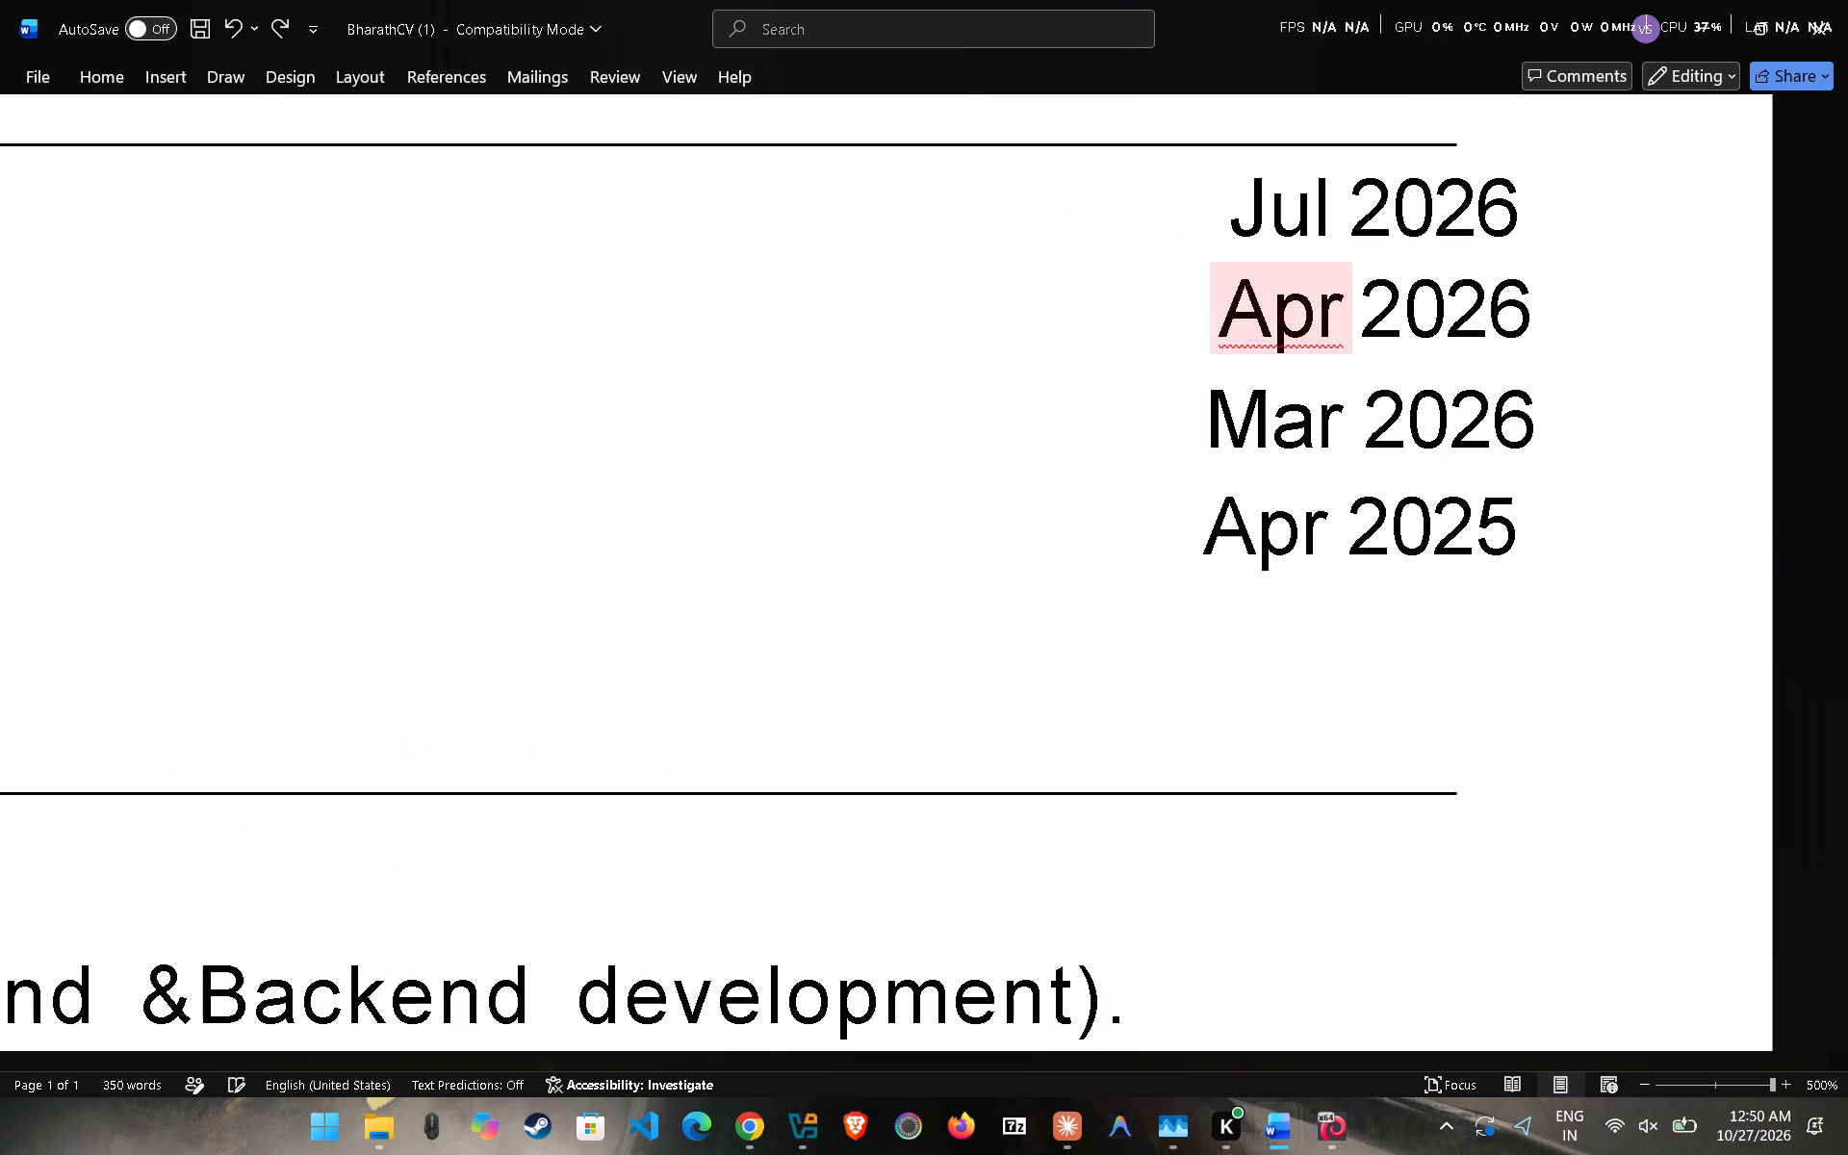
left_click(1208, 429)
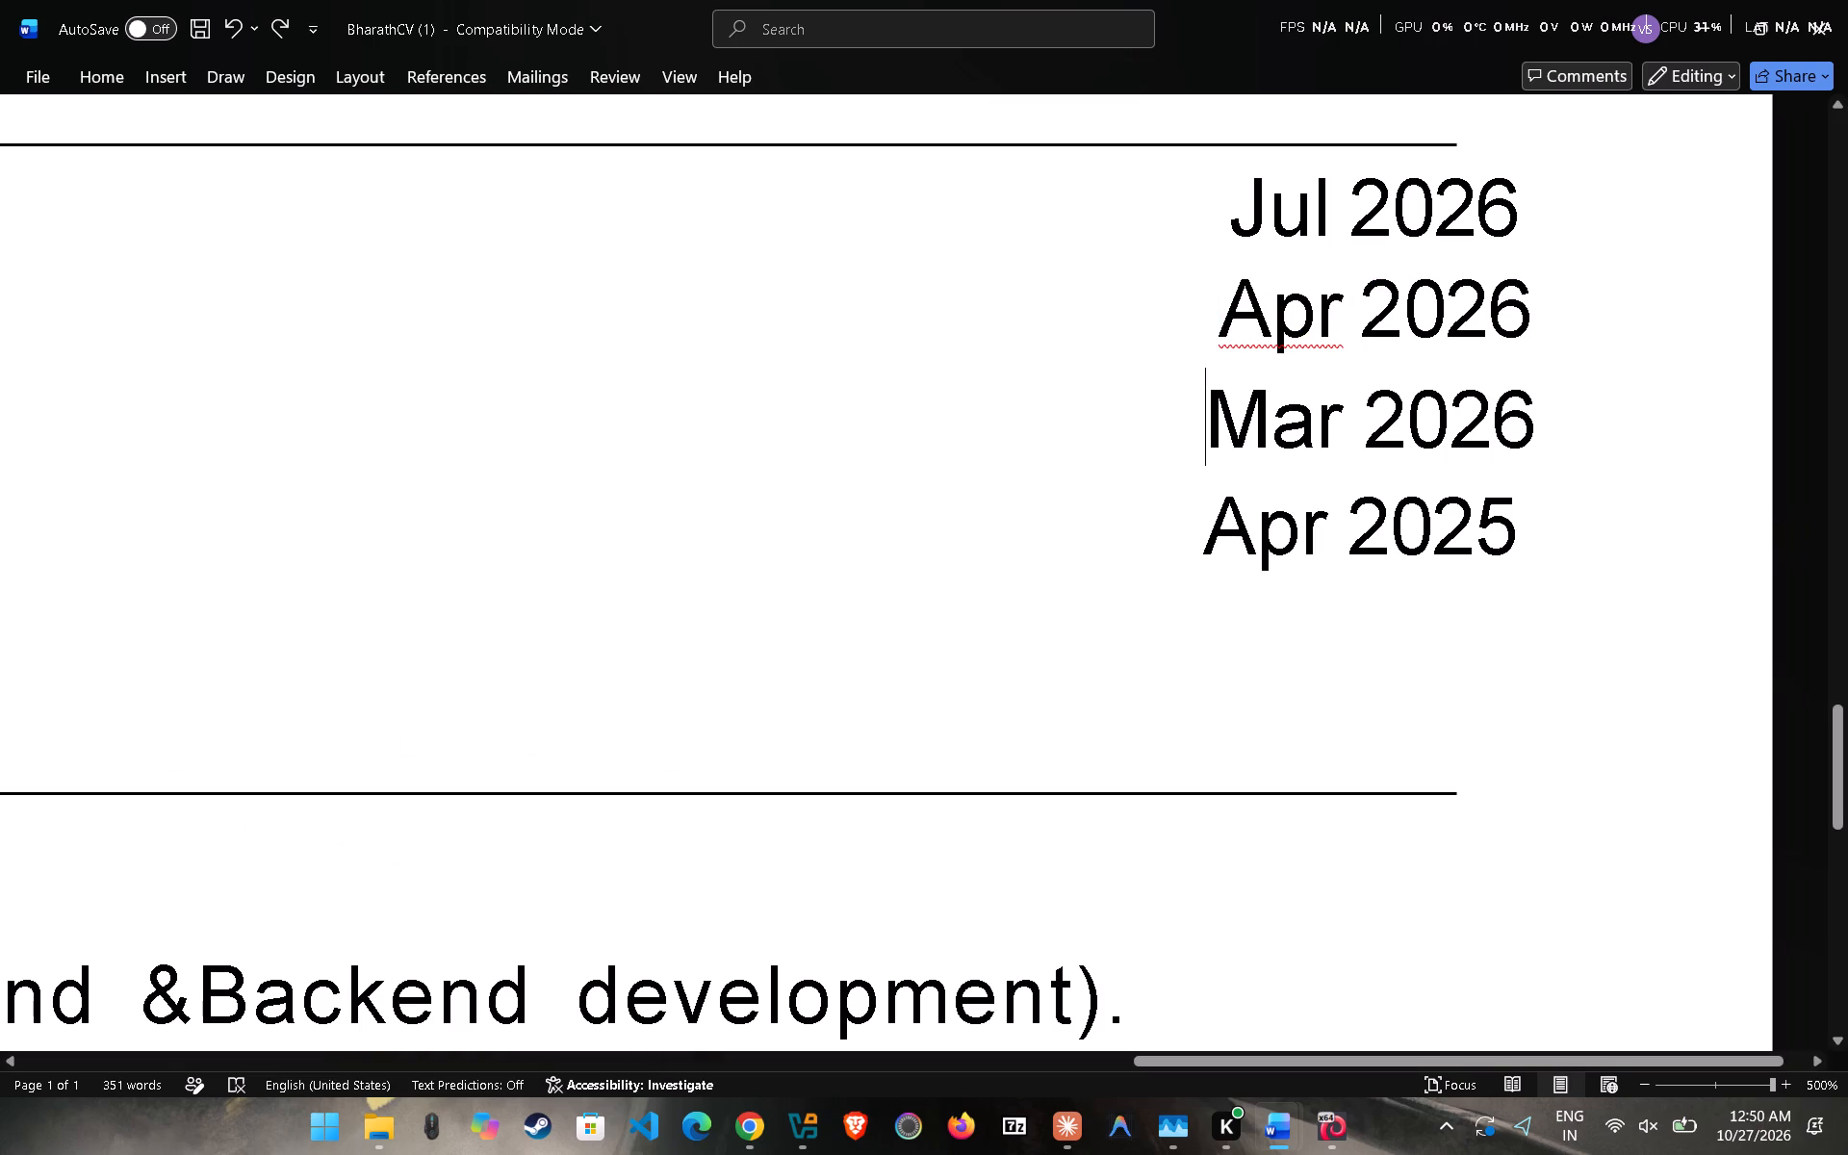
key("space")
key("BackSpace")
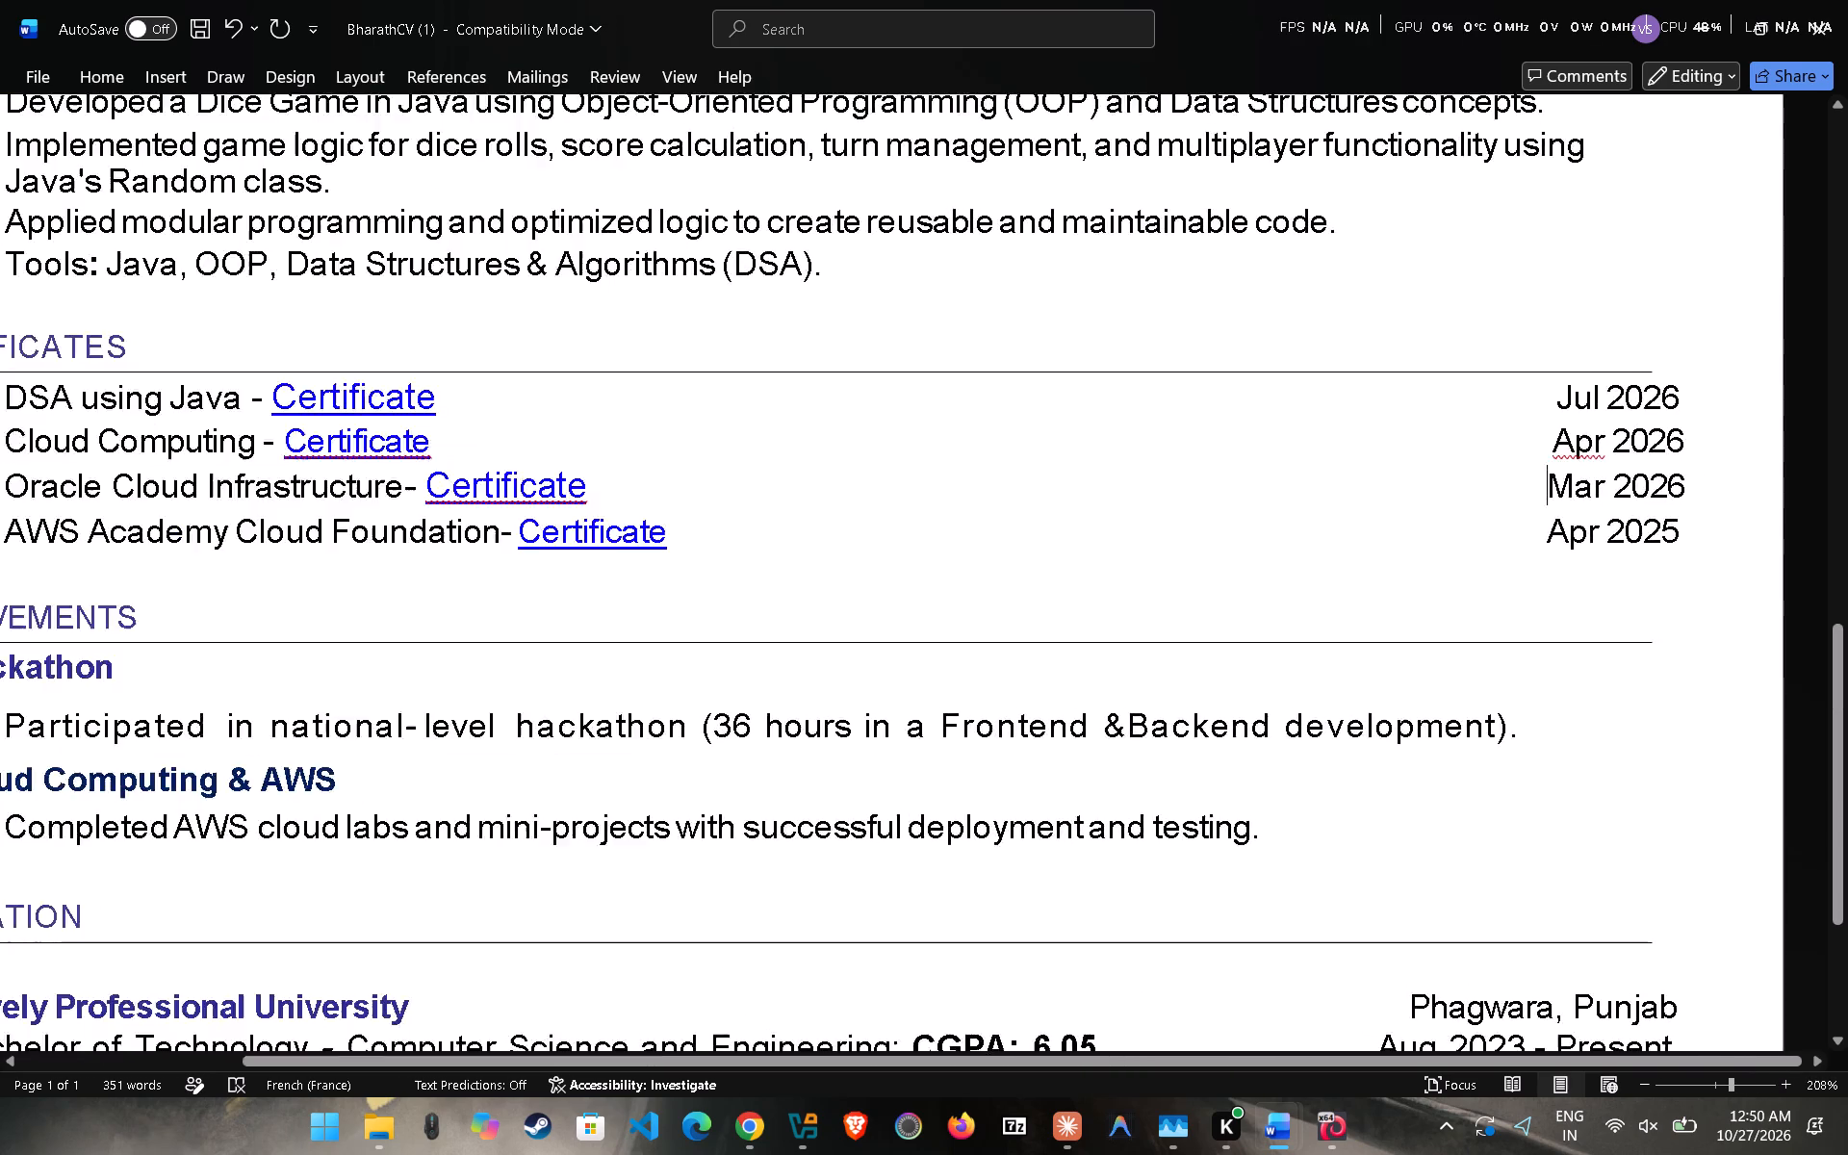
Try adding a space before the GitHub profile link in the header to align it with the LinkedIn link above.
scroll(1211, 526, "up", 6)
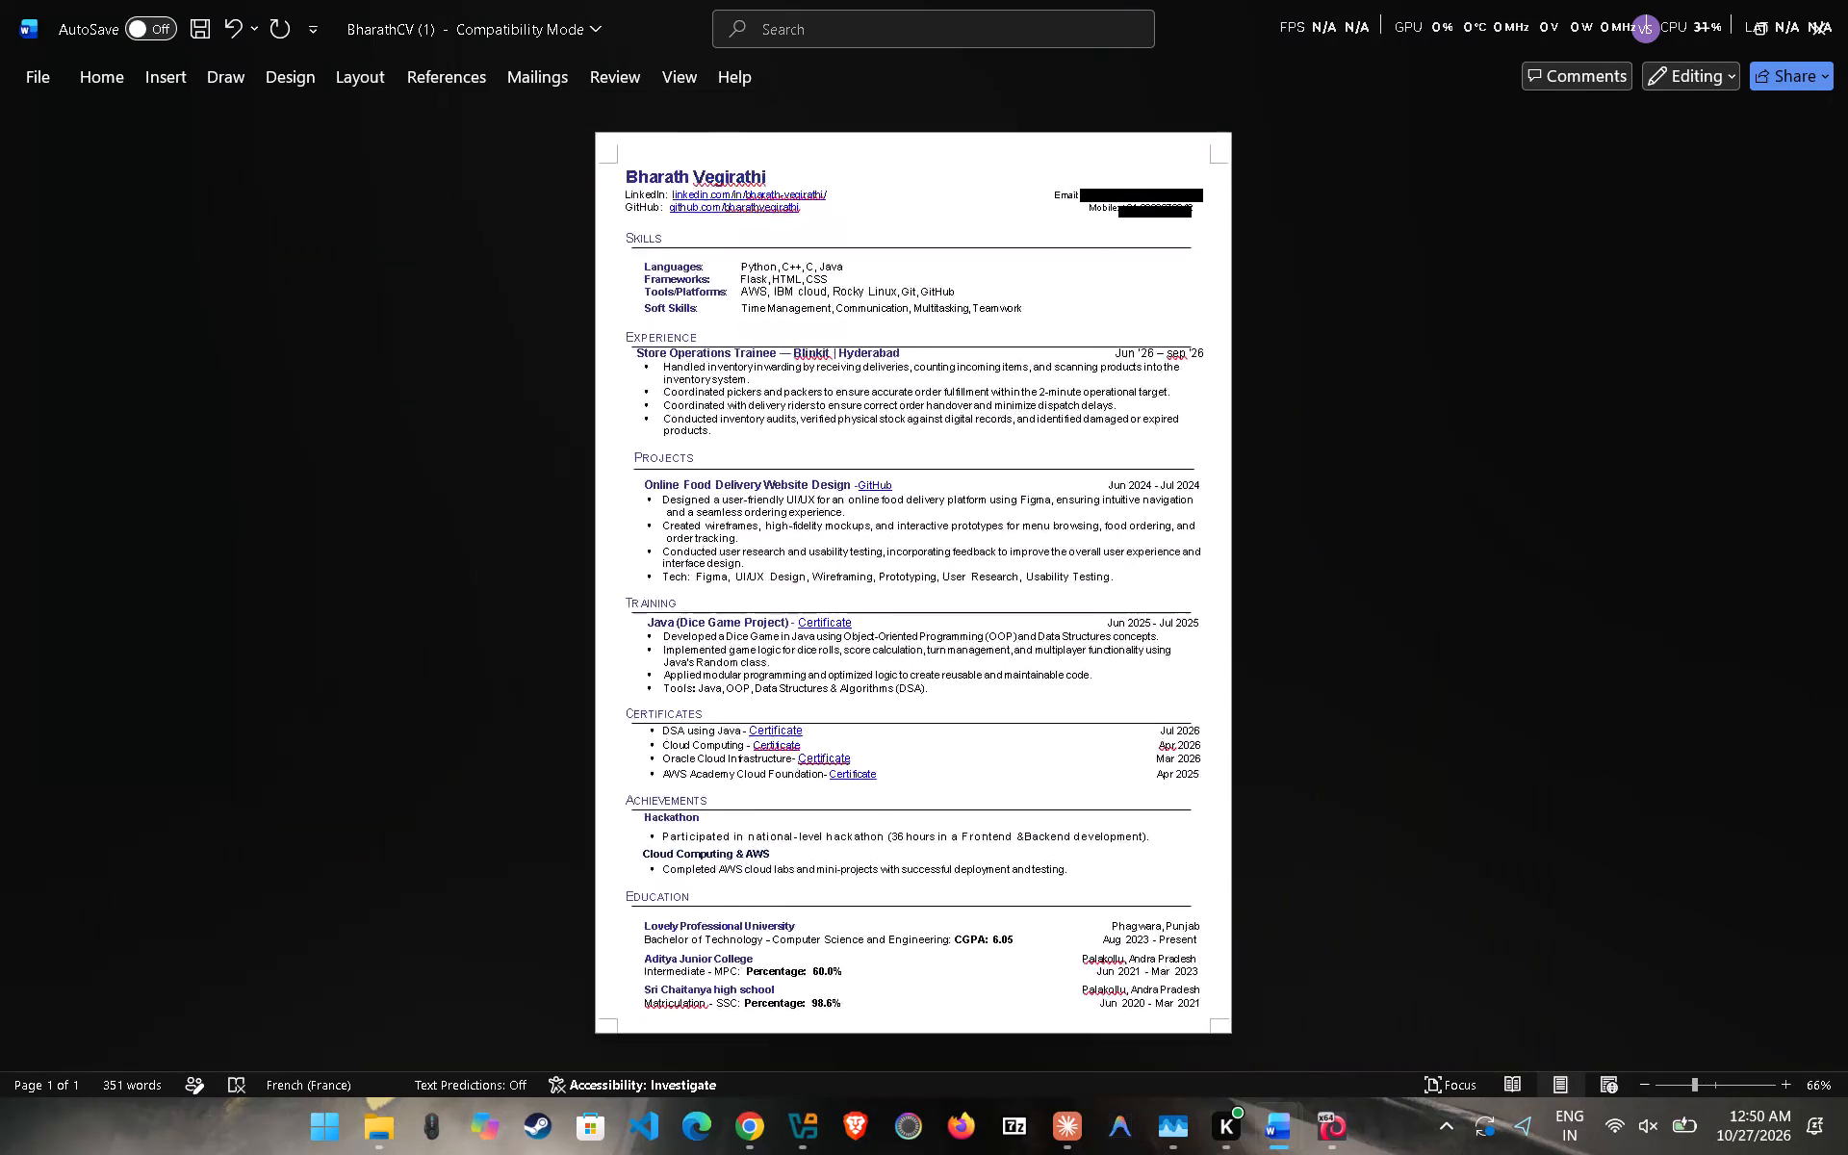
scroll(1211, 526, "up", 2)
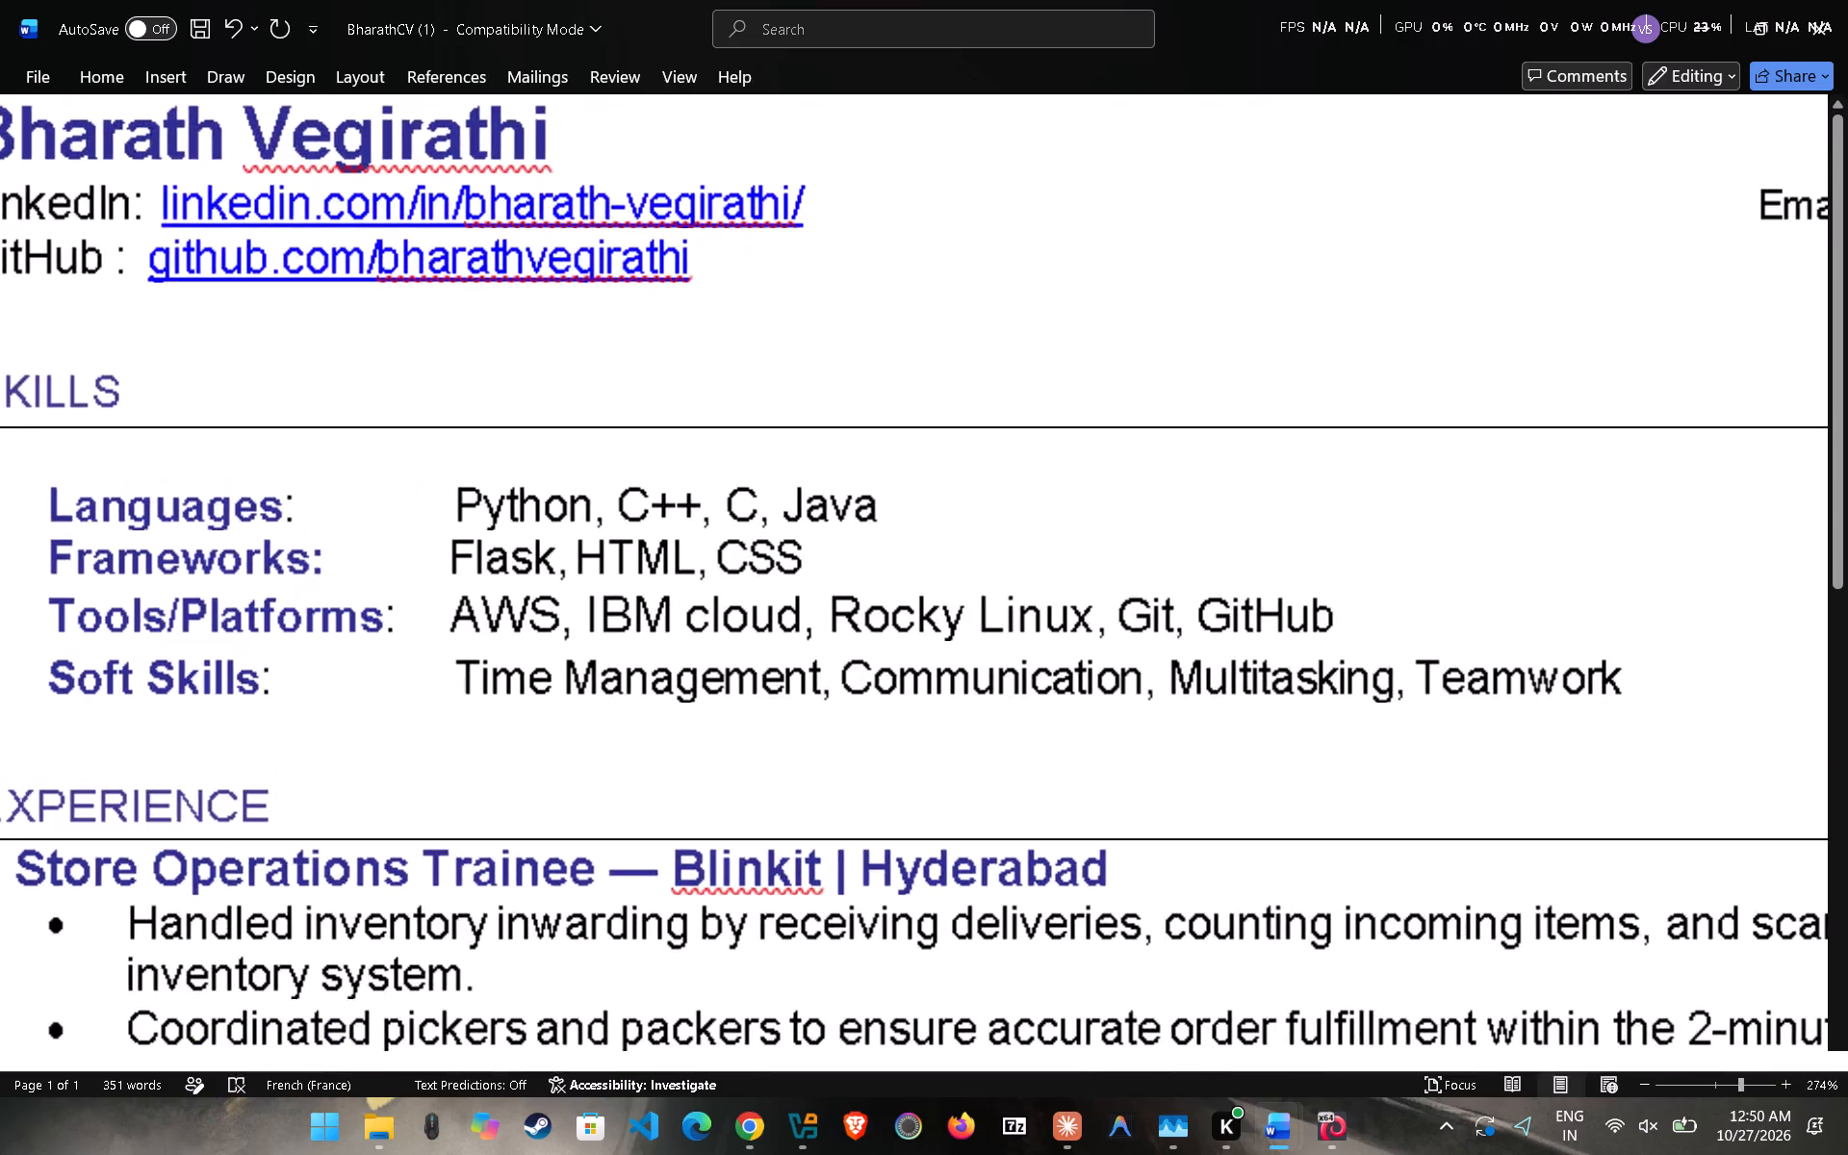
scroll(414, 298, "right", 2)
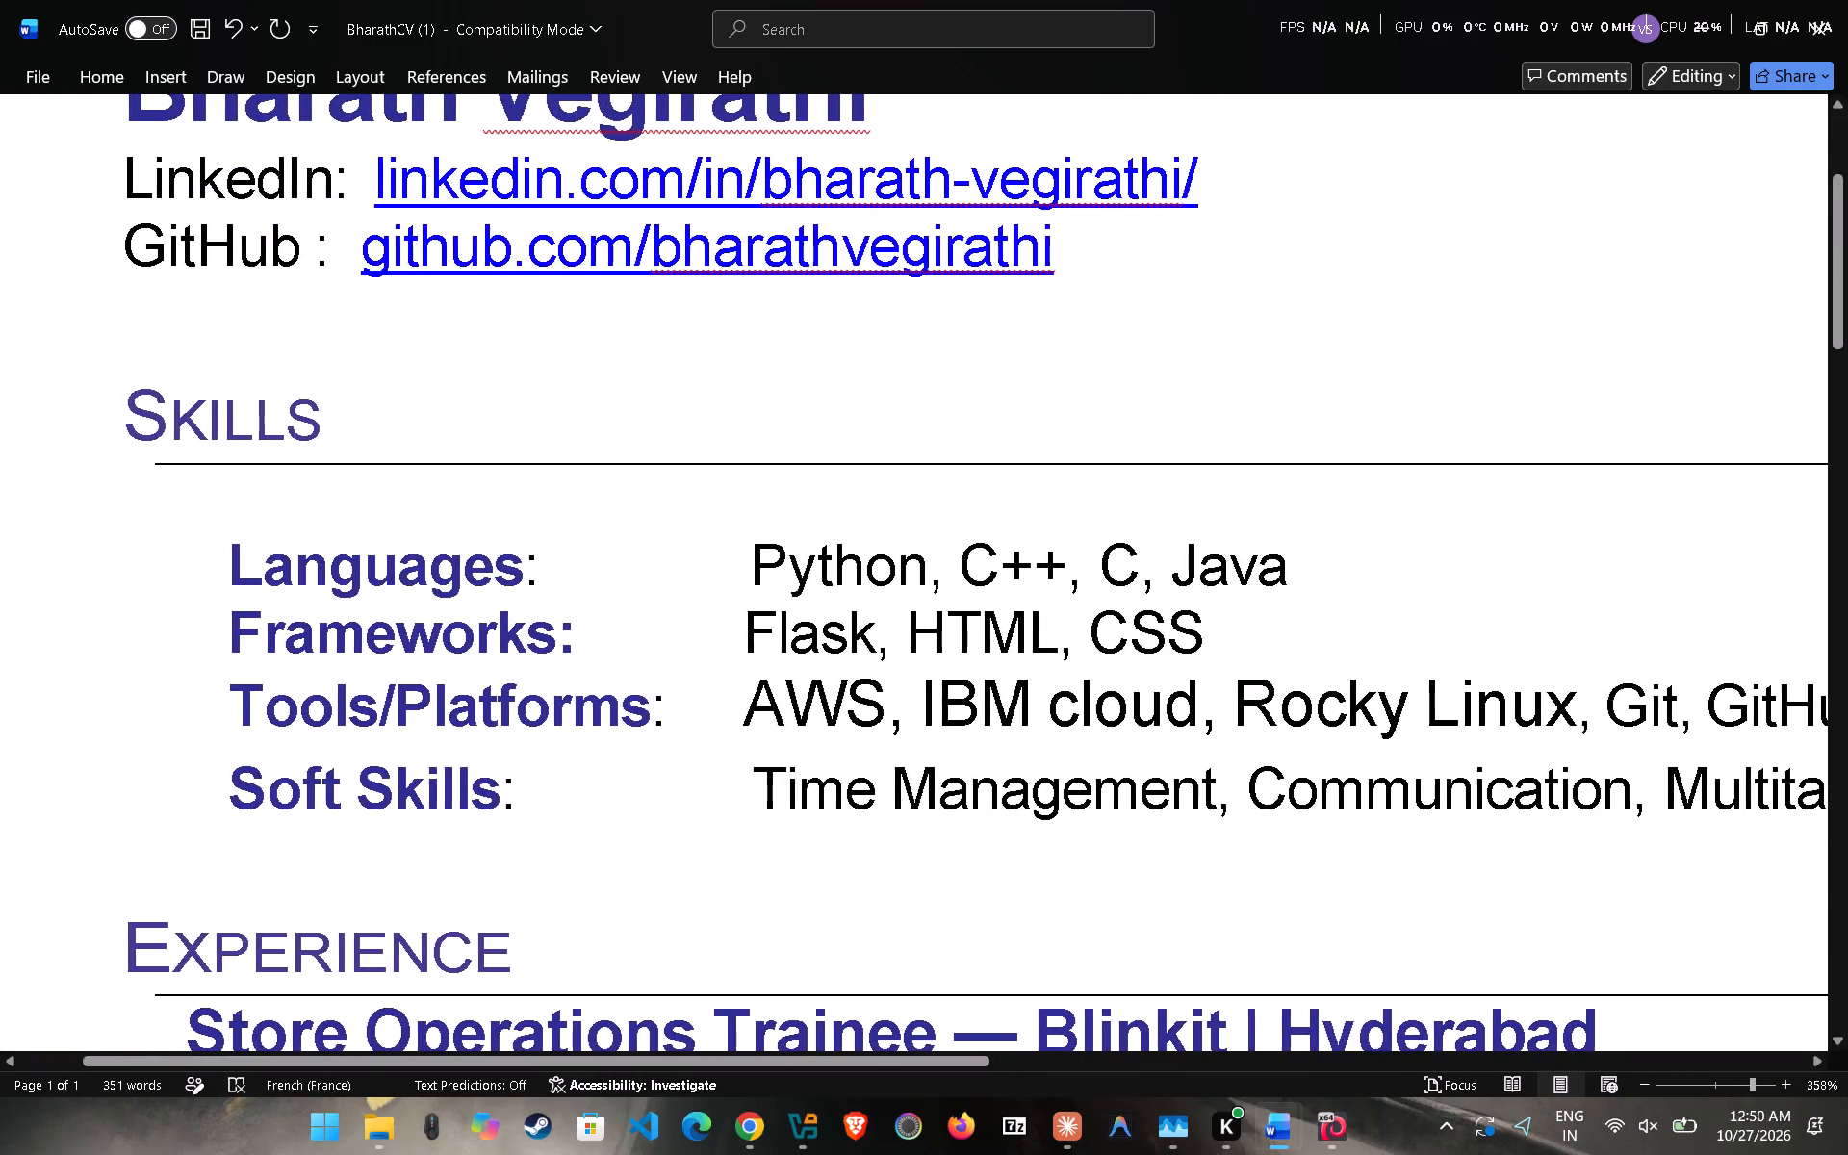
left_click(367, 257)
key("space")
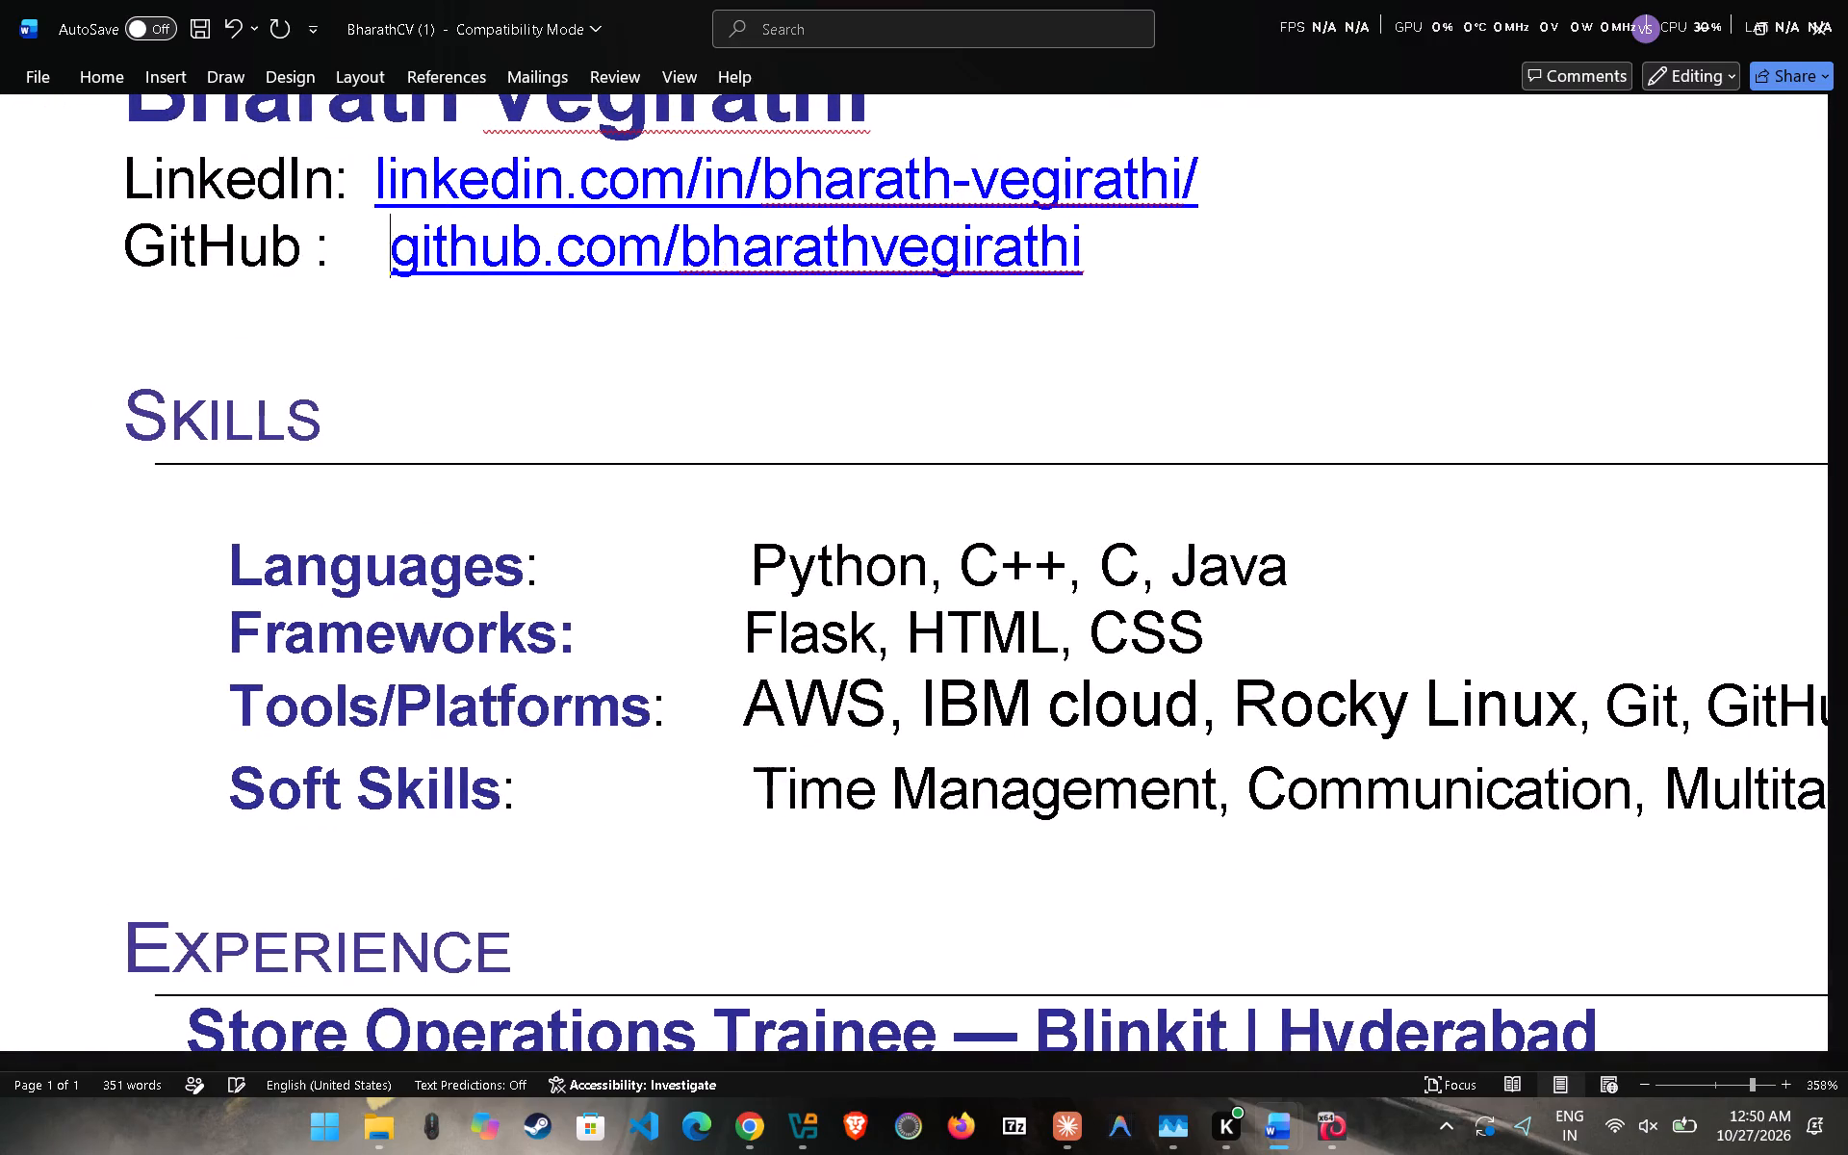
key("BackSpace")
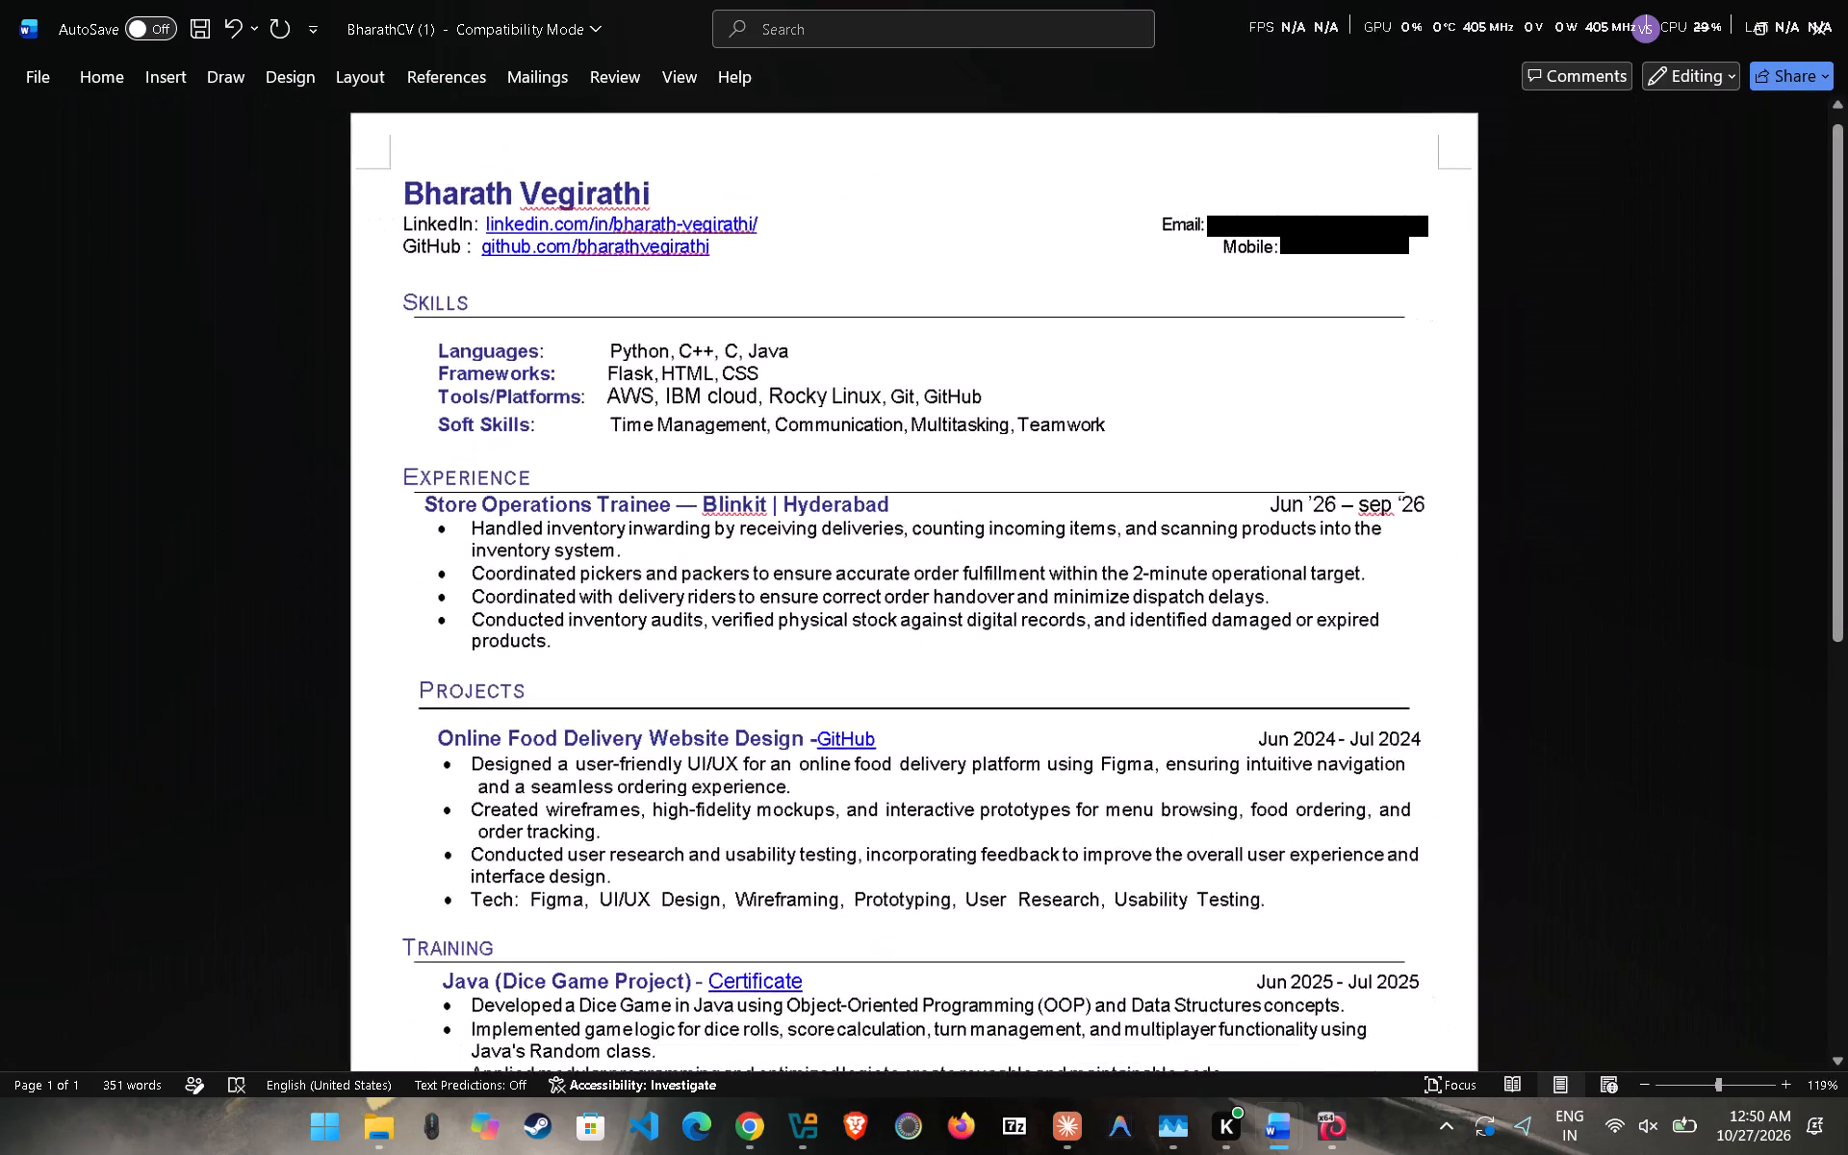
Save the edited résumé document.
left_click(709, 511)
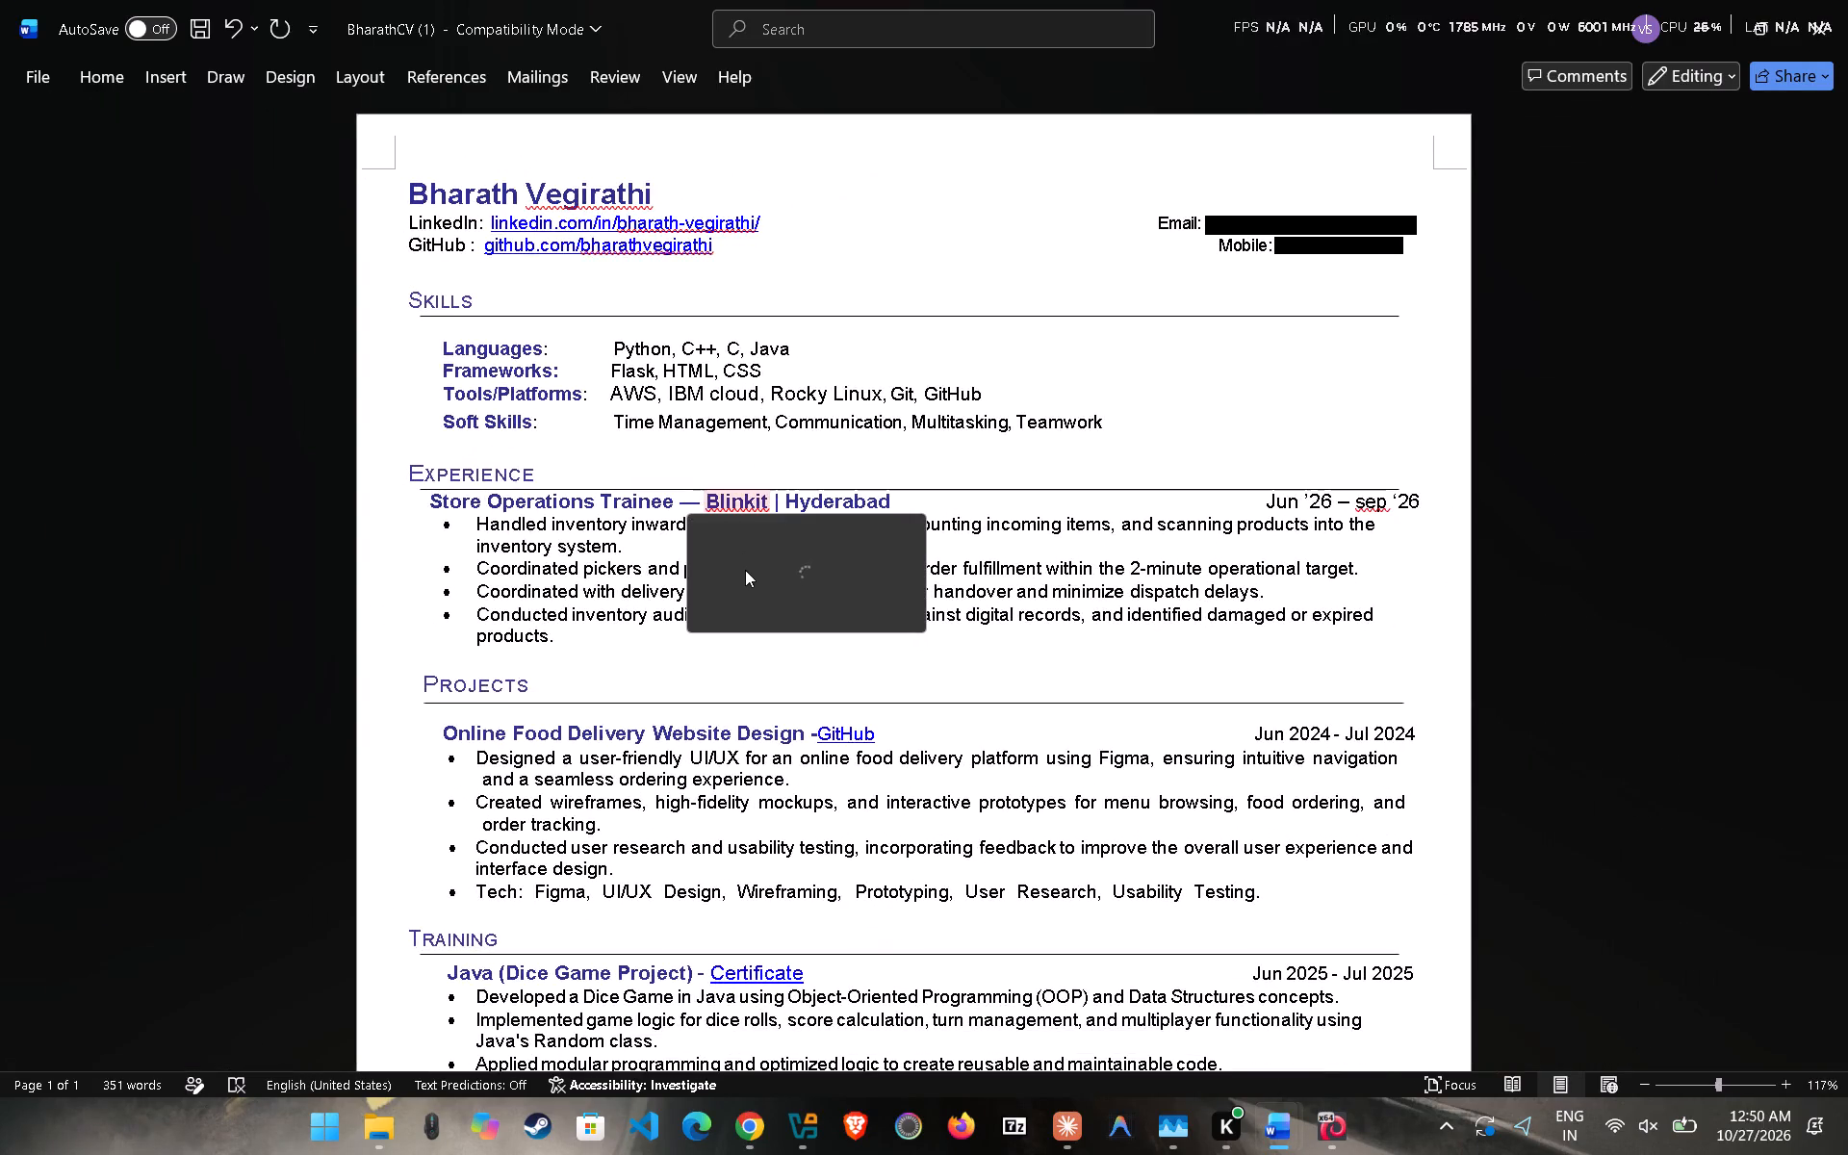
left_click(573, 577)
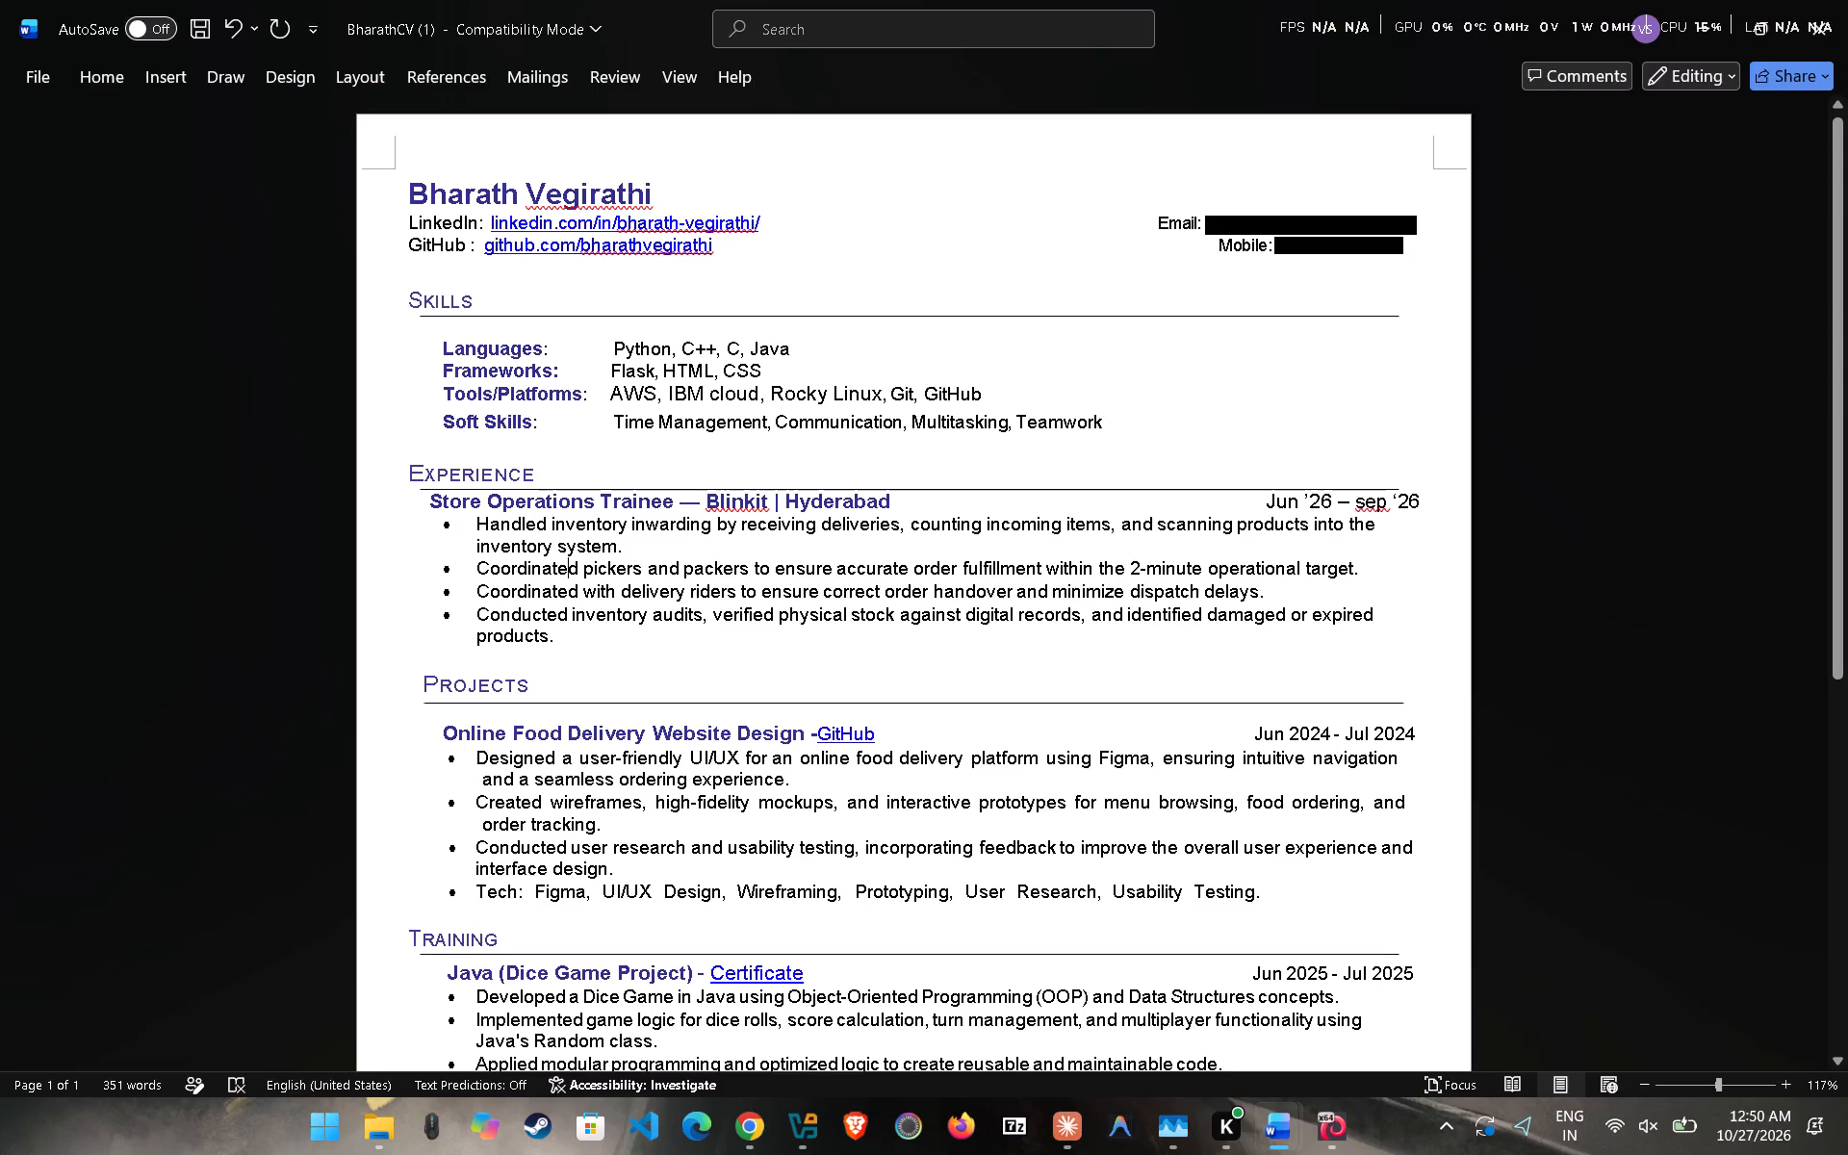
key("ctrl+s")
Review the layout of the whole résumé page, from the header down to the Education entries.
left_click(1446, 167)
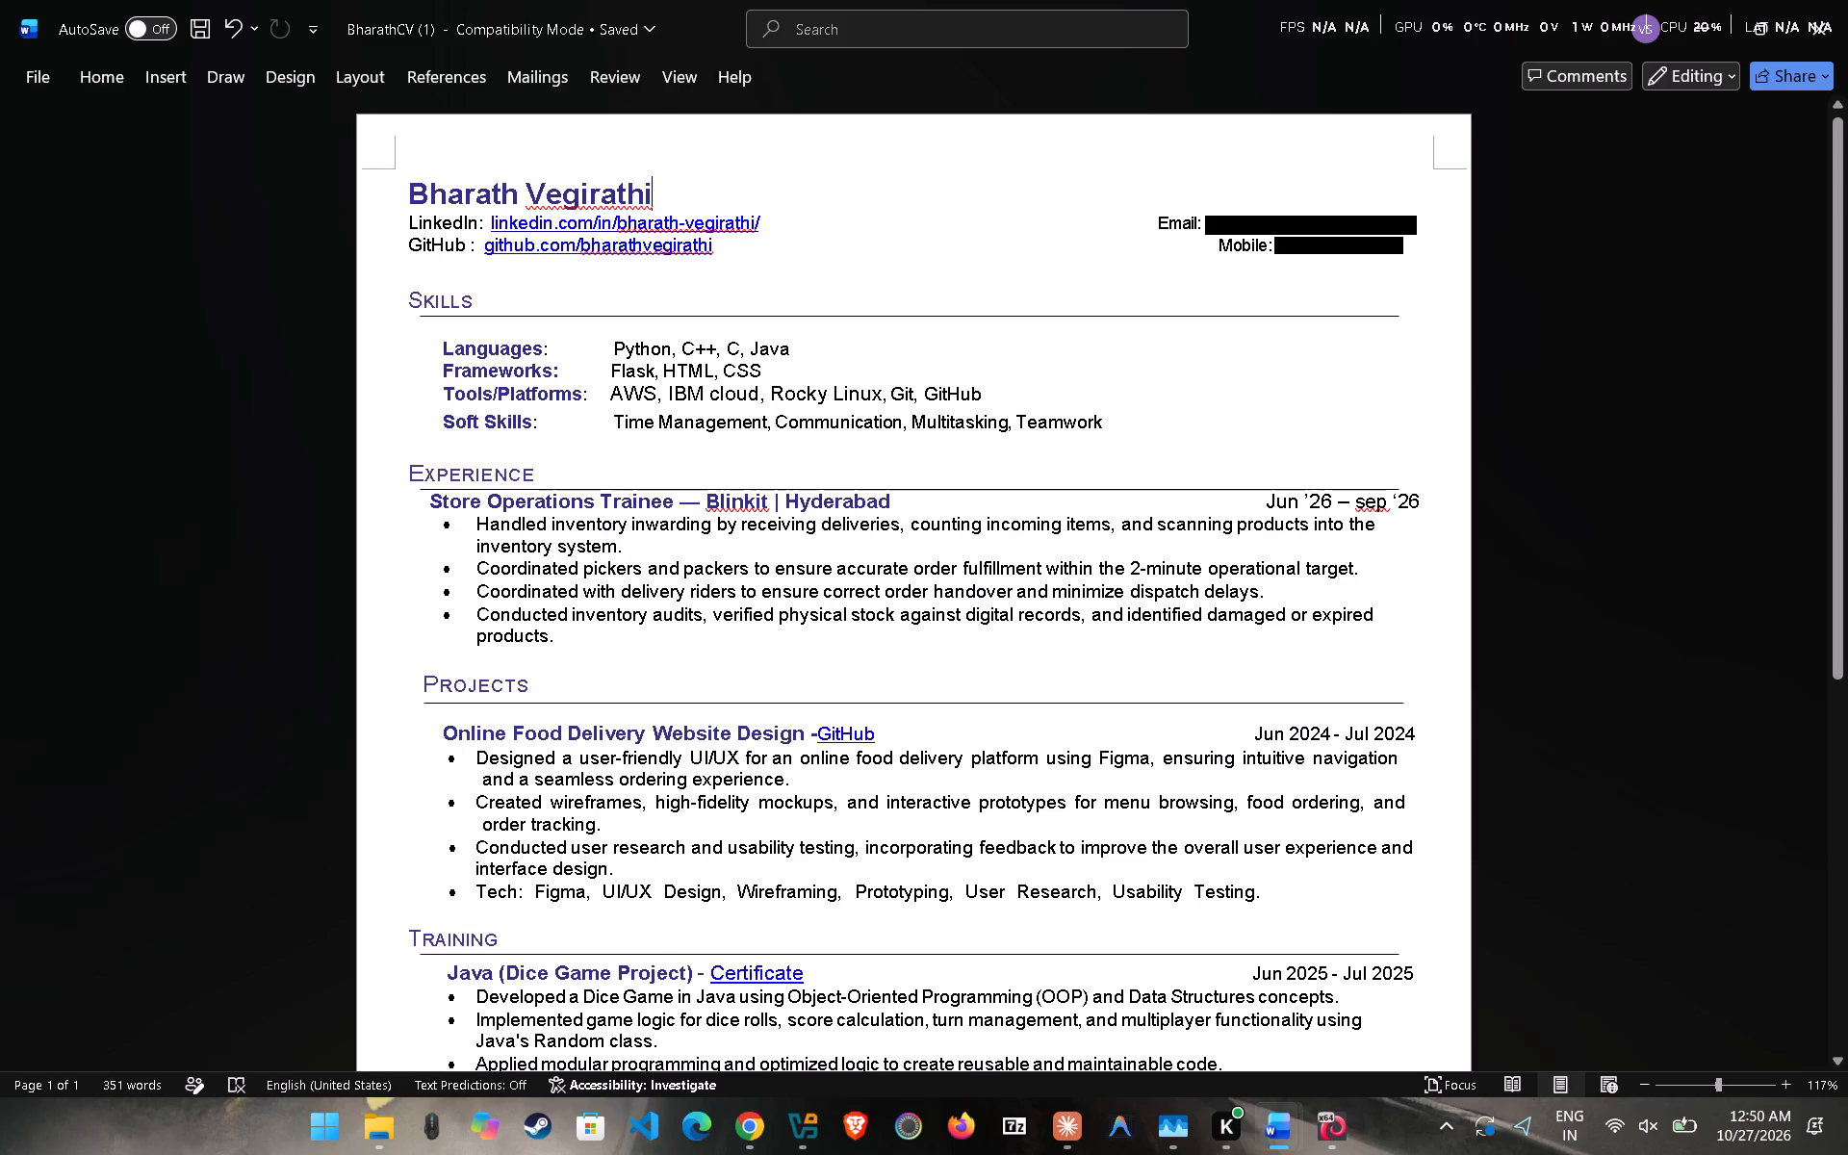
scroll(1446, 167, "down", 6)
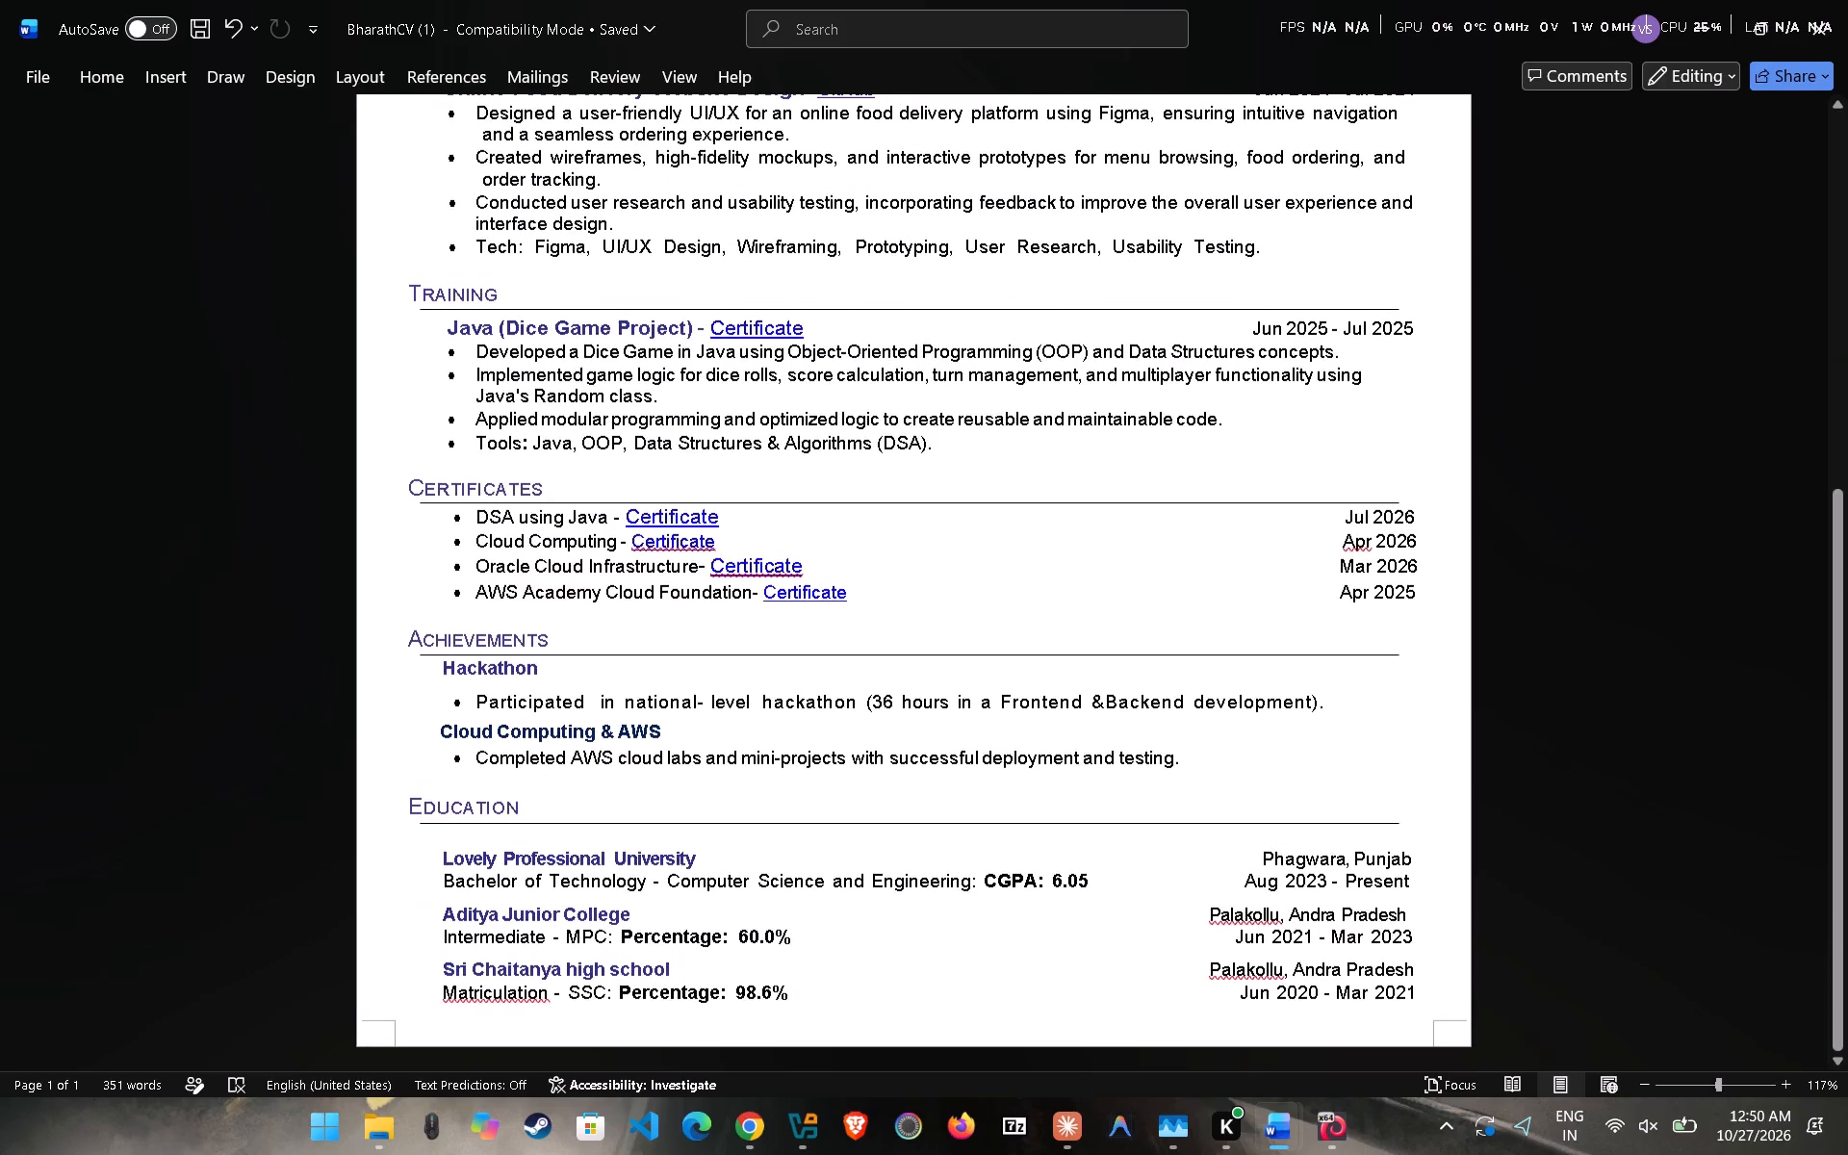
scroll(920, 806, "up", 1, "ctrl")
scroll(920, 806, "down", 1)
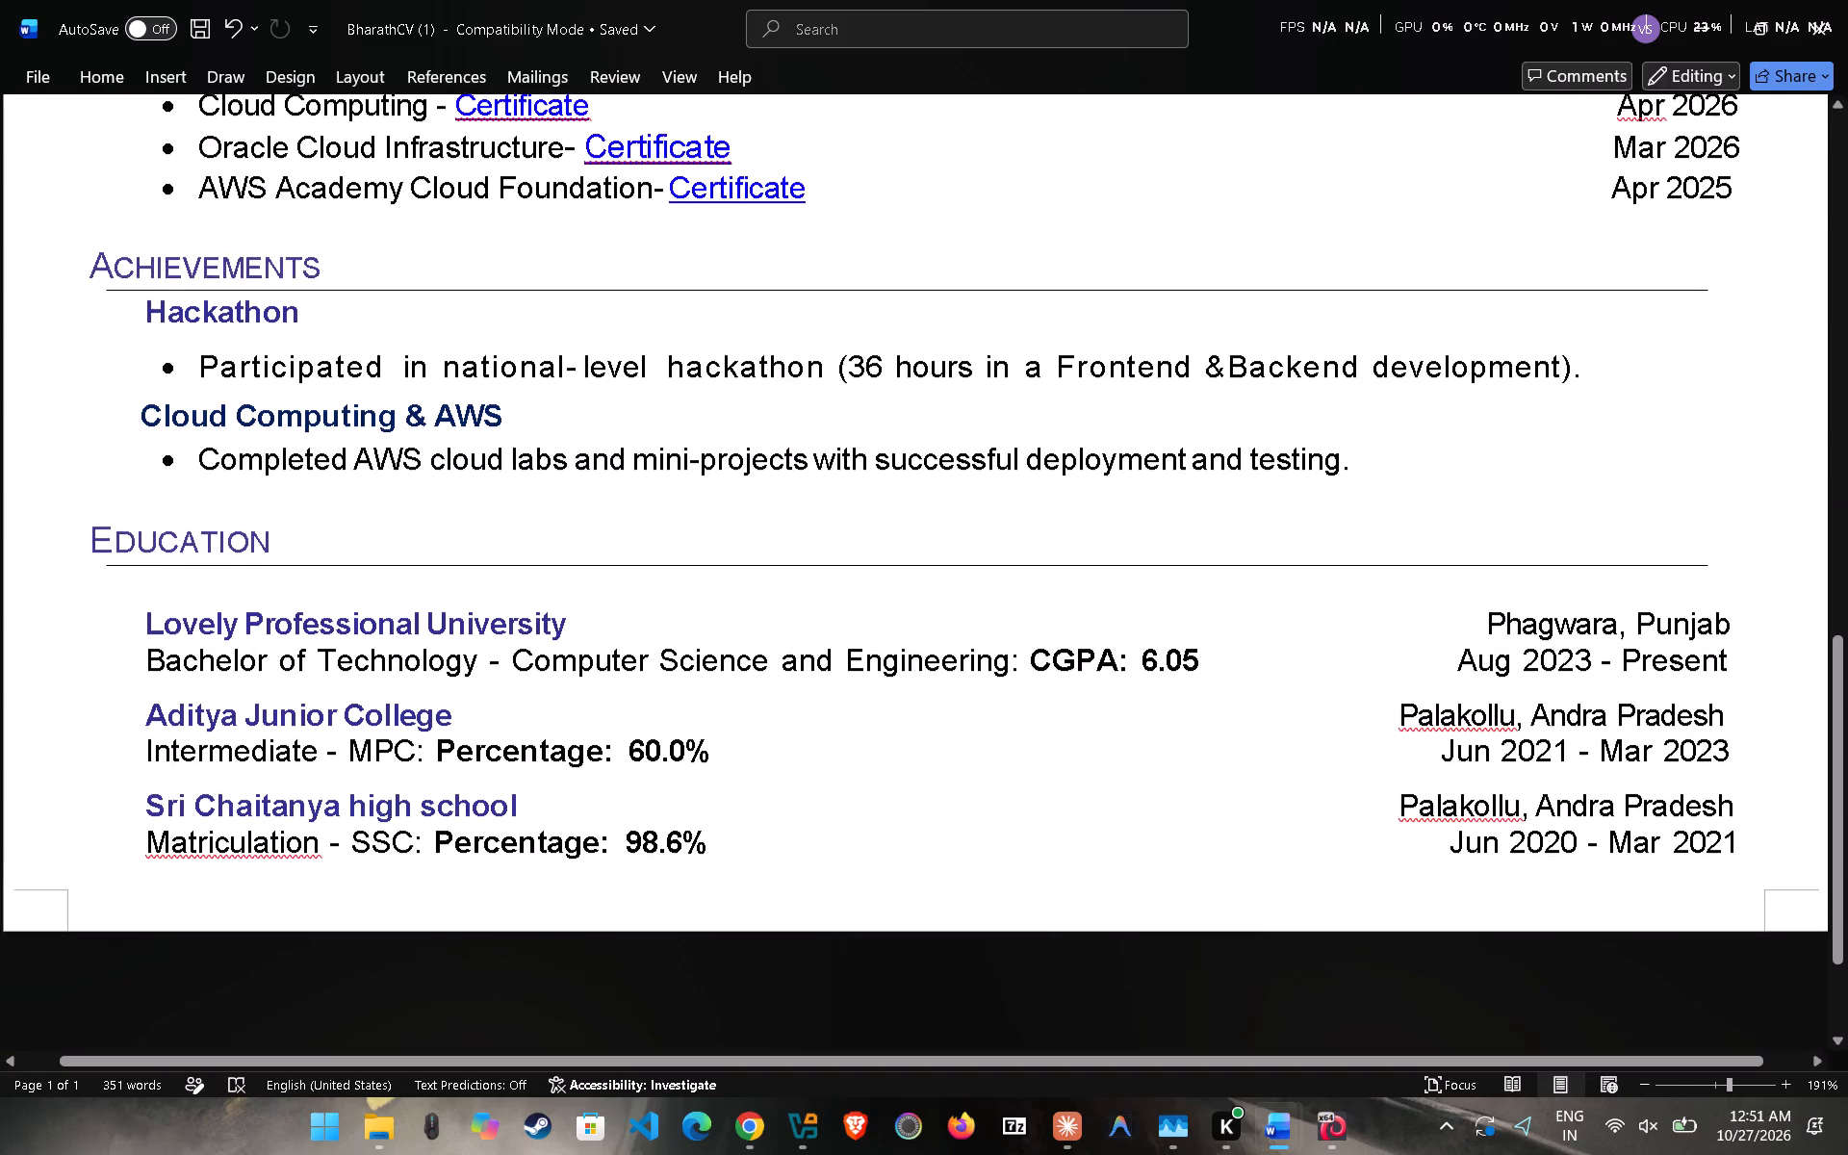
scroll(920, 806, "down", 1)
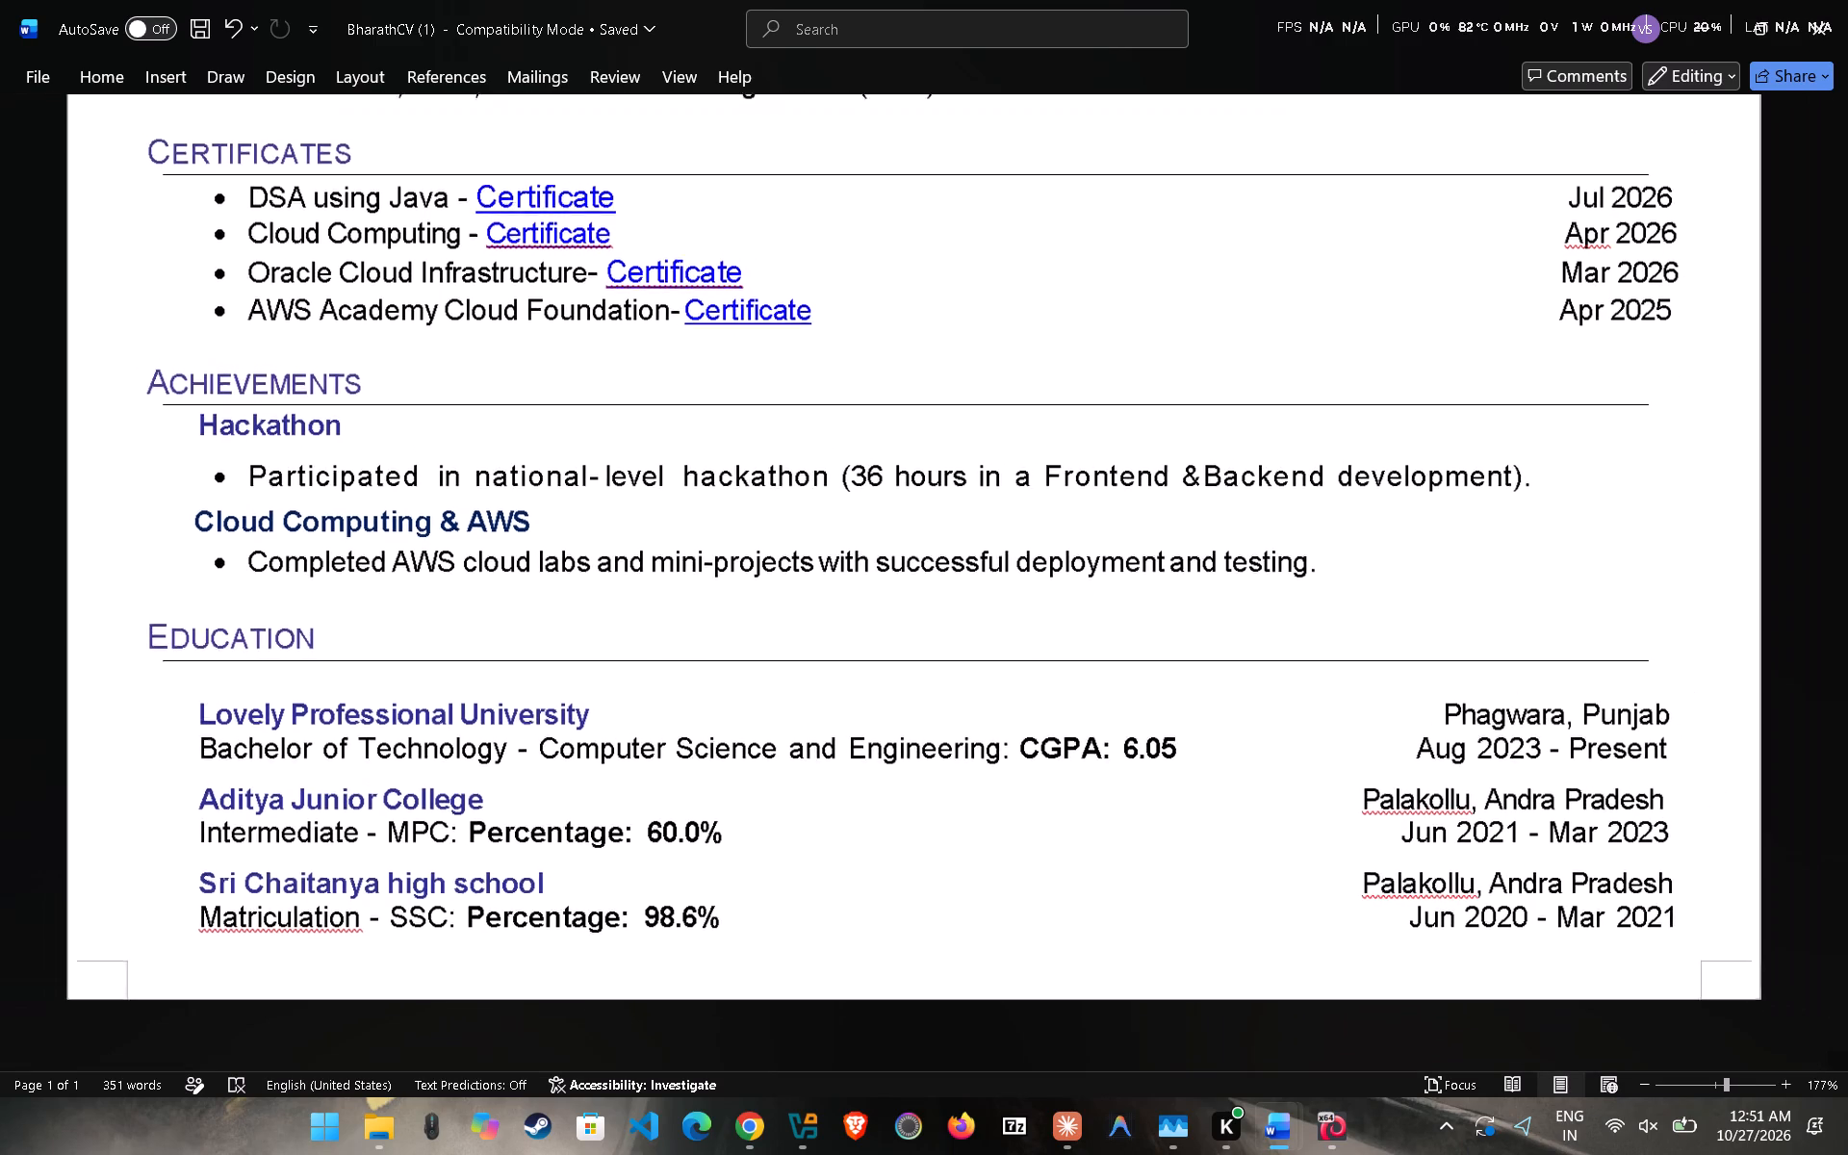
scroll(647, 835, "up", 3)
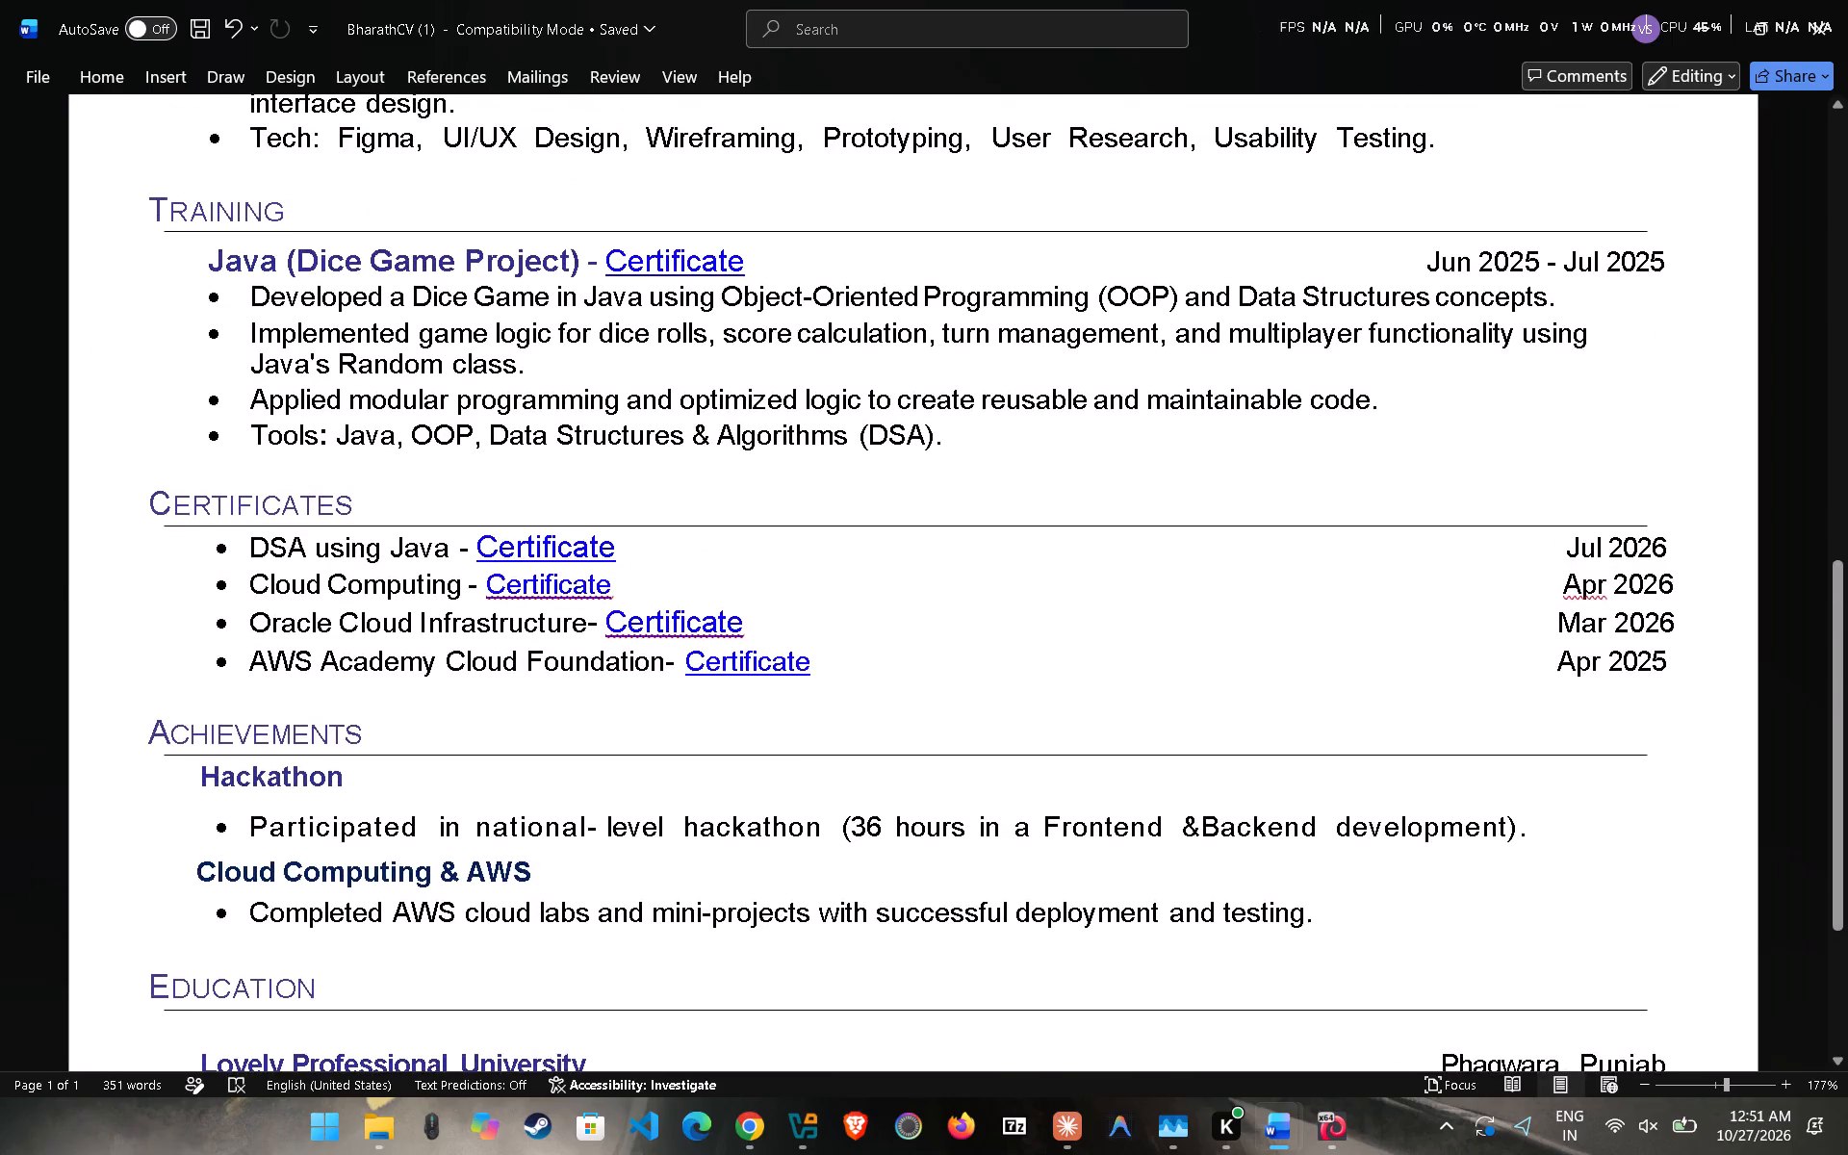
scroll(647, 835, "down", 1)
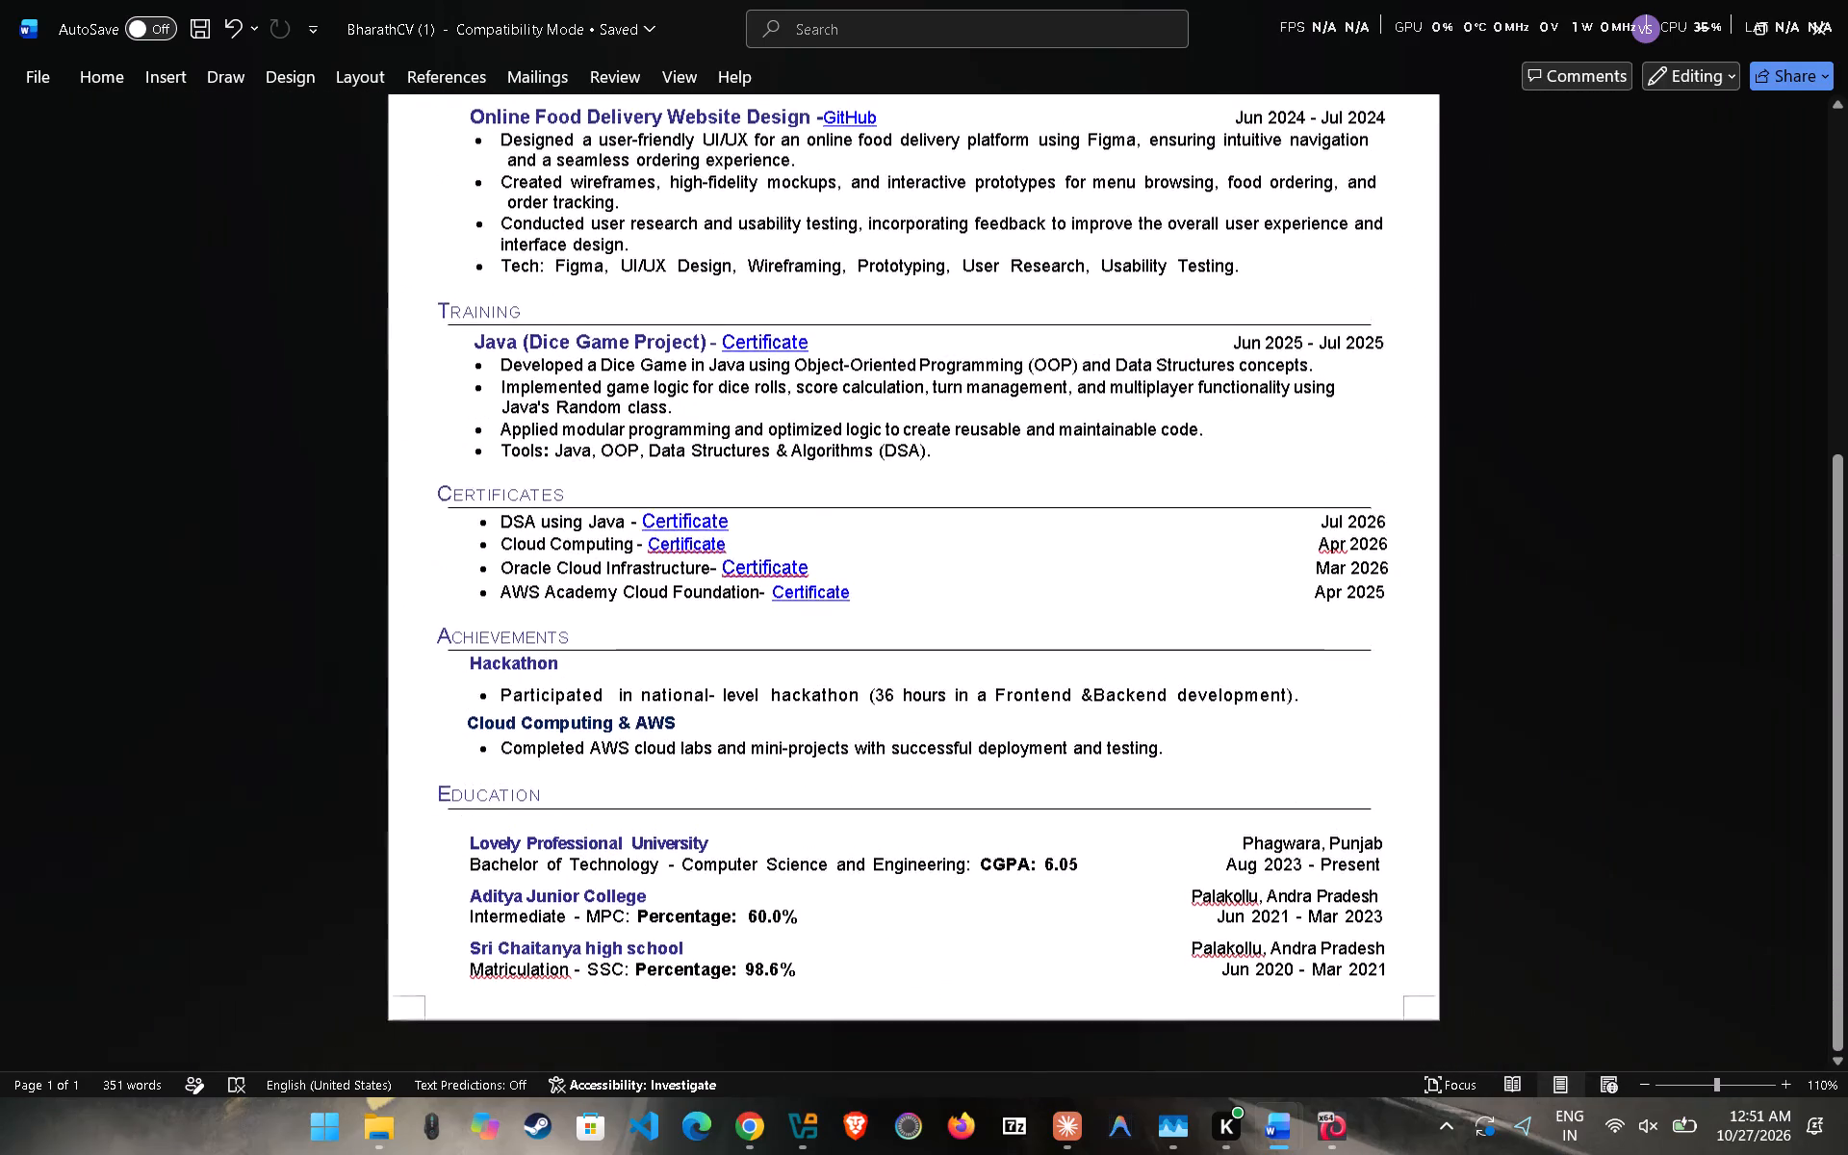
scroll(647, 835, "up", 5)
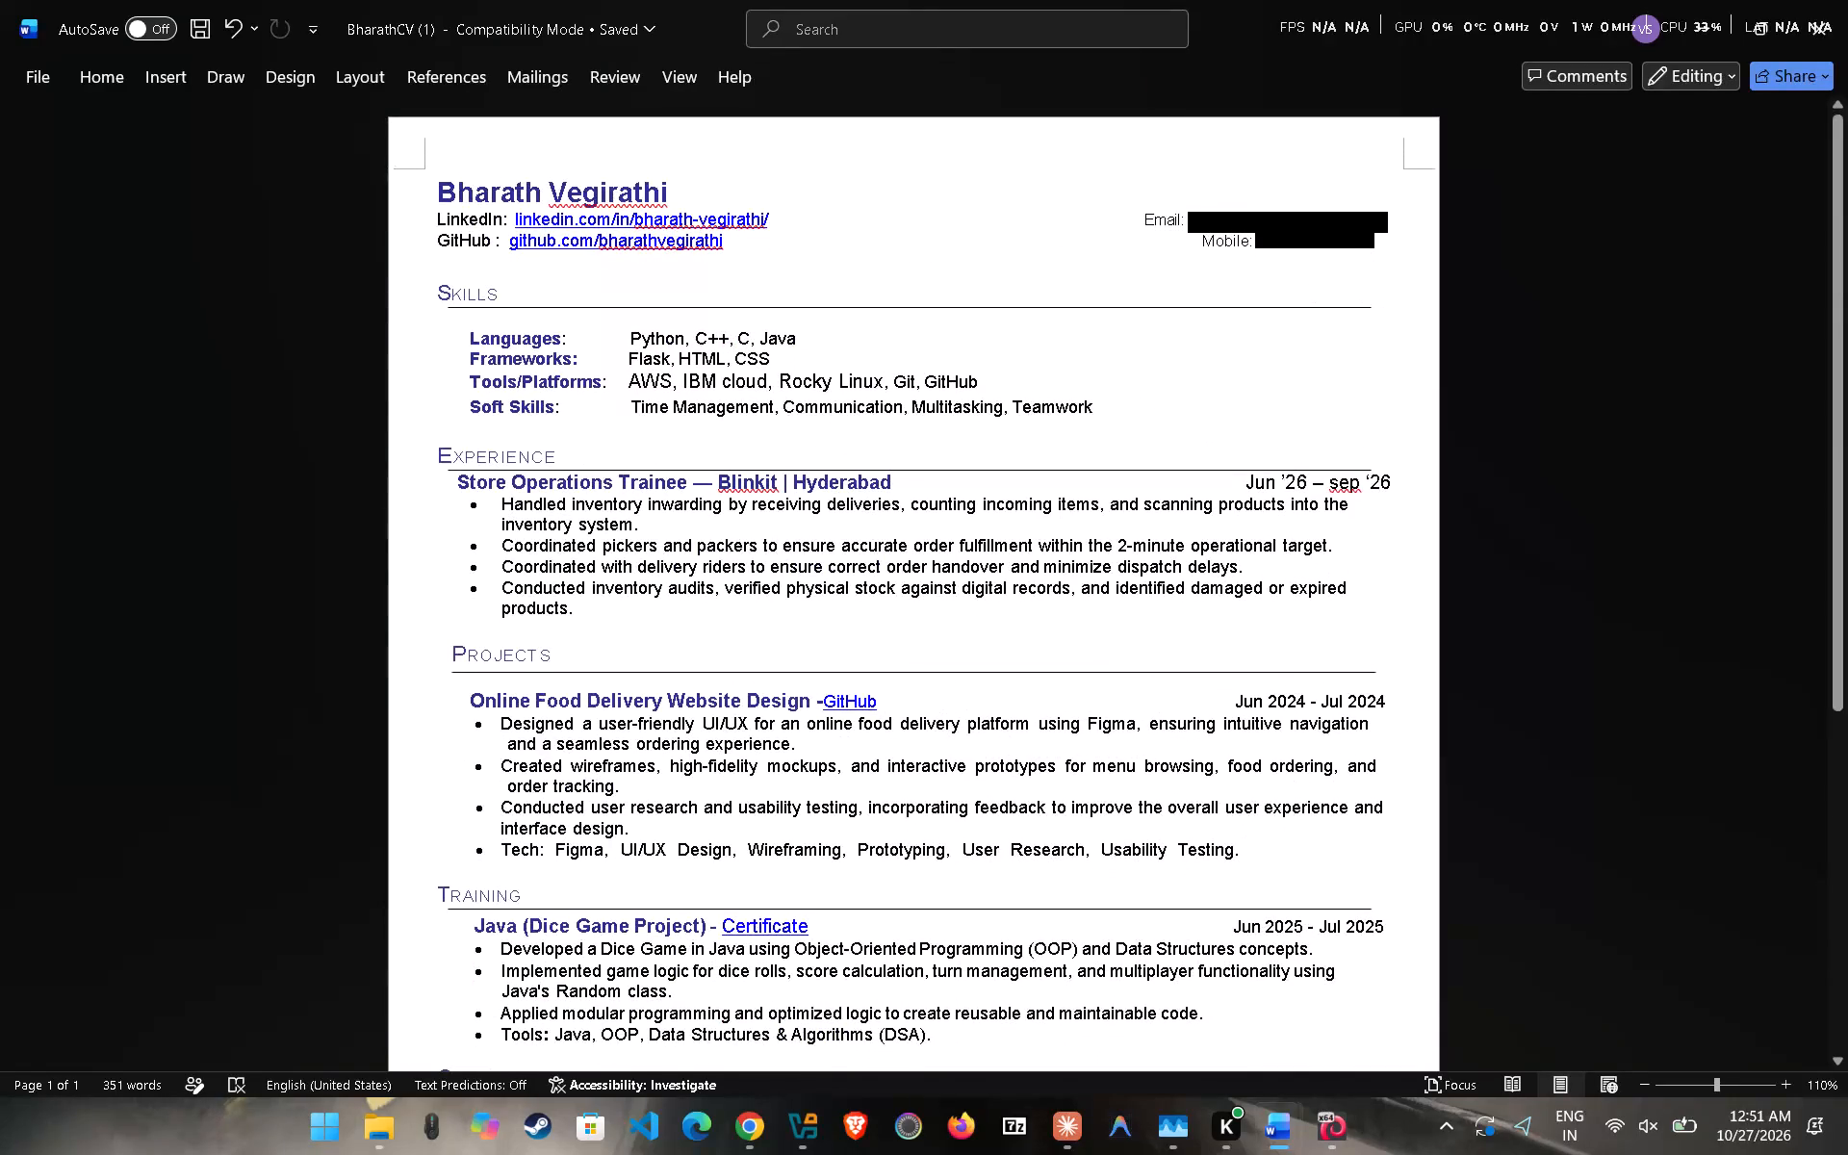
Save the résumé again after the review.
key("ctrl+s")
key("ctrl+s")
key("ctrl+s")
Switch to the Downloads folder in File Explorer and maximize its window.
scroll(647, 835, "right", 1)
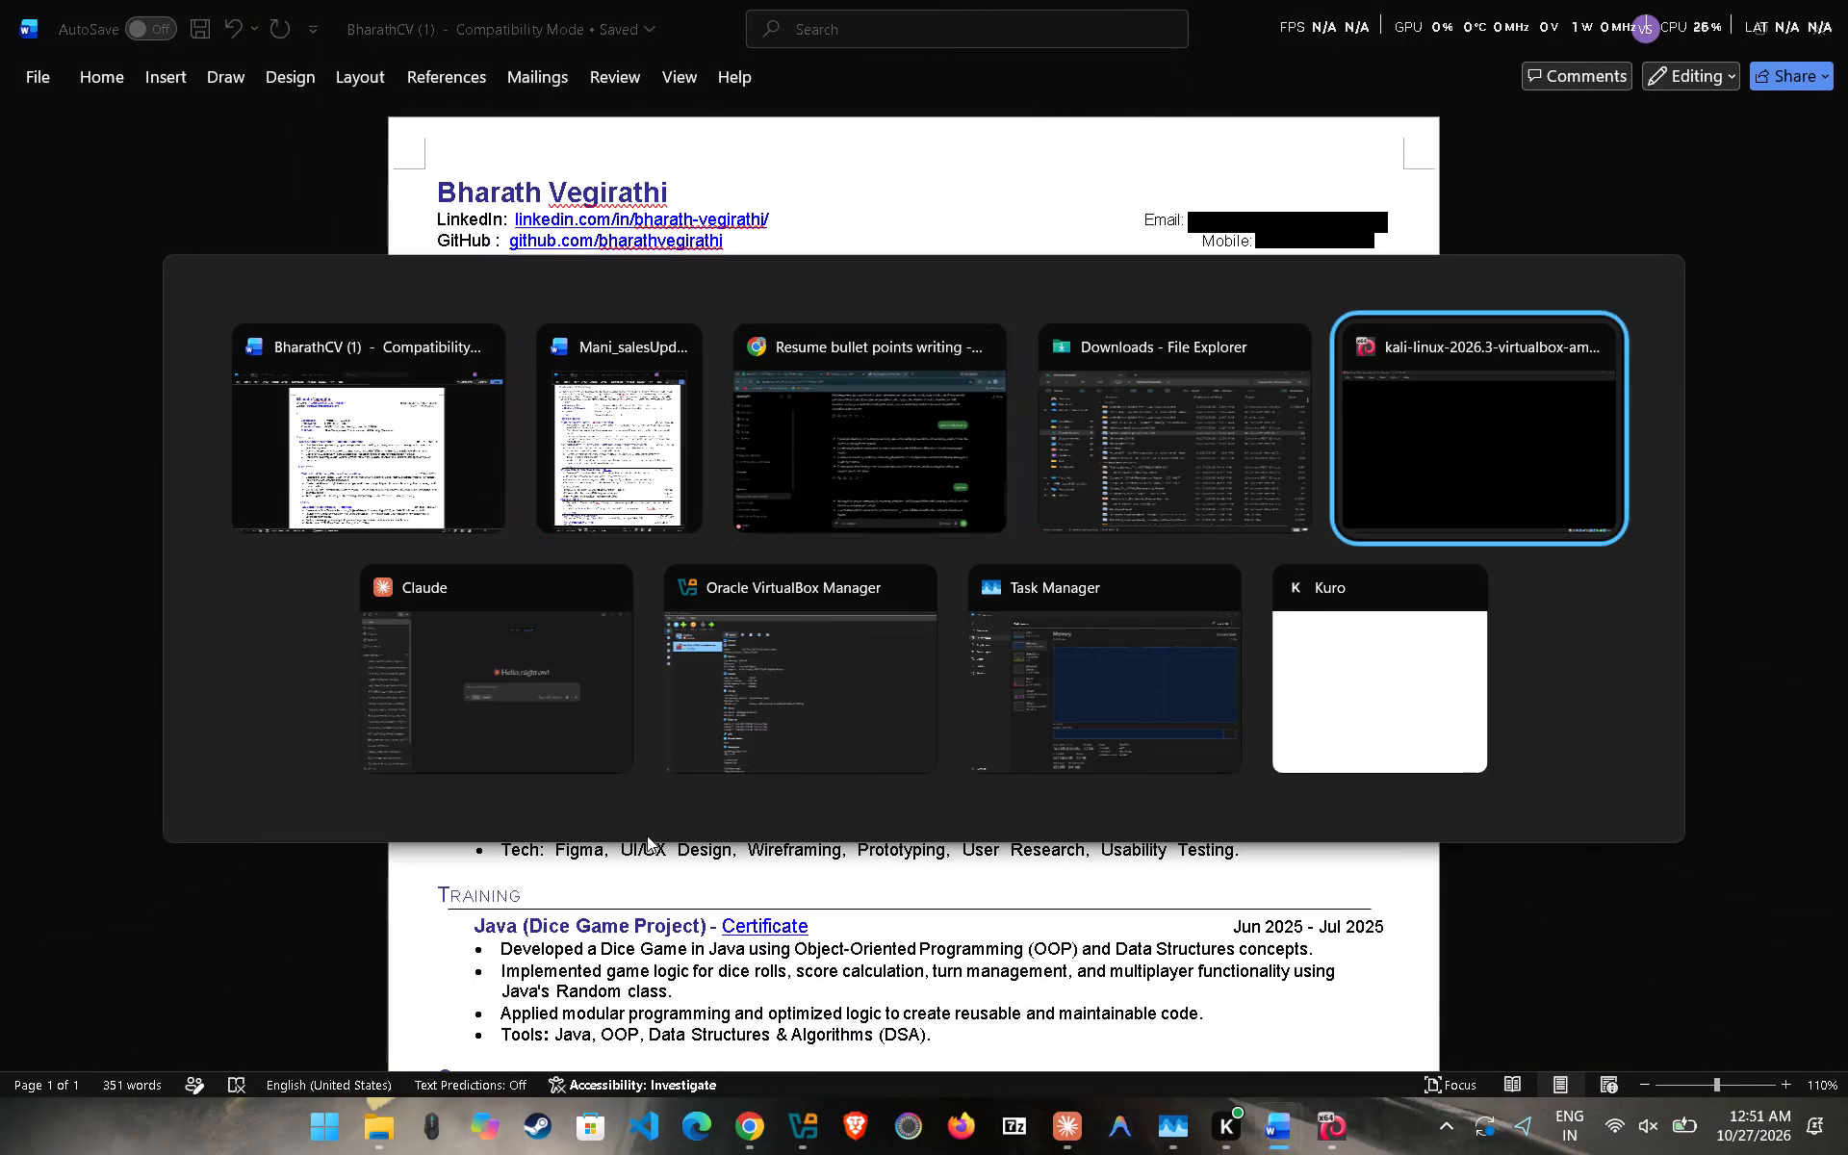
scroll(647, 835, "right", 1)
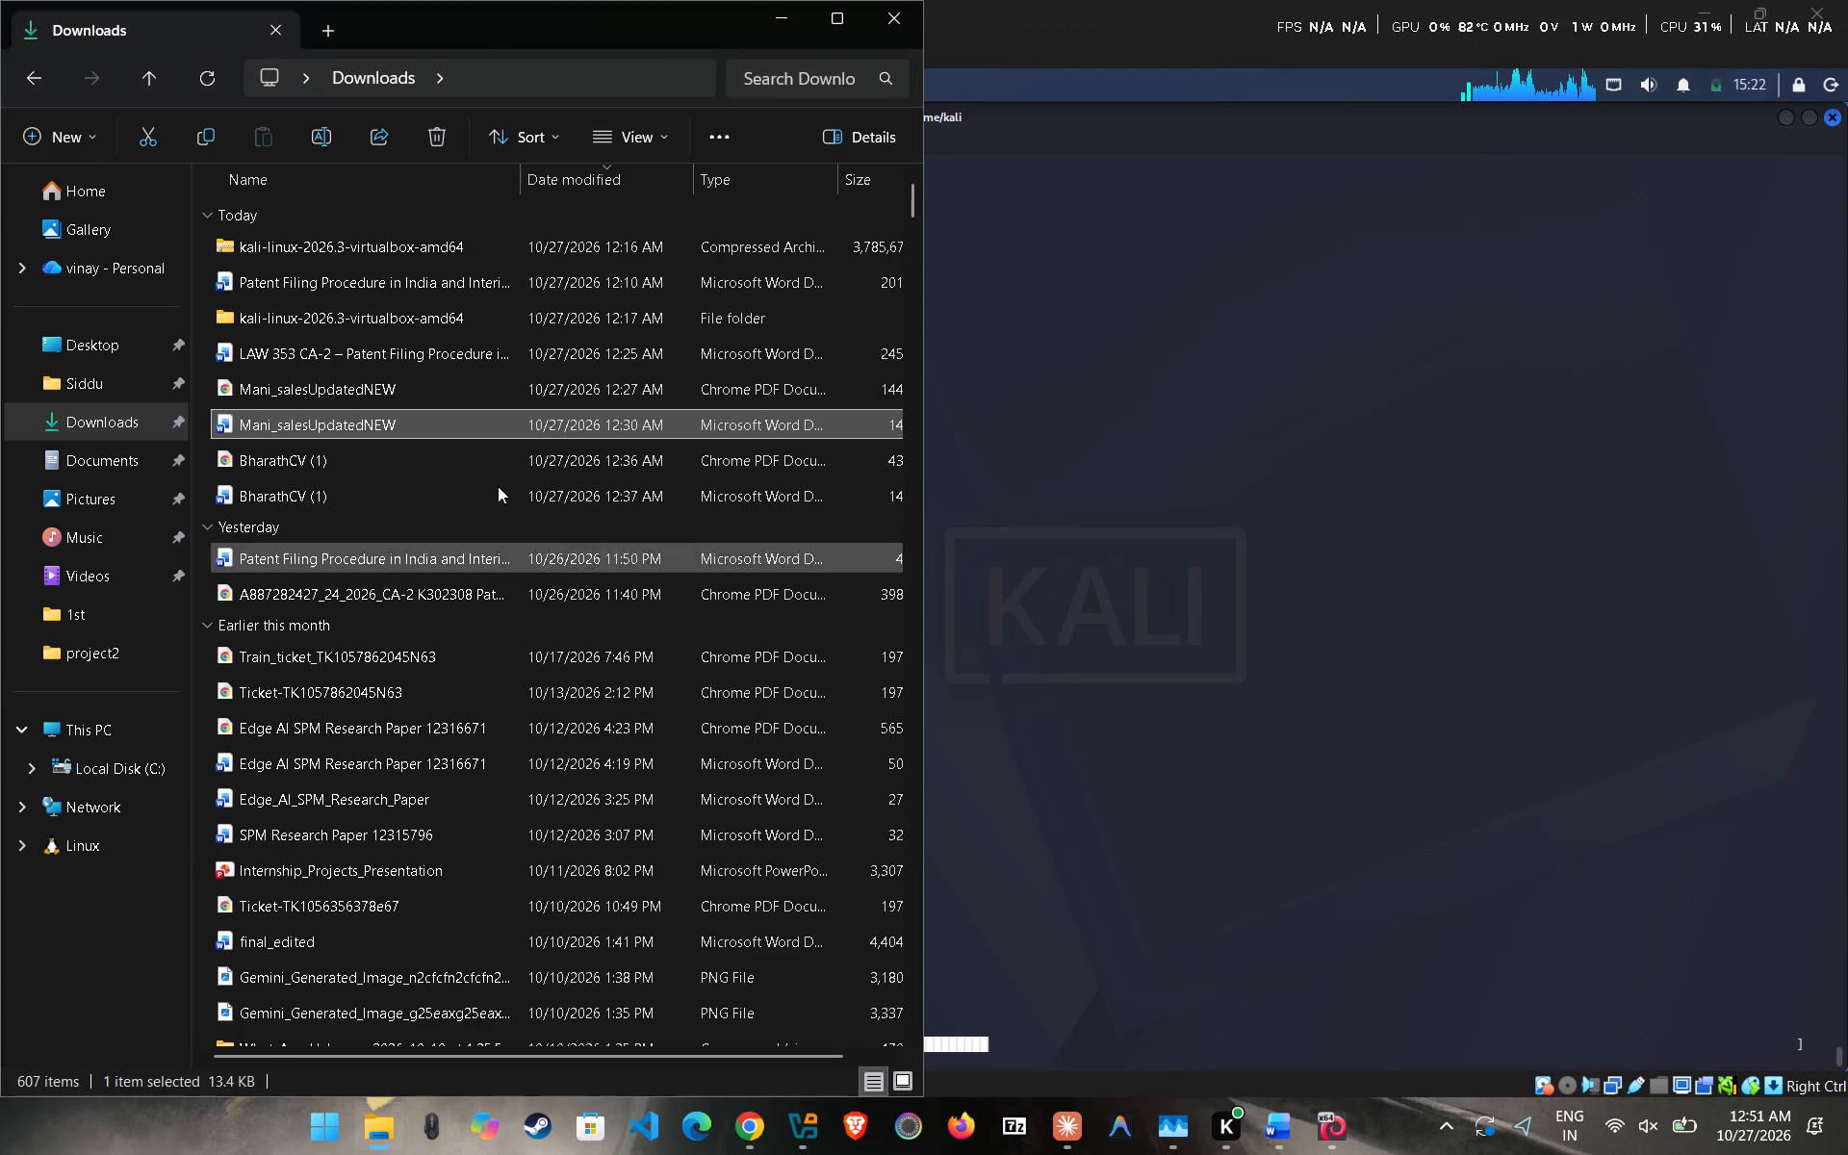
left_click(839, 15)
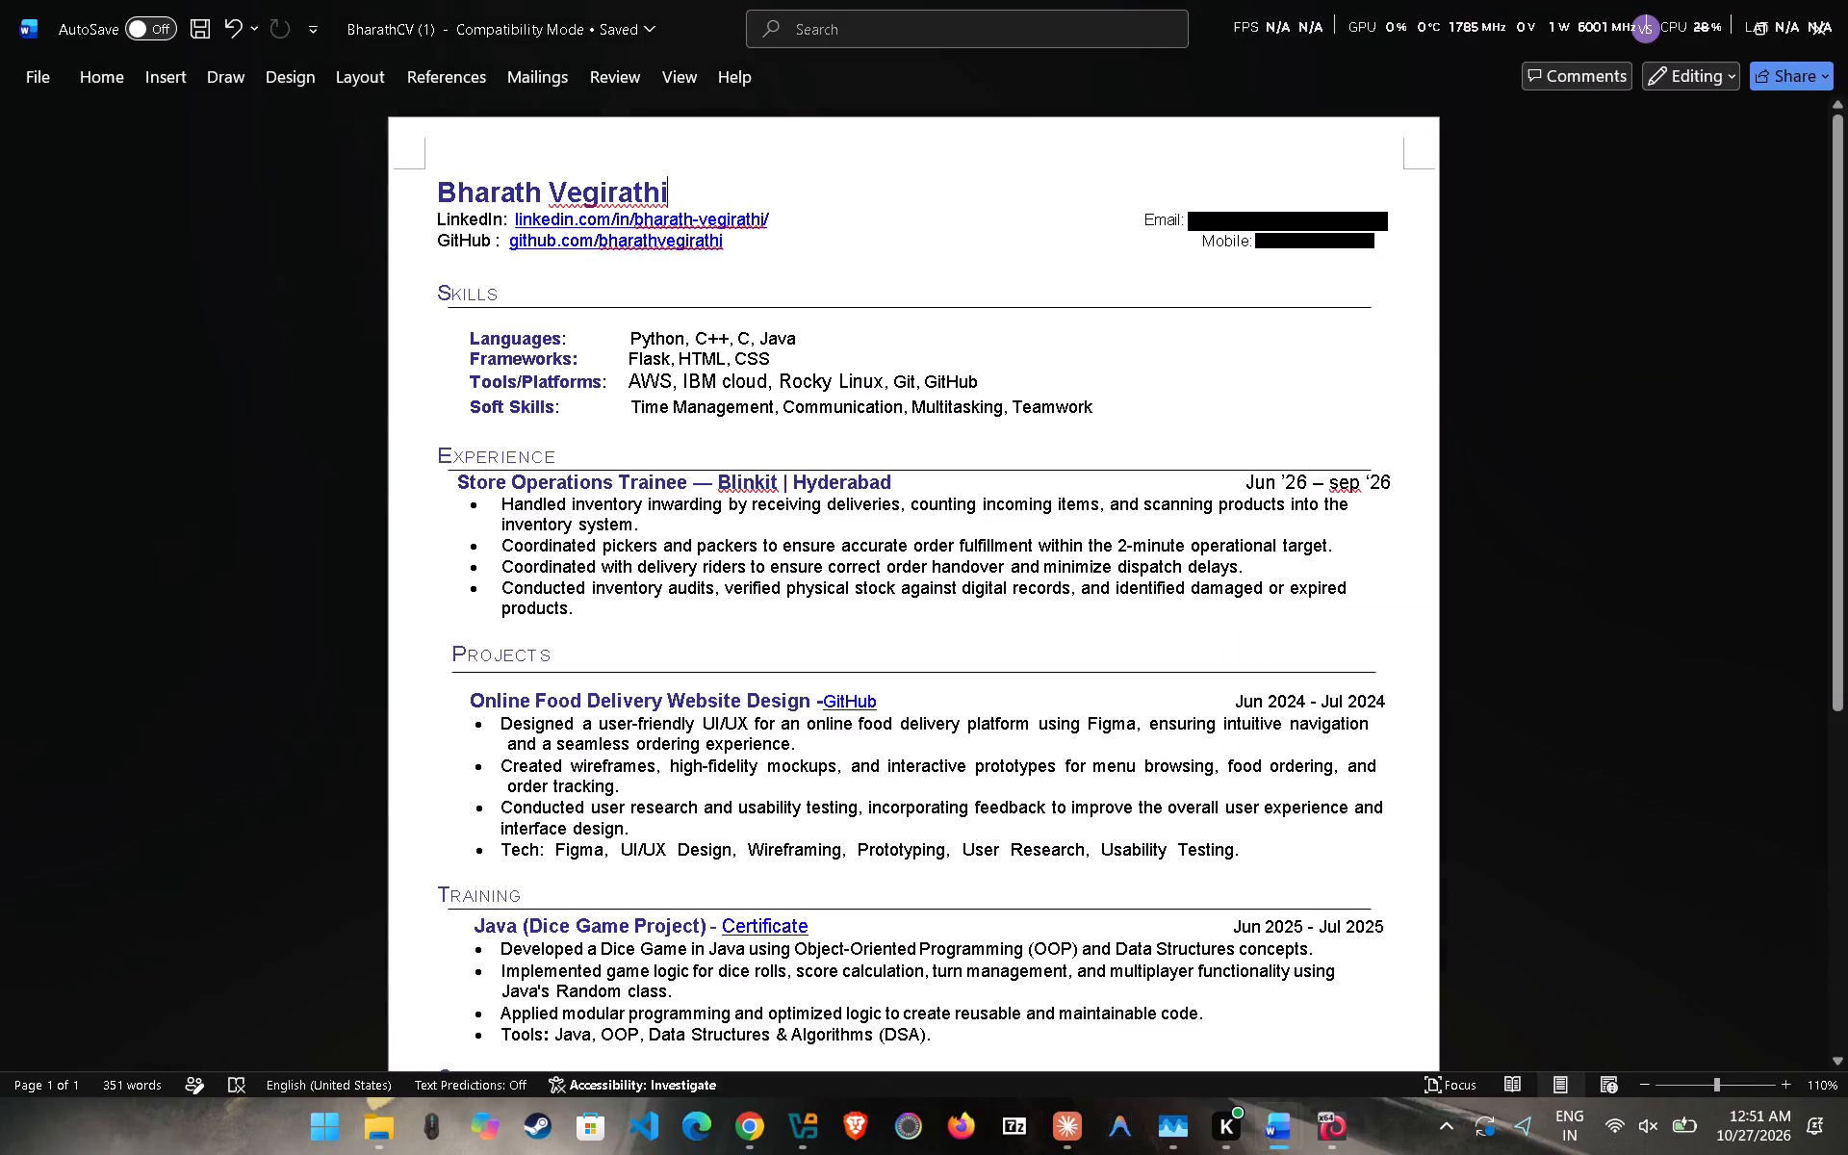
In Word, save a copy of the résumé to Downloads as a Word document named "BharathCV (1)_final".
left_click(60, 90)
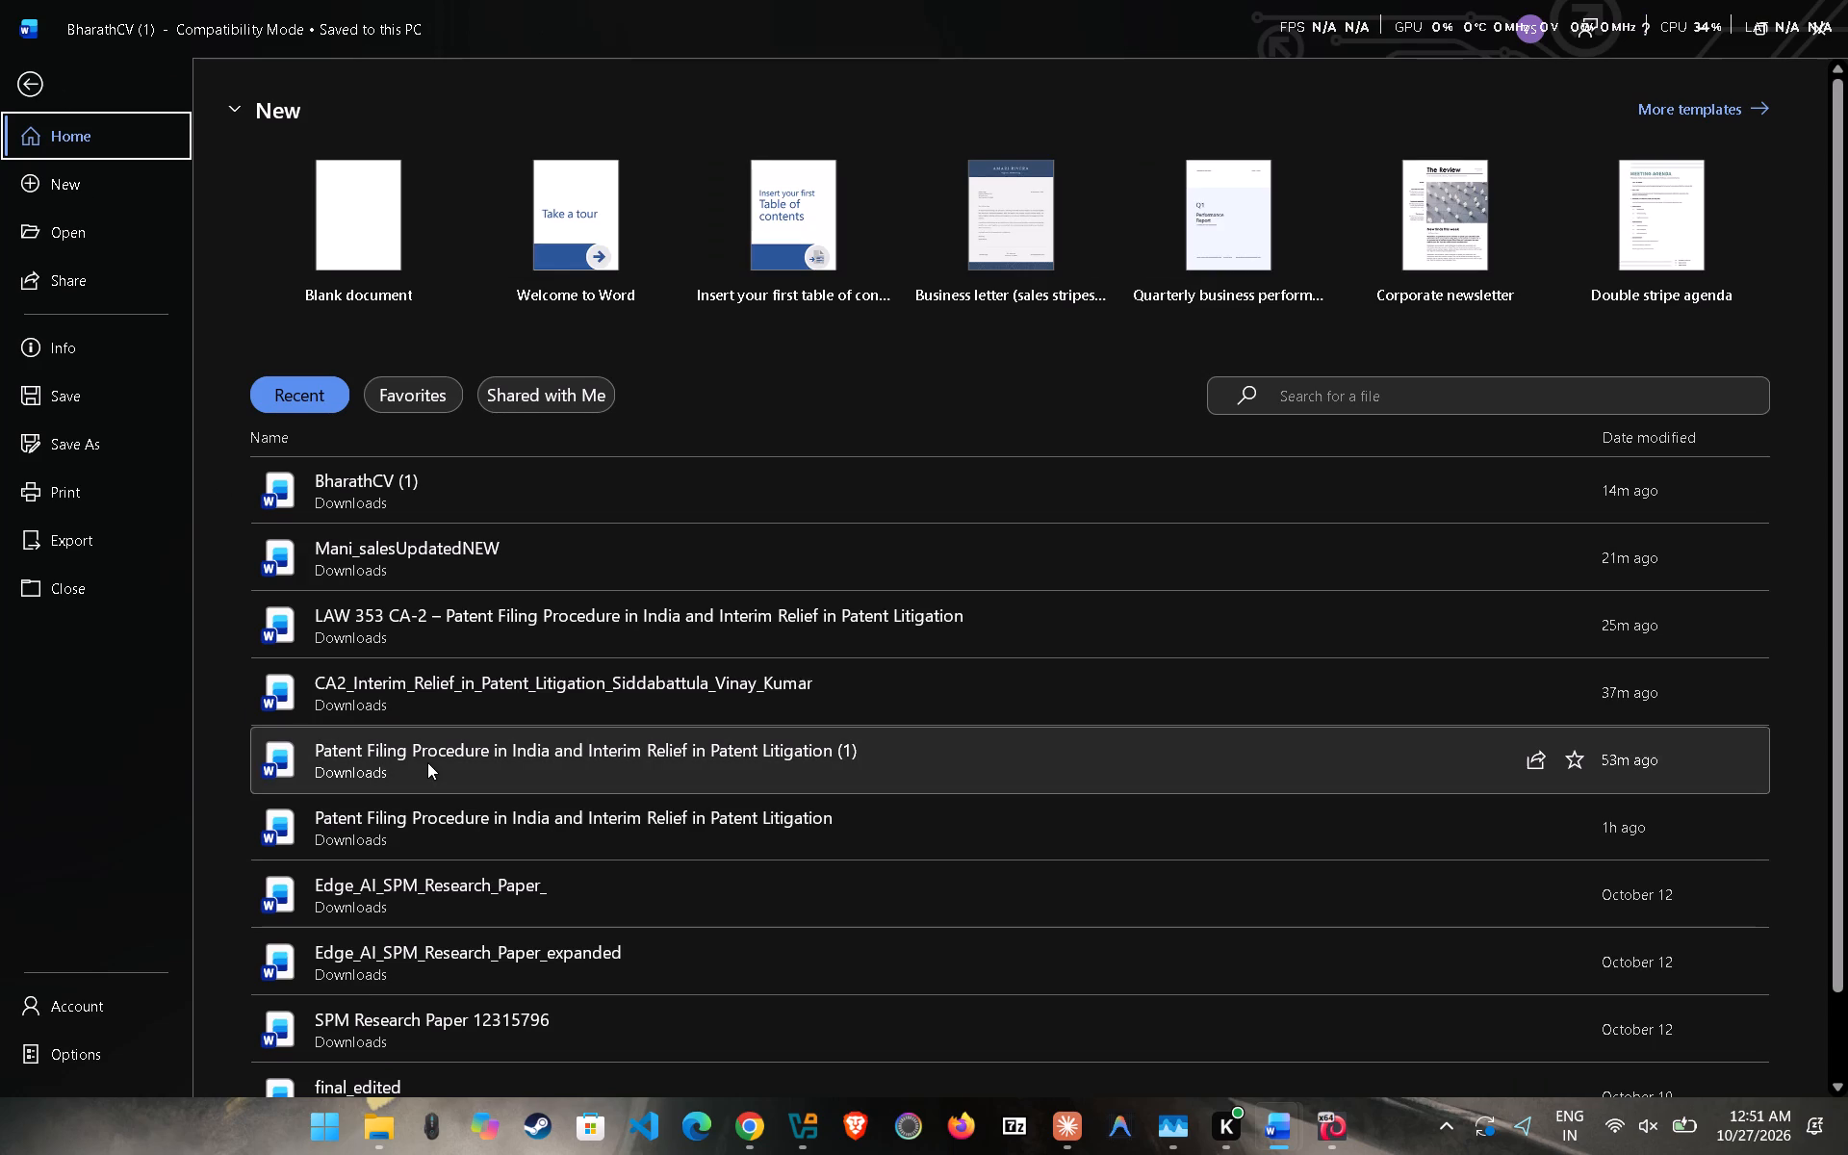
scroll(427, 762, "down", 3)
left_click(87, 418)
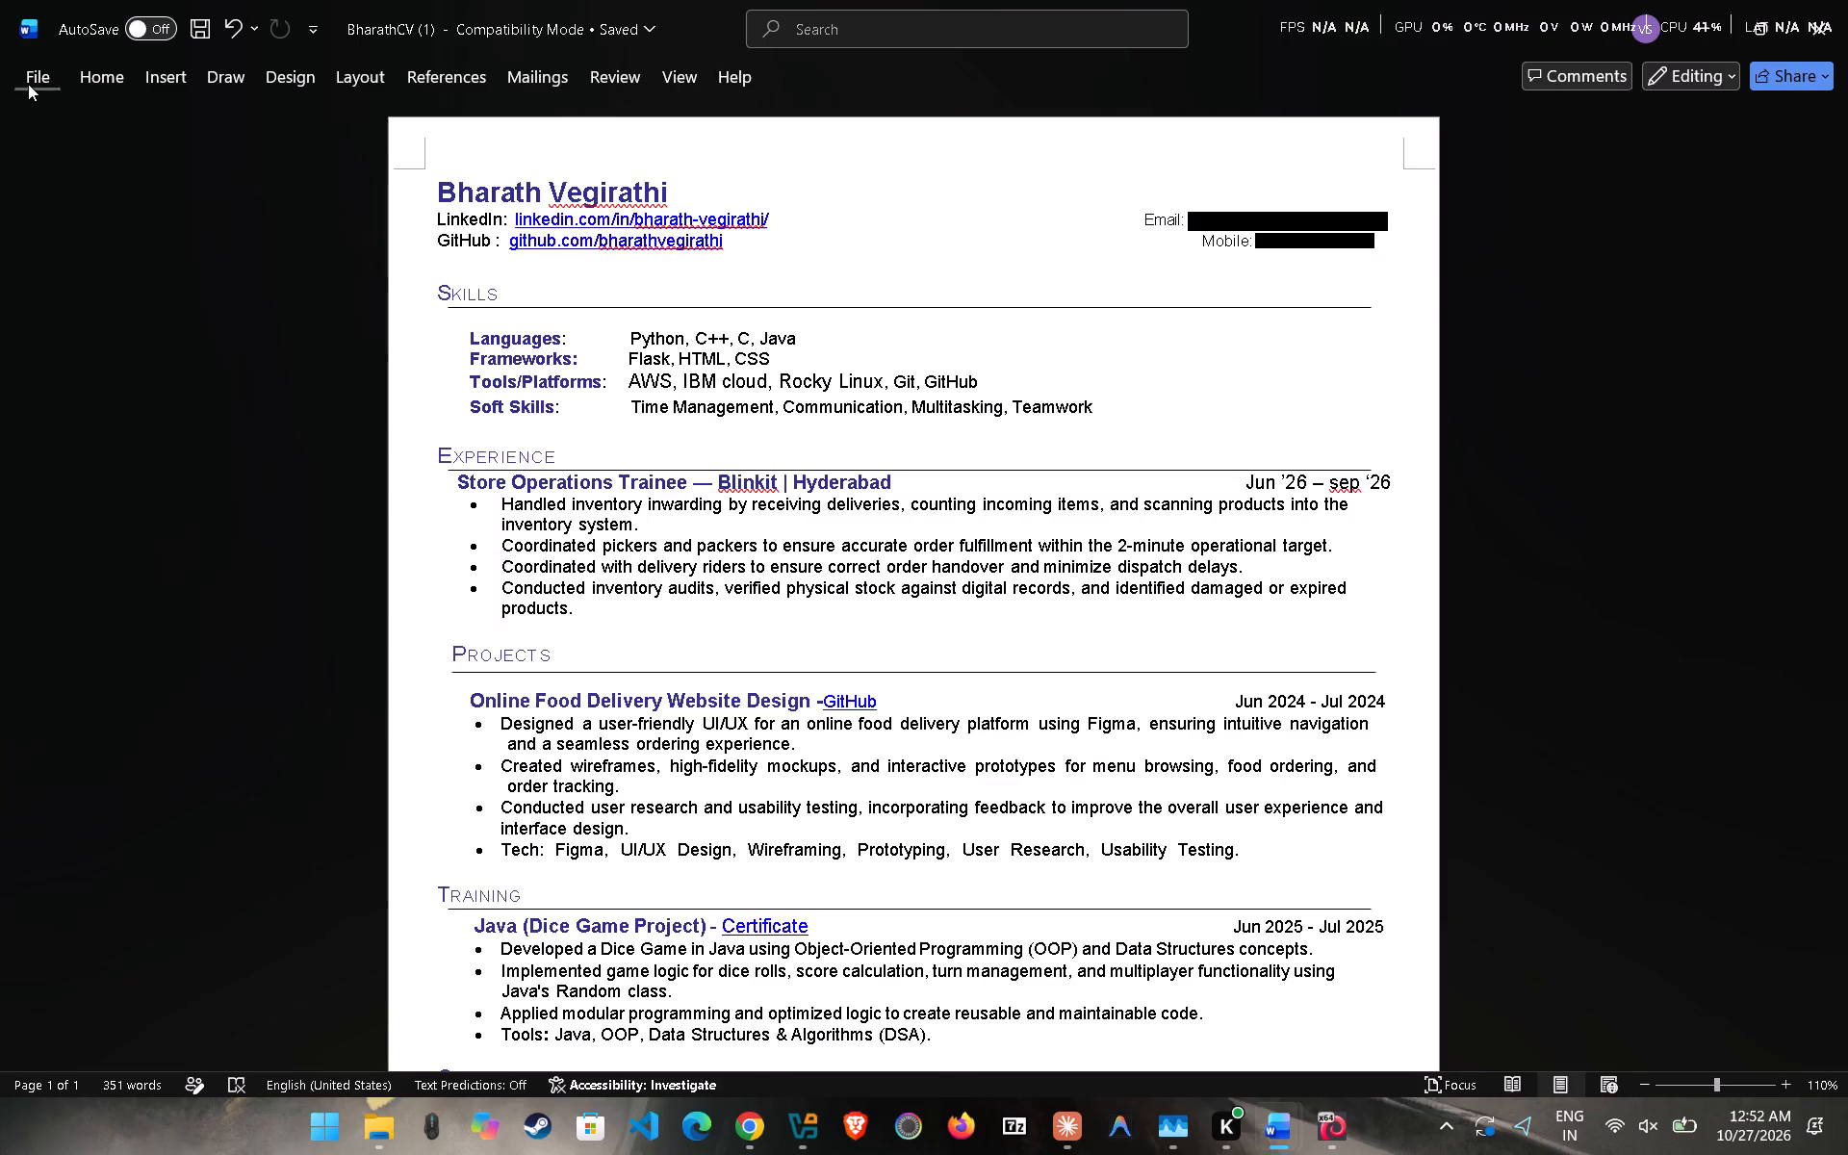
left_click(28, 84)
left_click(62, 458)
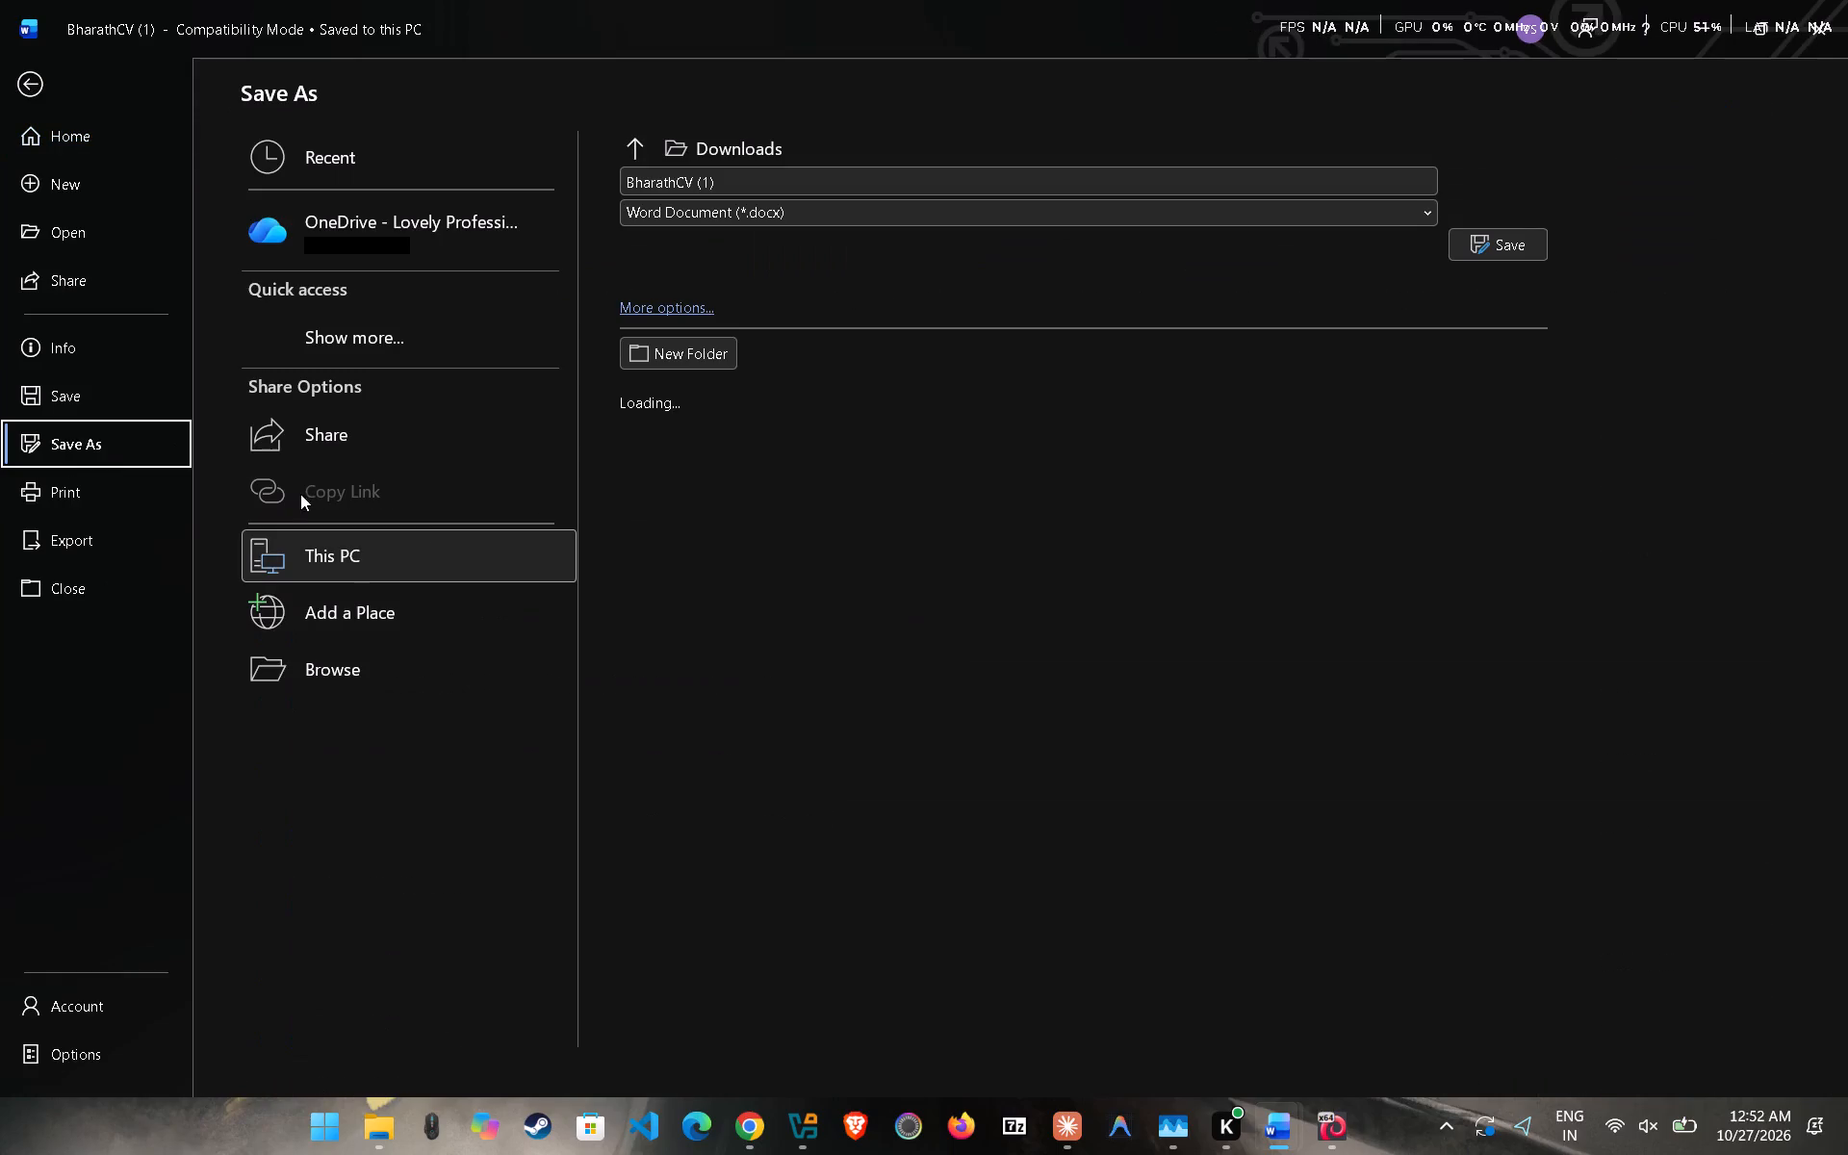
left_click(344, 661)
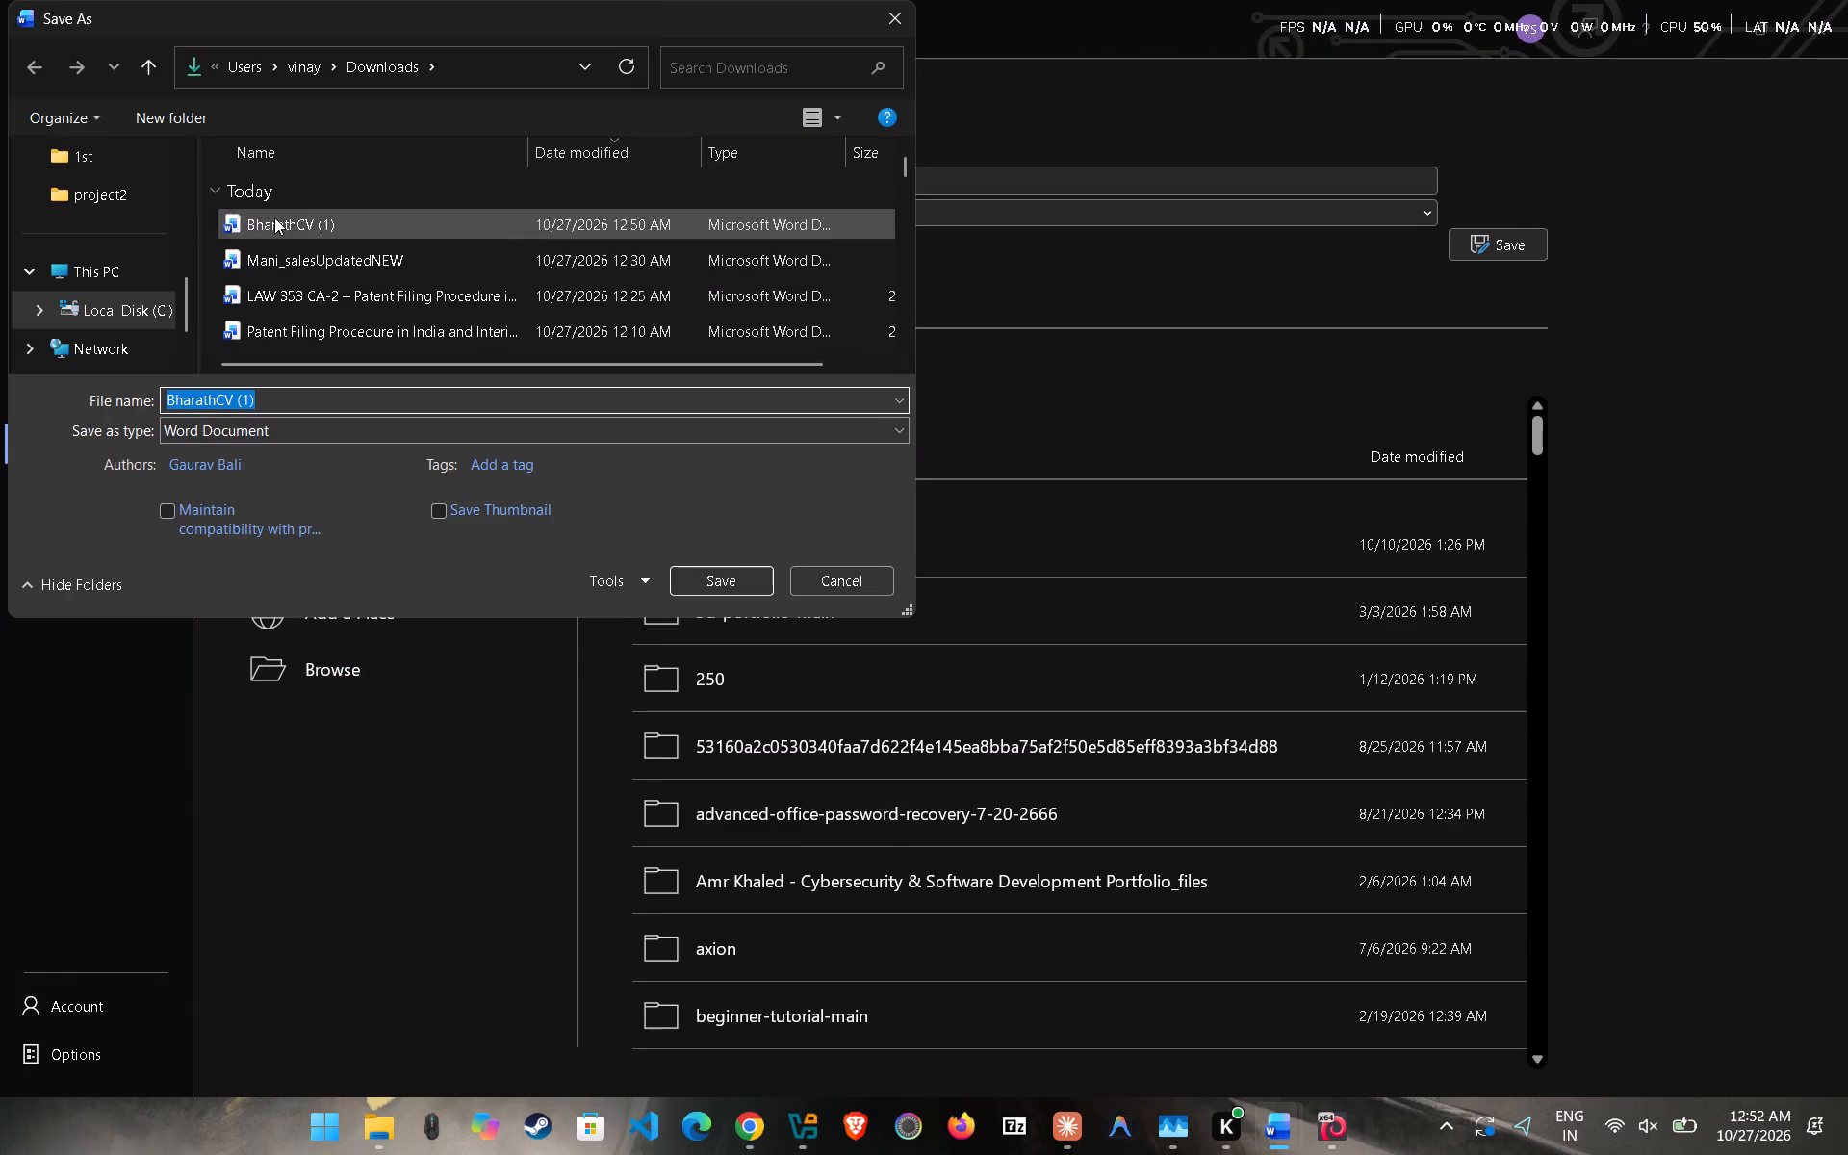
left_click(390, 403)
key("shift+underscore")
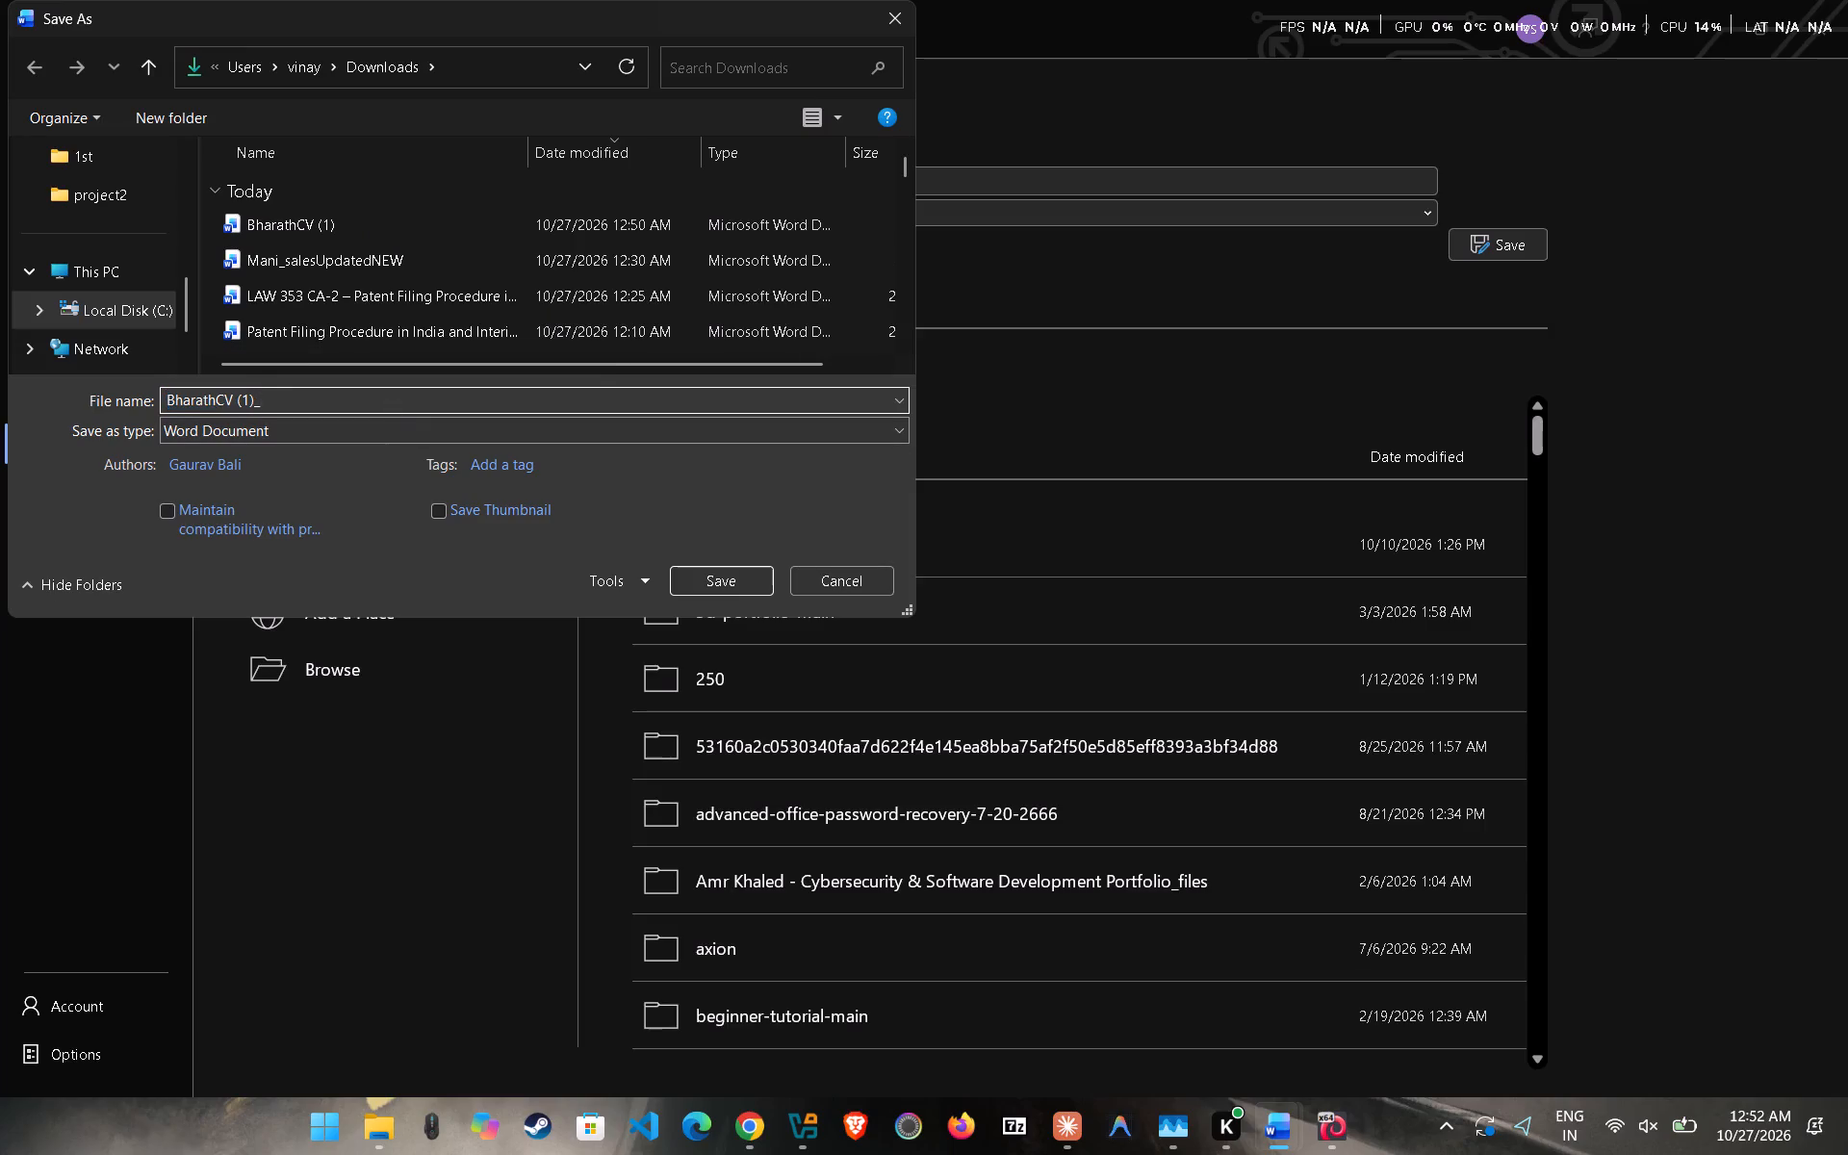
type("final")
left_click(736, 576)
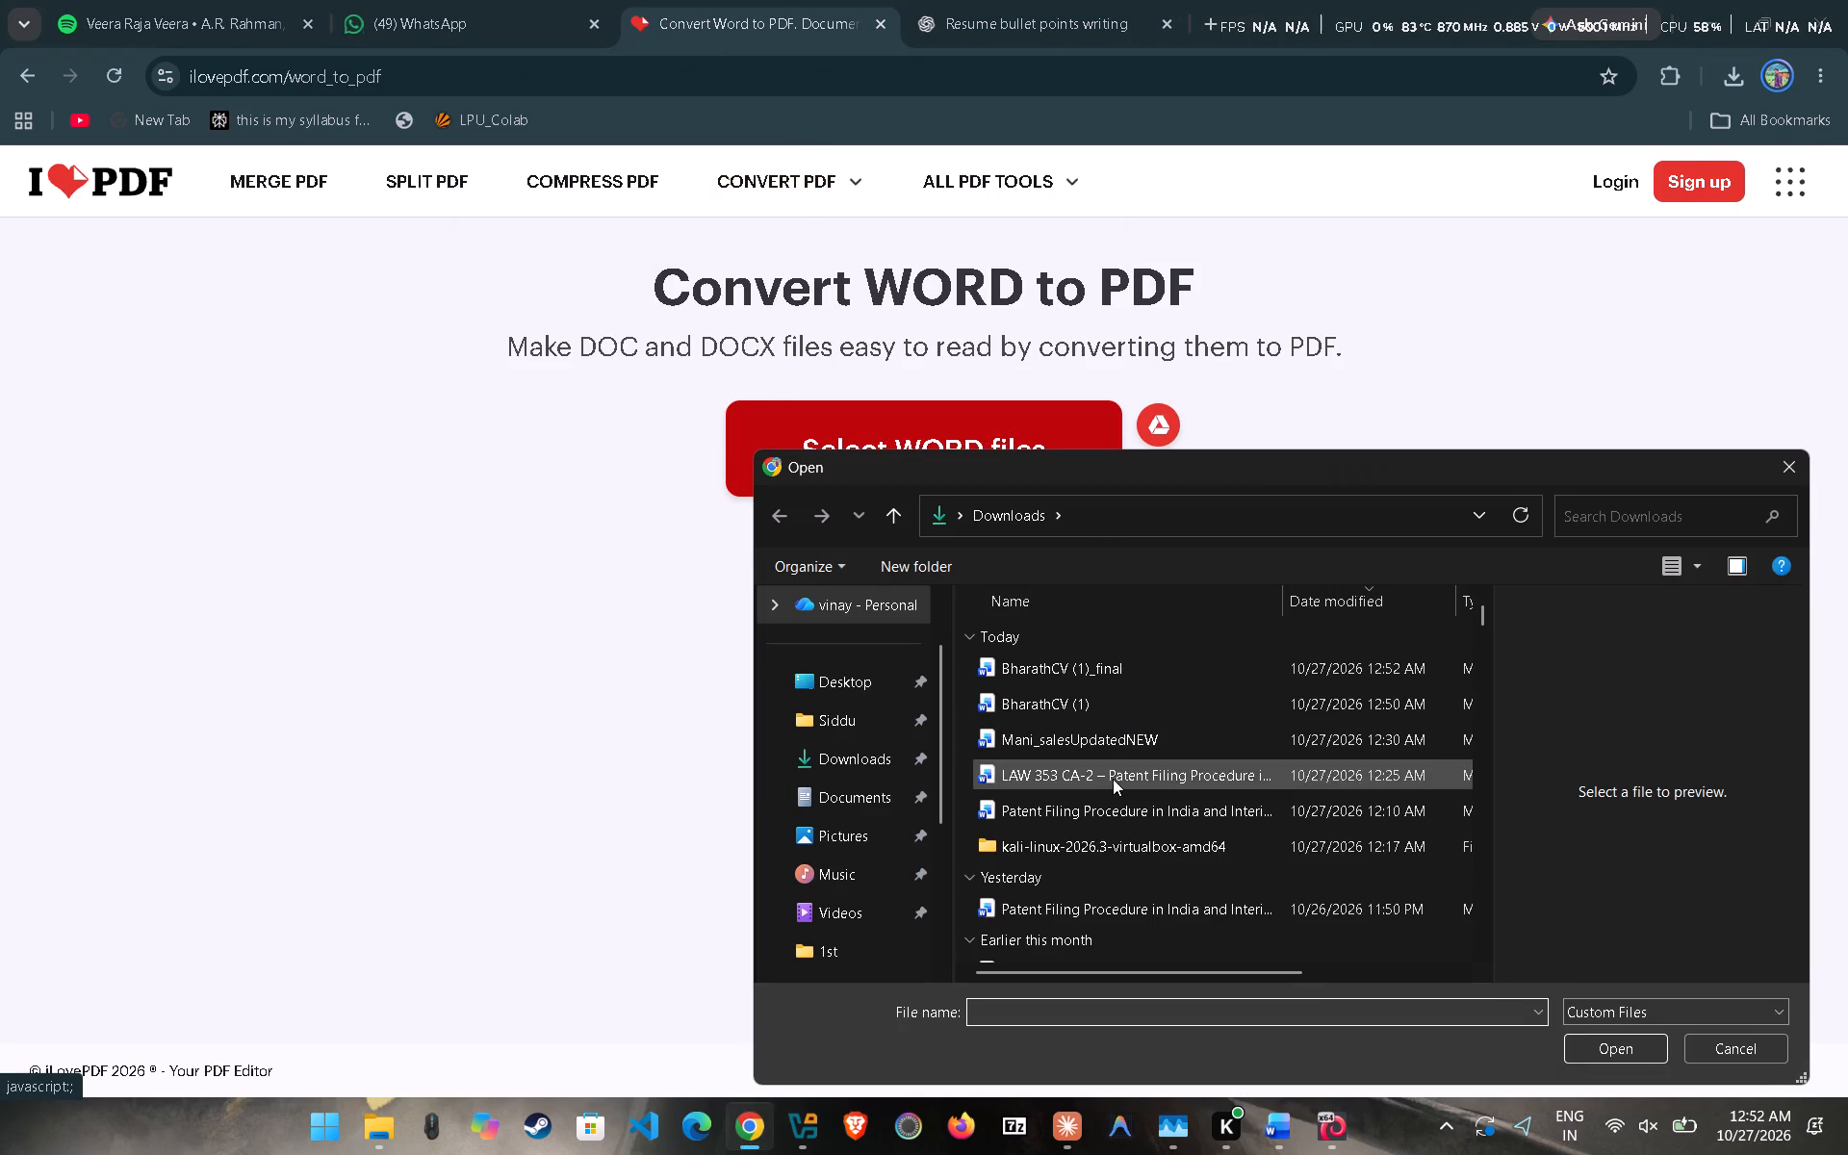
left_click(1105, 677)
left_click(1626, 1062)
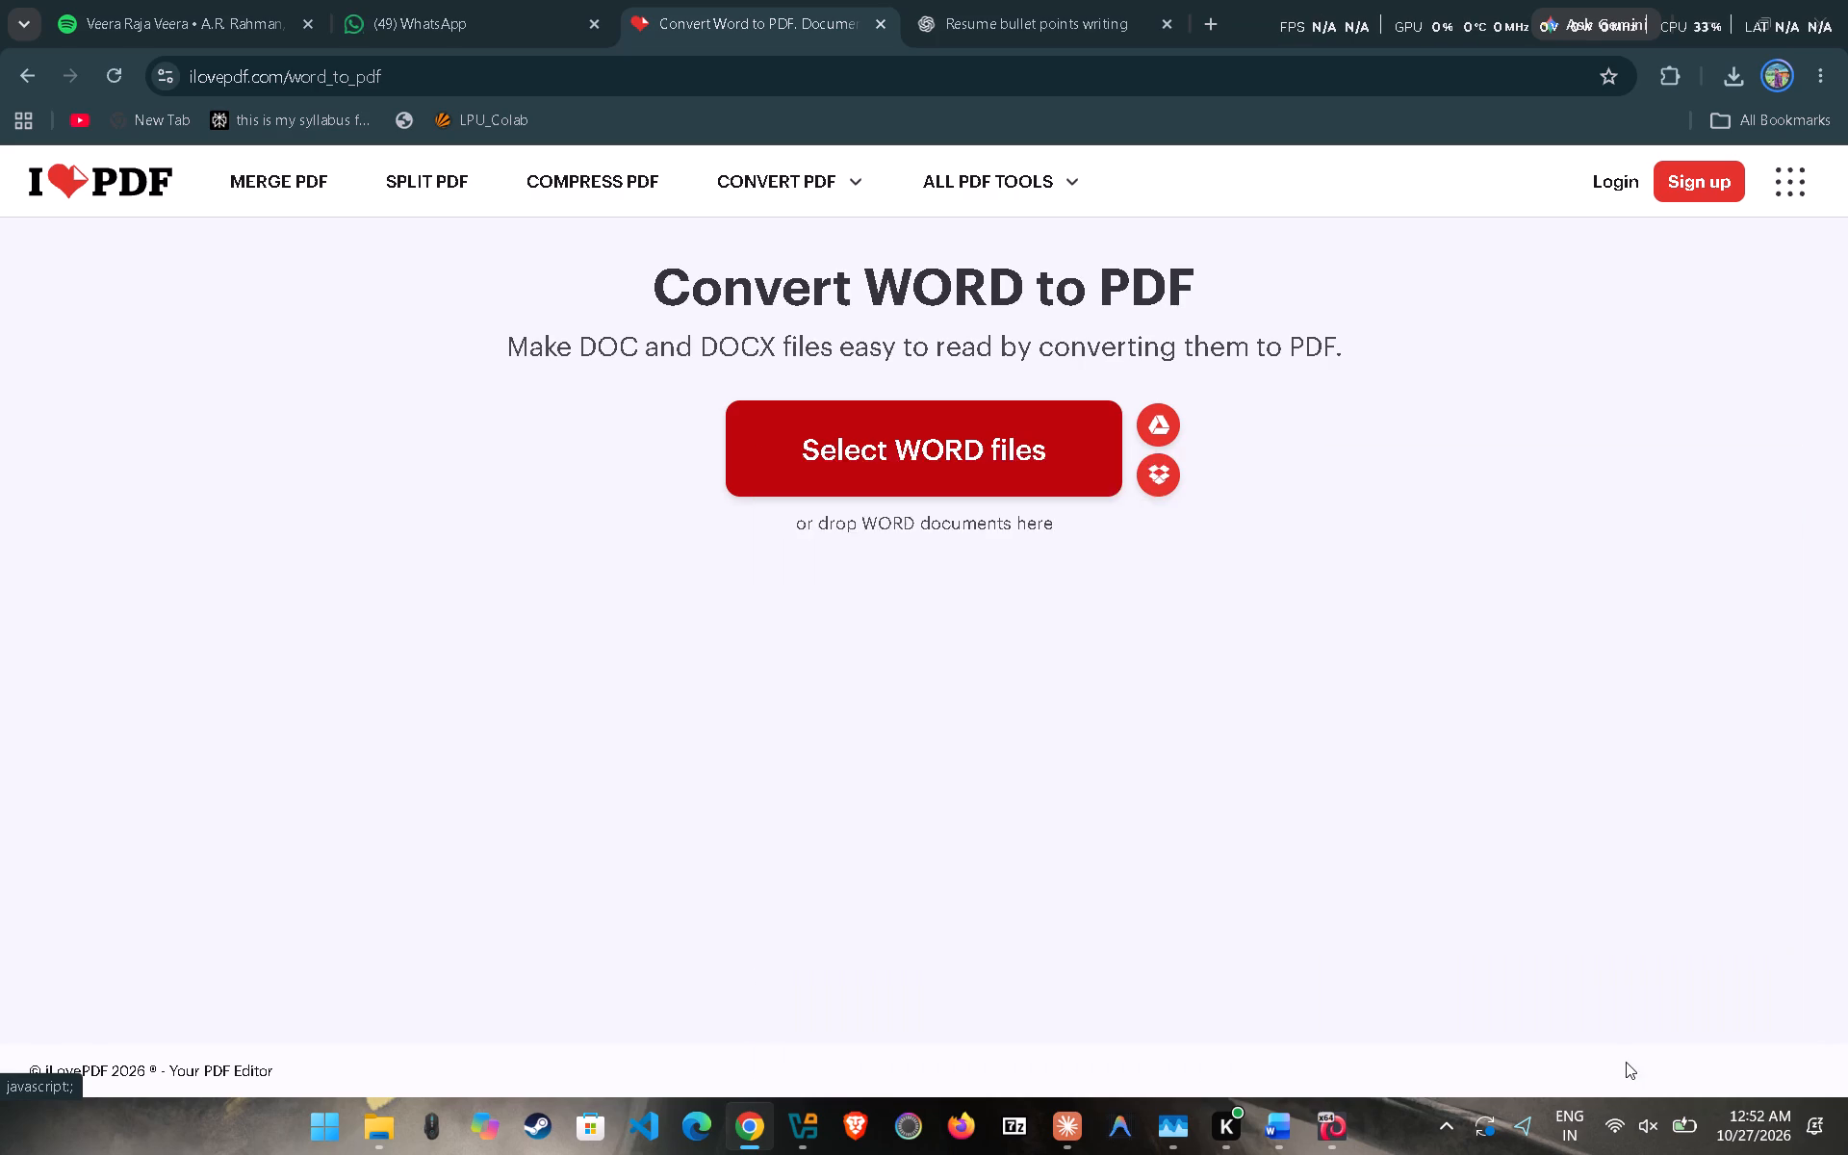
left_click(1510, 1025)
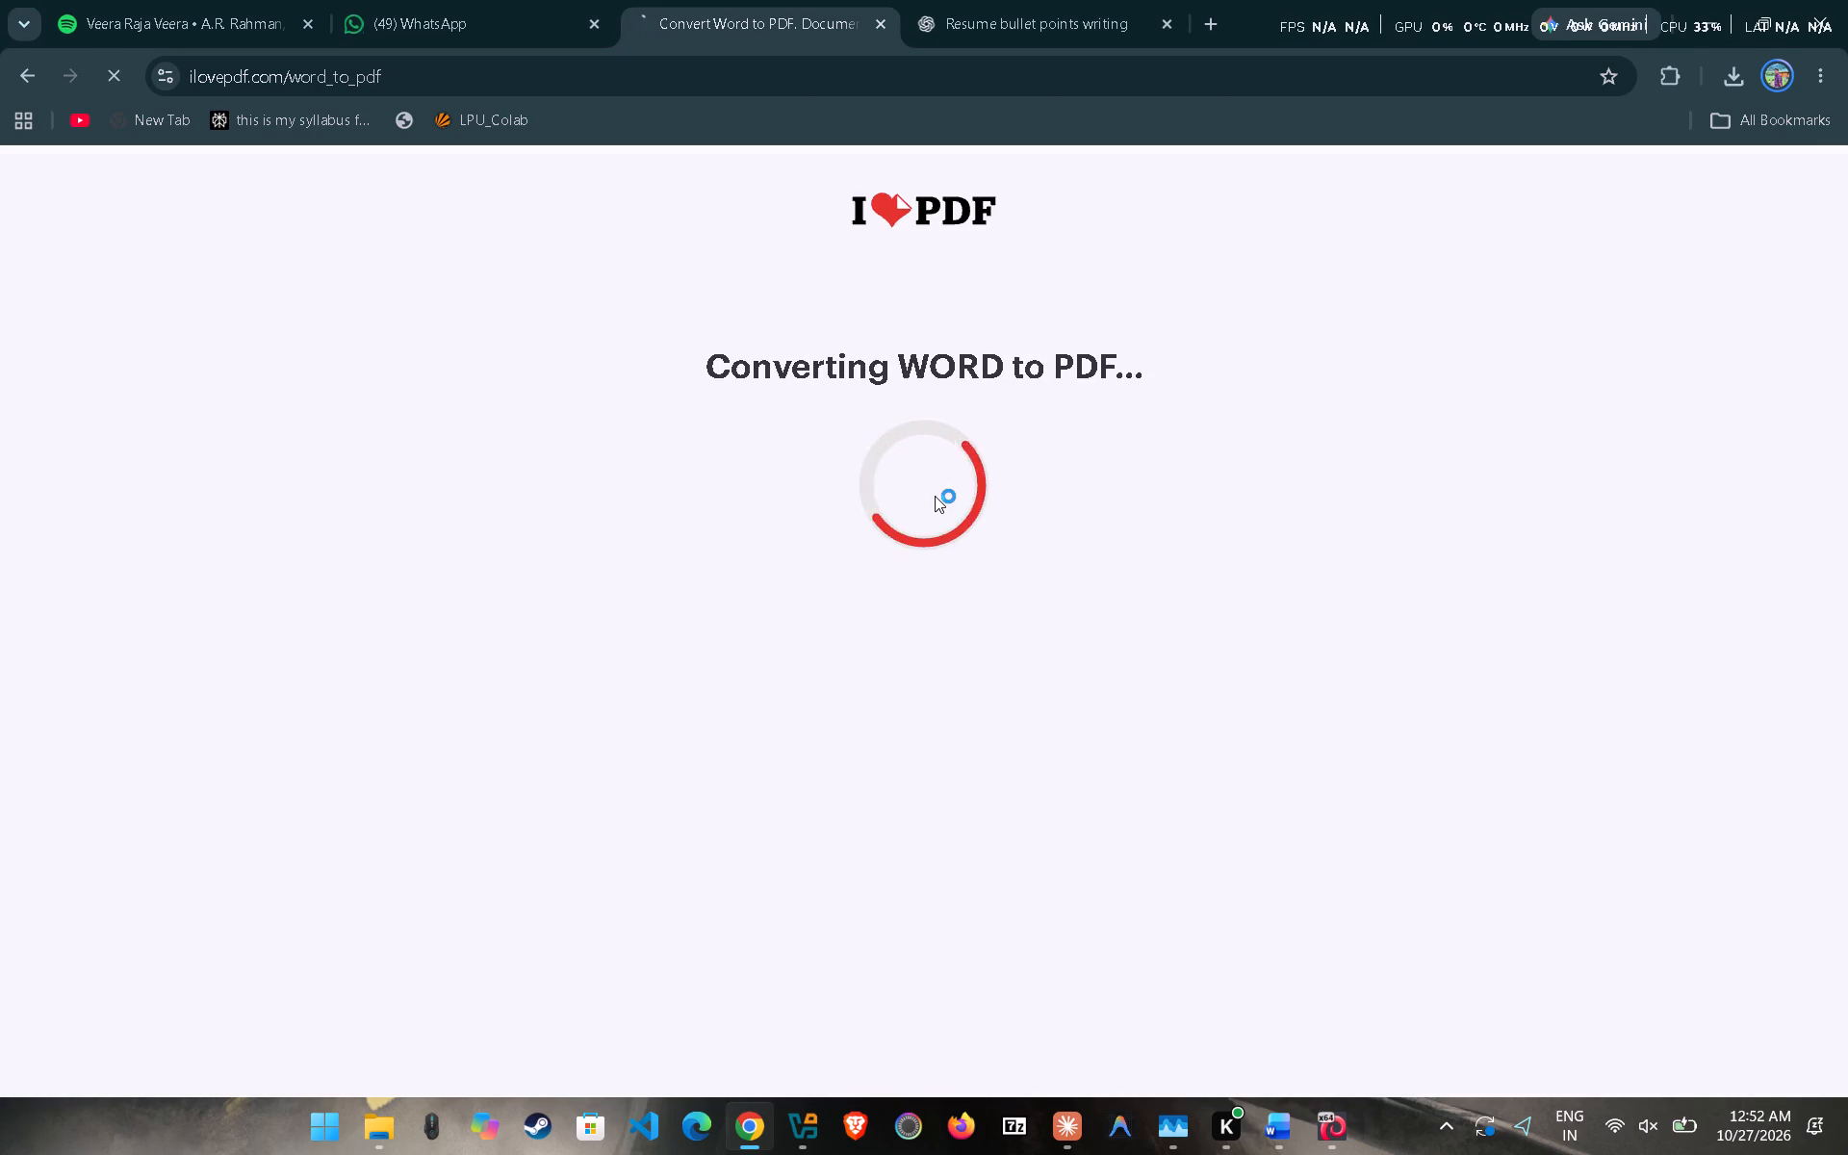
Download the converted PDF from iLovePDF to the Downloads folder under the file name "BharathDistrictCV".
left_click(935, 400)
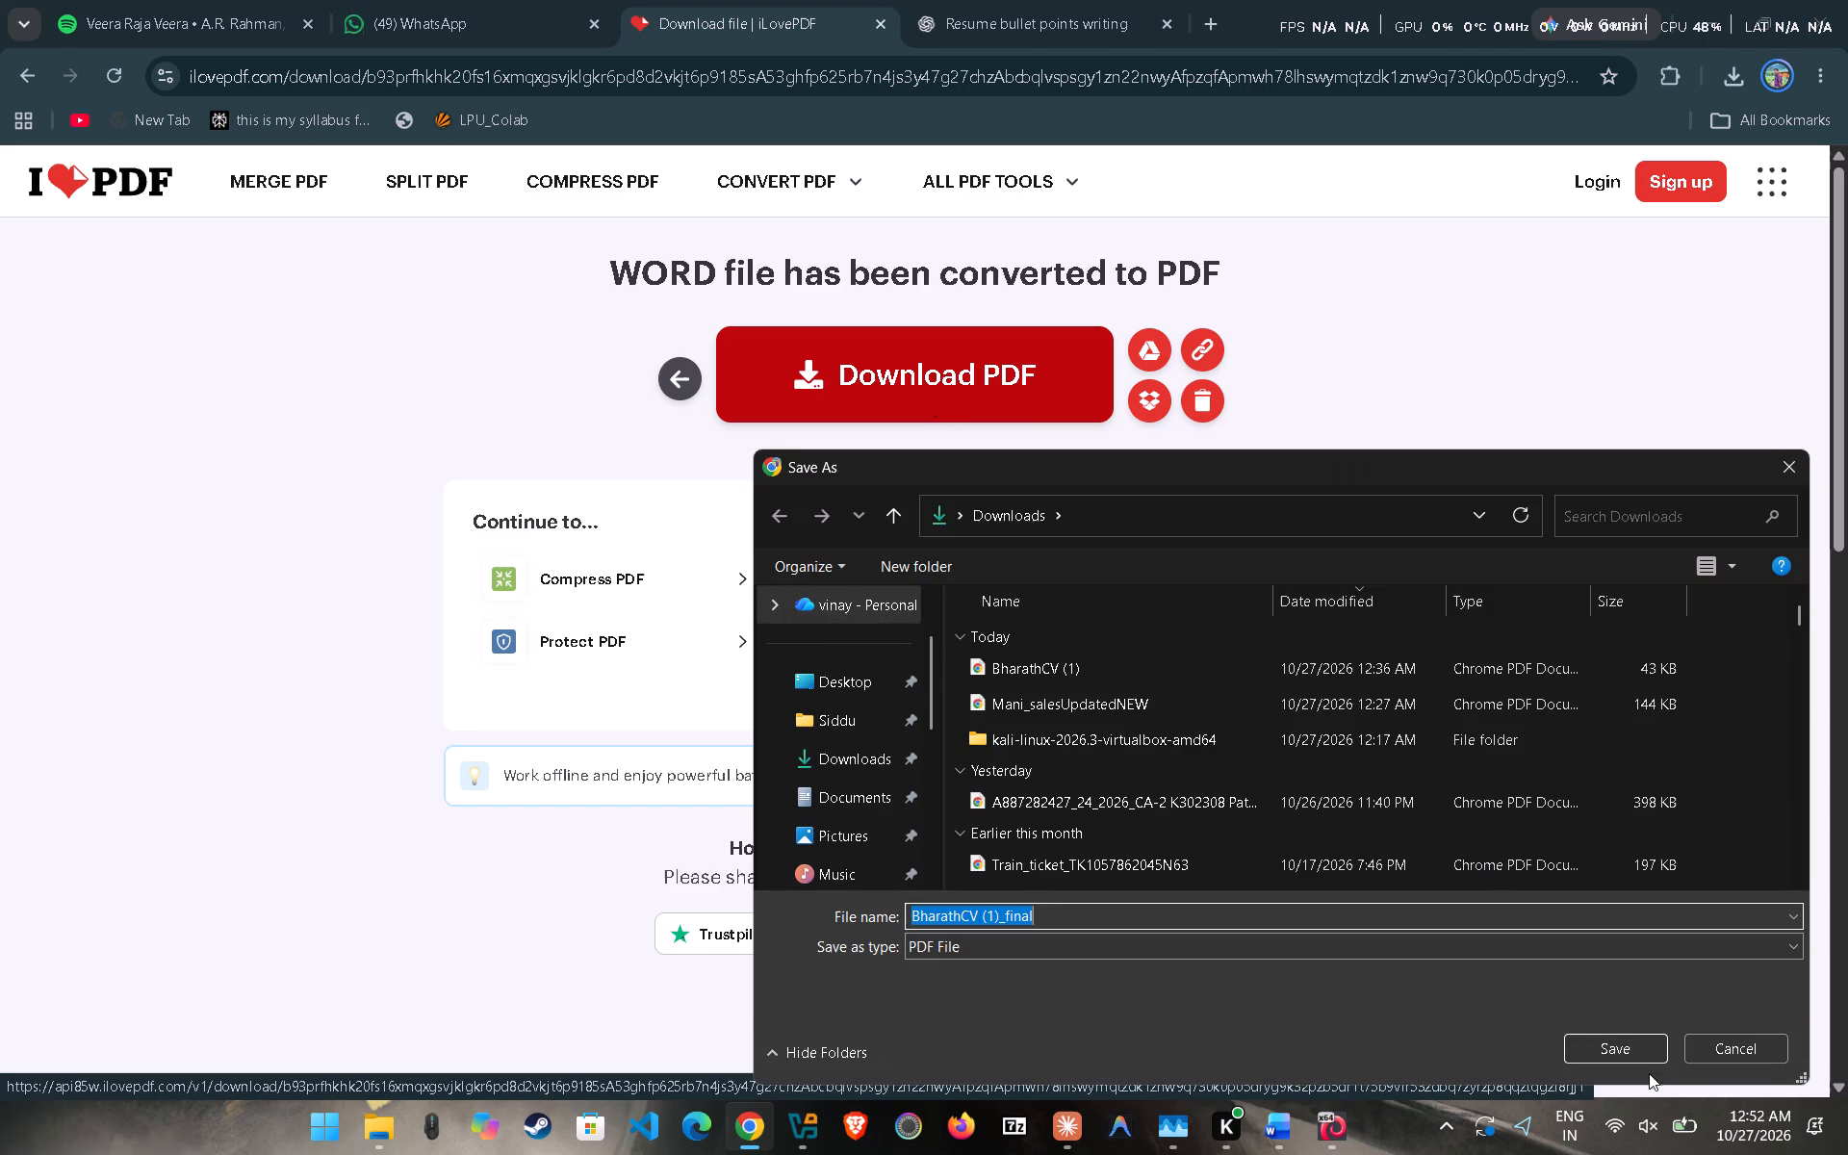
left_click(1083, 920)
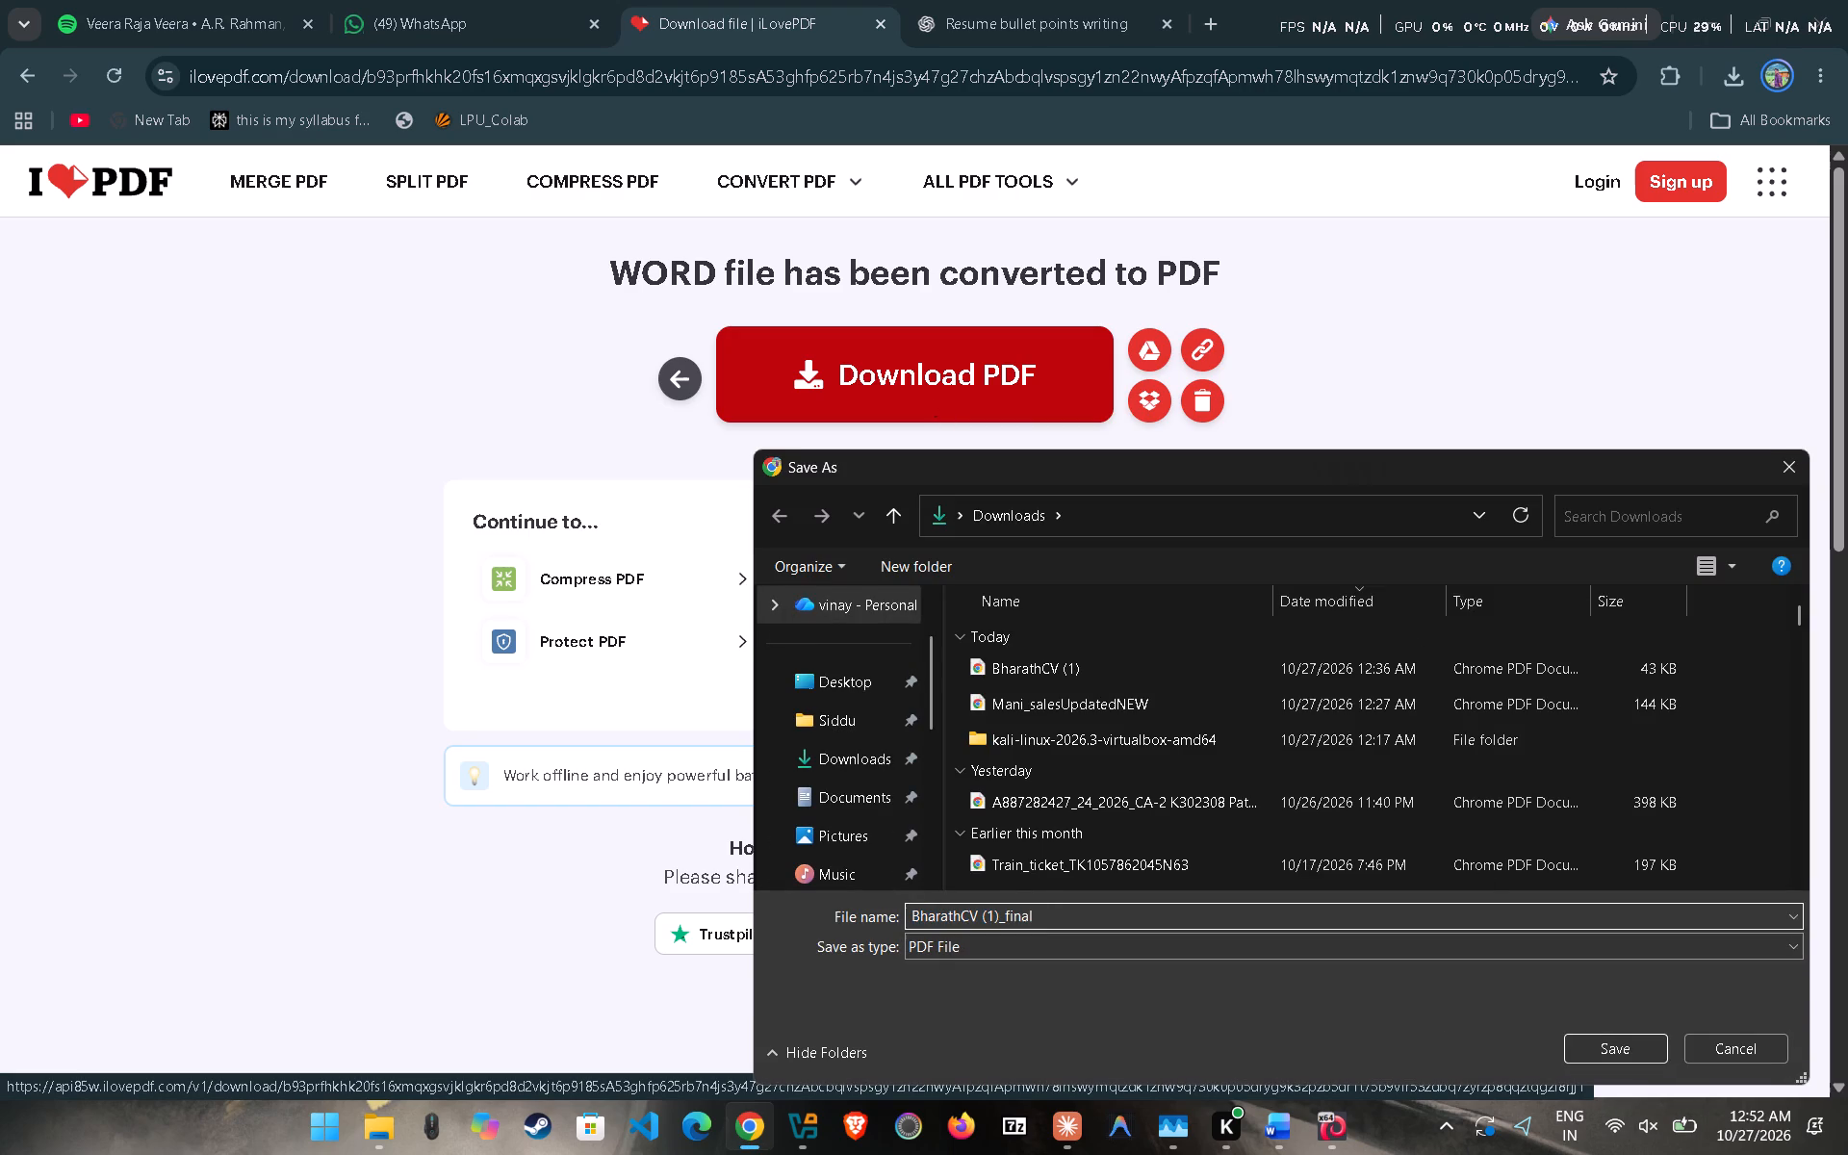
key("BackSpace")
key("BackSpace")
key("BackSpace")
key("BackSpace")
key("BackSpace")
key("BackSpace")
key("BackSpace")
key("BackSpace")
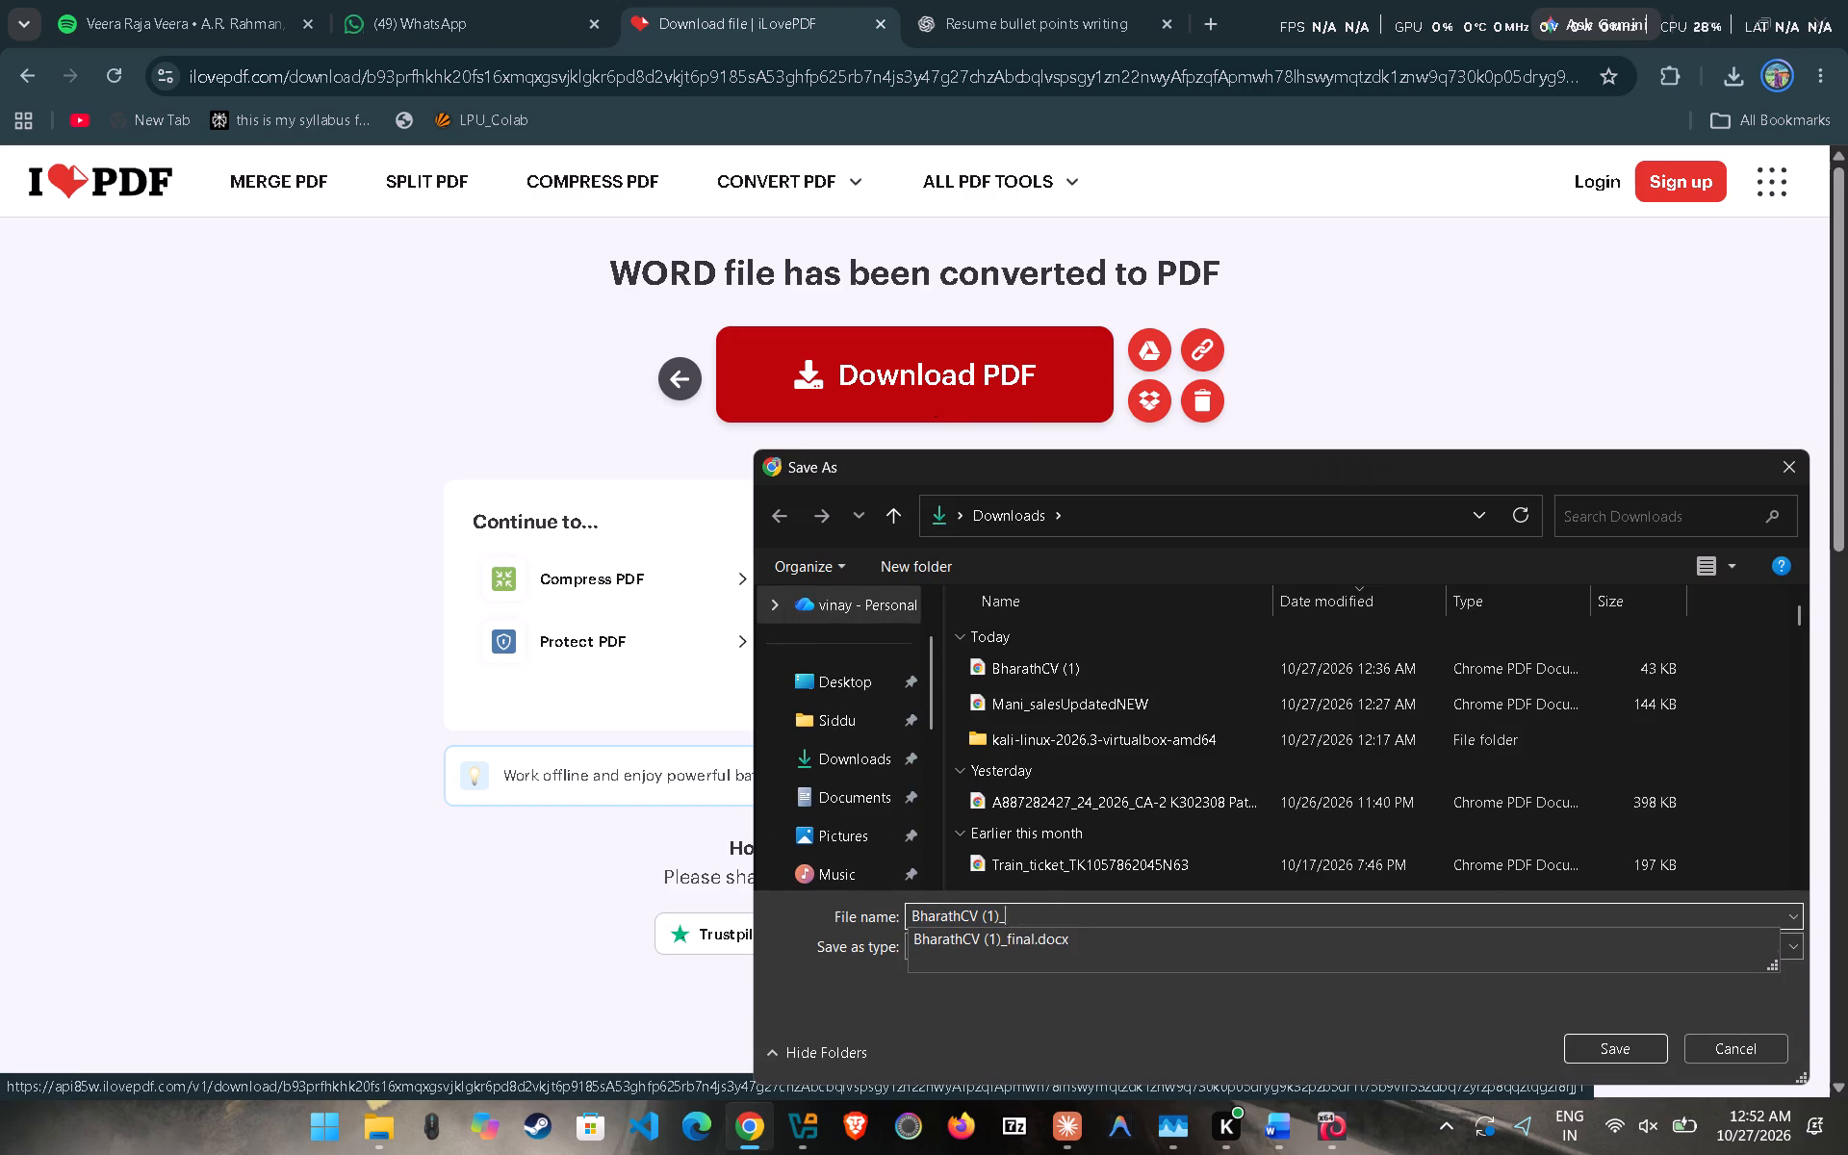
key("BackSpace")
key("BackSpace")
key("BackSpace")
key("BackSpace")
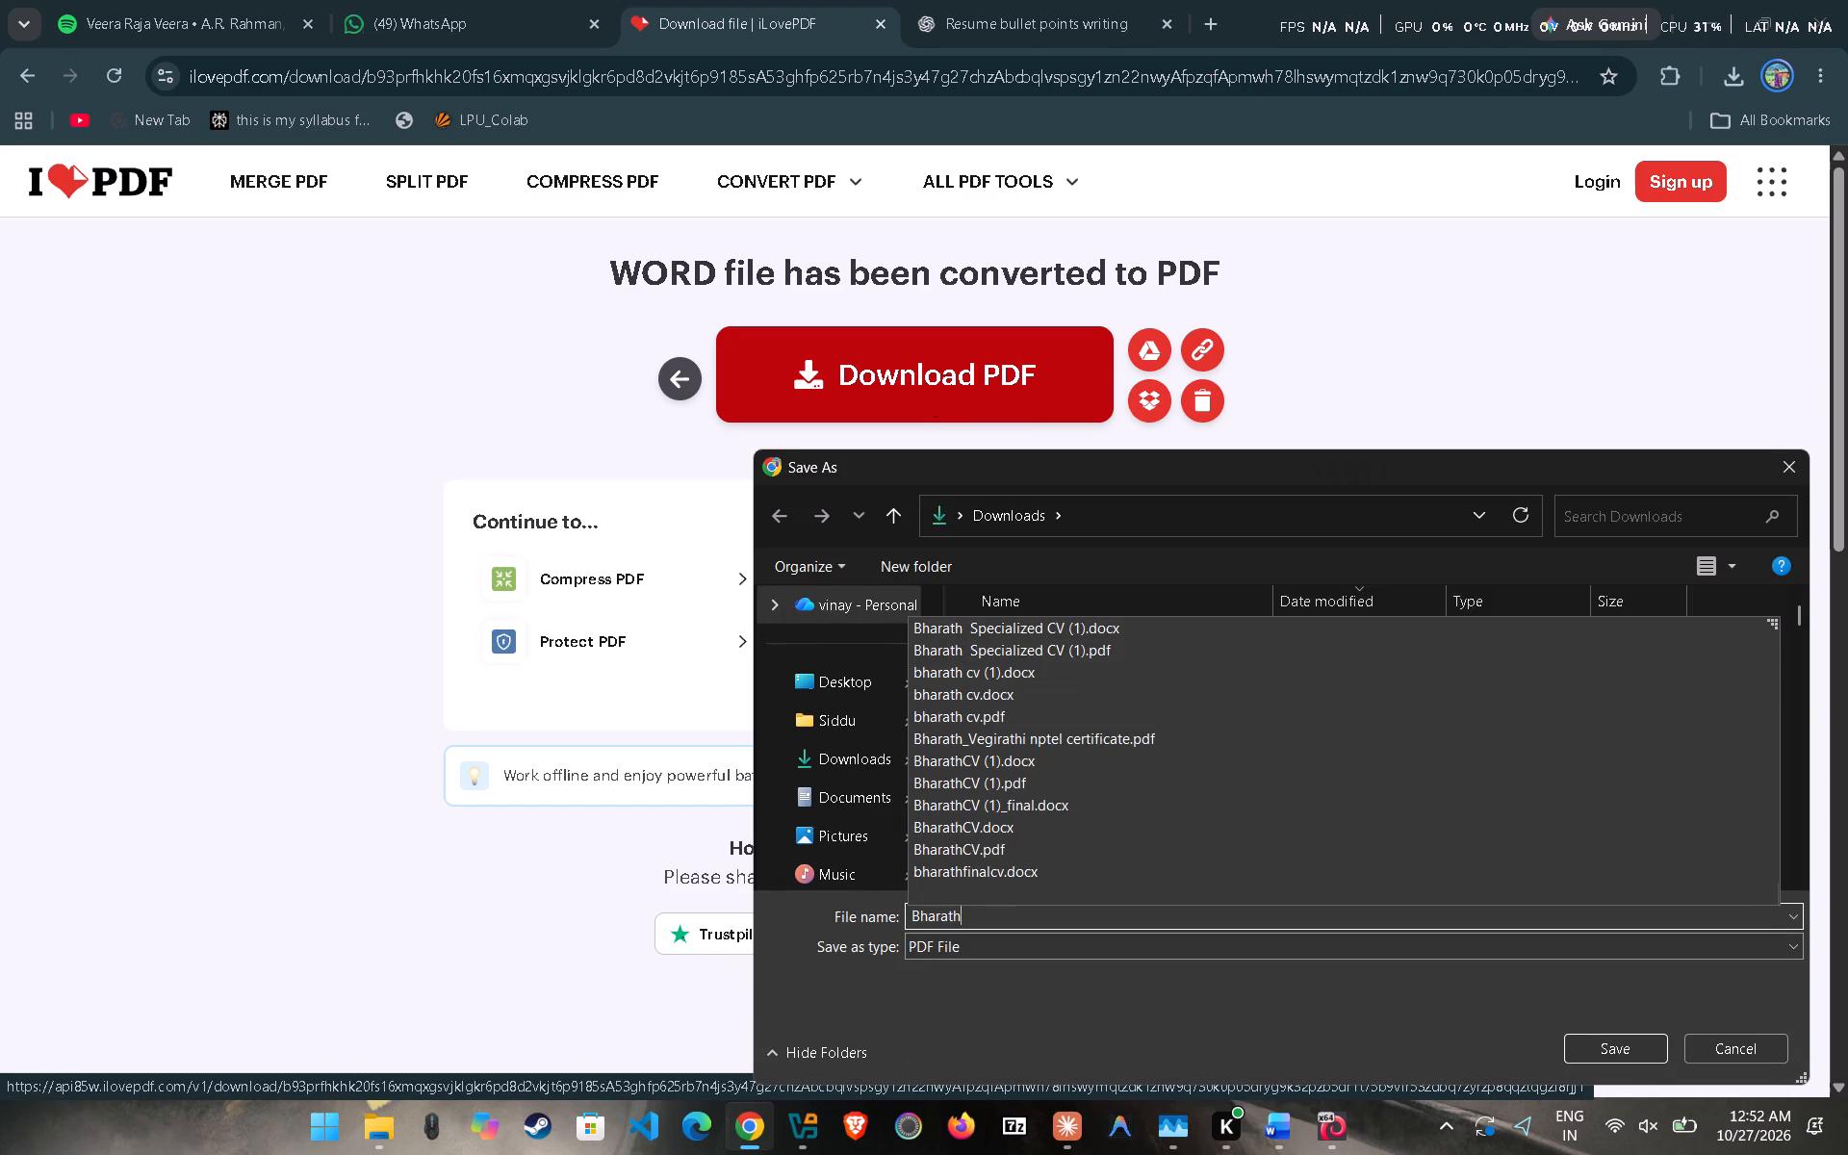
type("district")
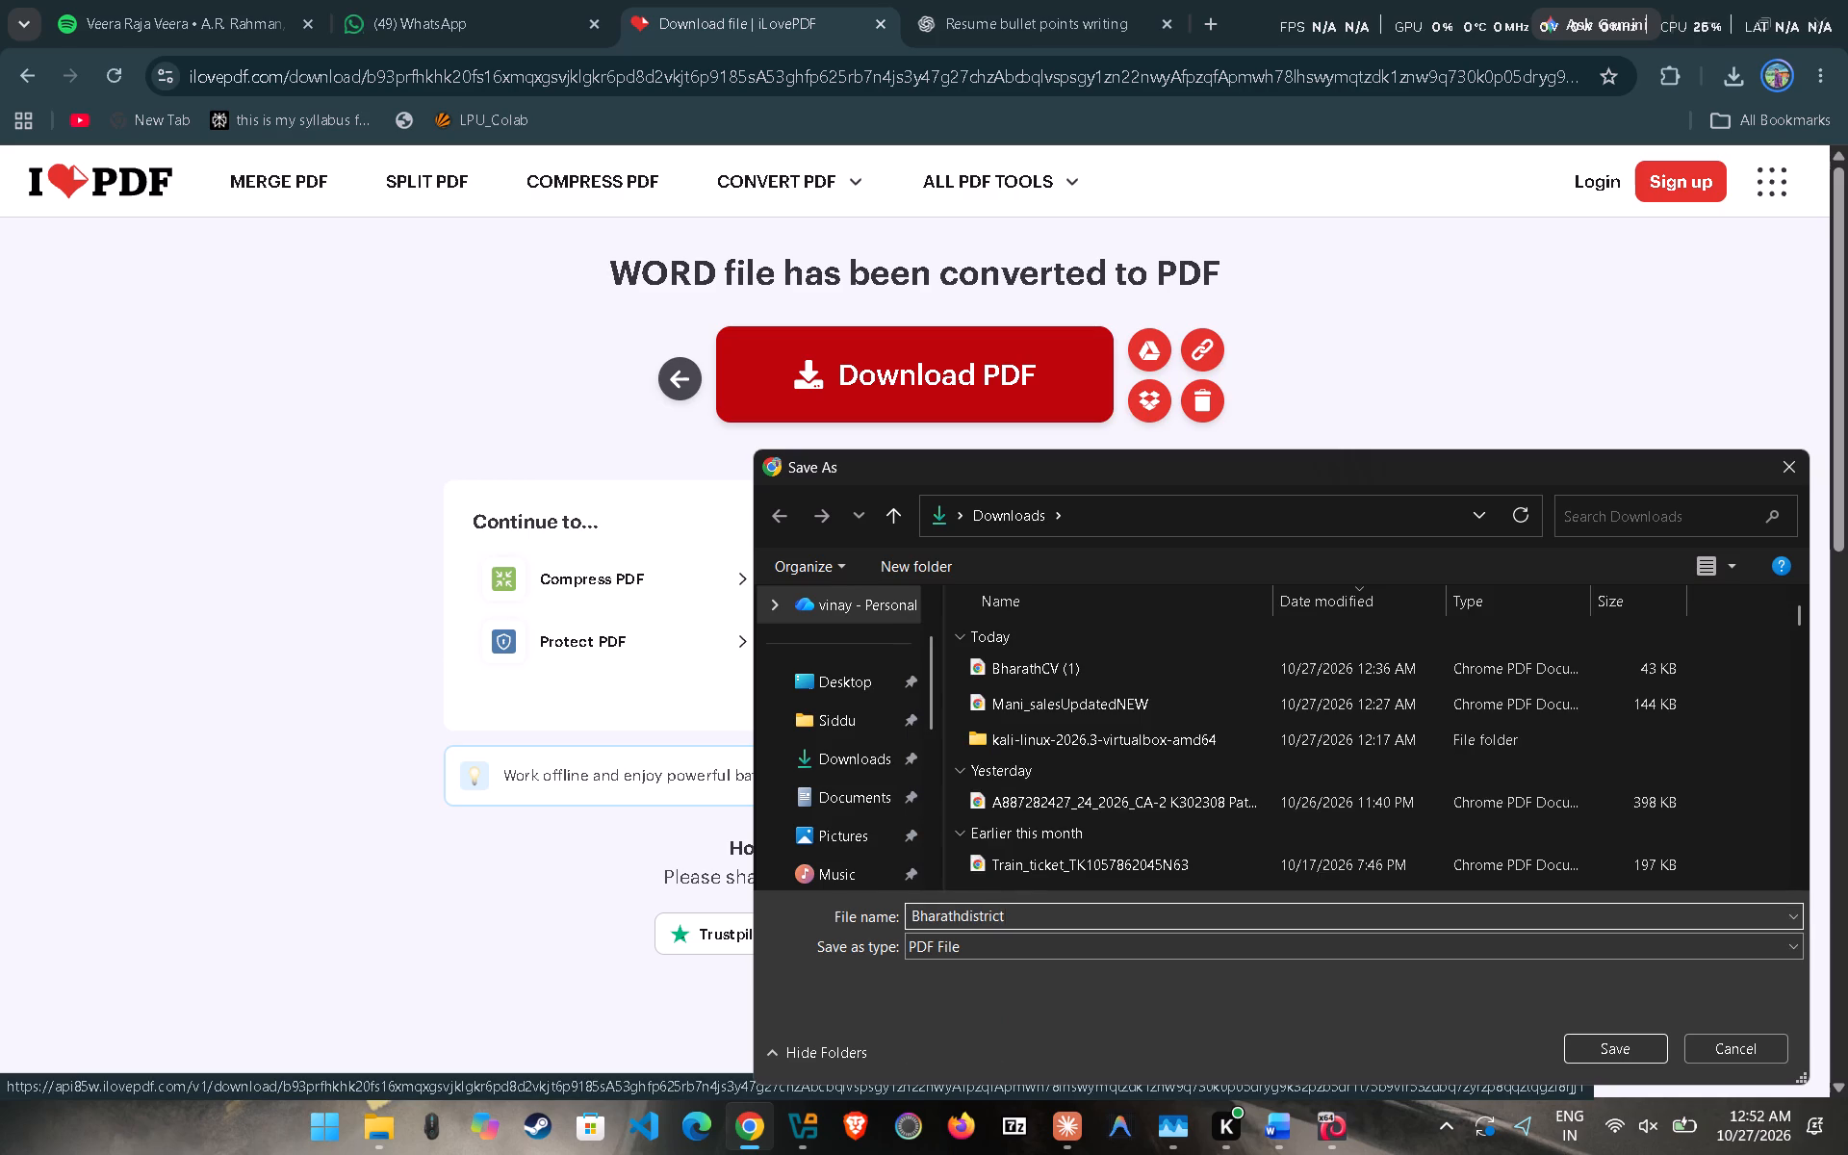
type("CV")
key("Left")
key("Left")
key("Left")
key("Left")
key("Left")
key("Left")
key("Left")
key("Left")
key("Left")
key("Left")
key("Right")
key("BackSpace")
key("shift+d")
key("Return")
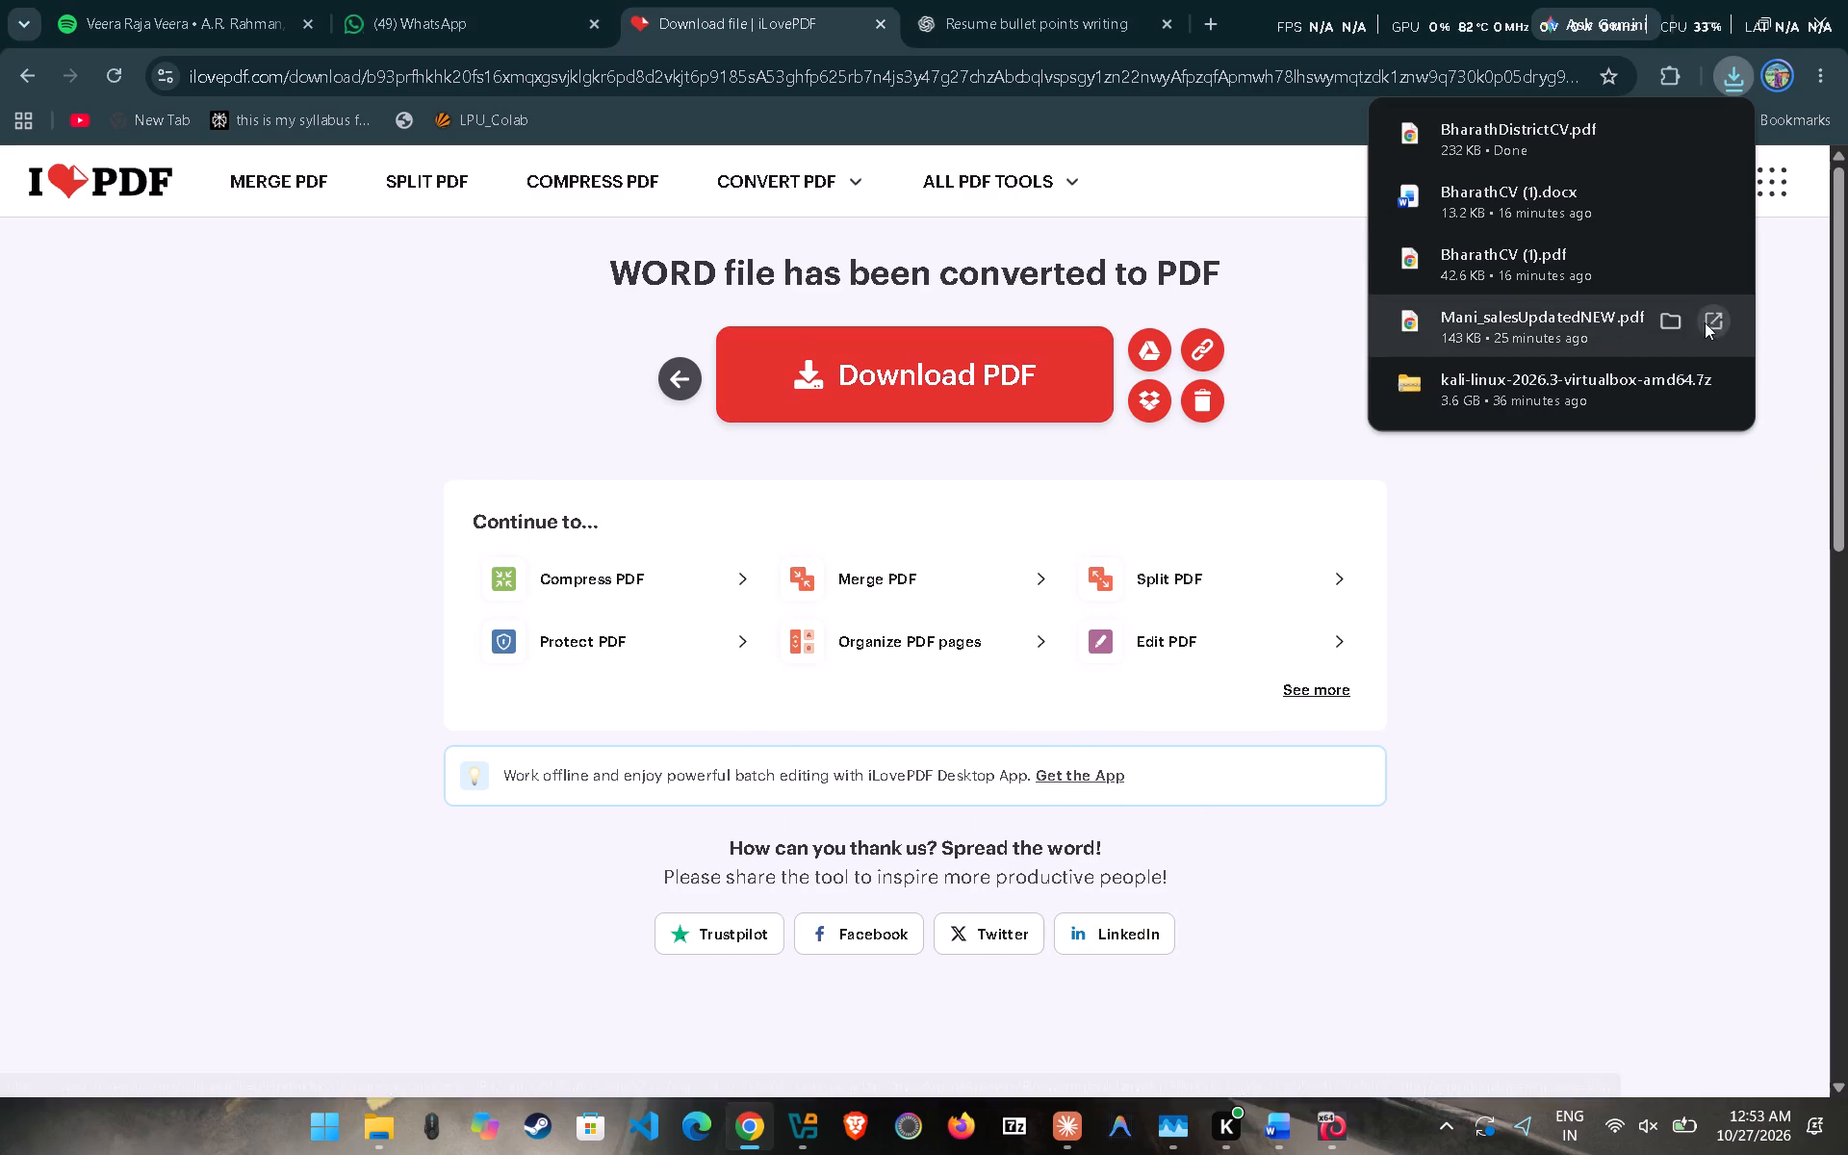
Open the downloaded BharathDistrictCV.pdf and review the whole résumé page, with a closer look at the Skills, Experience and Projects sections.
left_click(1556, 152)
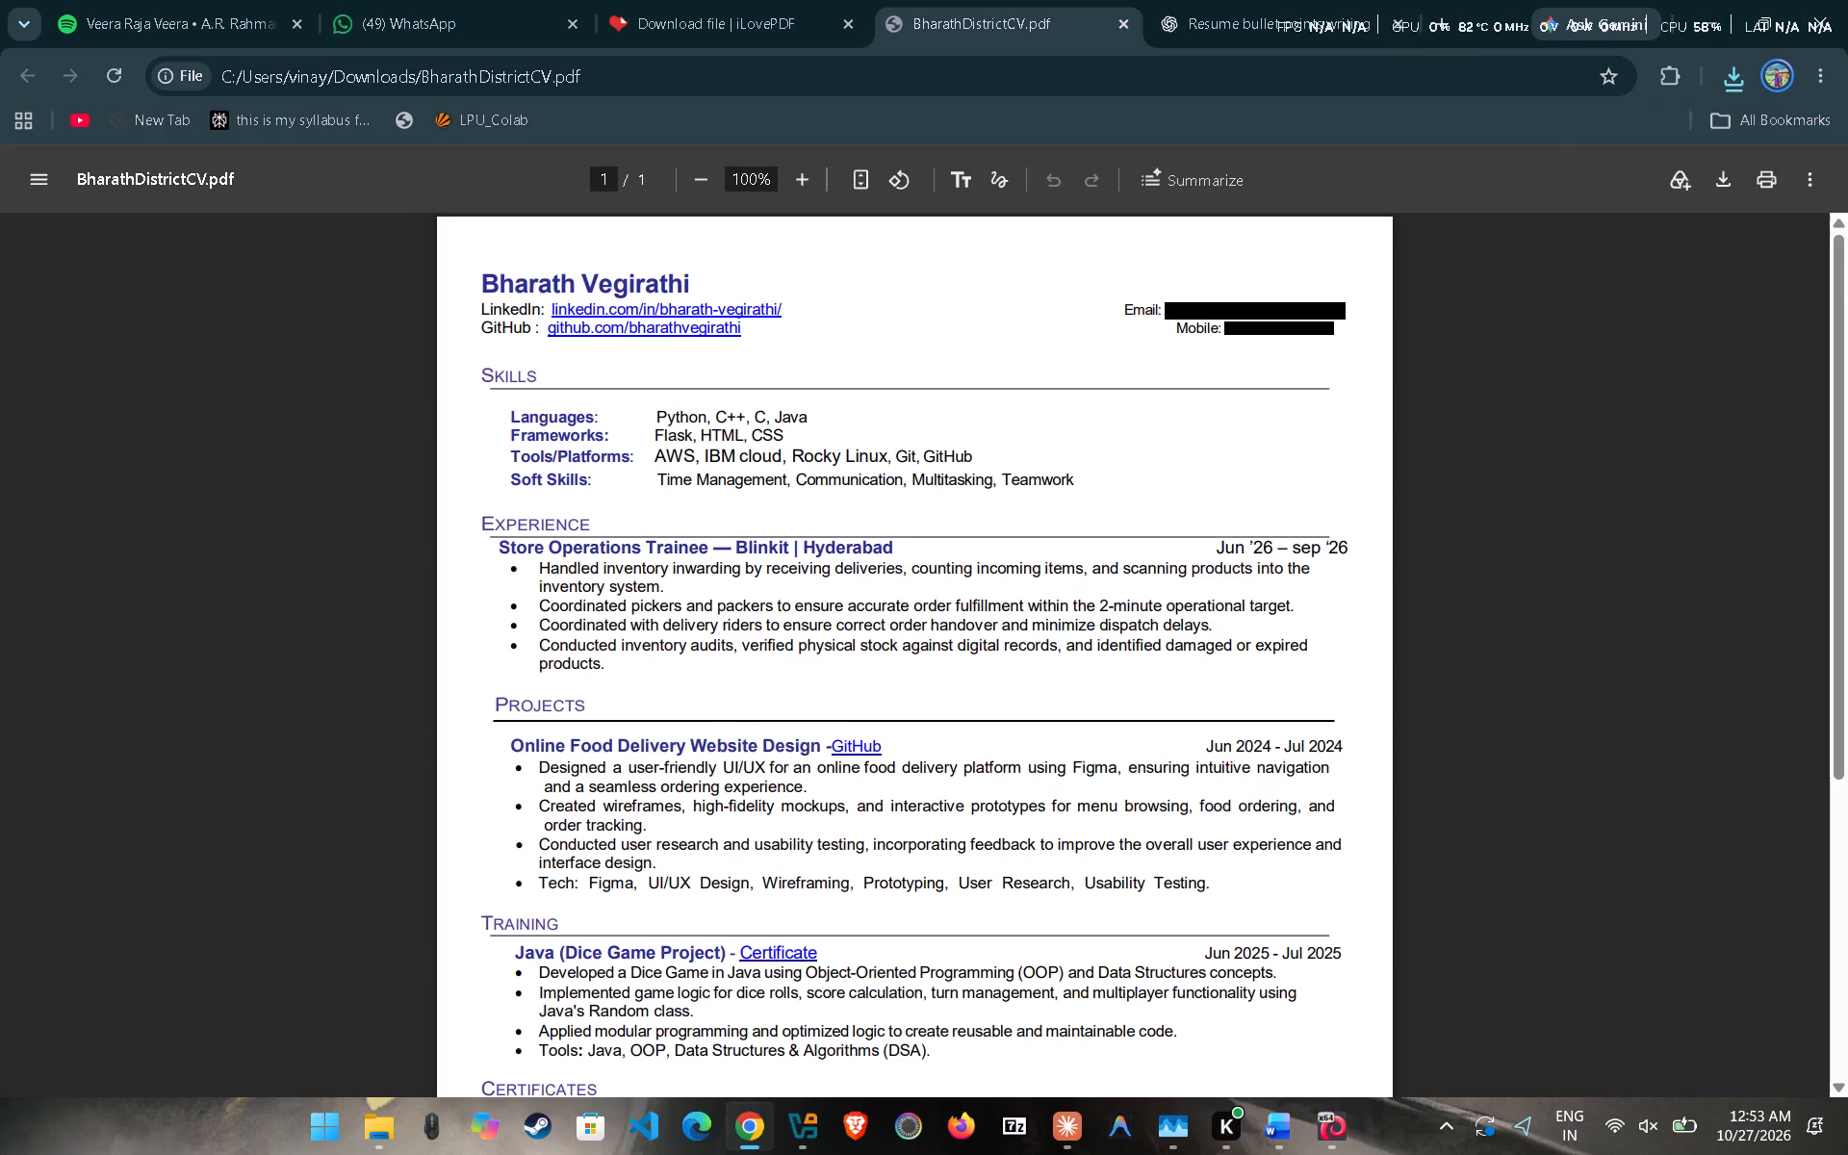
scroll(959, 456, "down", 4)
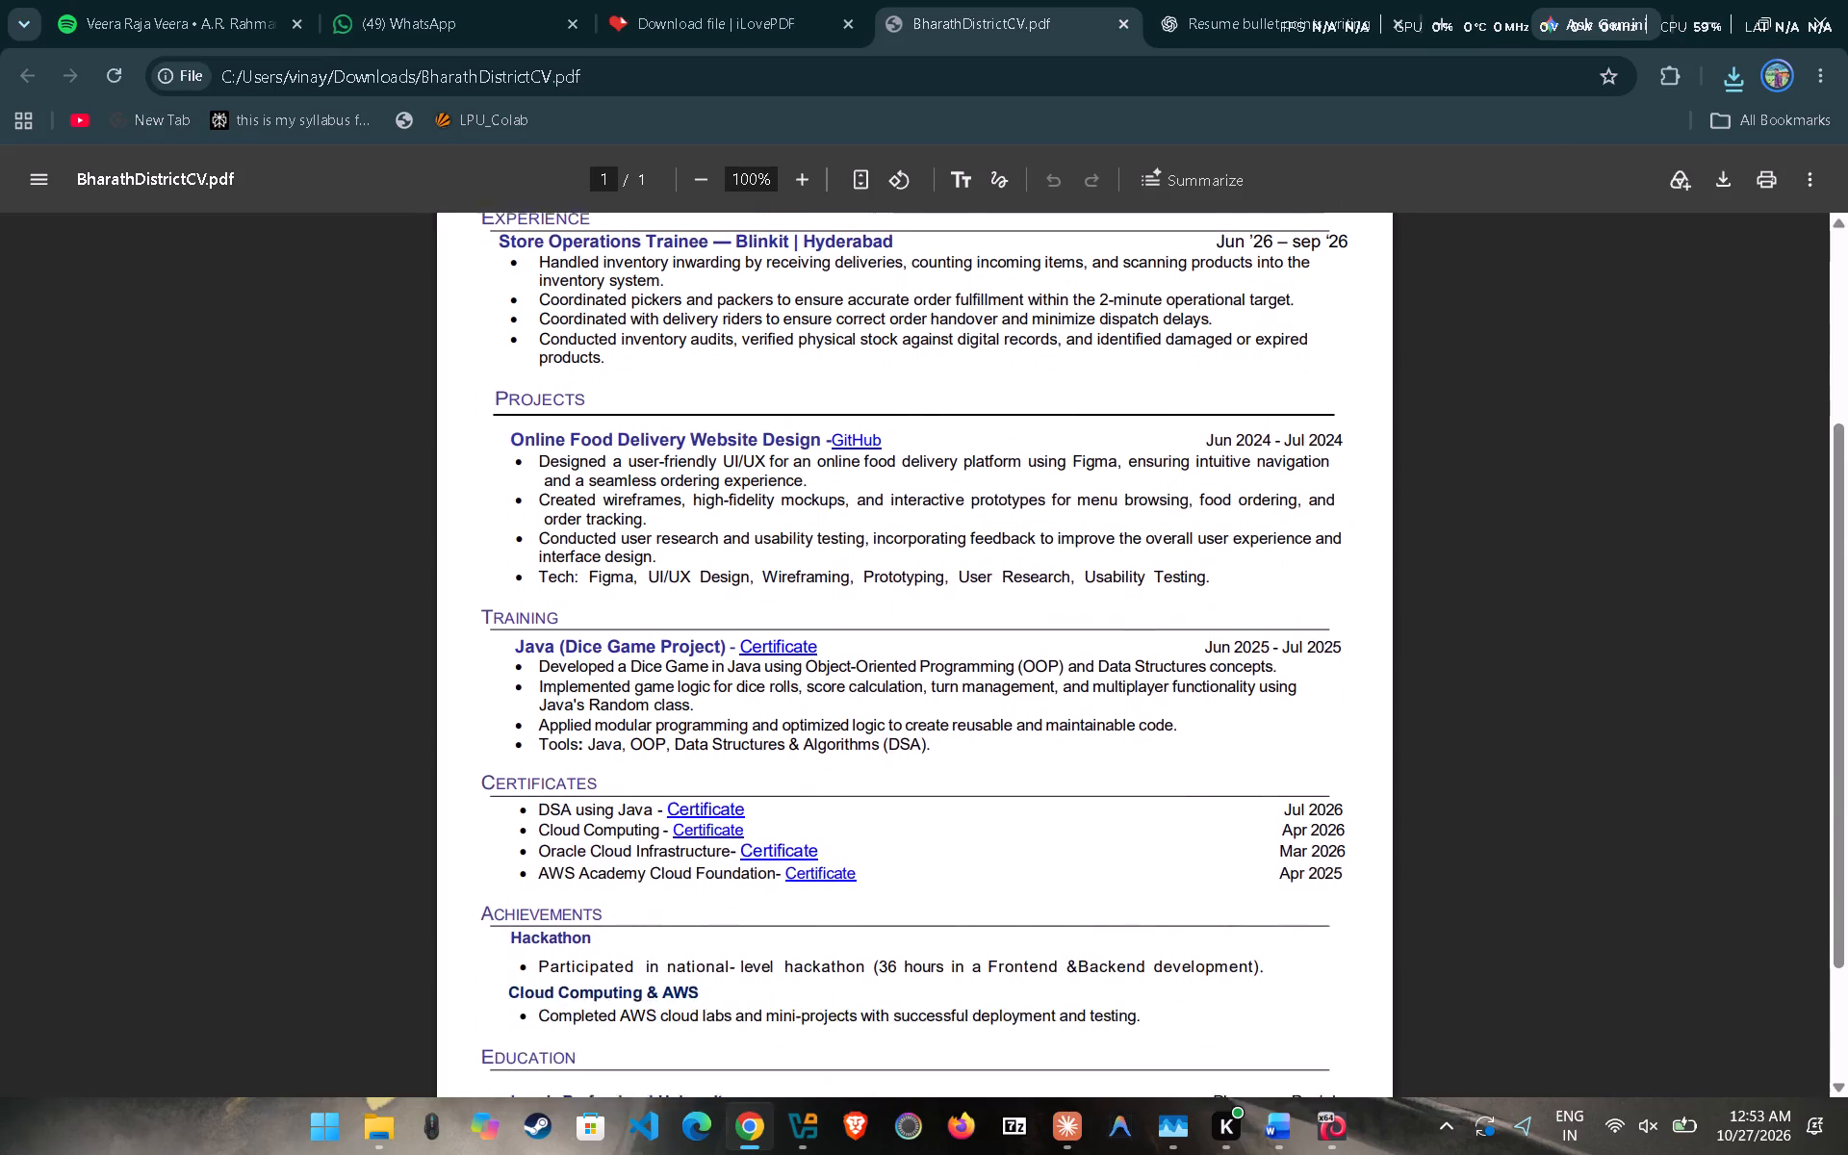
scroll(959, 456, "down", 3)
scroll(959, 456, "up", 1)
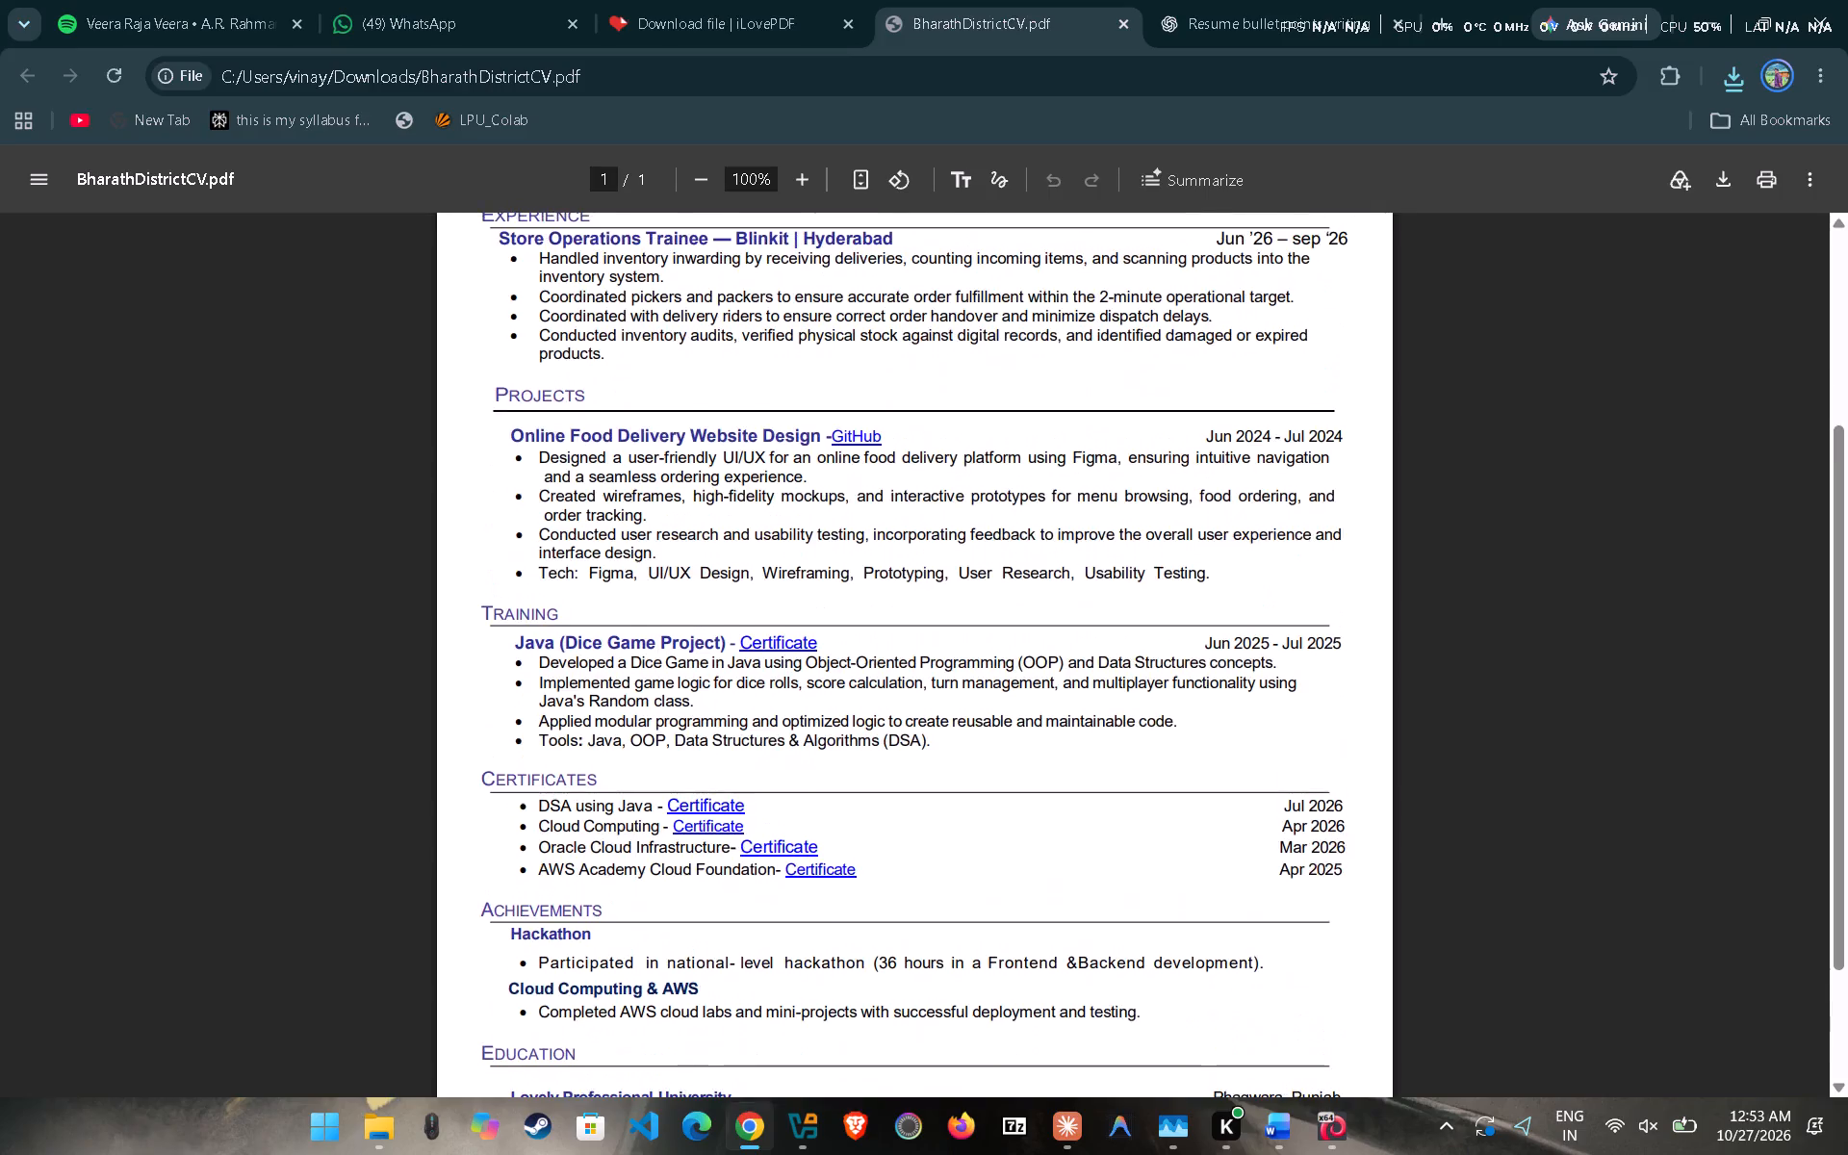
scroll(959, 456, "up", 2)
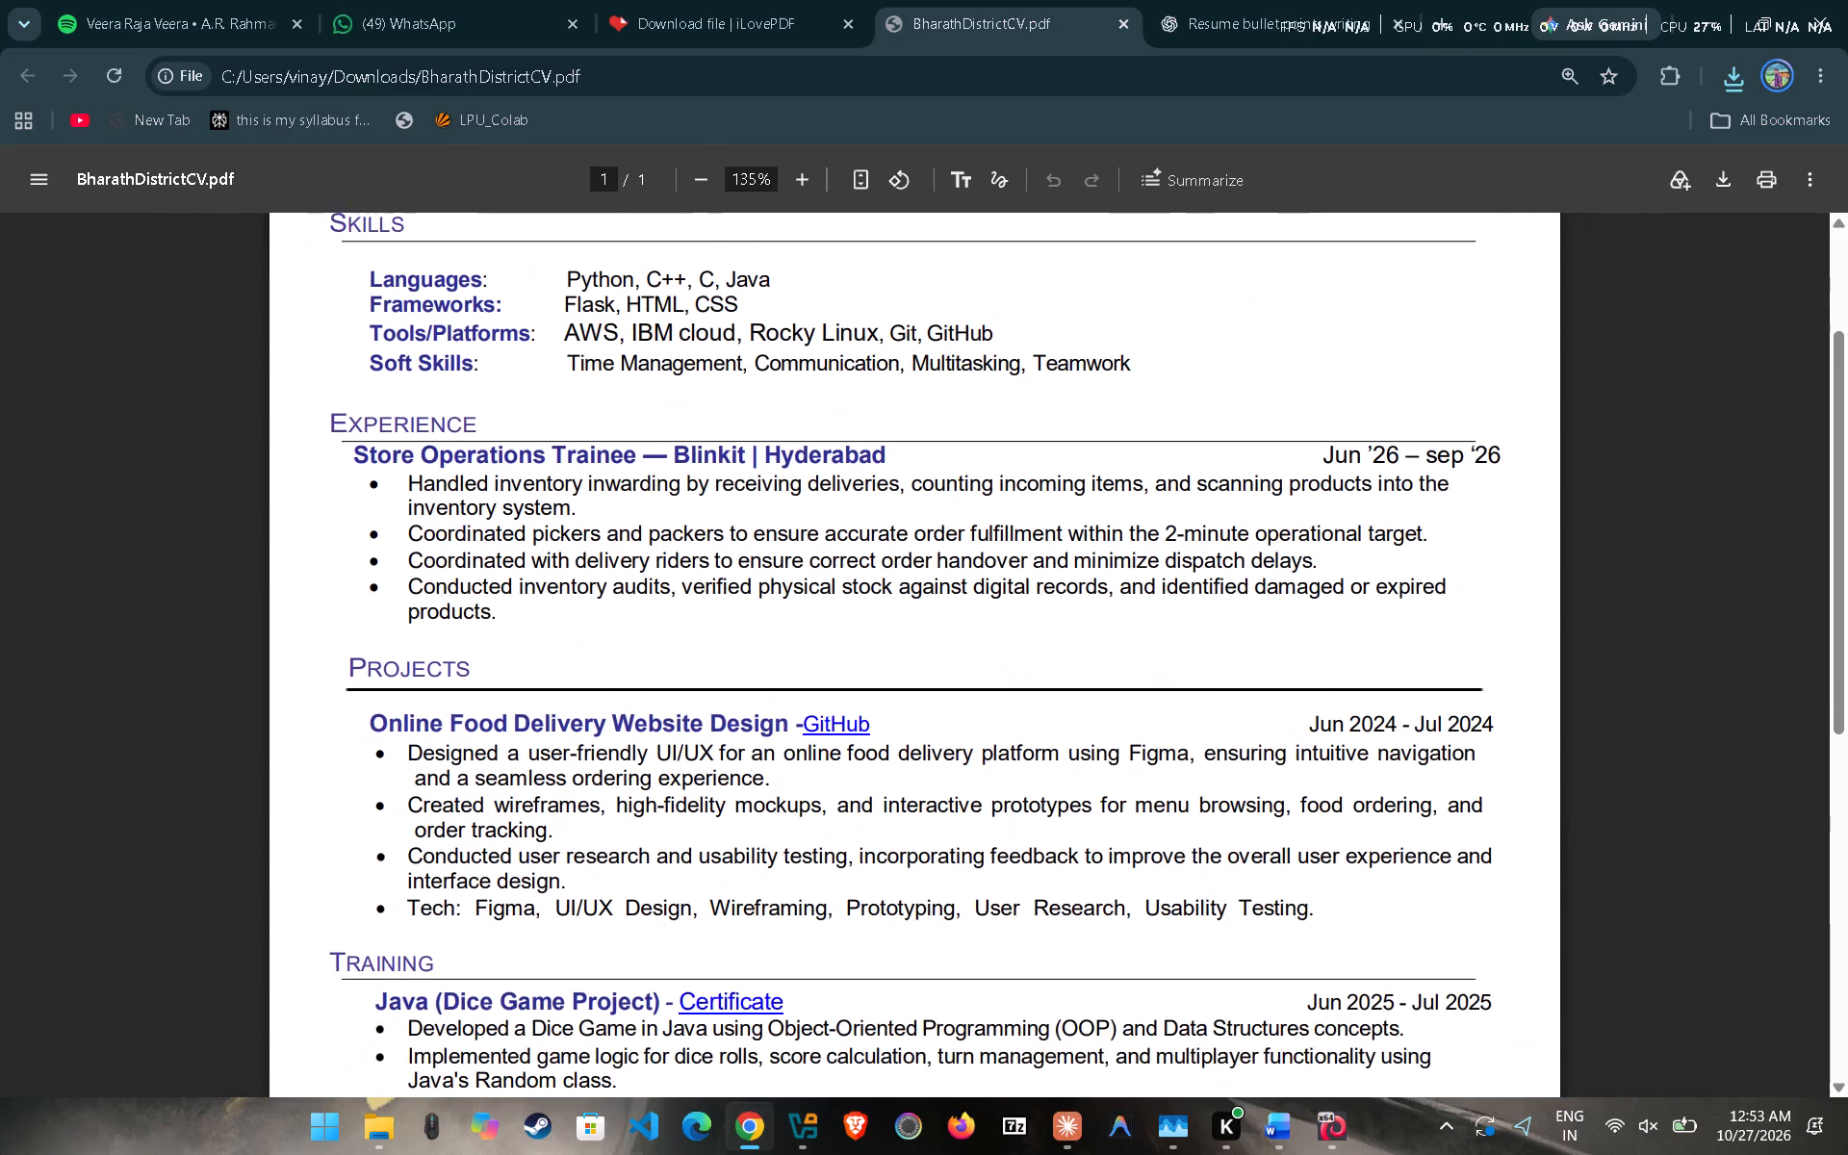
scroll(738, 503, "up", 1)
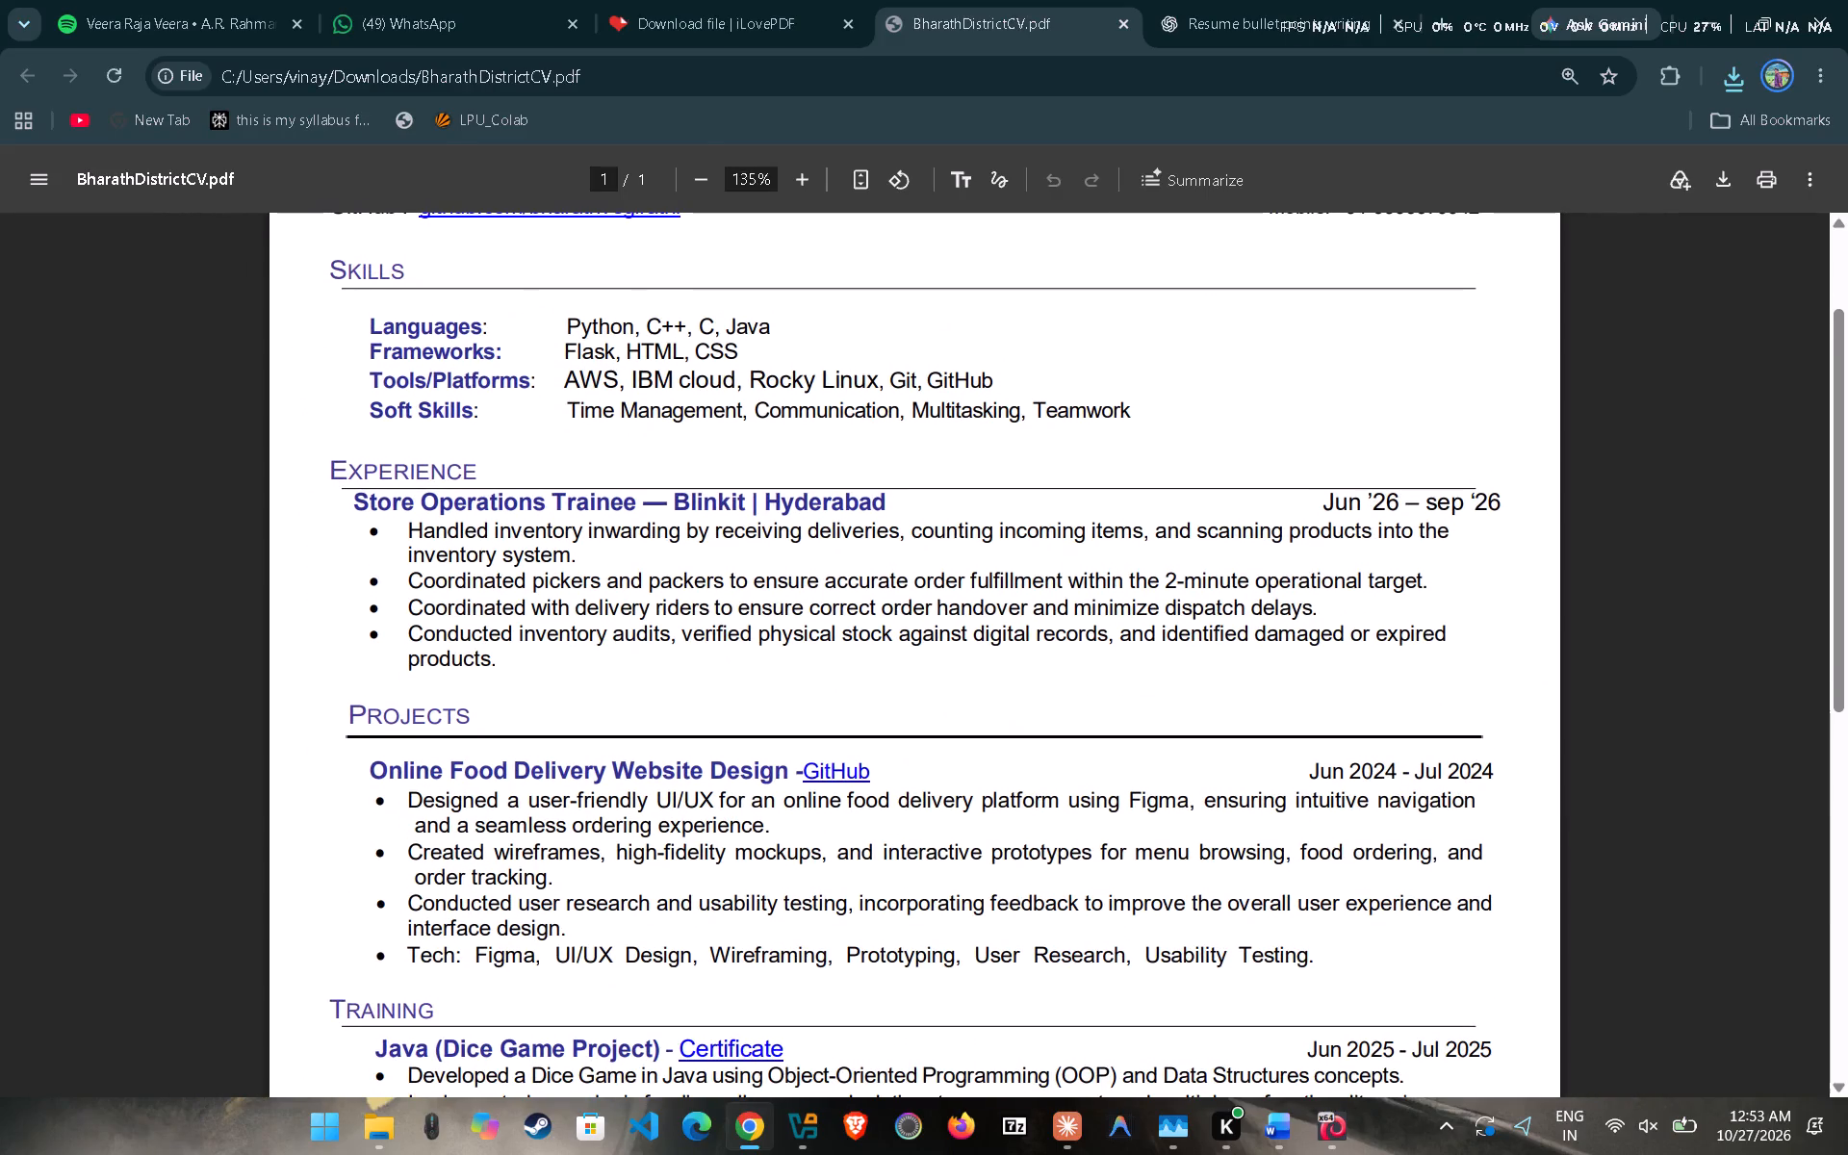
scroll(738, 503, "up", 1)
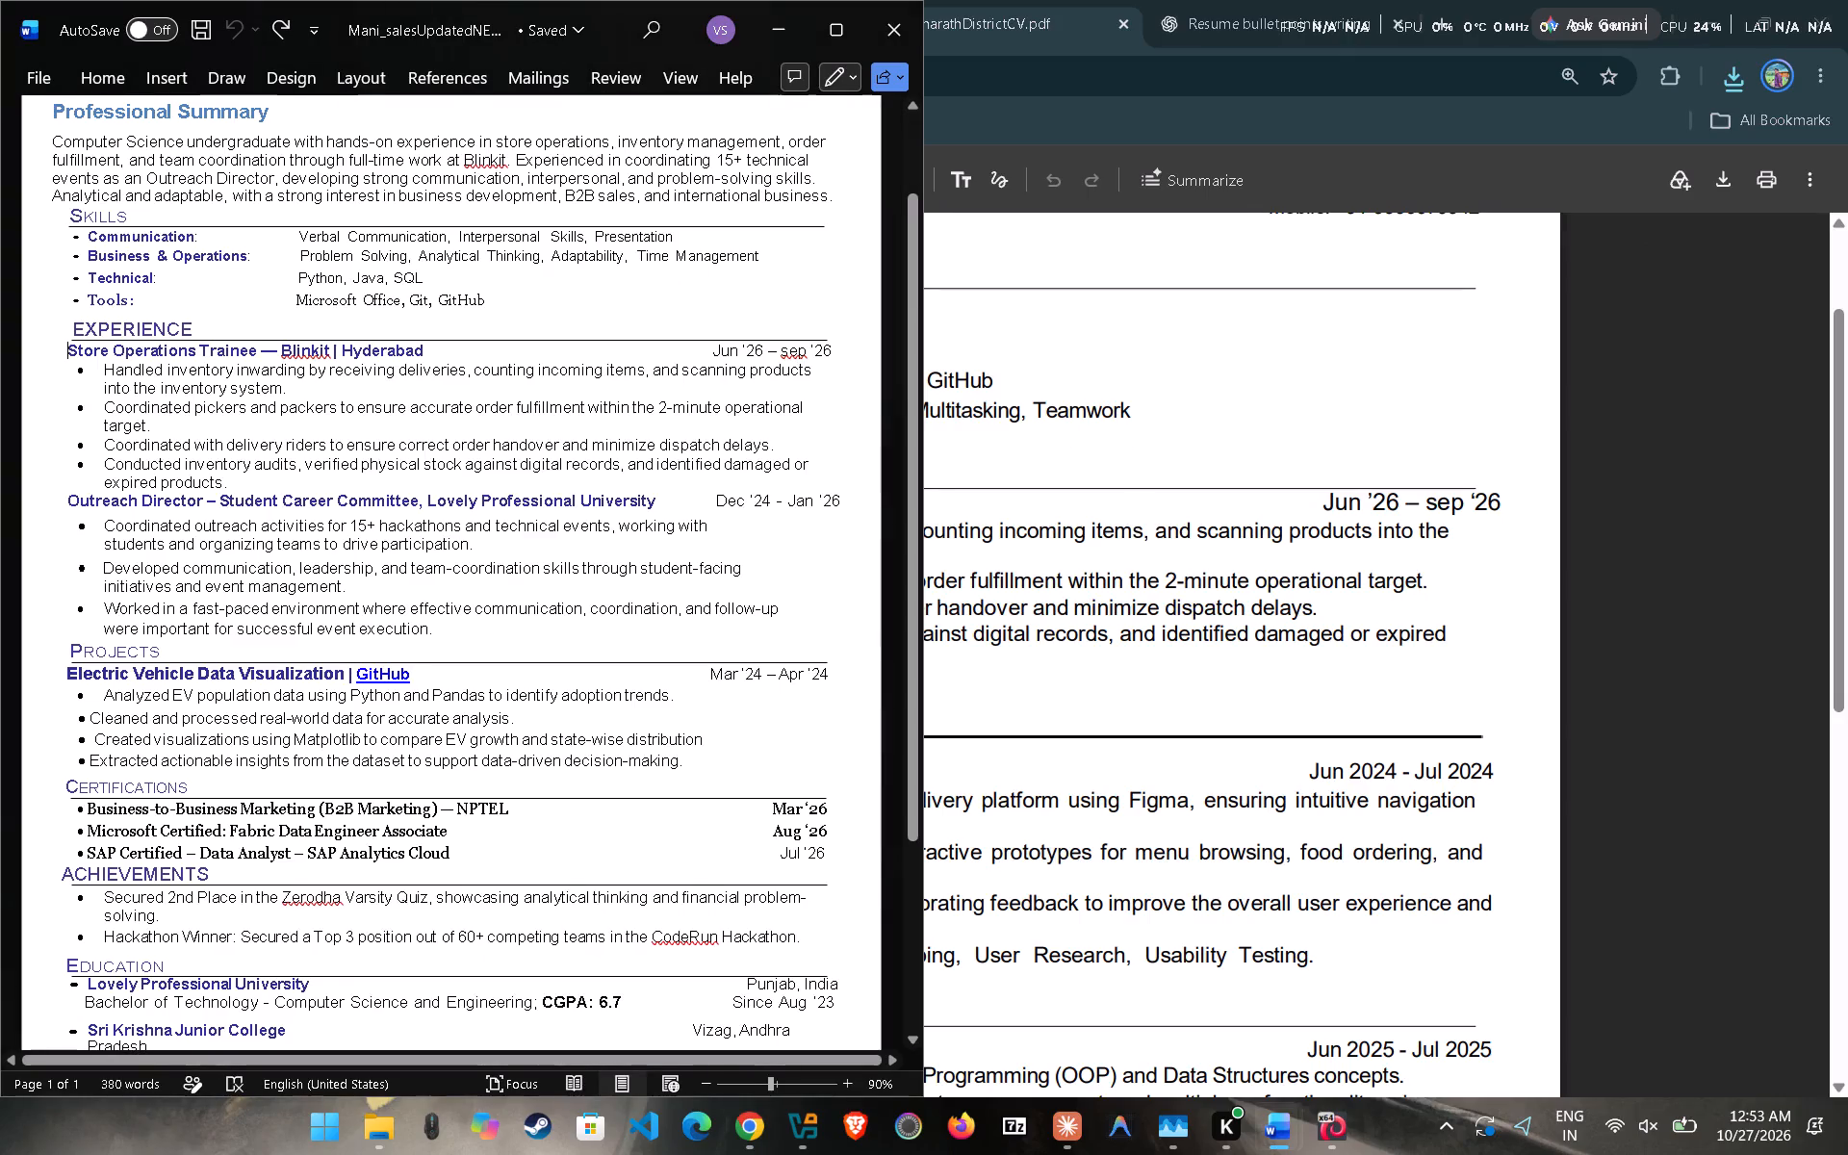
In Word, view the upper part of the Mani_salesUpdatedNEW résumé, from its header to the Experience section.
scroll(663, 342, "up", 2)
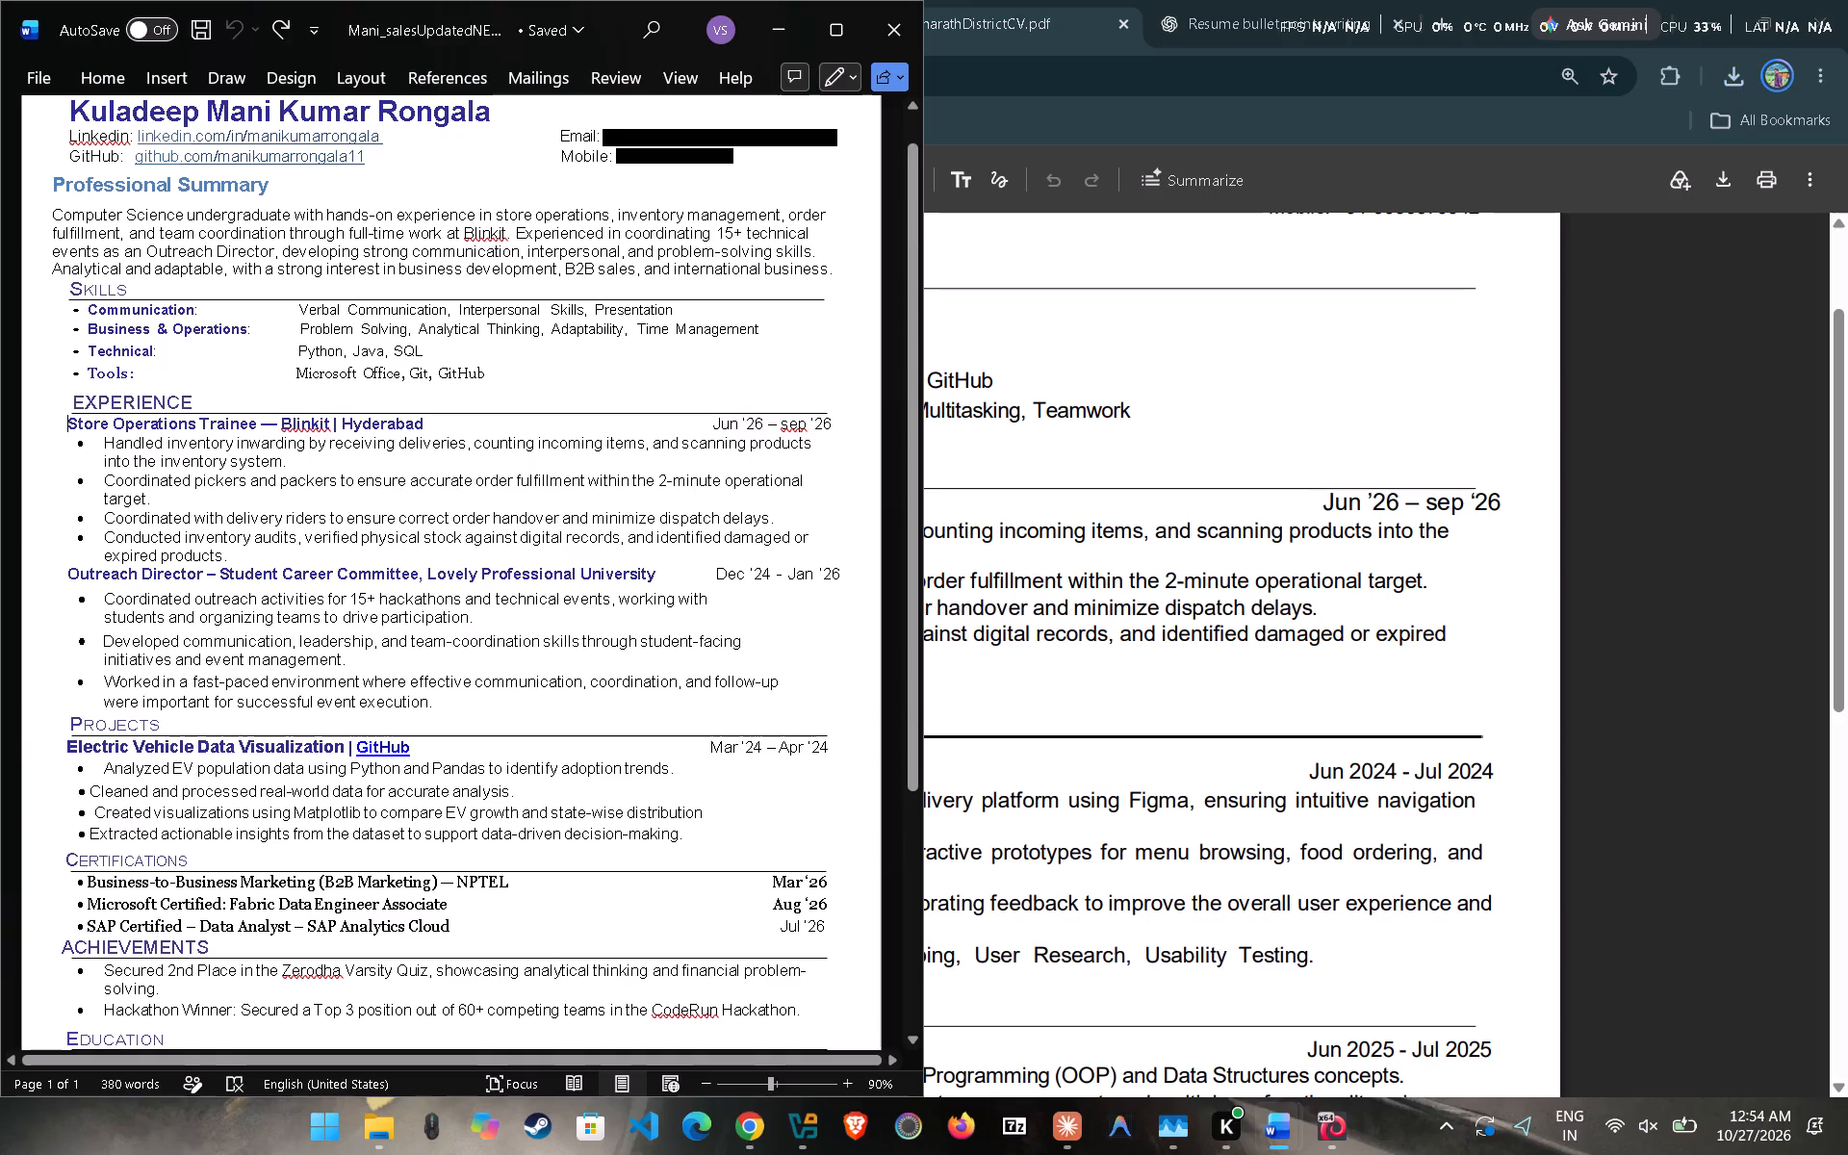
Review the rest of the Mani_salesUpdatedNEW résumé, from the Experience section down to Education.
scroll(362, 377, "down", 4)
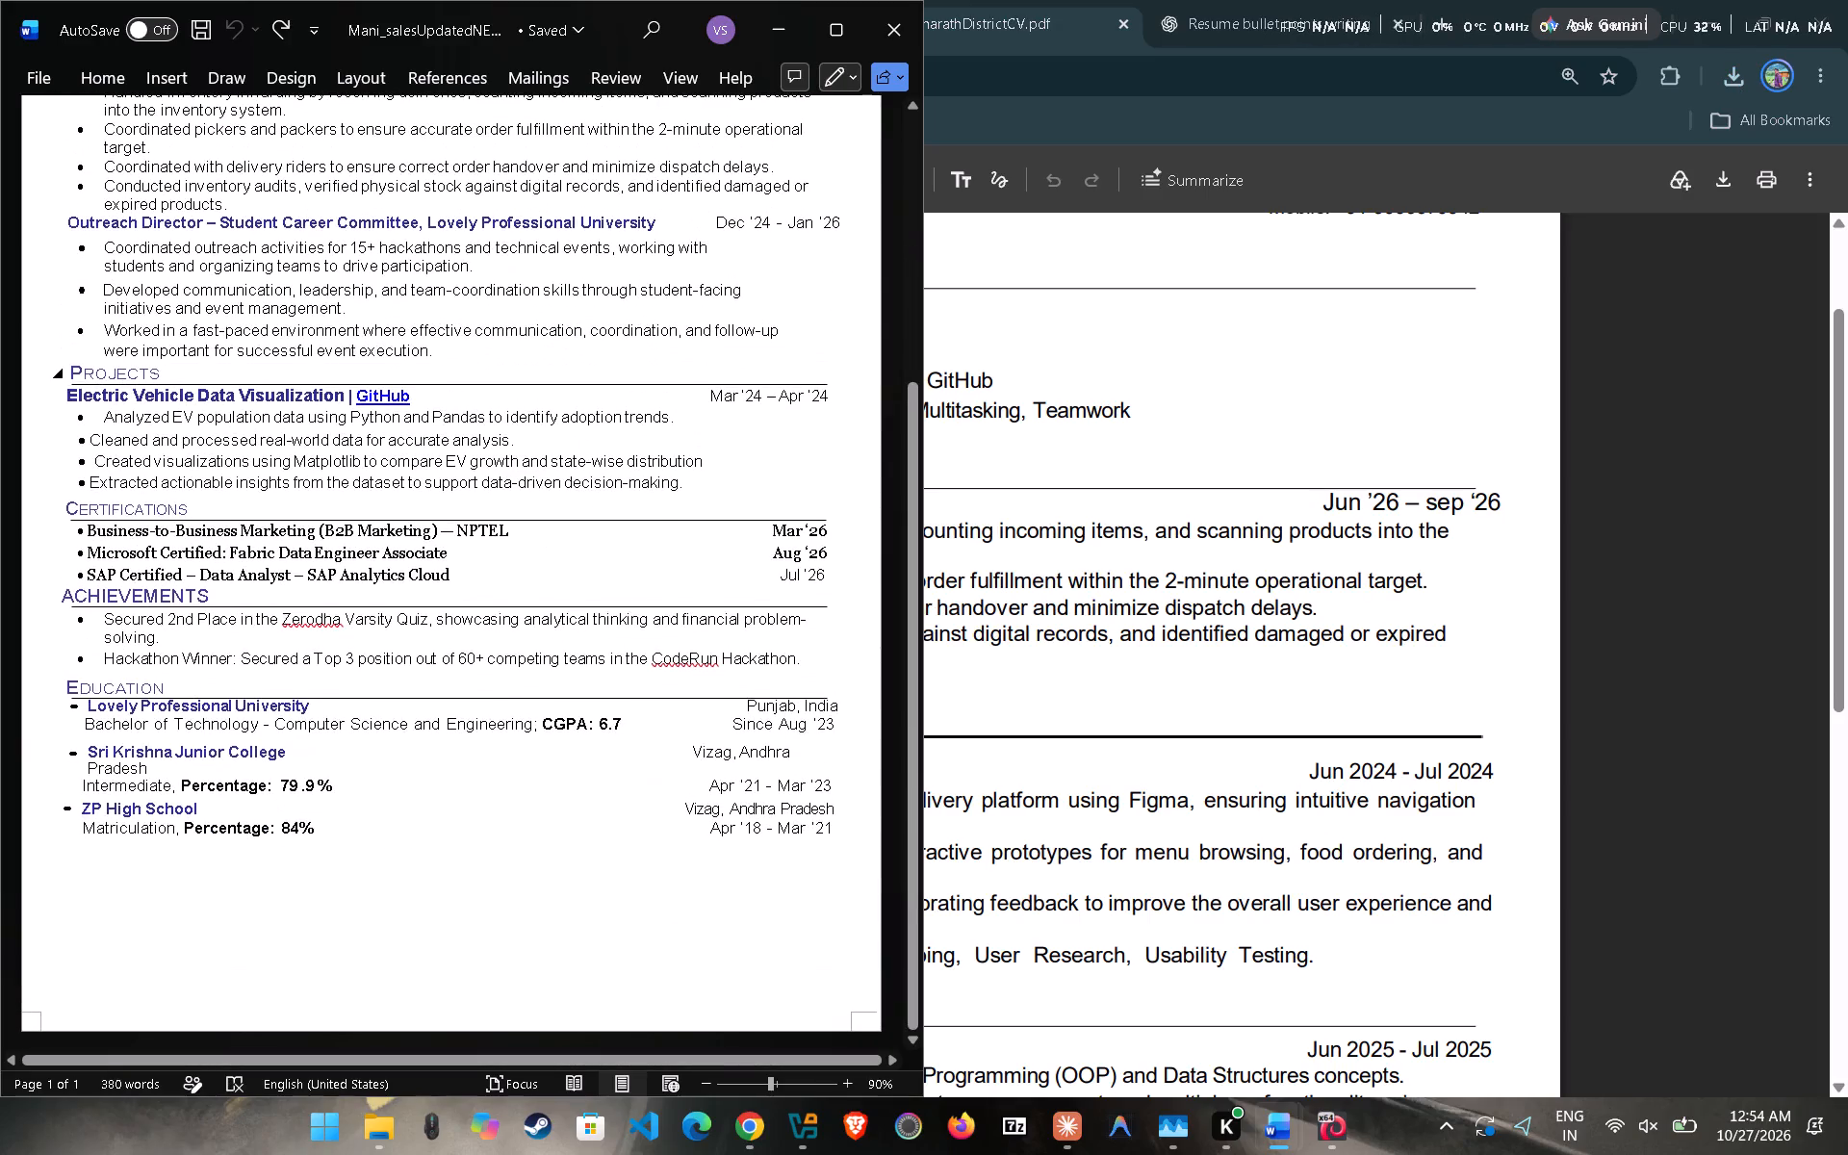
scroll(437, 468, "up", 1)
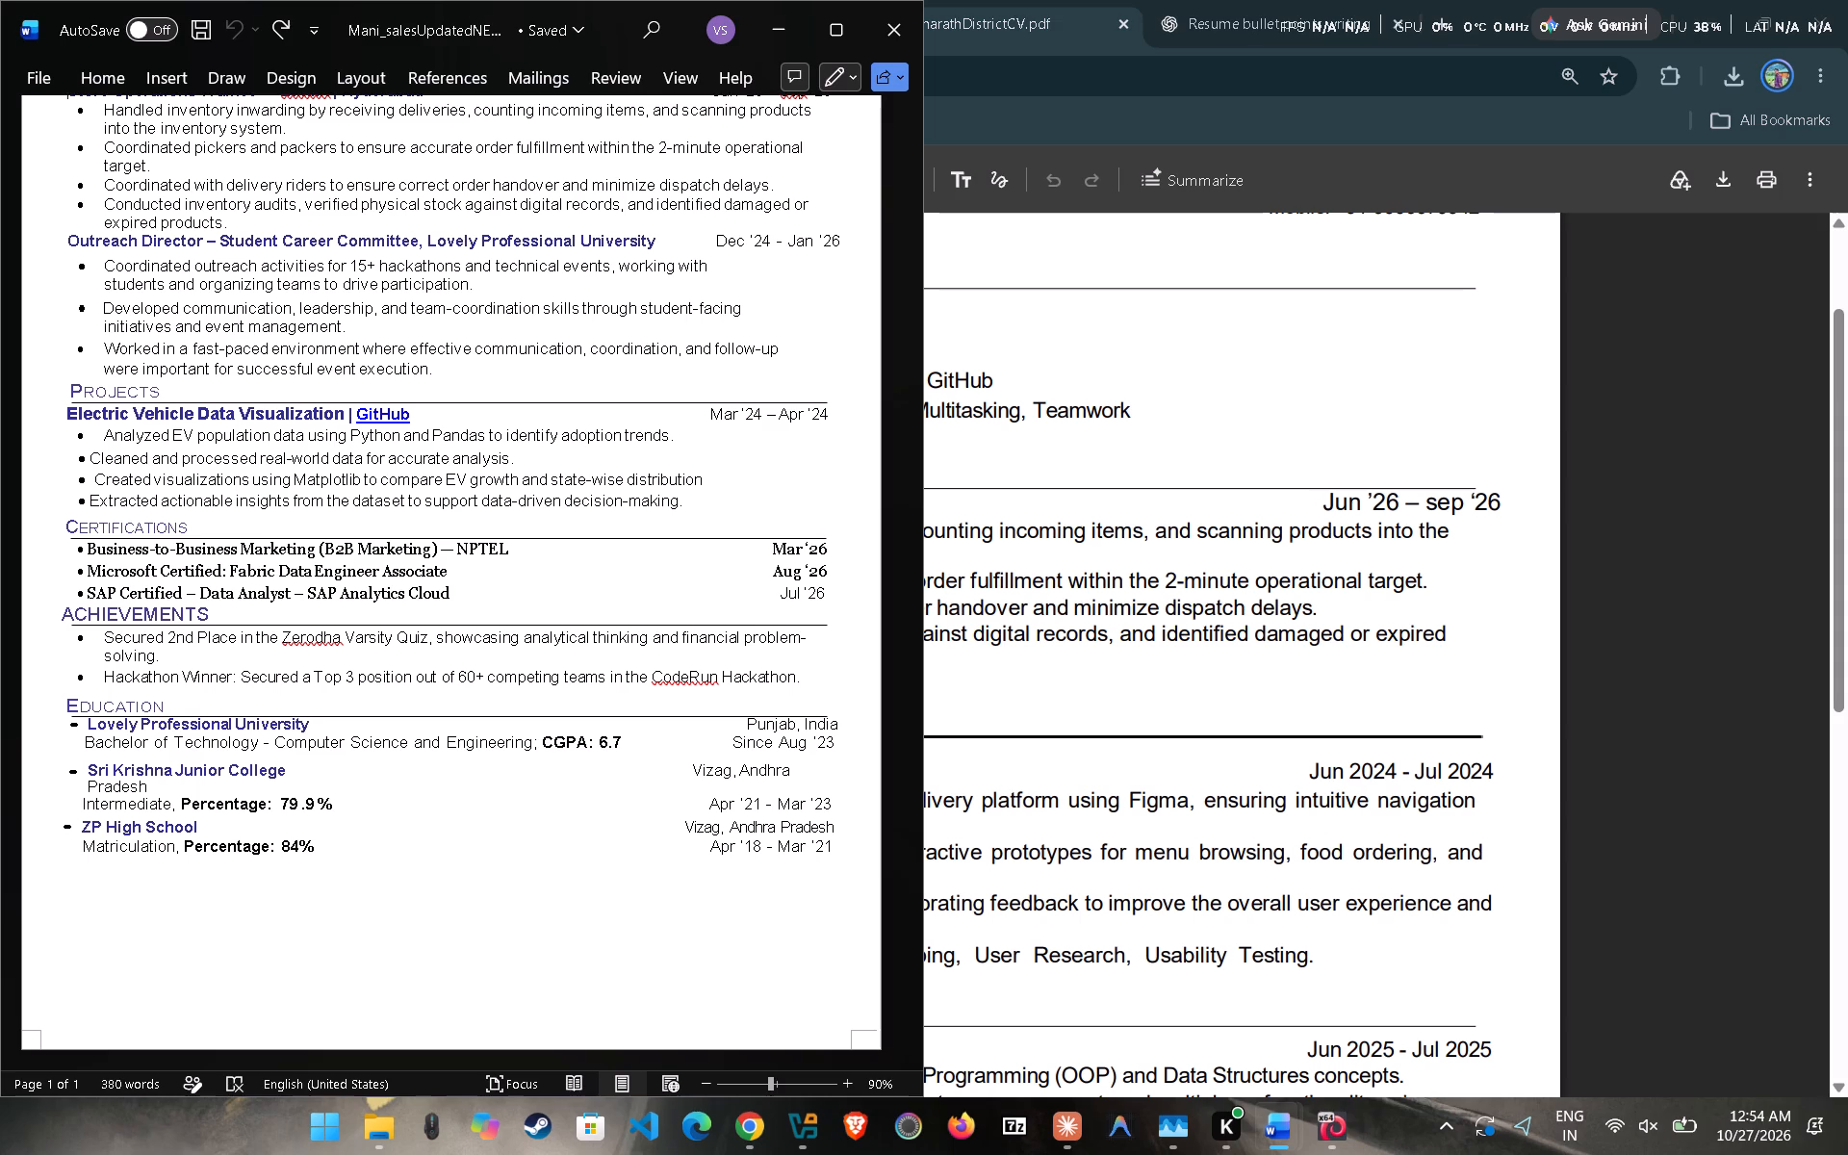
scroll(437, 468, "up", 1)
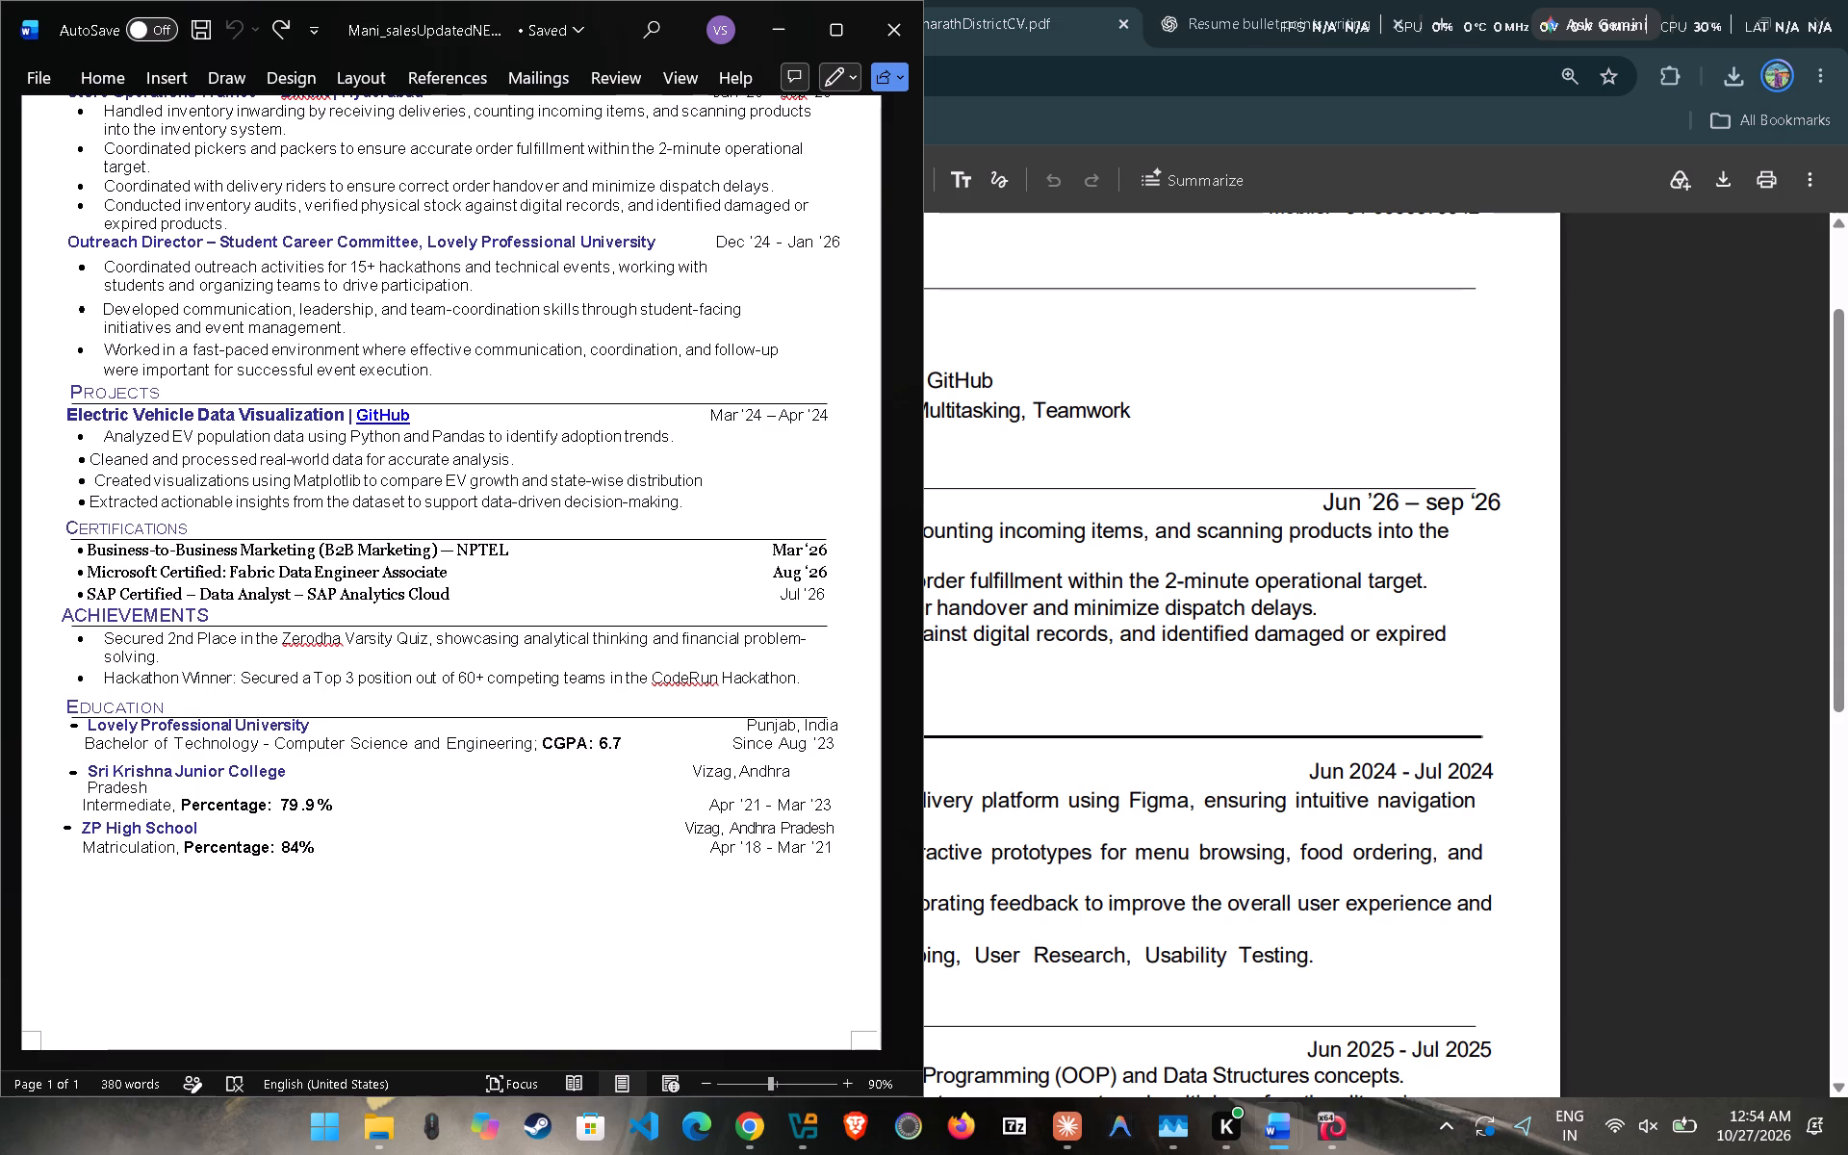
scroll(437, 468, "up", 1)
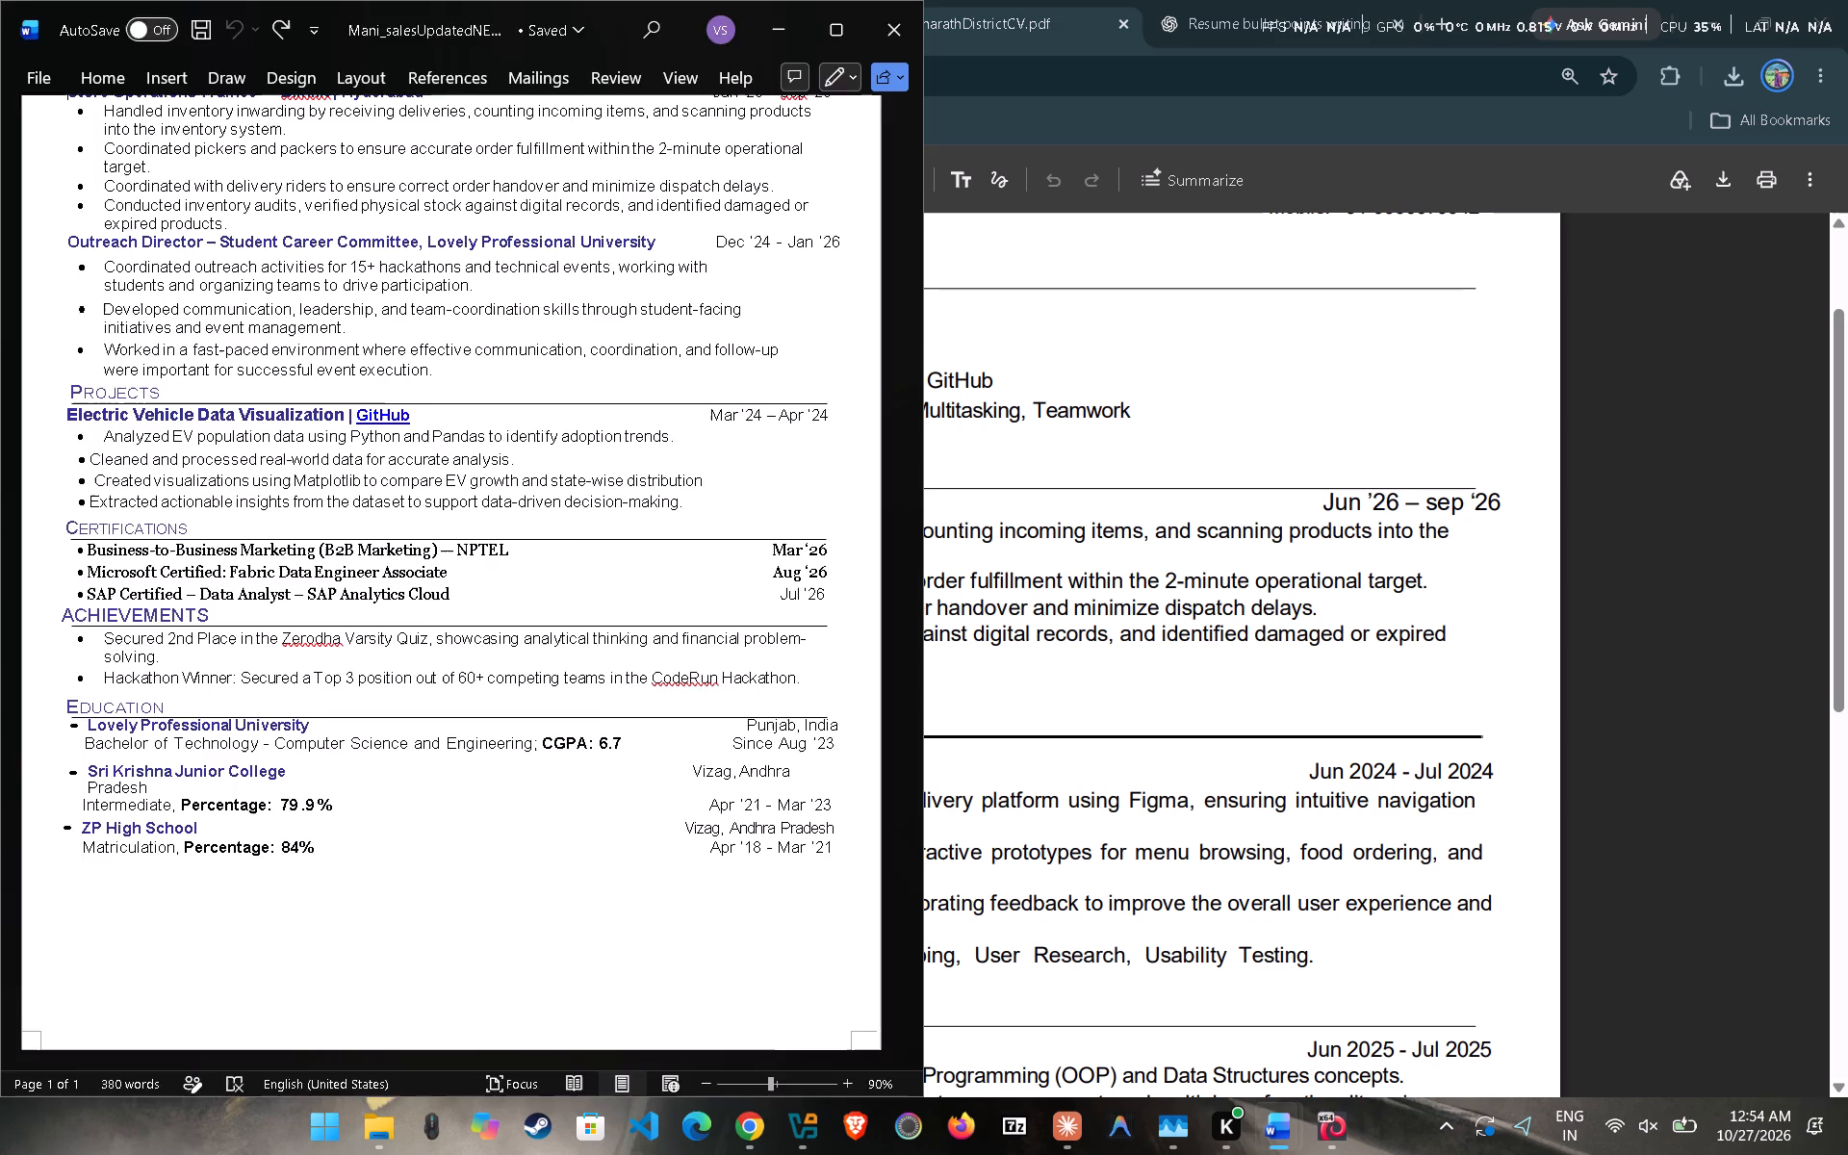
Switch to Chrome, where the BharathDistrictCV.pdf résumé is open.
left_click(1114, 432)
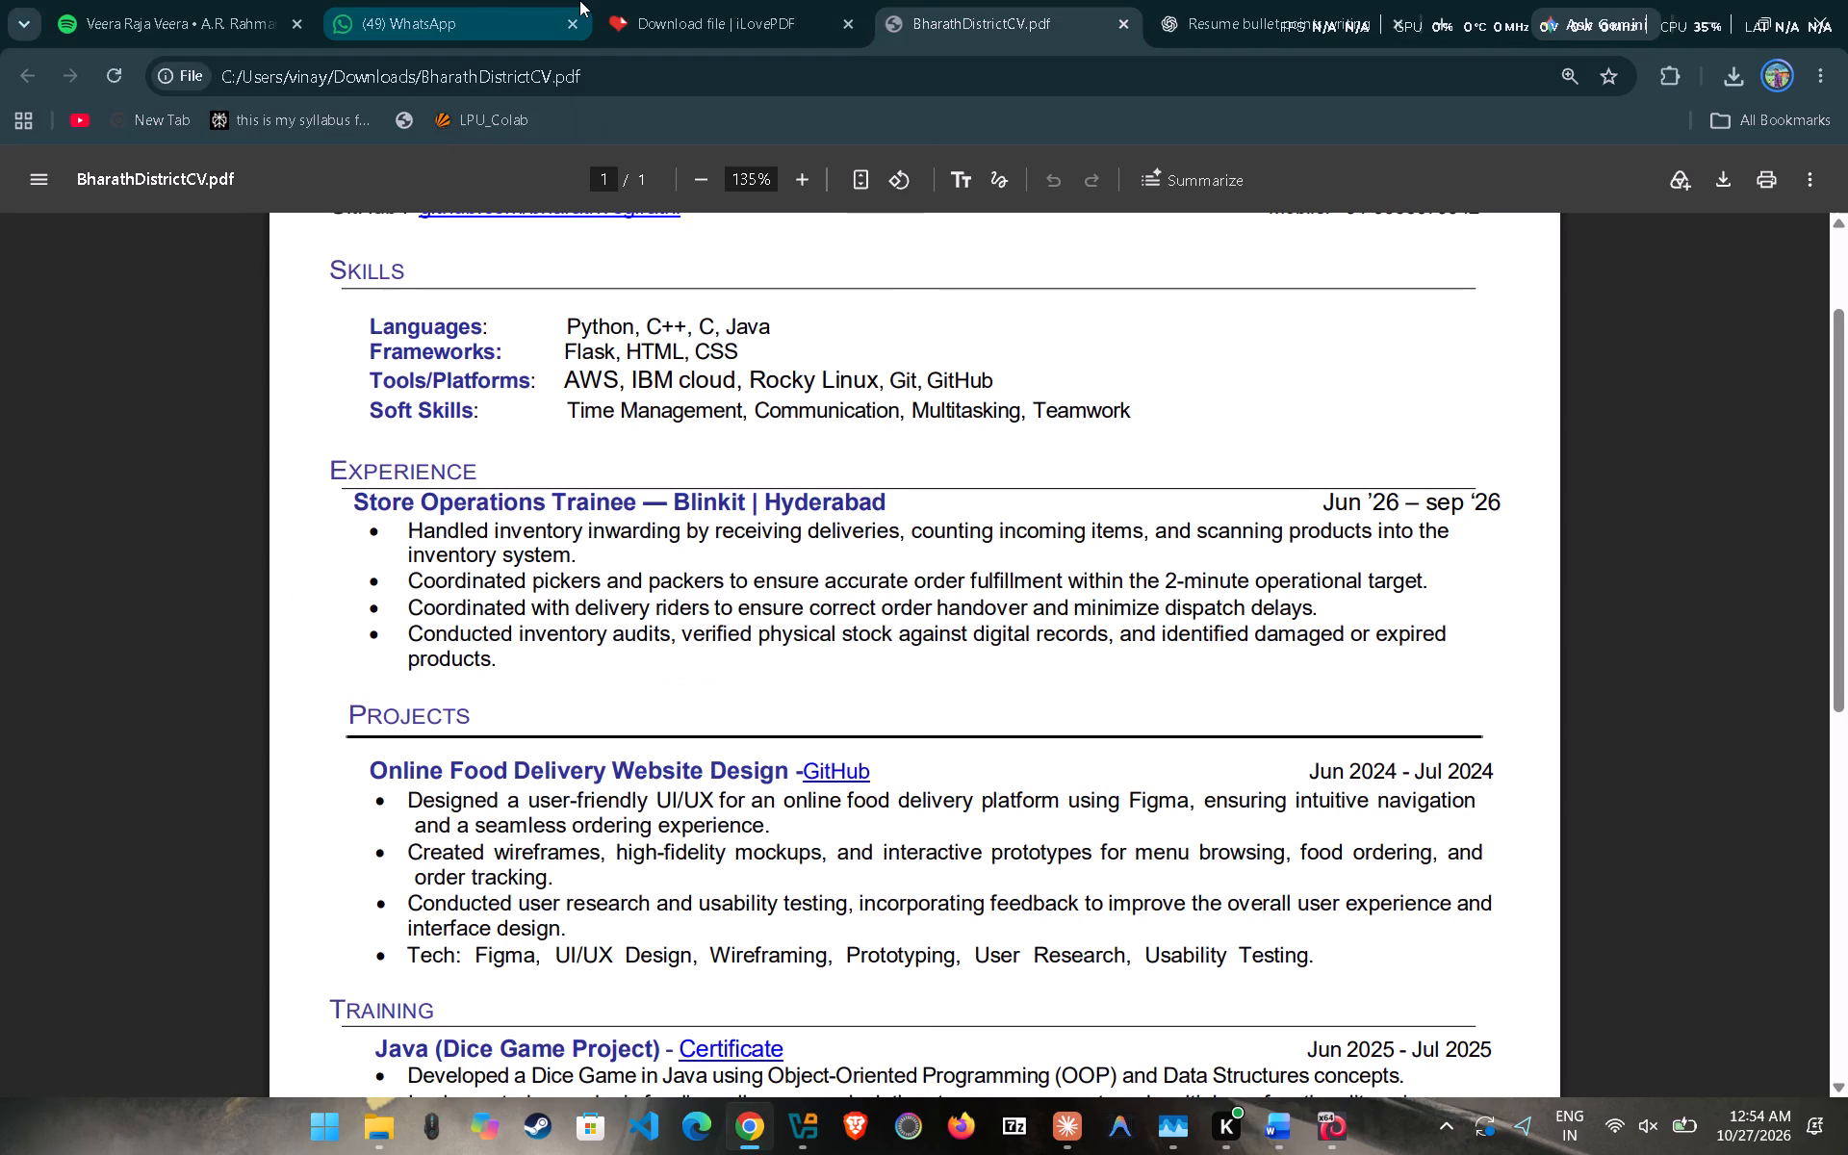